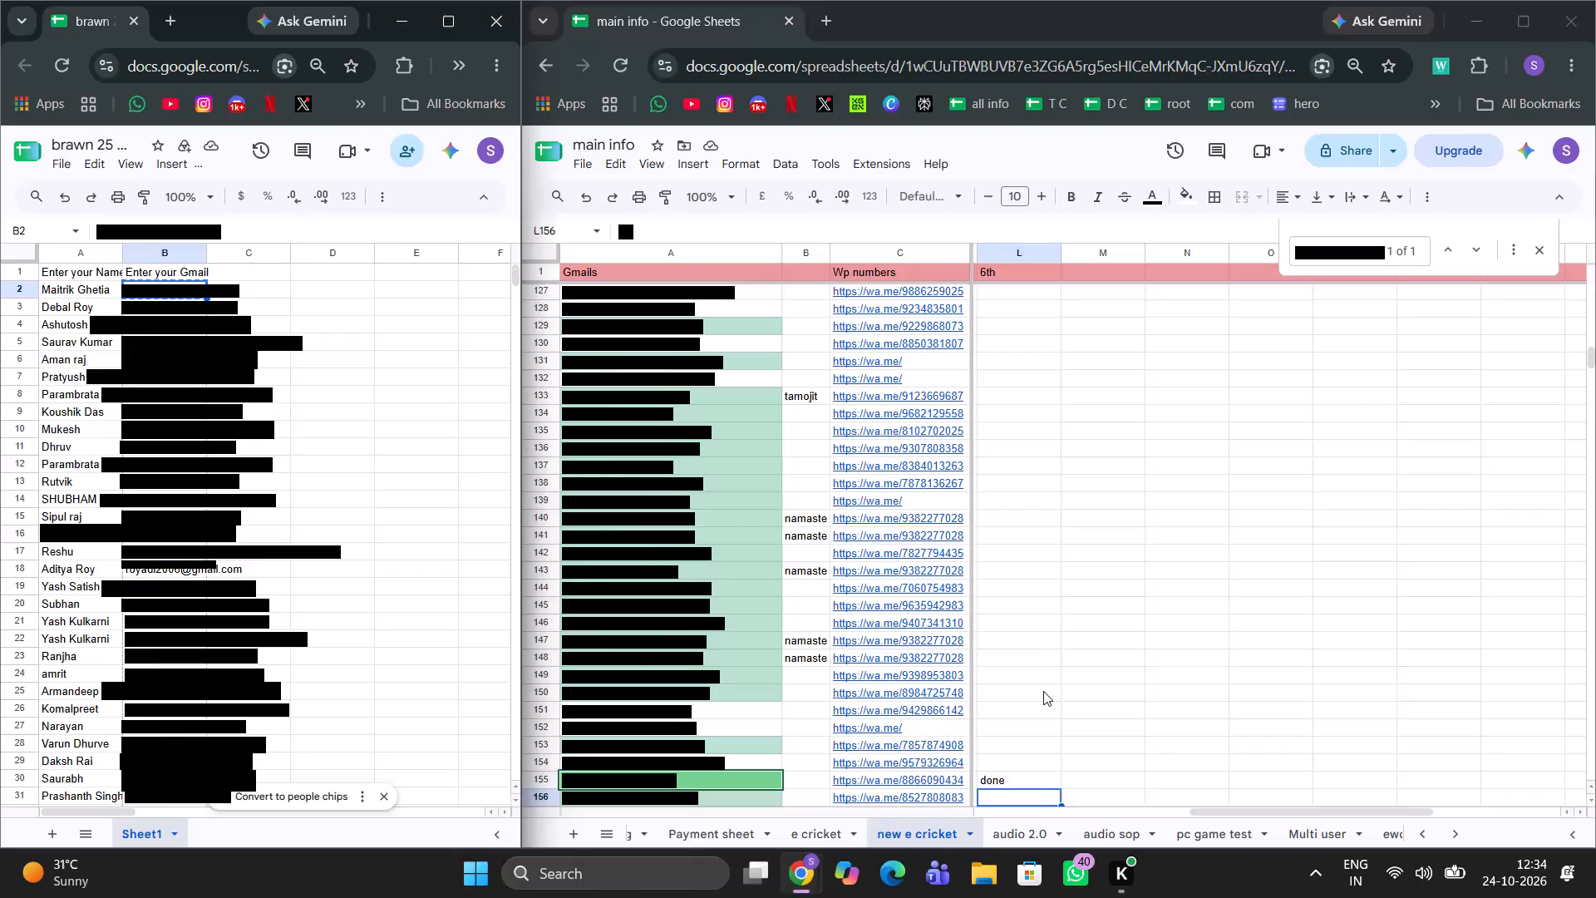
Find the Gmail from row 3 of the brawn 25 list in the new e cricket sheet and enter "done" in its 6th column.
scroll(1043, 691, down, 1)
click(161, 304)
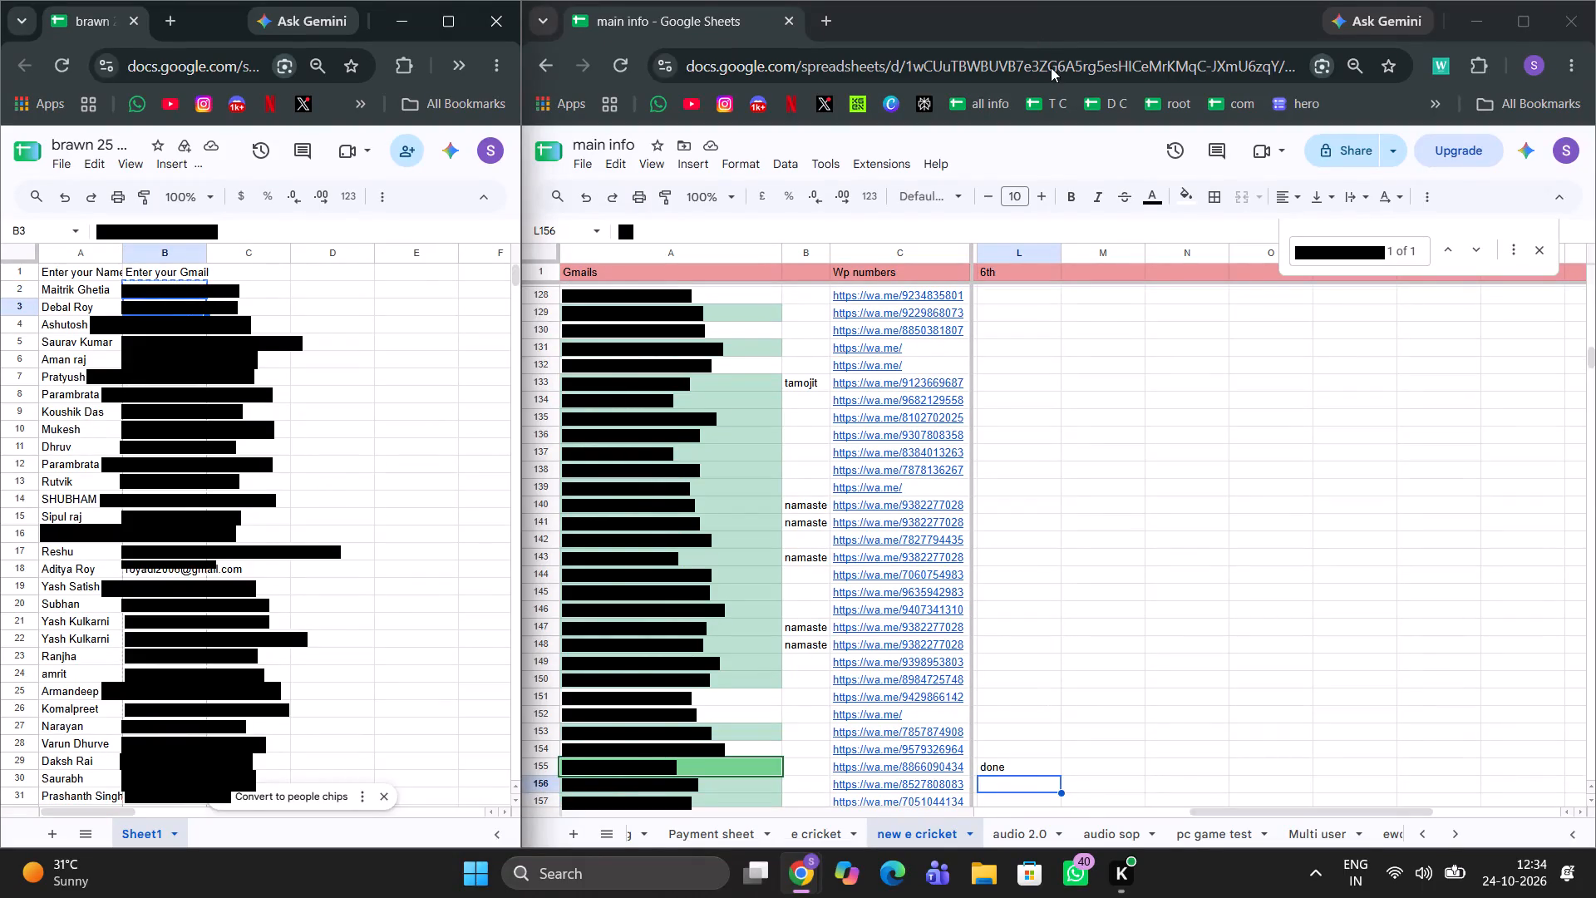
key(ctrl+c)
triple_click(1341, 256)
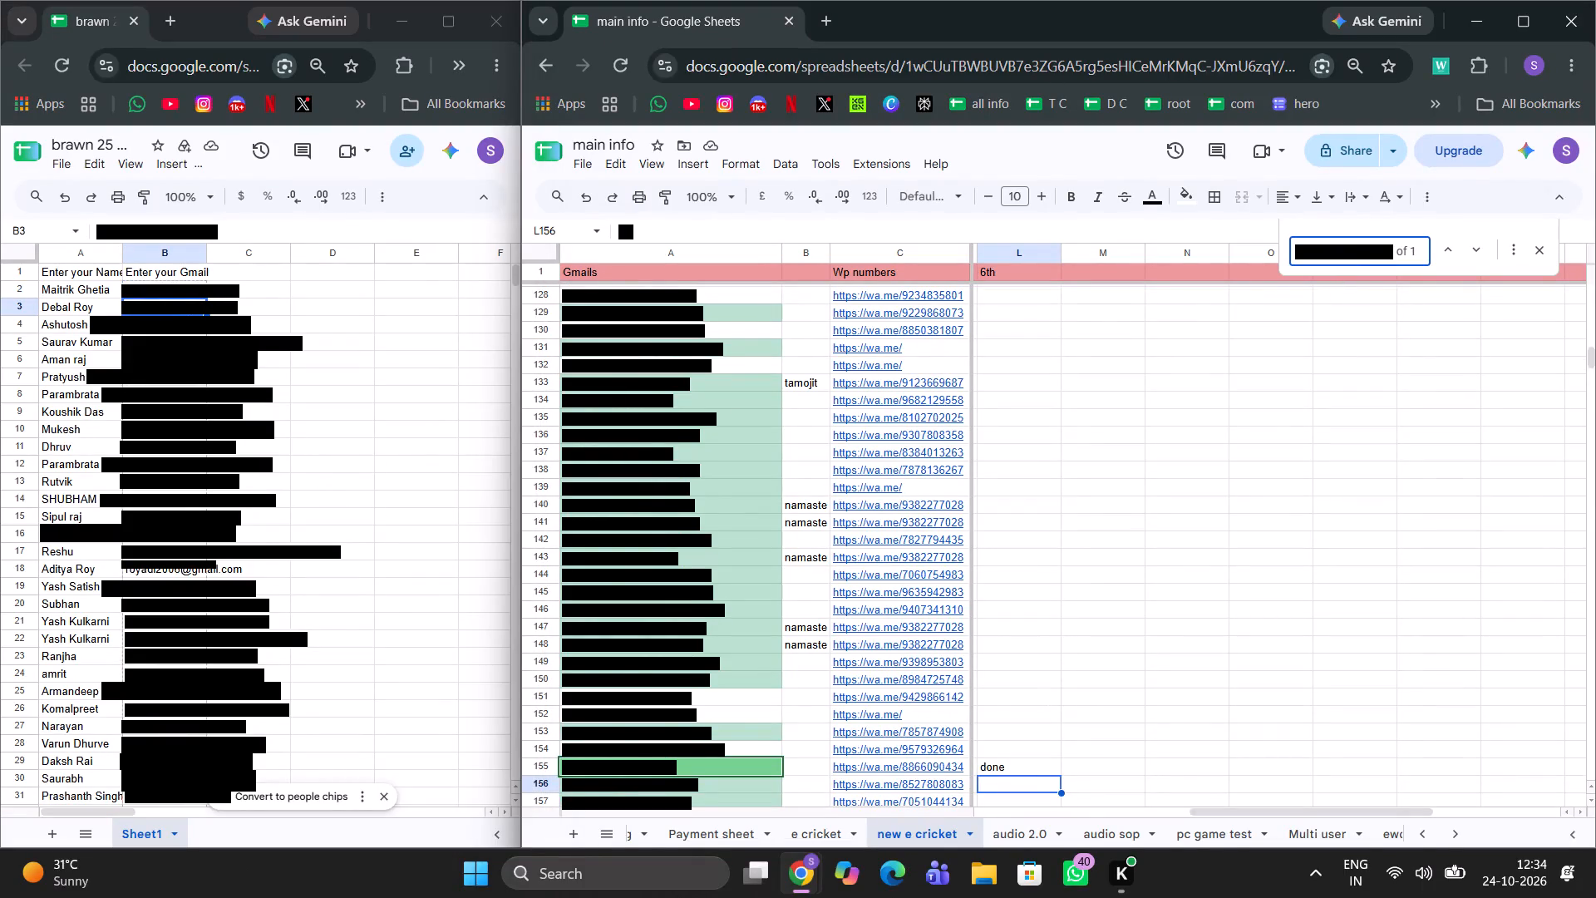
key(ctrl+v)
click(1087, 795)
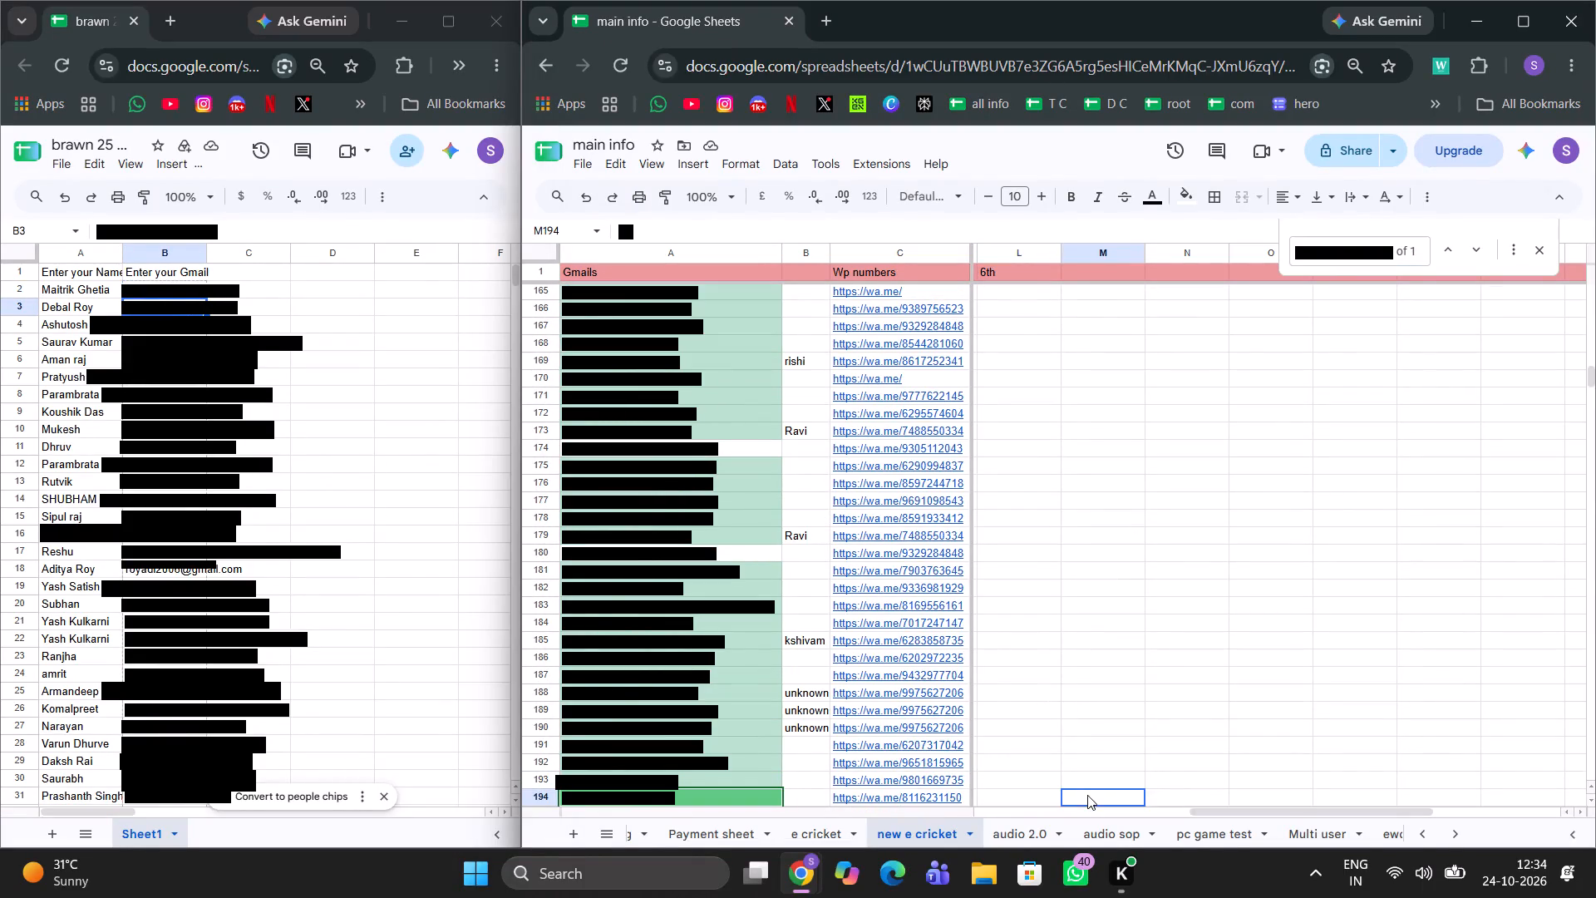
double_click(1025, 799)
text(done)
key(Return)
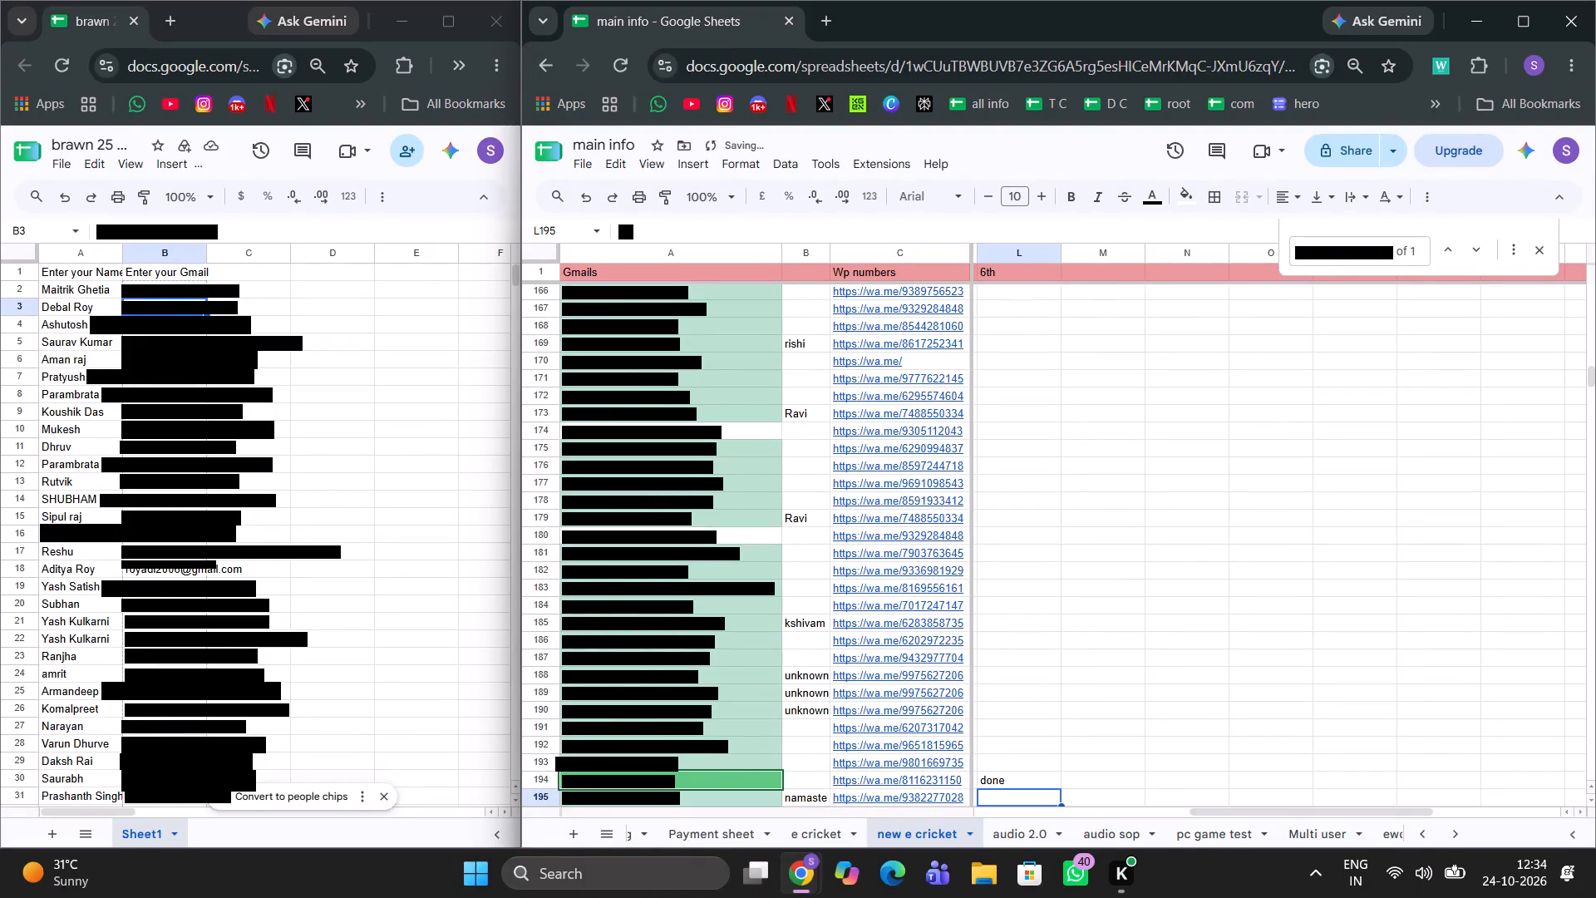
Look up the row 4 Gmail from the brawn 25 list in new e cricket and mark its 6th column "done".
click(180, 325)
key(ctrl+c)
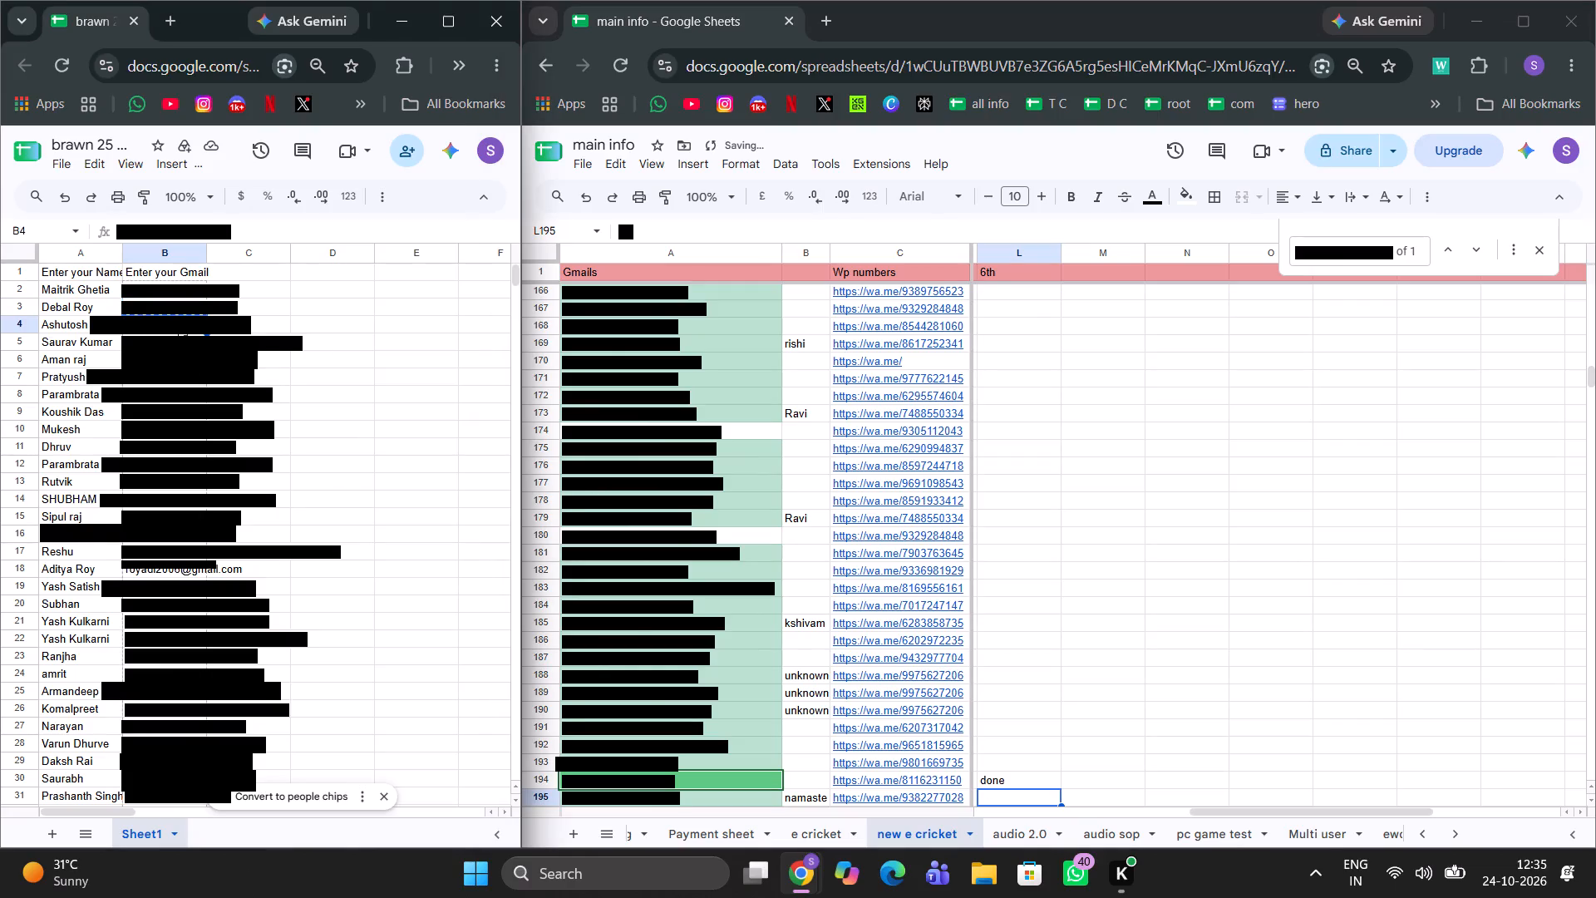
triple_click(1355, 254)
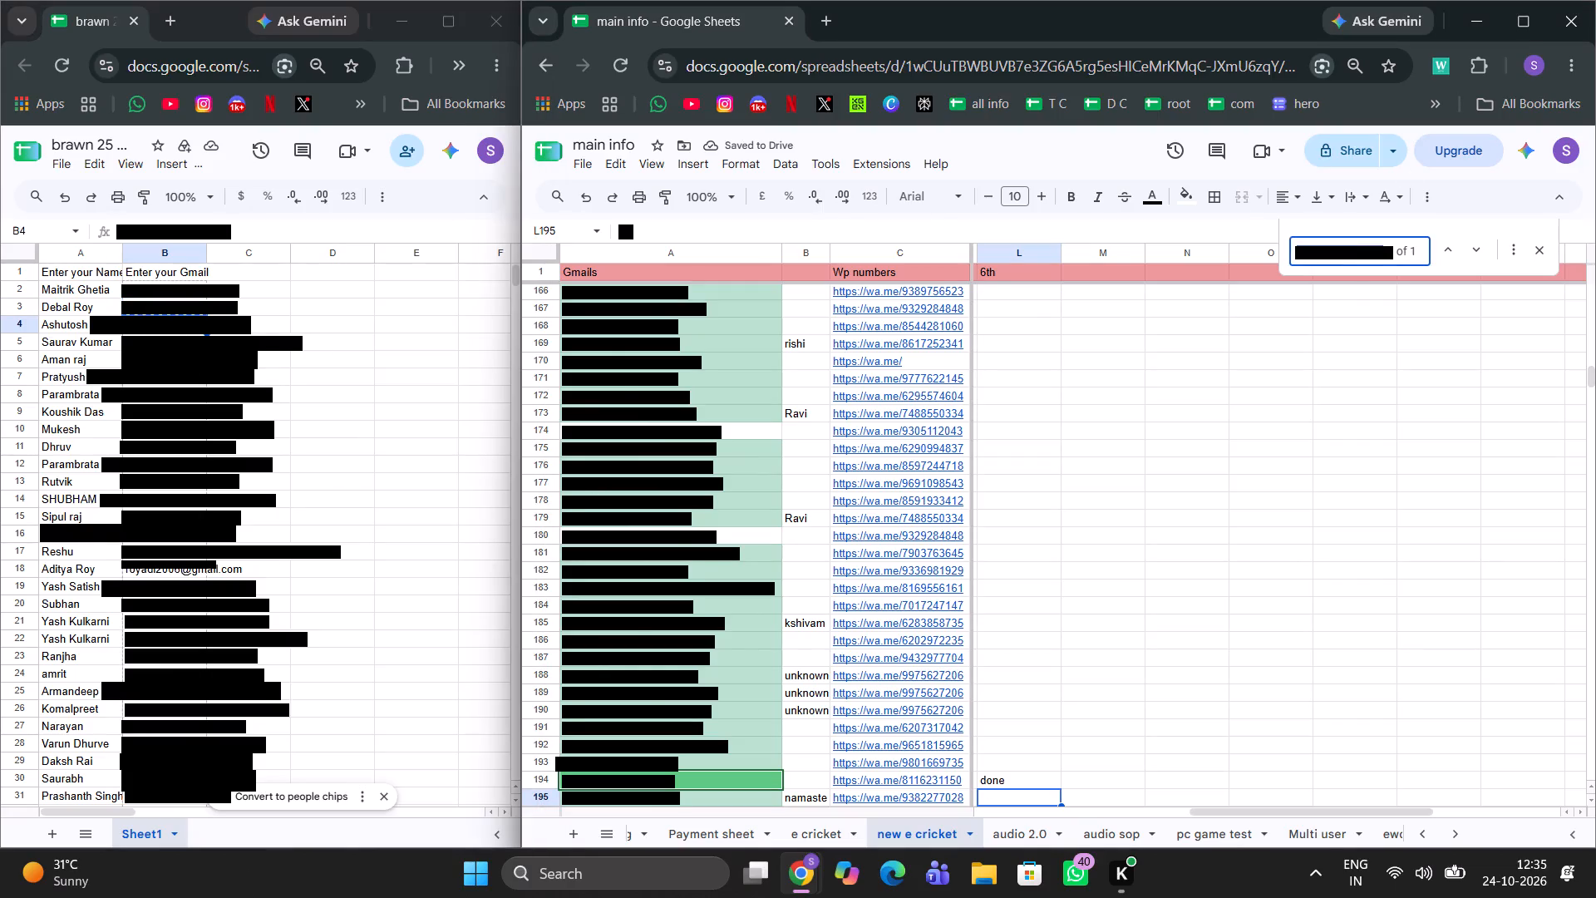
key(ctrl+v)
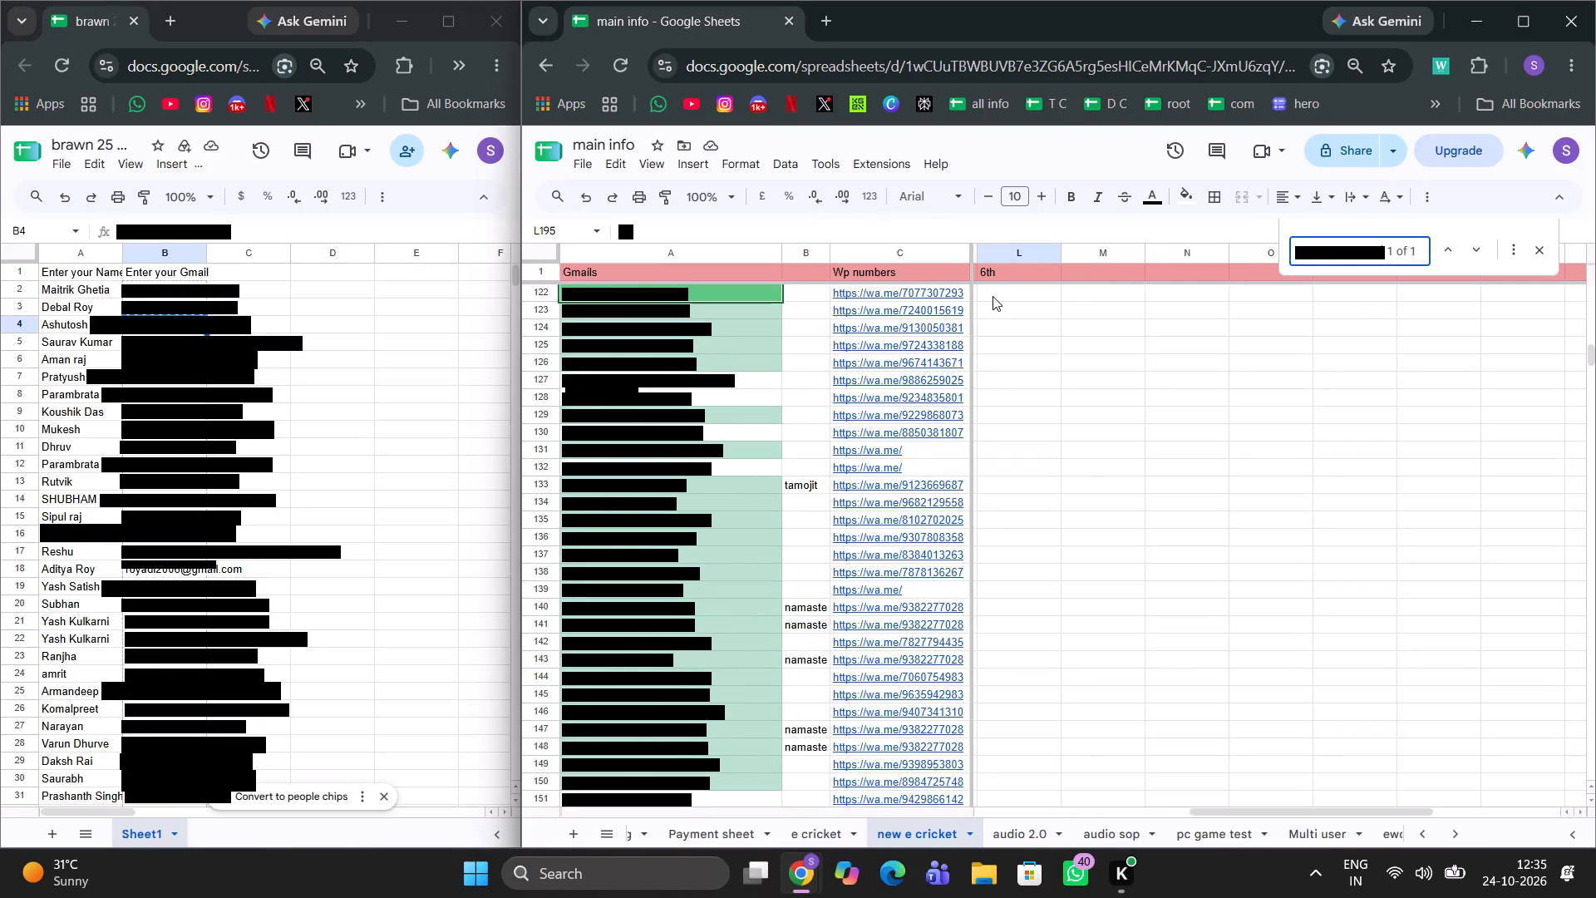
click(993, 296)
text(done)
key(Return)
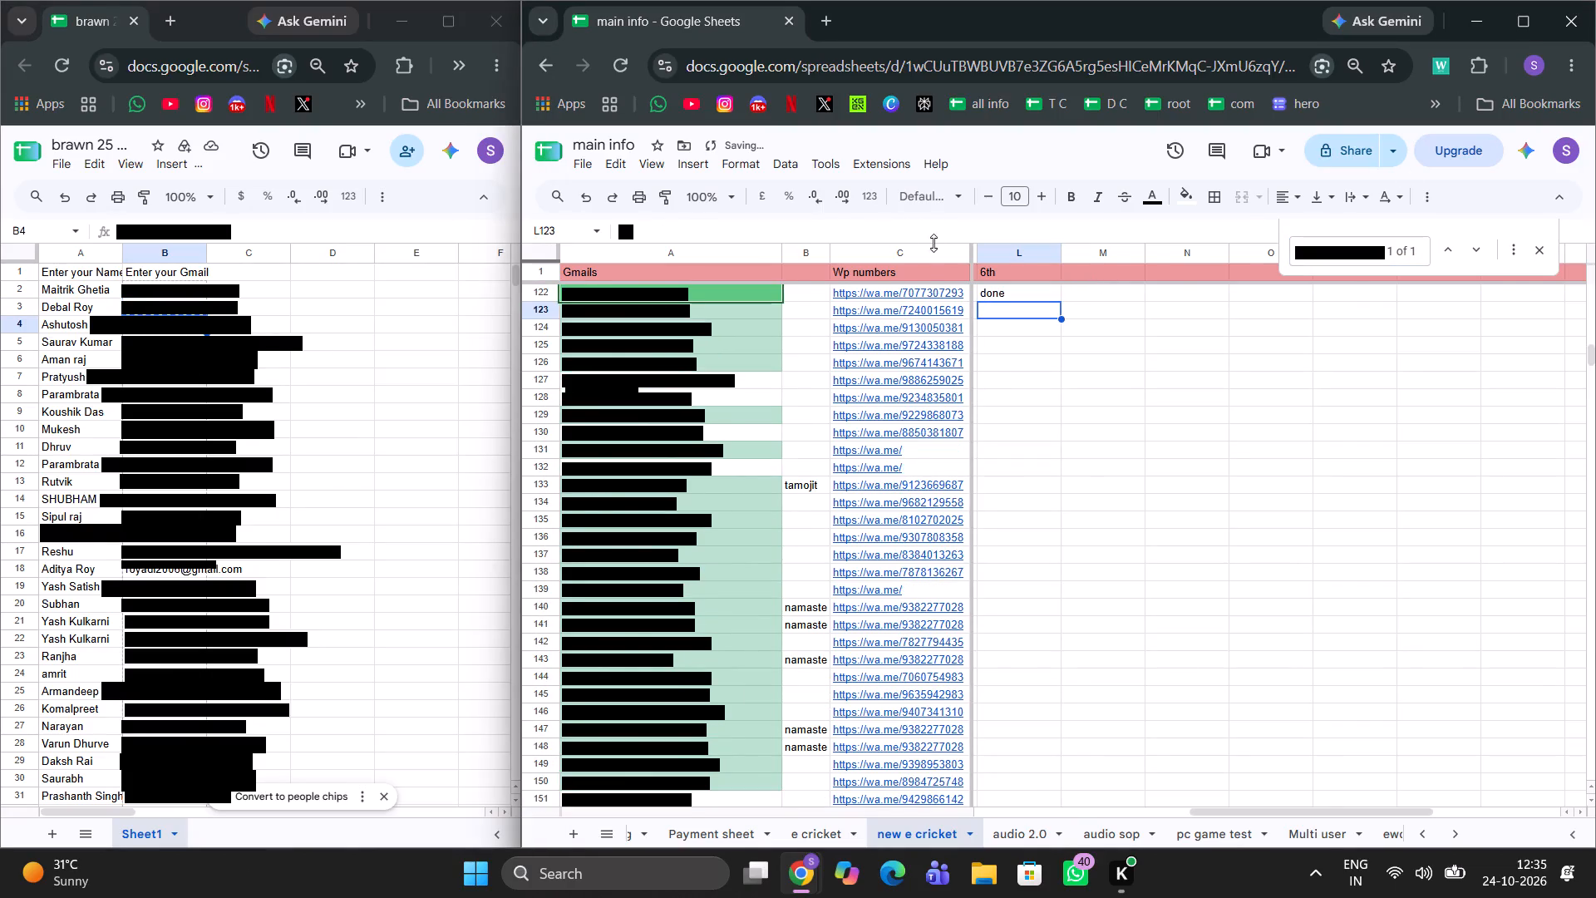
Search new e cricket for the Gmail in row 5 of the brawn 25 list and enter "done" in the matching row's 6th column.
double_click(163, 343)
key(ctrl+c)
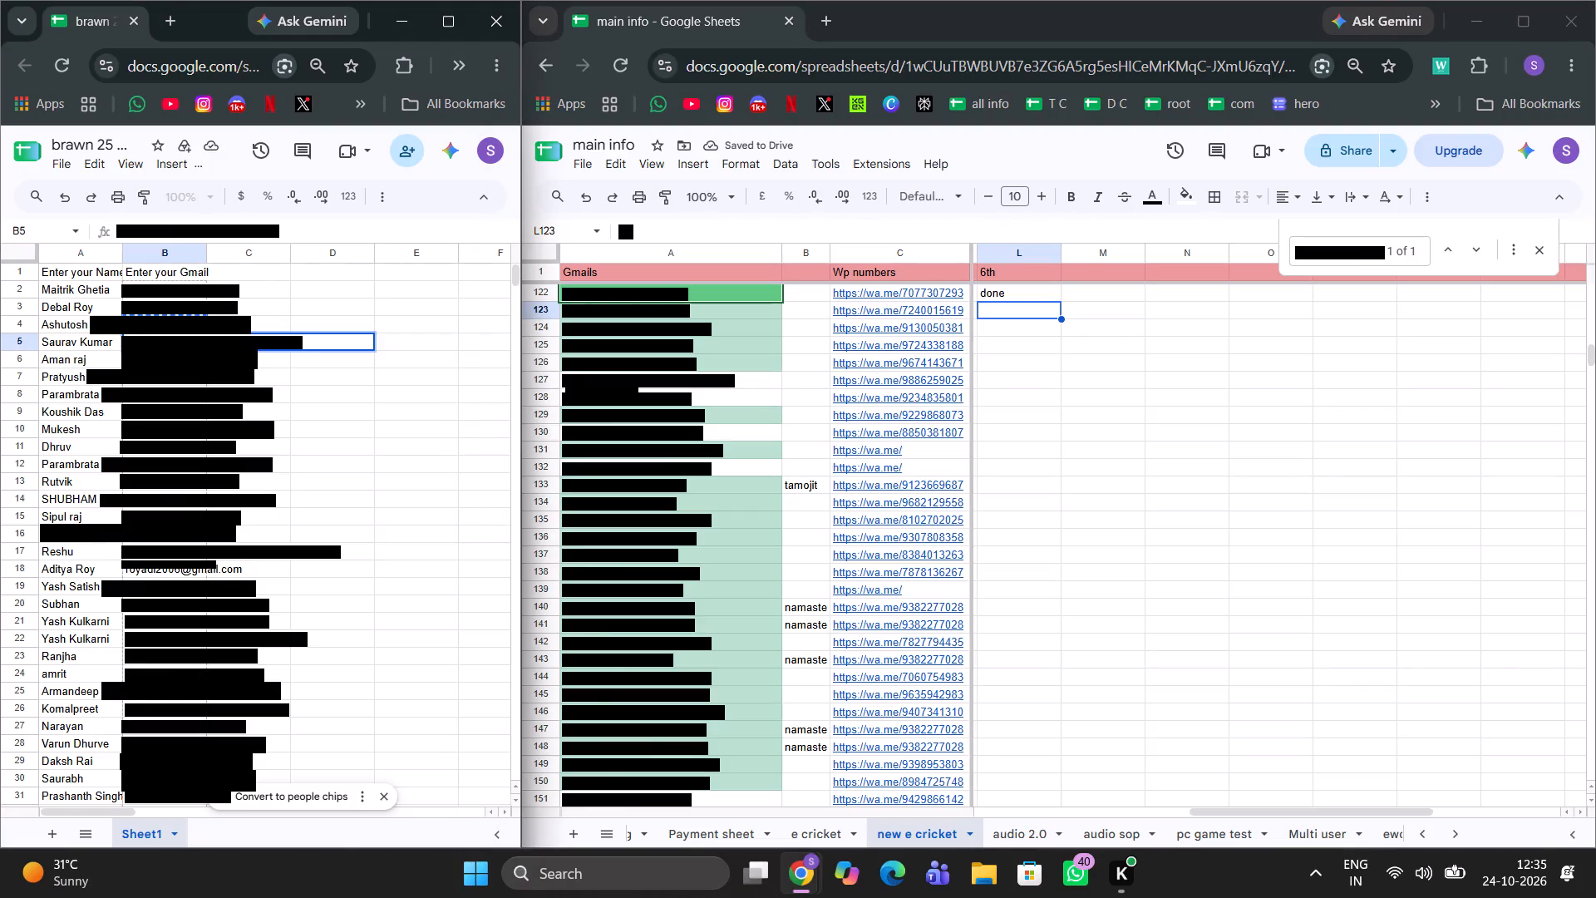
triple_click(232, 340)
key(ctrl+c)
triple_click(1344, 244)
key(ctrl+v)
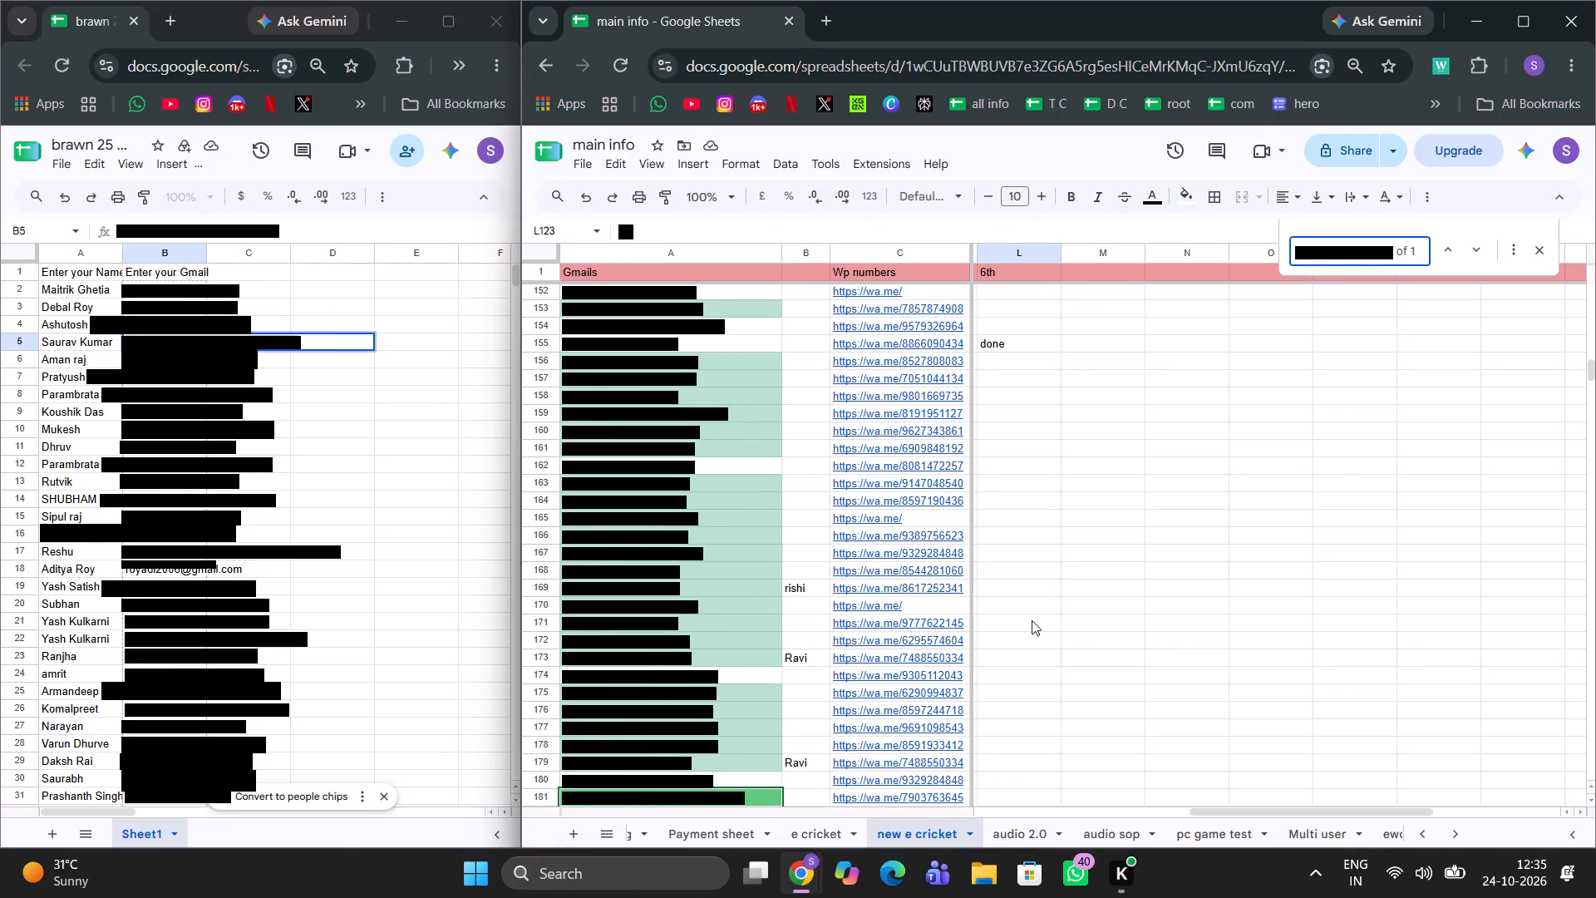
click(1025, 797)
text(done)
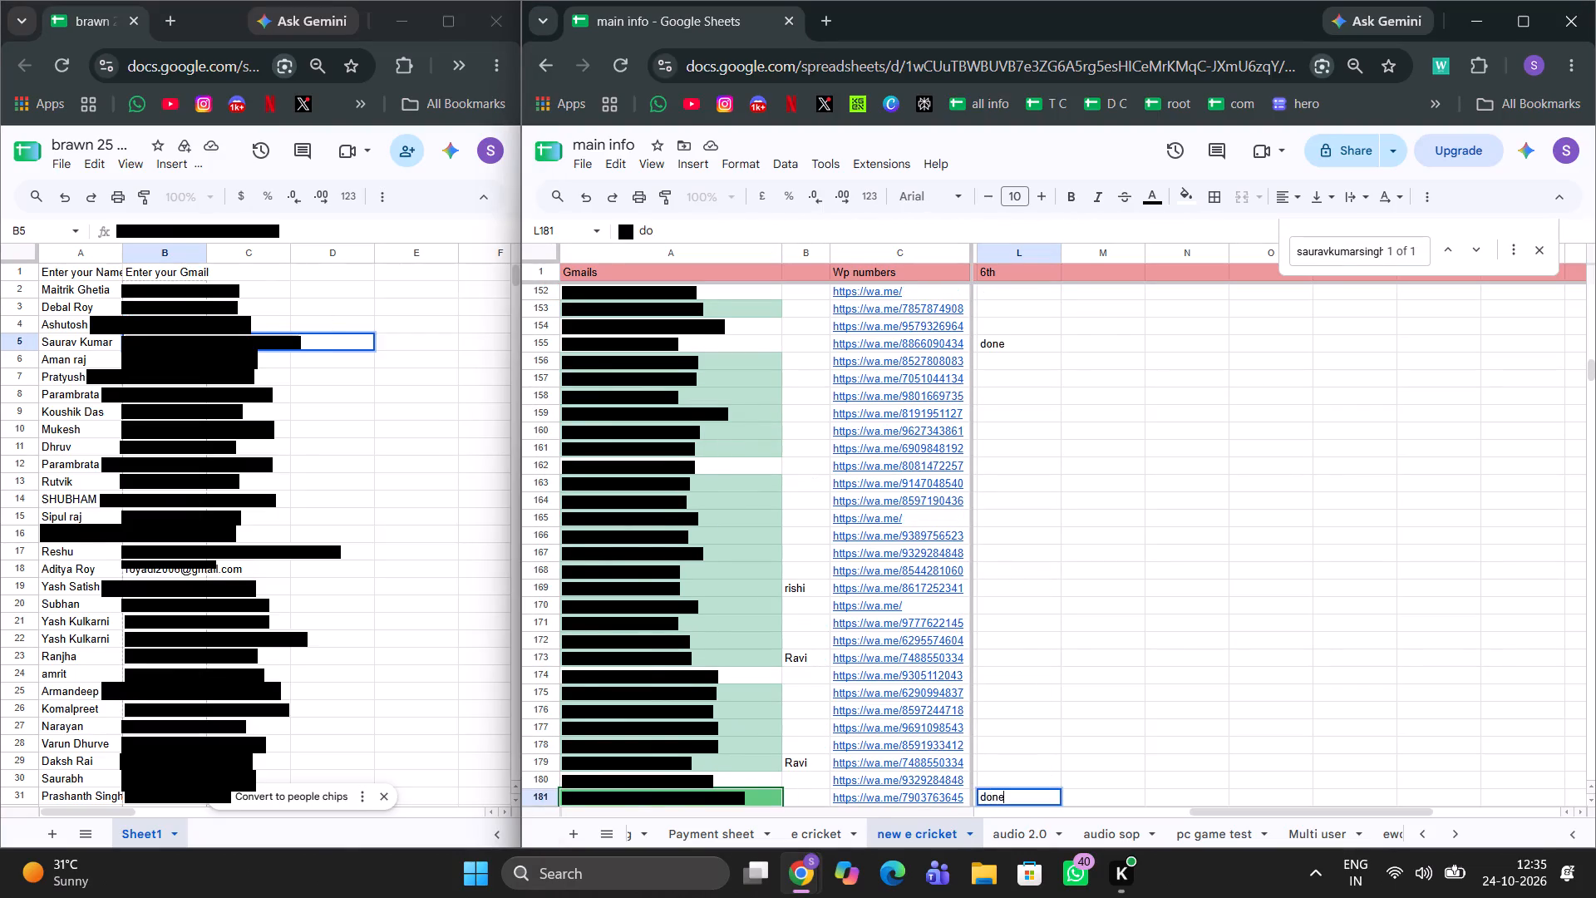
key(Return)
Find the brawn 25 list's row 6 Gmail in new e cricket and enter "done" under 6th in the matching row.
double_click(157, 364)
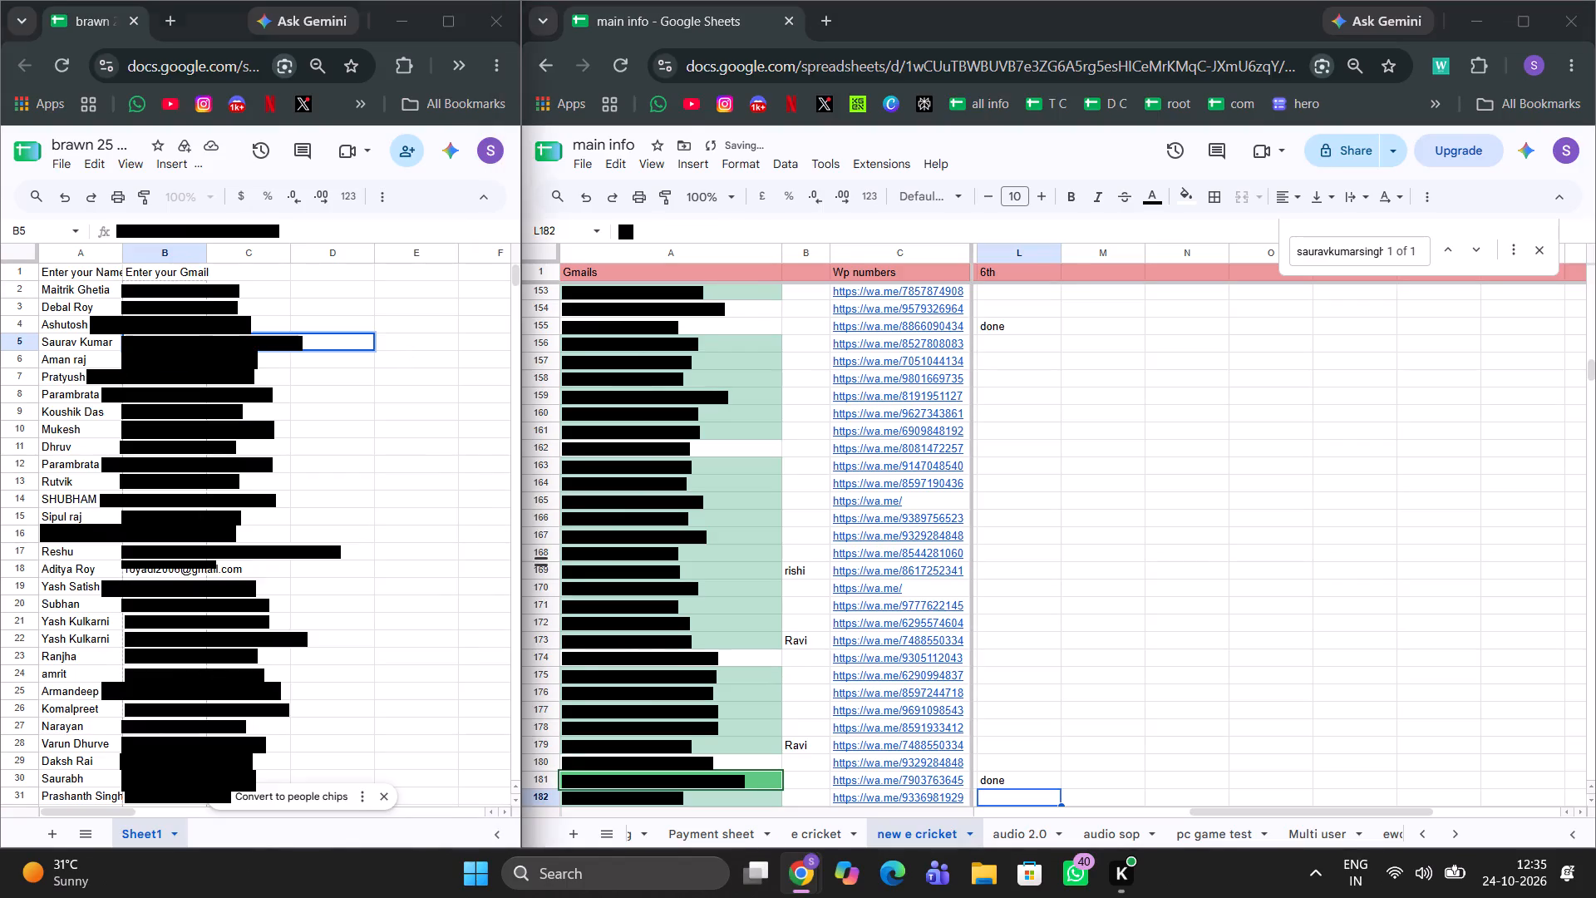
click(344, 358)
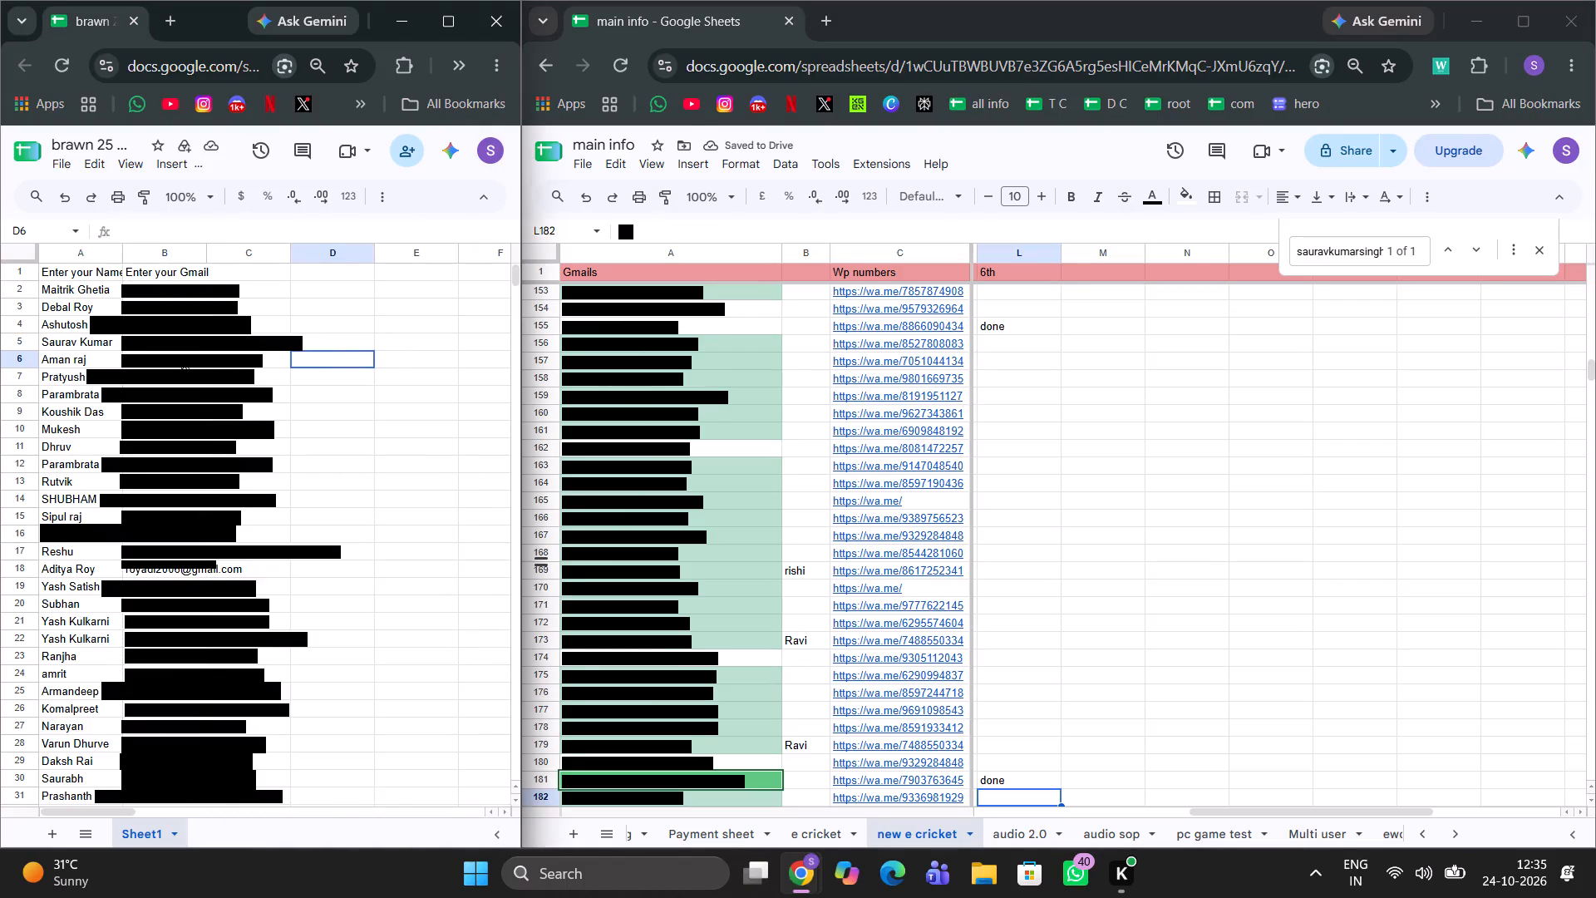
click(175, 355)
key(ctrl+c)
triple_click(1367, 253)
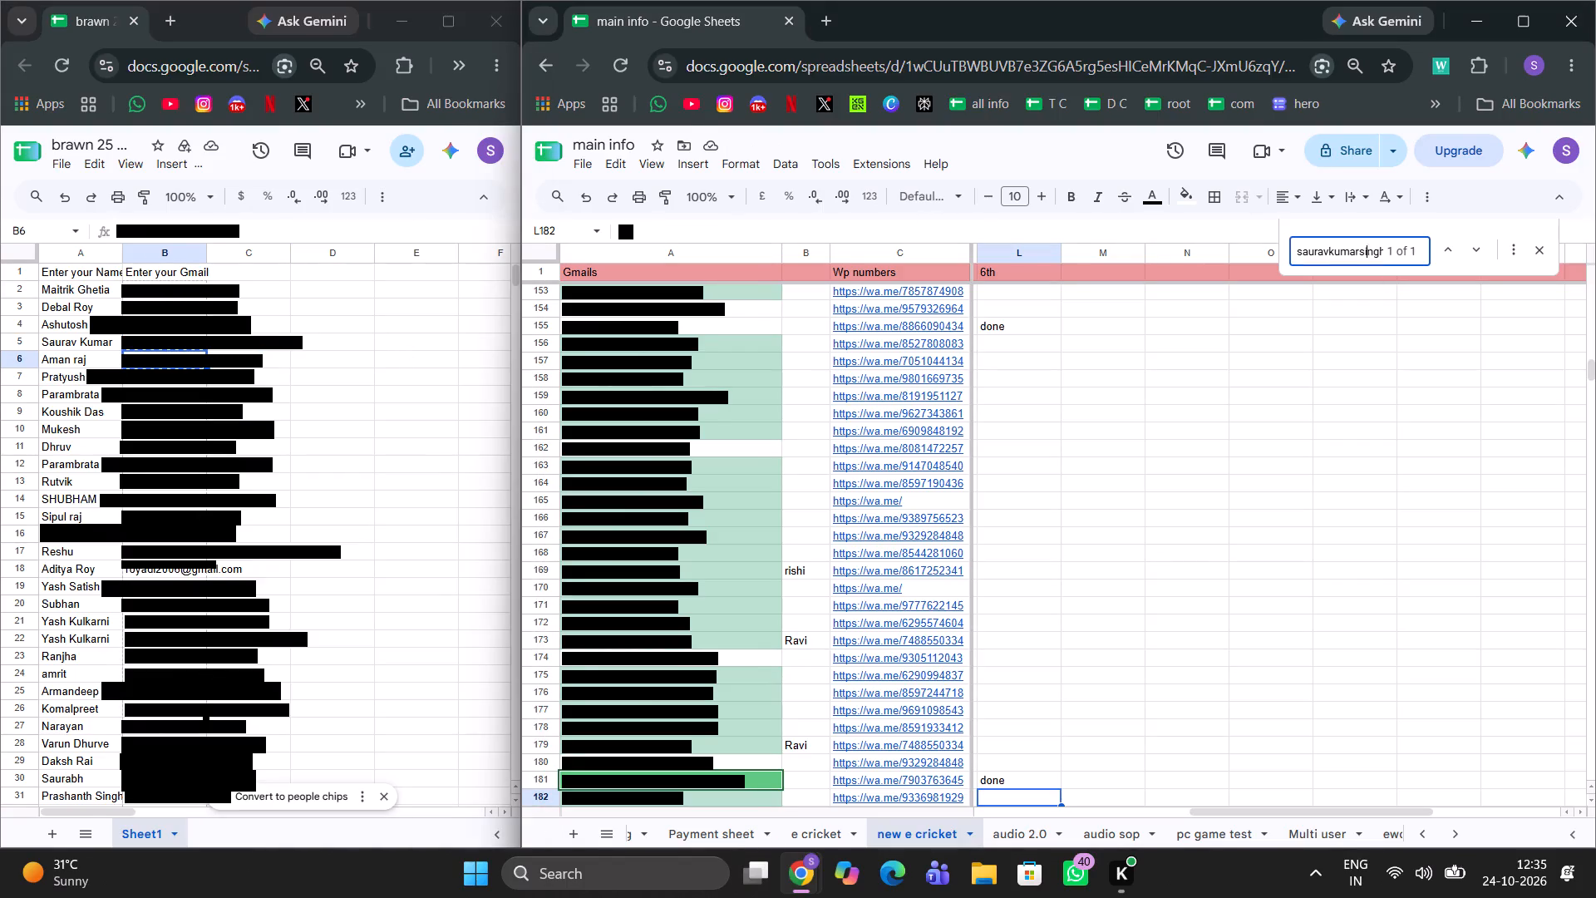
click(1367, 253)
key(ctrl+v)
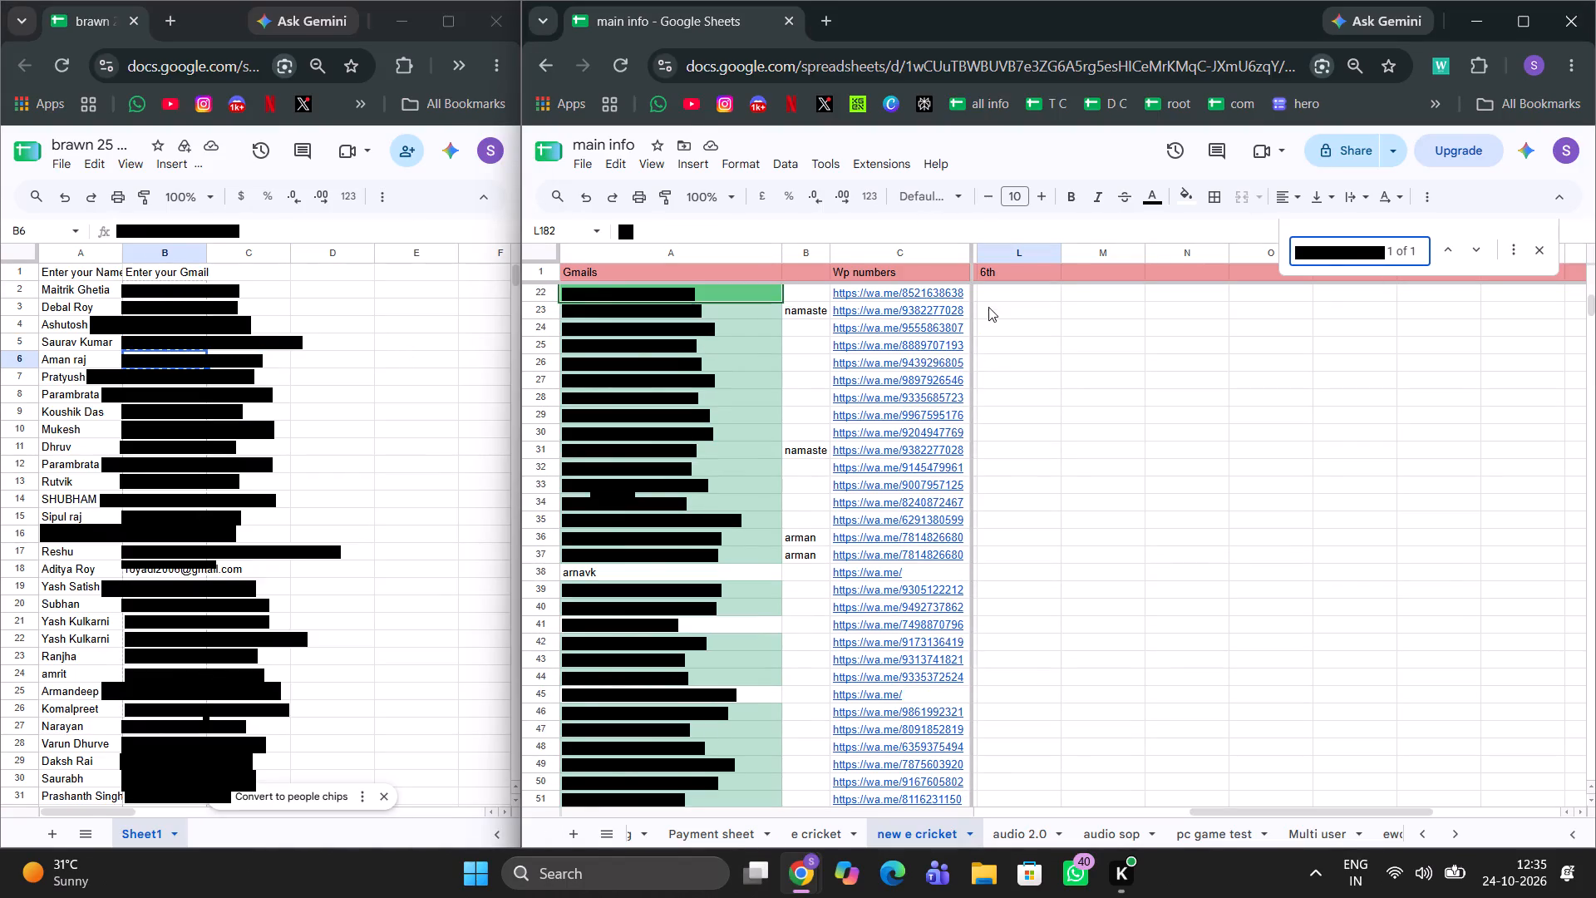
click(990, 299)
text(done)
key(Return)
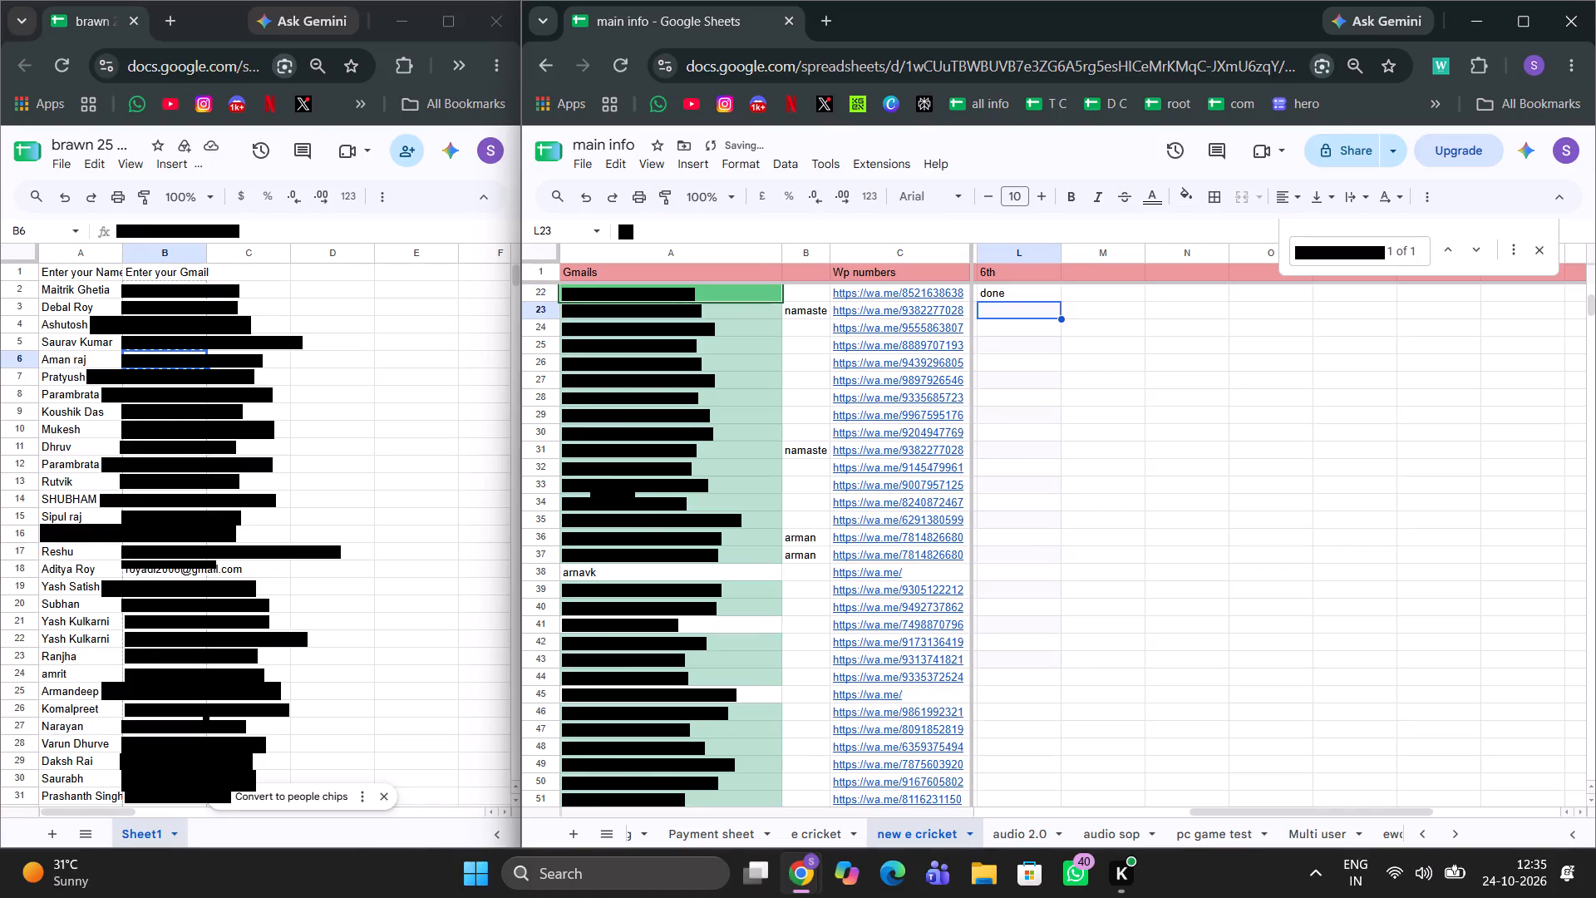
Search new e cricket for the row 7 Gmail from the brawn 25 list and mark its 6th column "done".
click(144, 380)
key(ctrl+c)
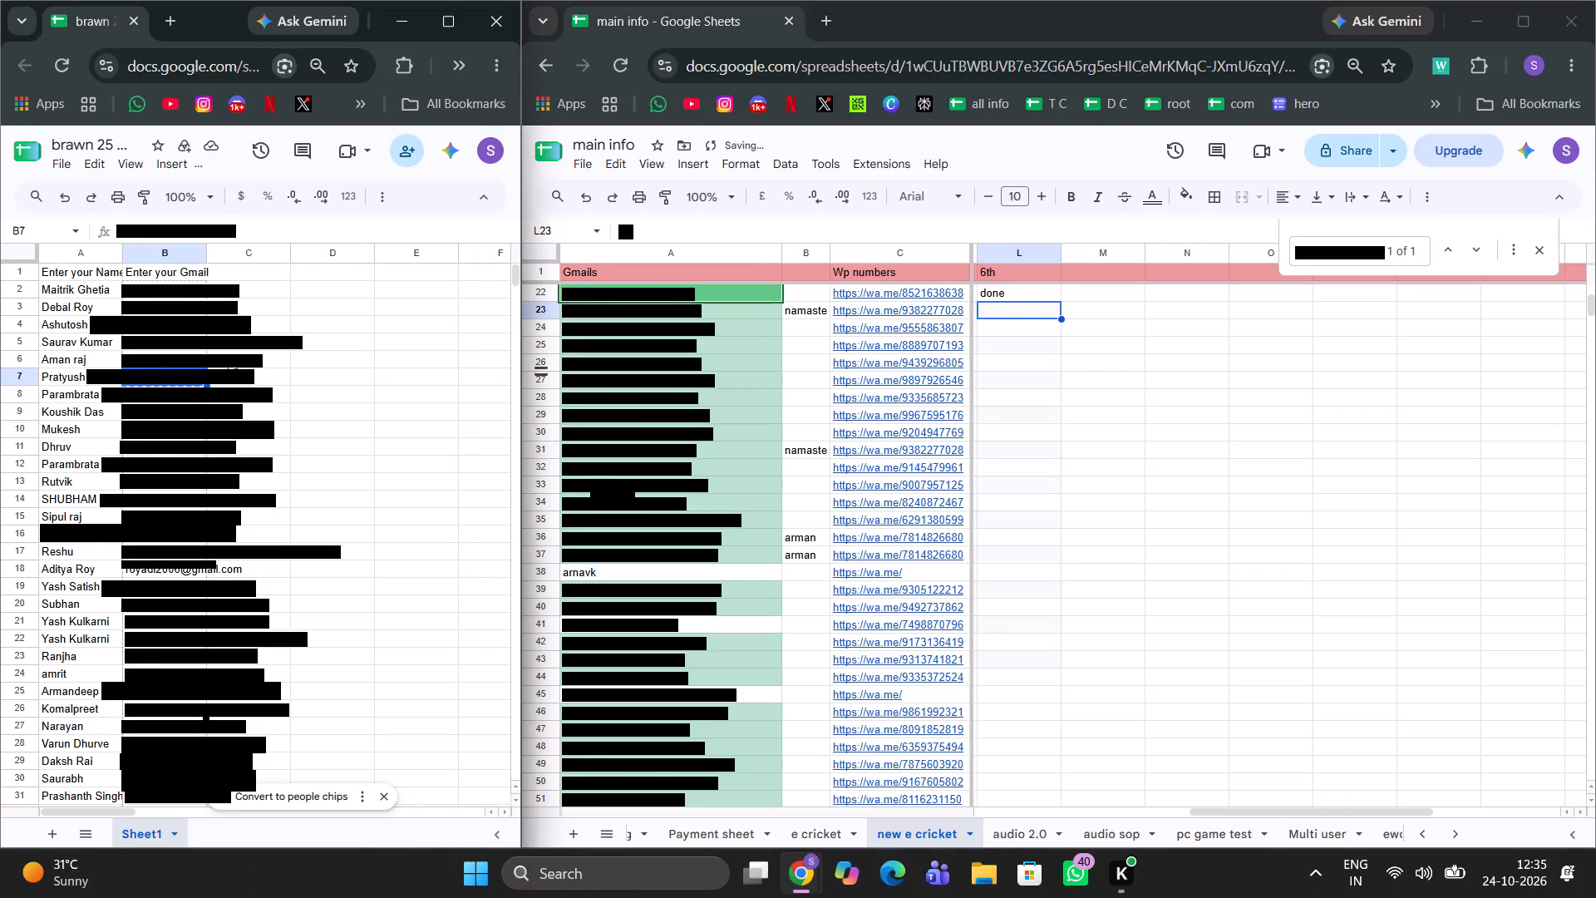
triple_click(1354, 255)
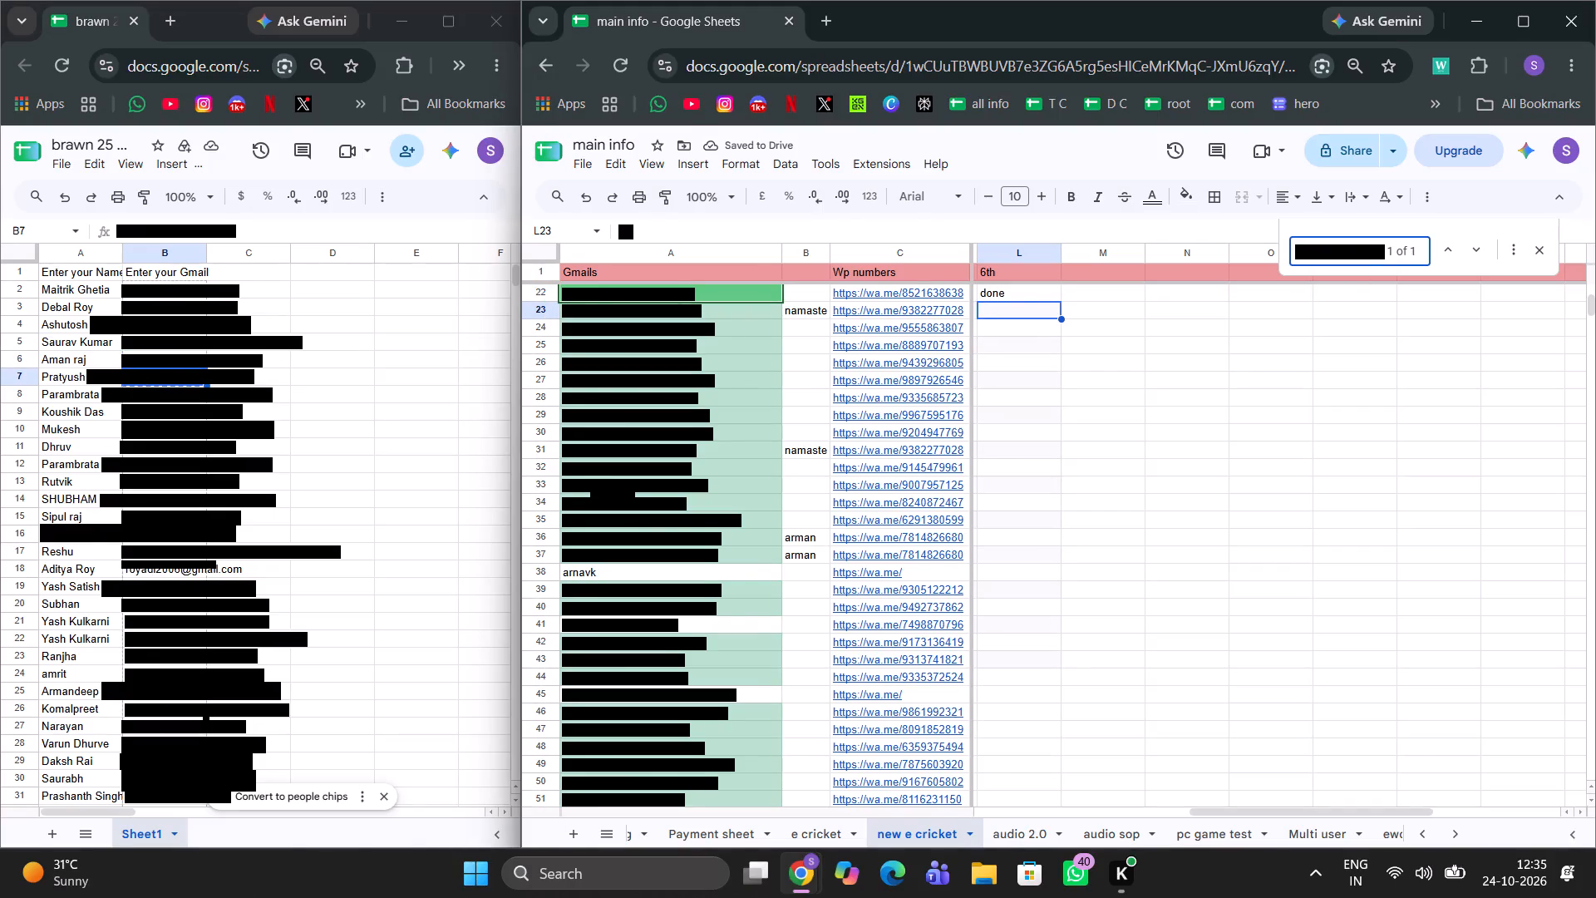
key(ctrl+v)
click(988, 797)
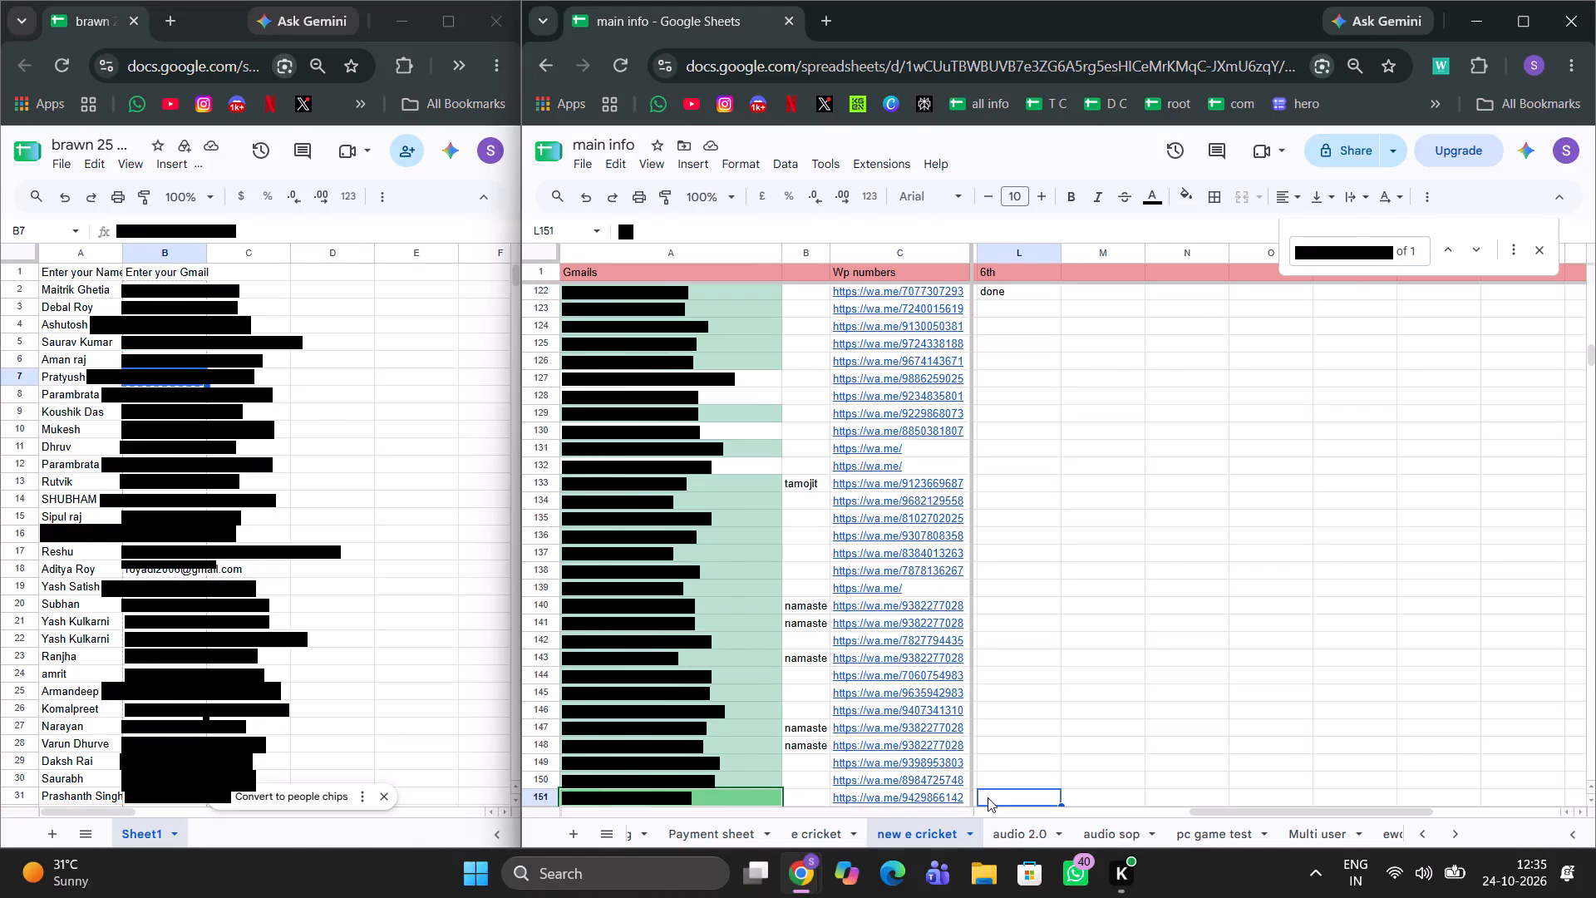
key(ctrl+v)
text(done)
key(Return)
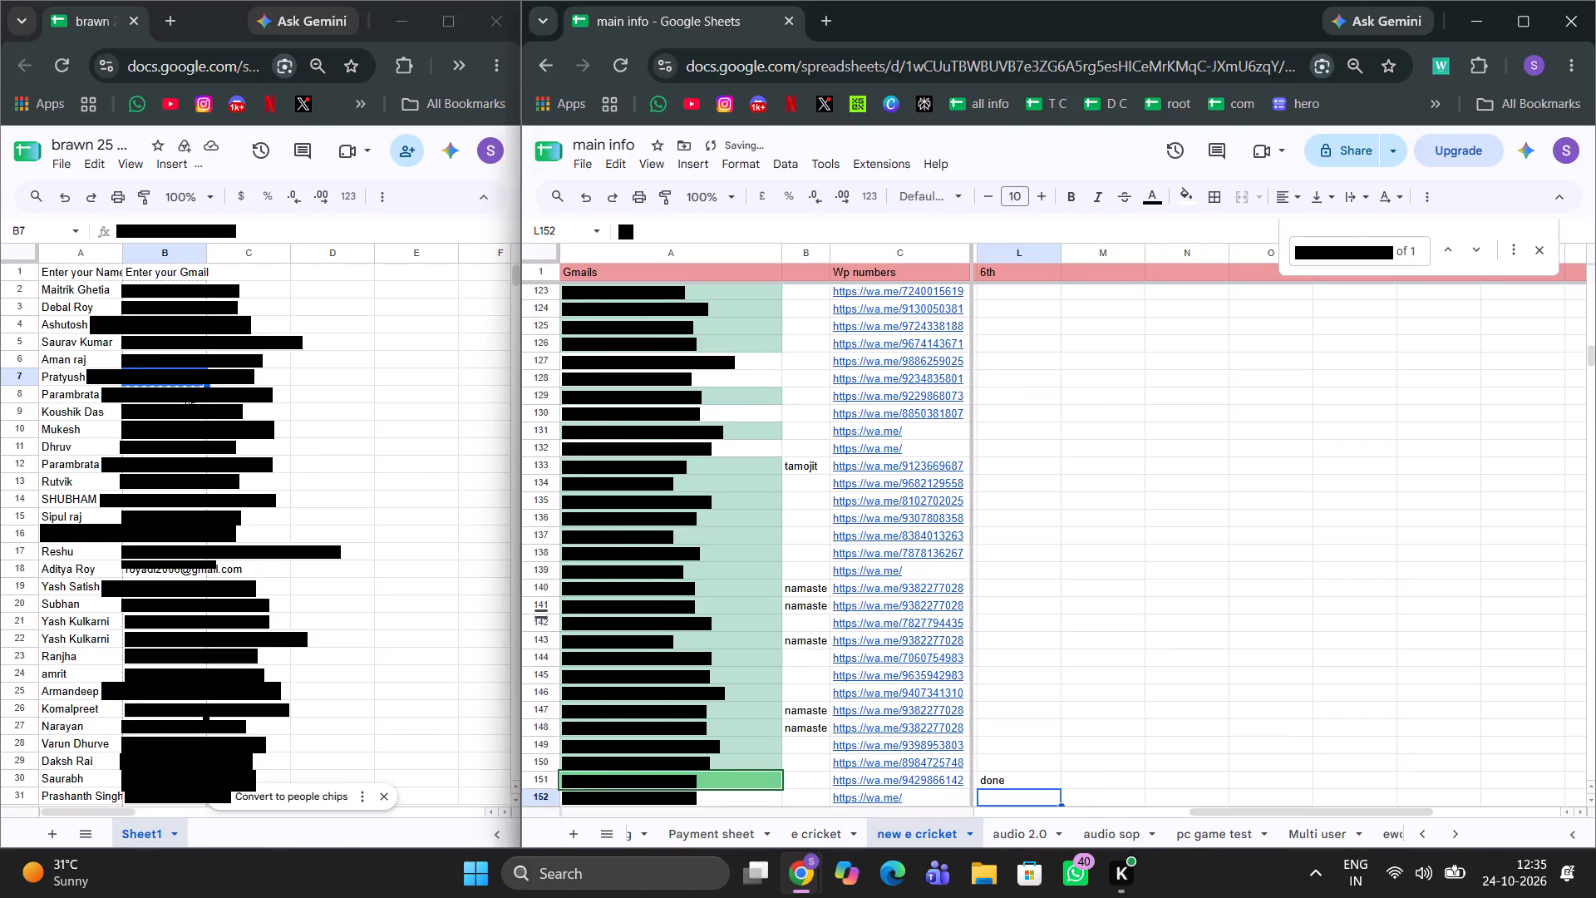
Find the Gmail from row 8 of the brawn 25 list in new e cricket and enter "done" in its 6th column.
click(185, 392)
key(ctrl+c)
triple_click(1376, 253)
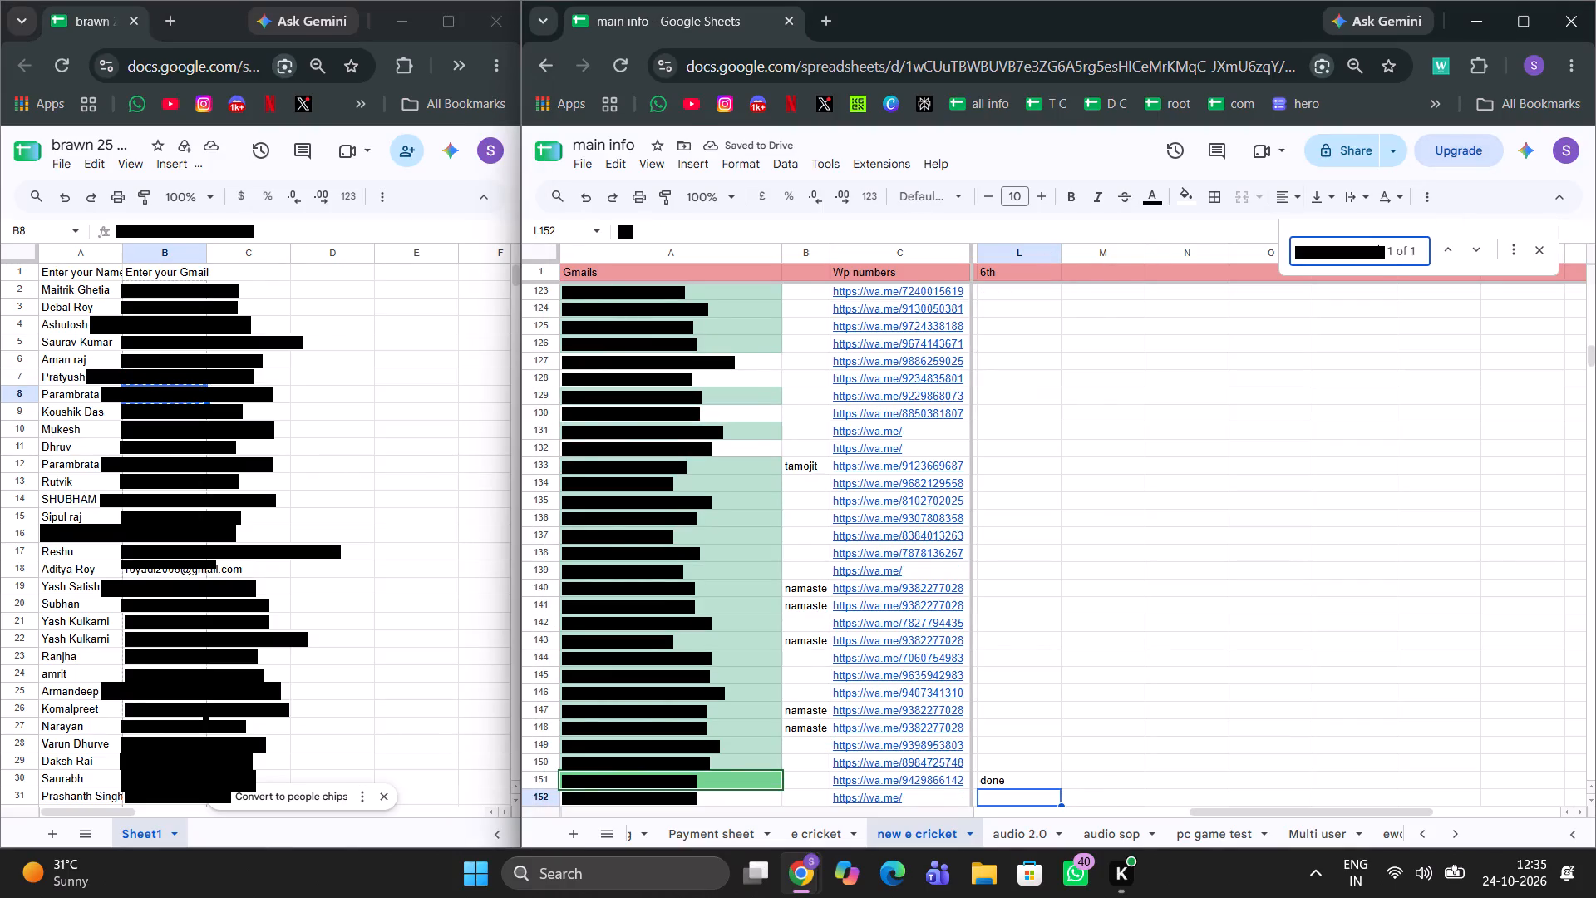
key(ctrl+v)
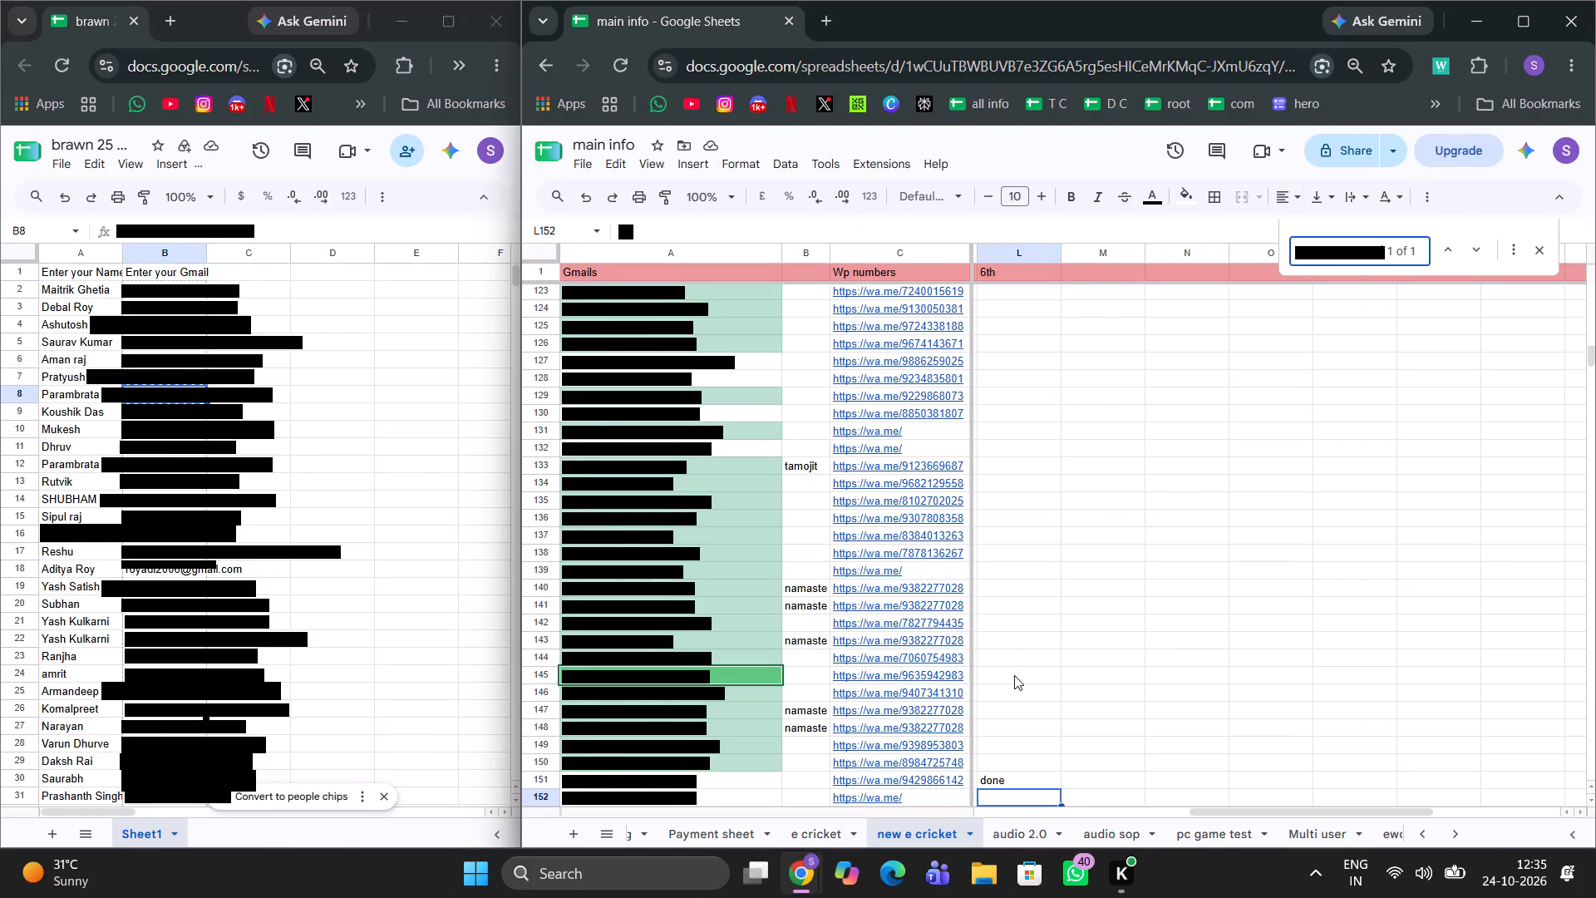
double_click(1014, 675)
text(done)
key(Return)
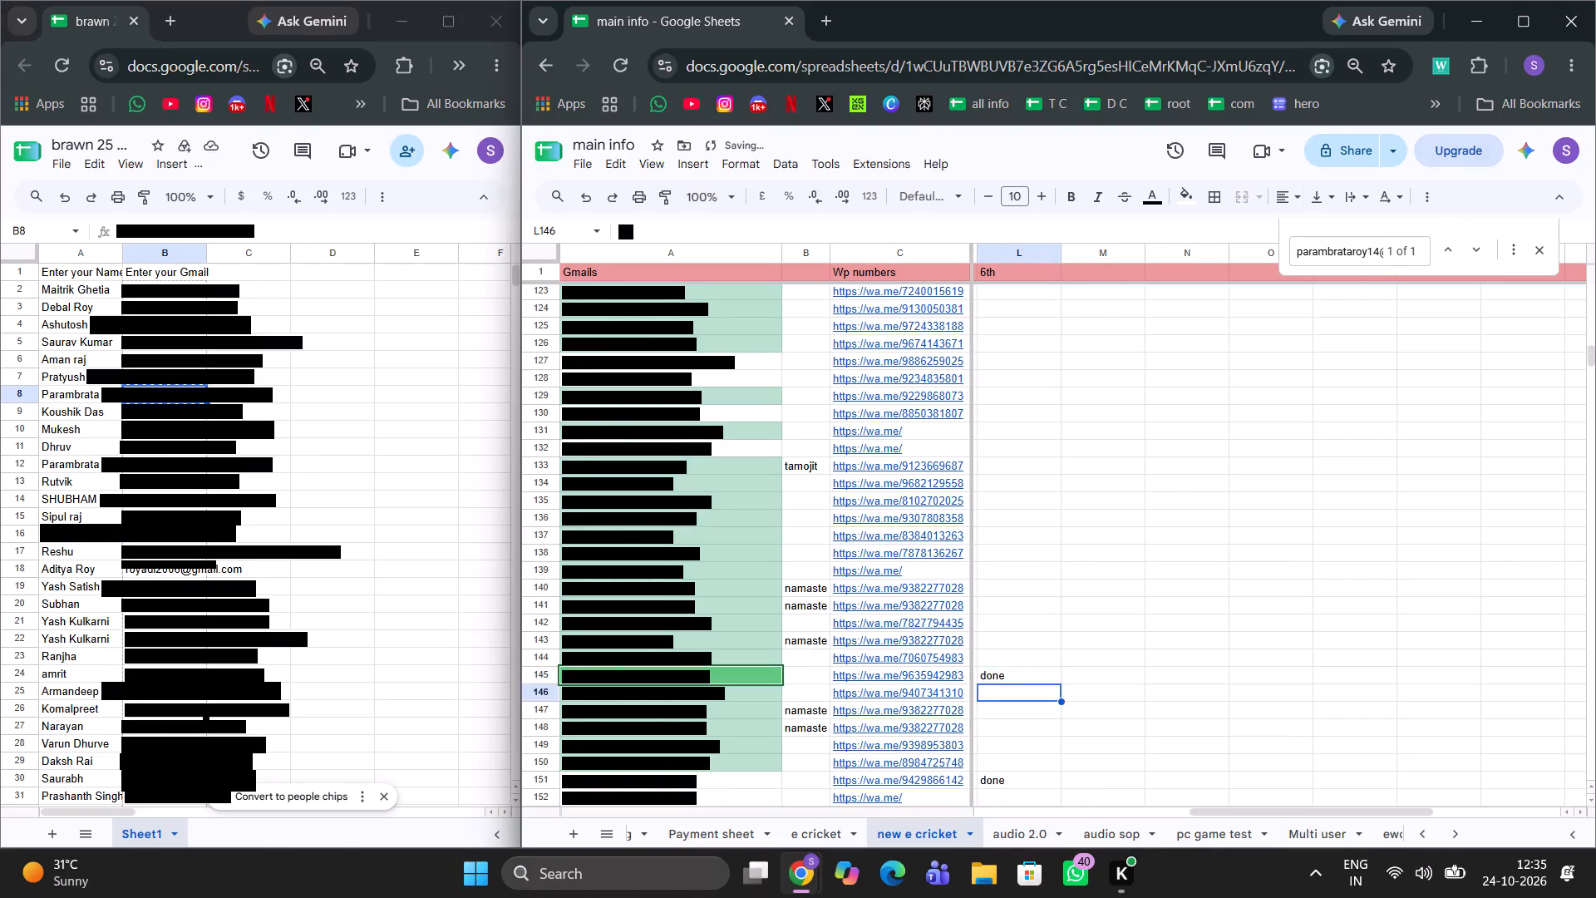
Look up the brawn 25 list's row 9 Gmail in new e cricket, enter "done" under 6th in its row, and copy that cell.
double_click(147, 412)
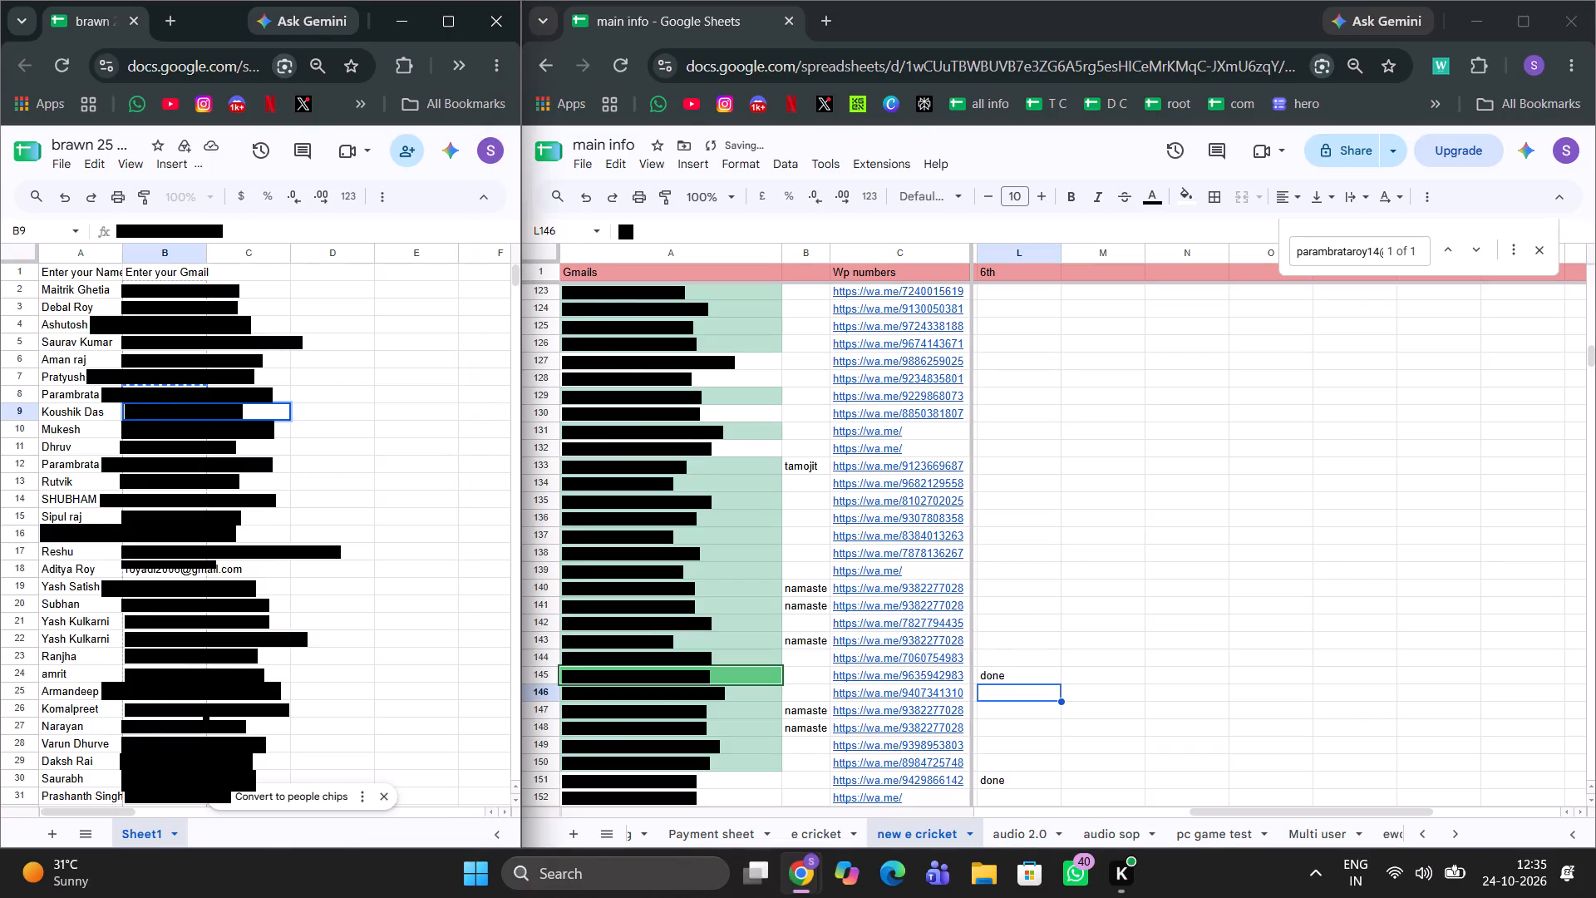
click(164, 392)
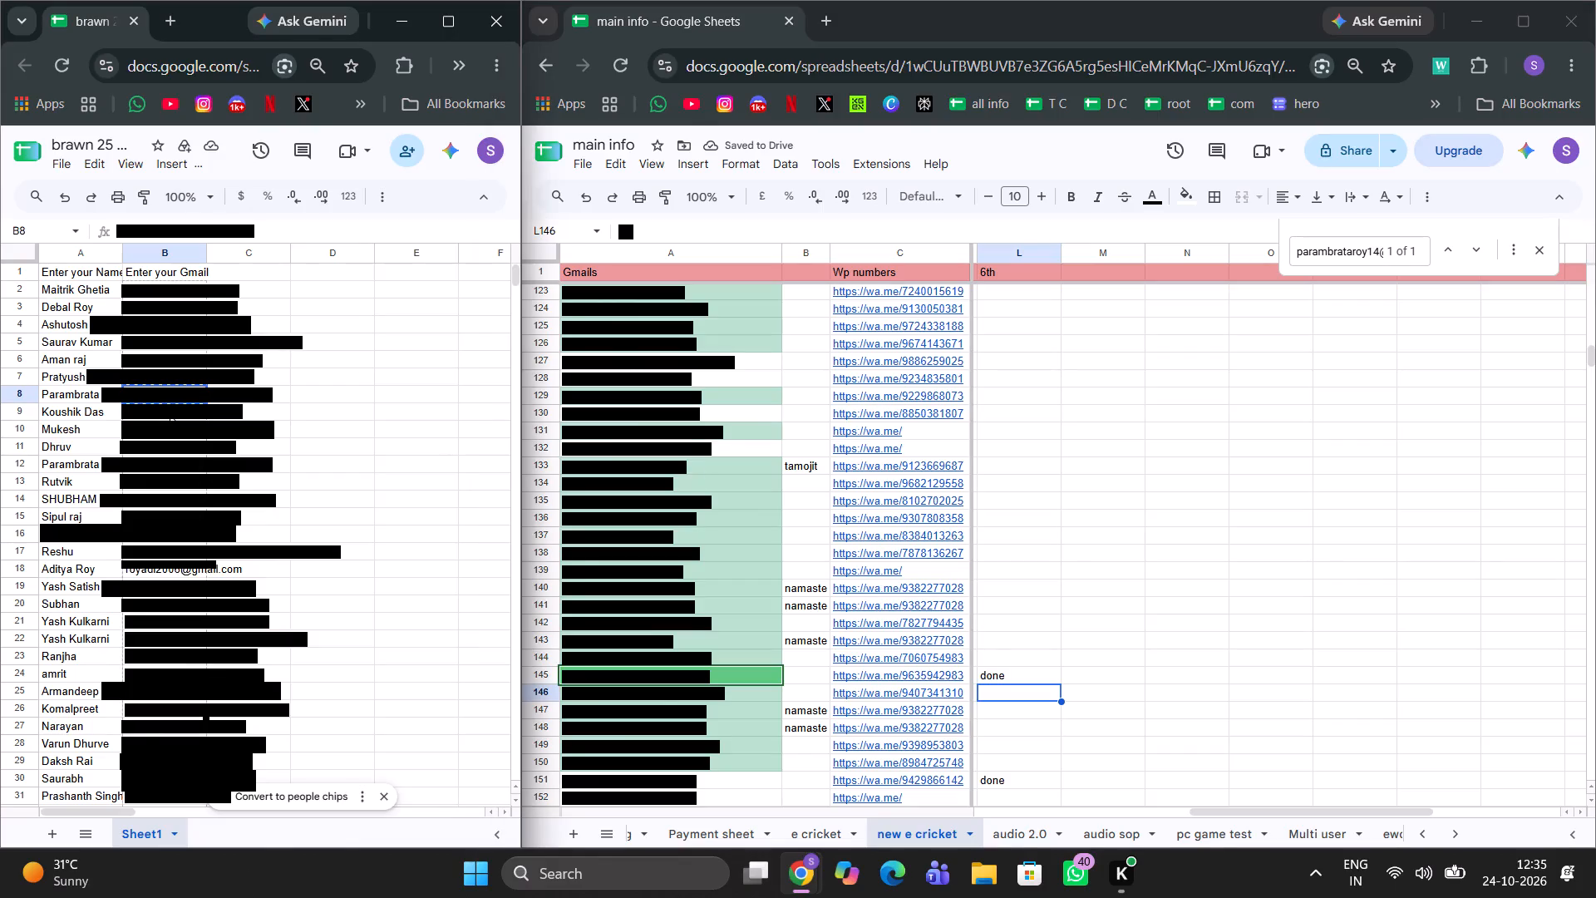
click(144, 409)
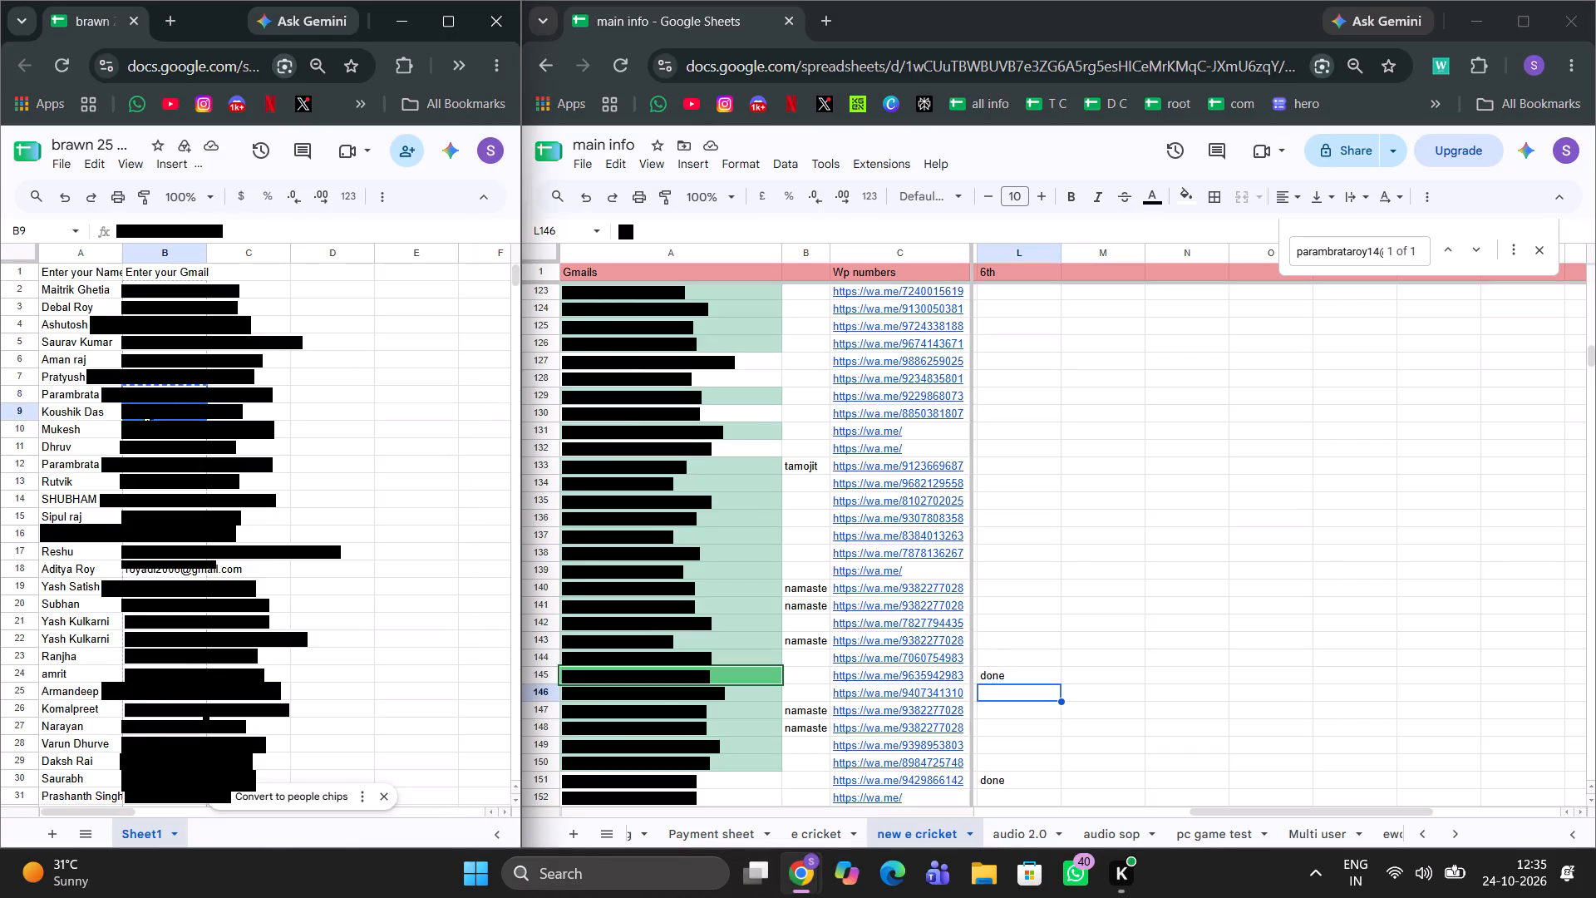
key(ctrl+c)
triple_click(1325, 251)
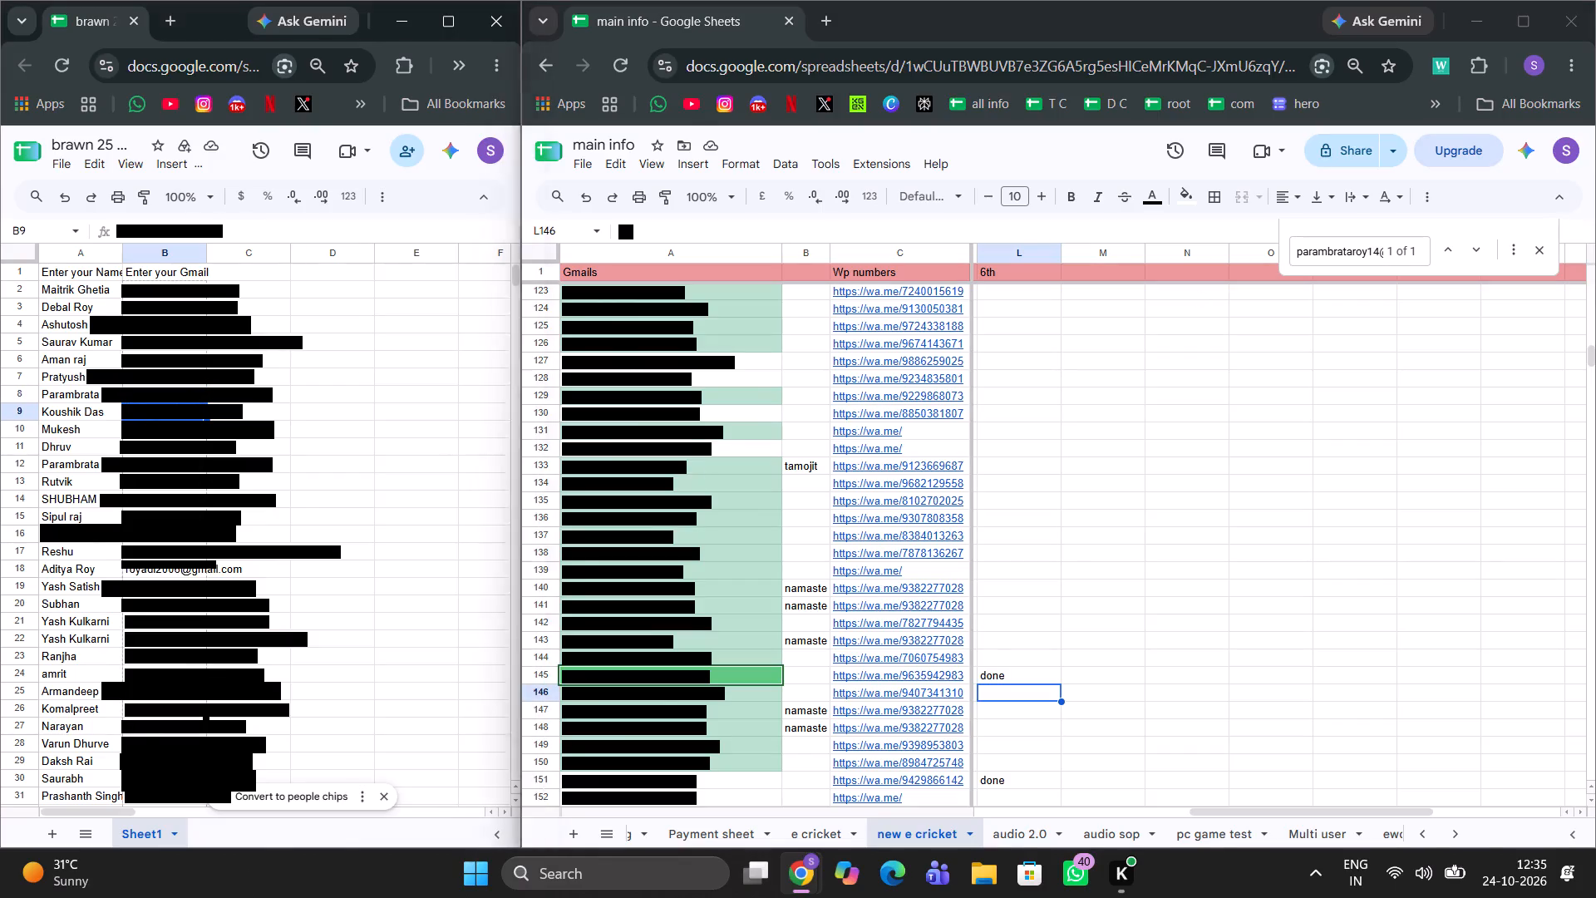
key(ctrl+v)
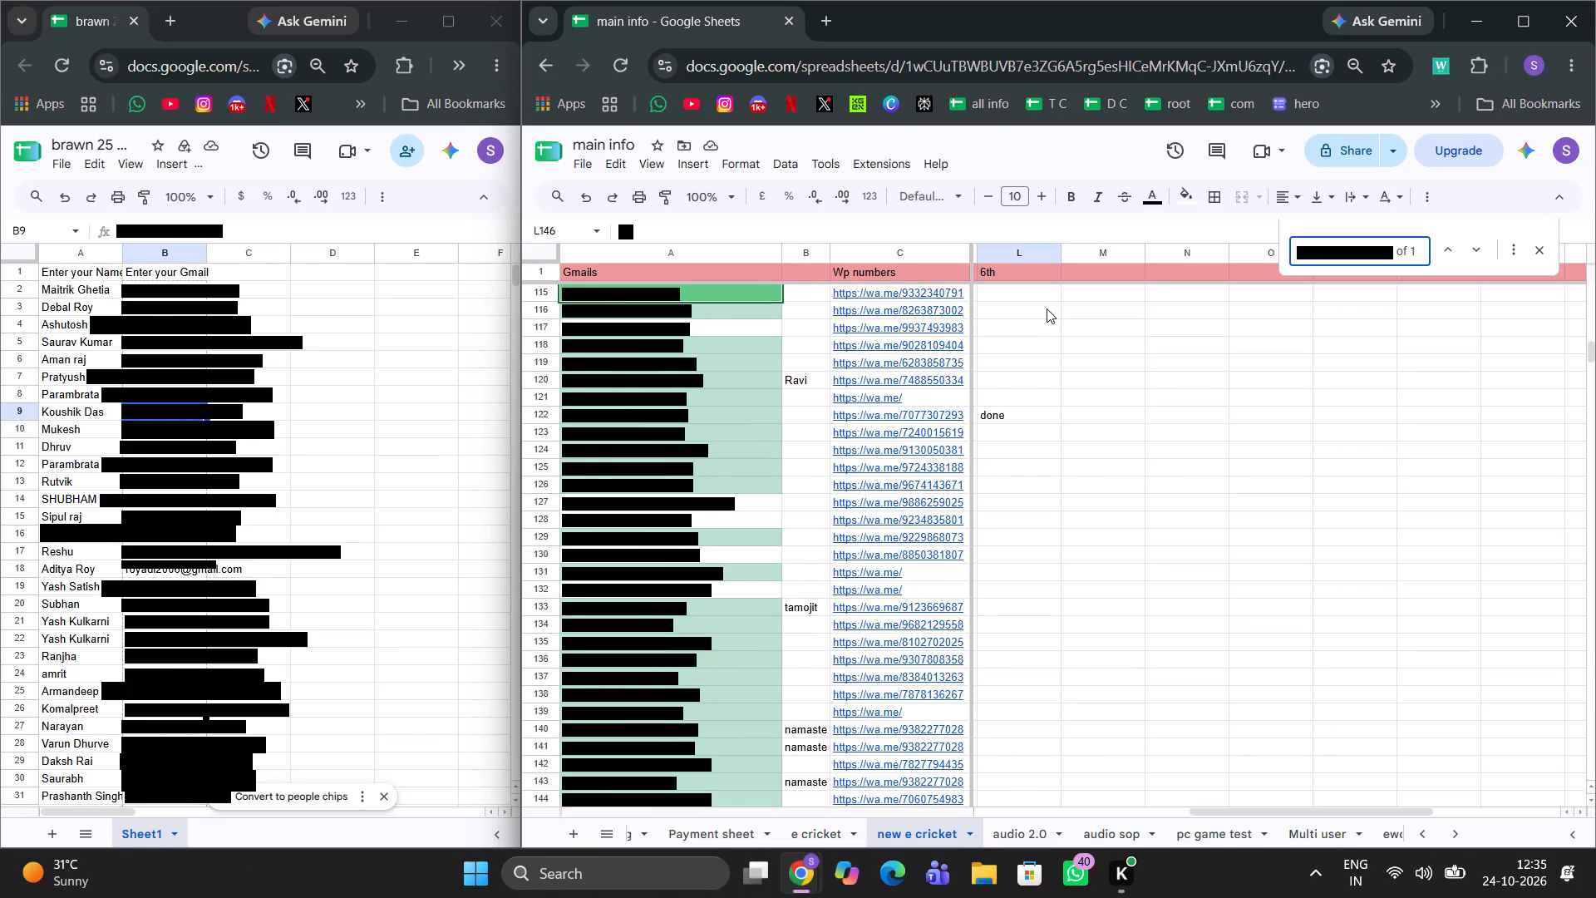
click(1022, 297)
text(done)
key(Return)
key(Up)
key(ctrl+c)
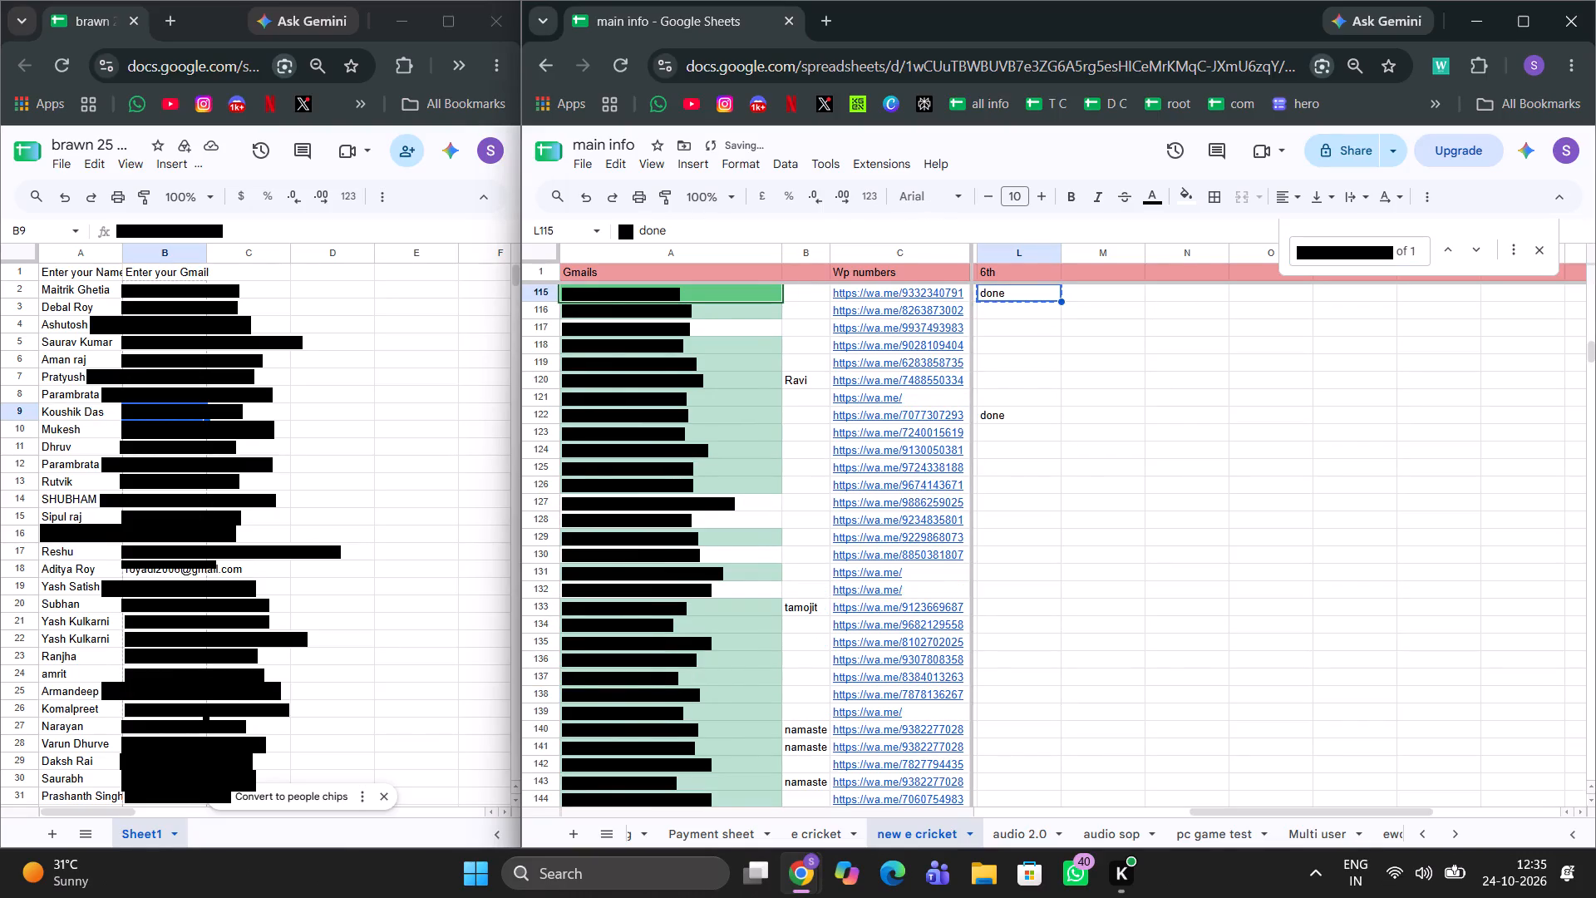
Search new e cricket for the Gmail in row 10 of the brawn 25 list and mark its 6th column "done".
click(179, 432)
key(ctrl+c)
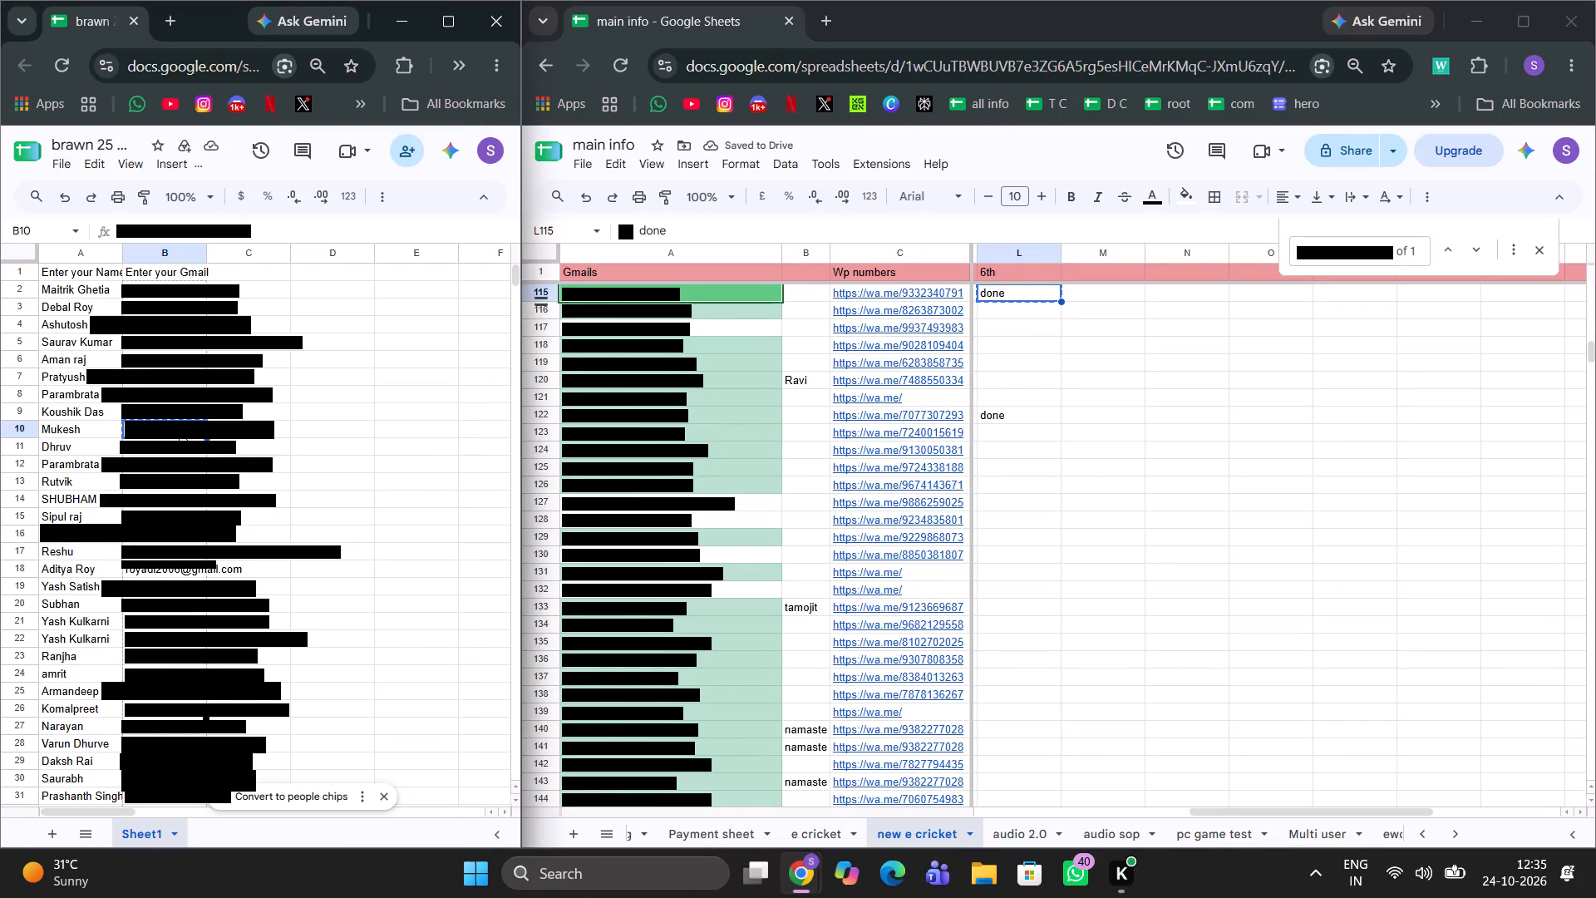
triple_click(1354, 259)
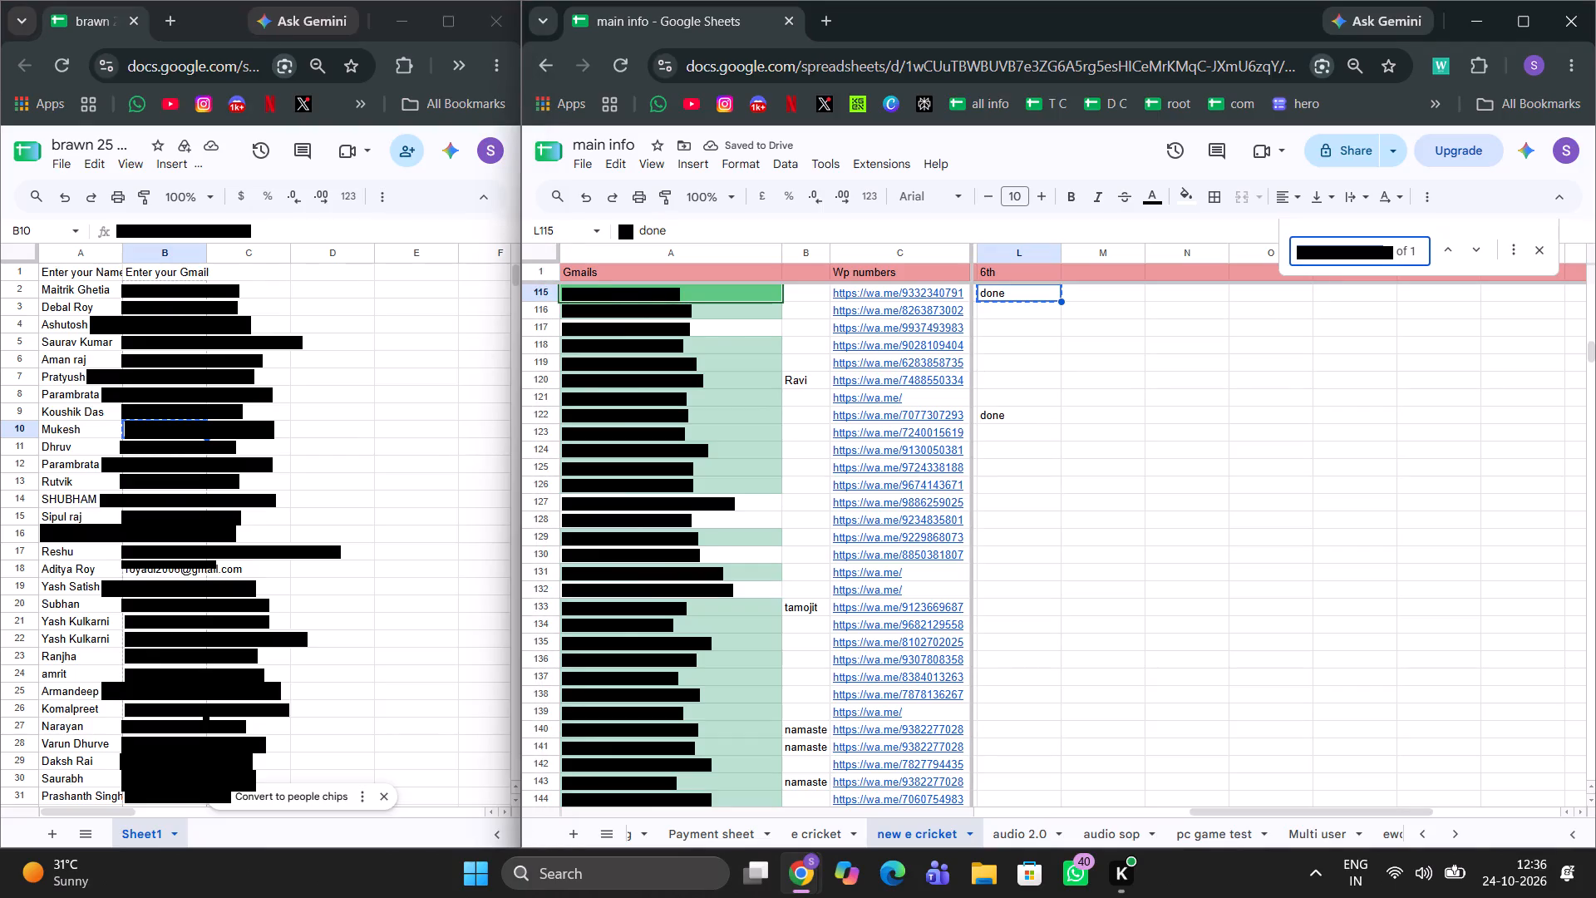
key(ctrl+v)
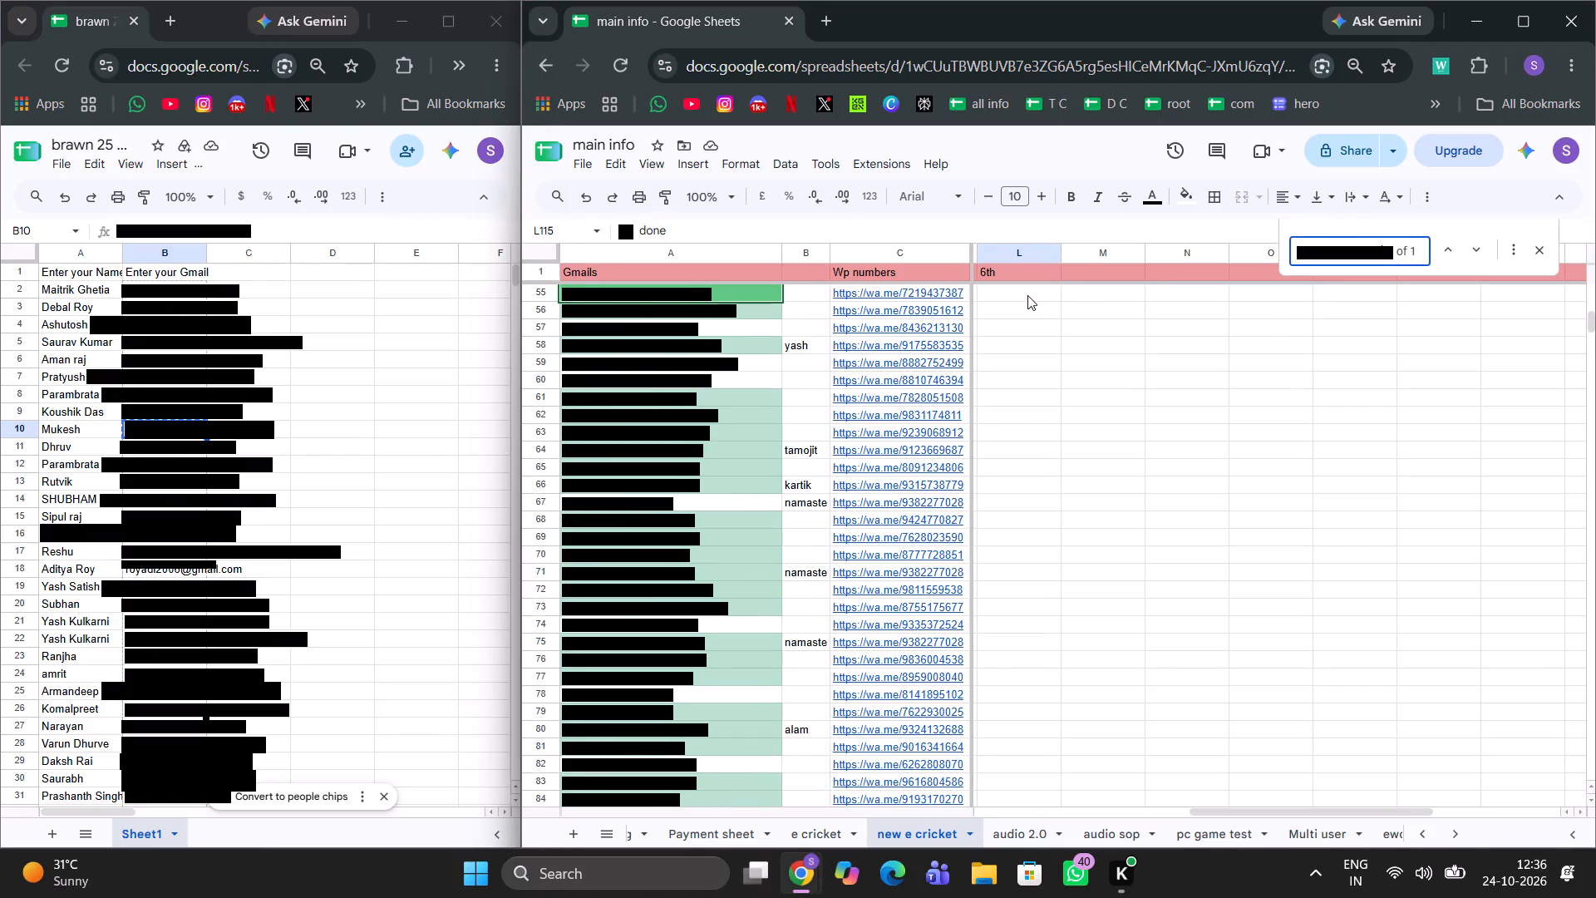
click(1027, 295)
text(done)
key(Return)
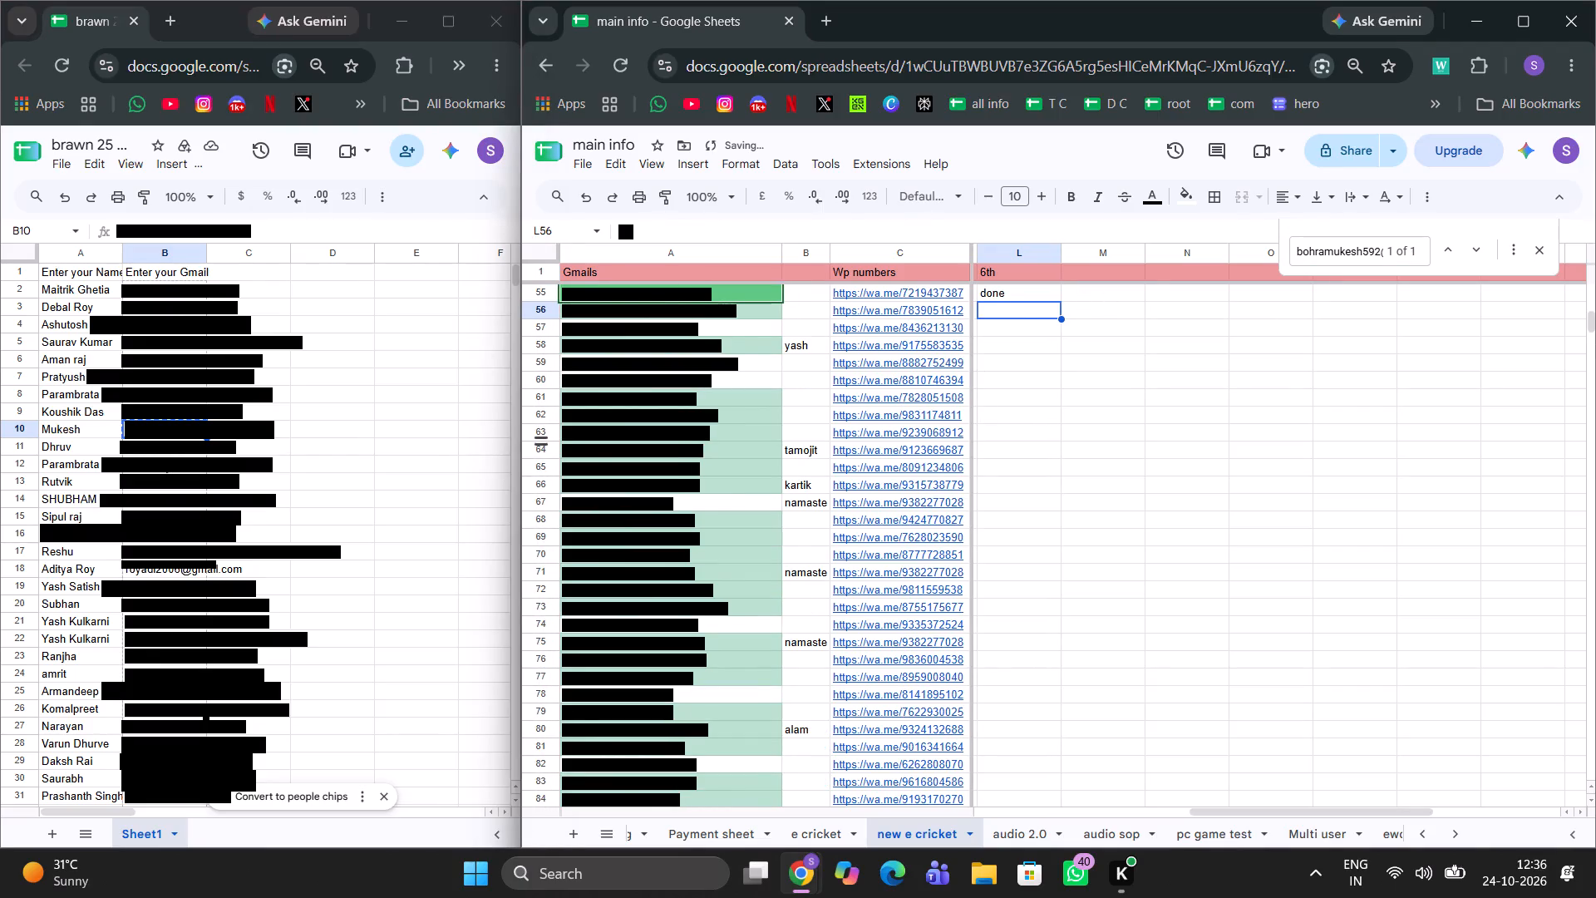
Search new e cricket for the row 11 Gmail from the brawn 25 list and mark its 6th column "done".
click(154, 446)
key(ctrl+c)
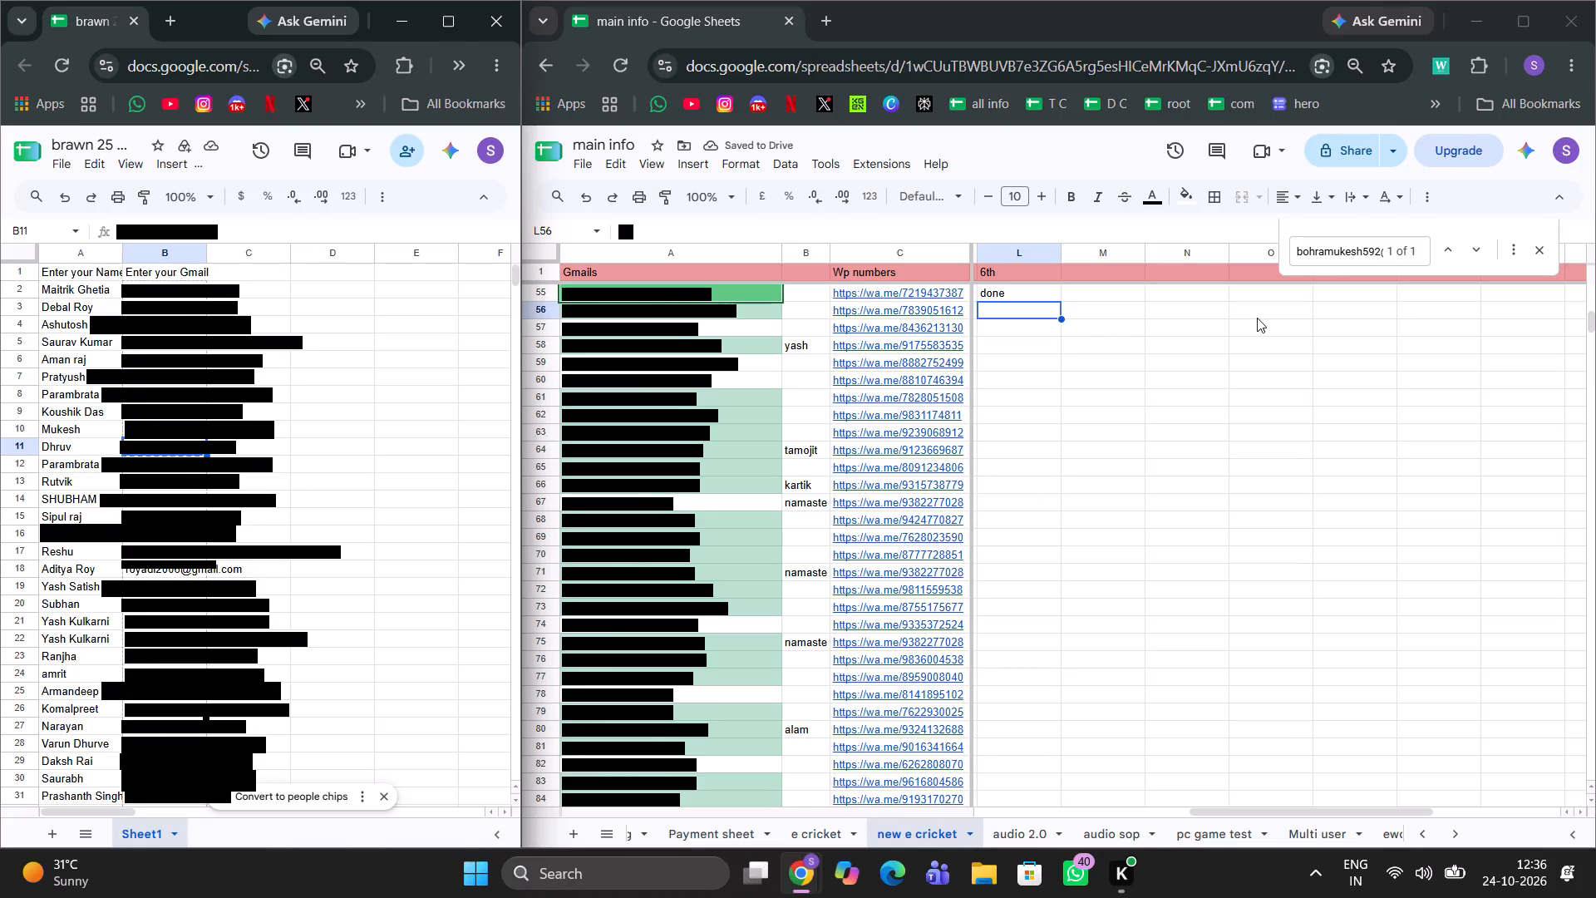
triple_click(1342, 249)
key(ctrl+v)
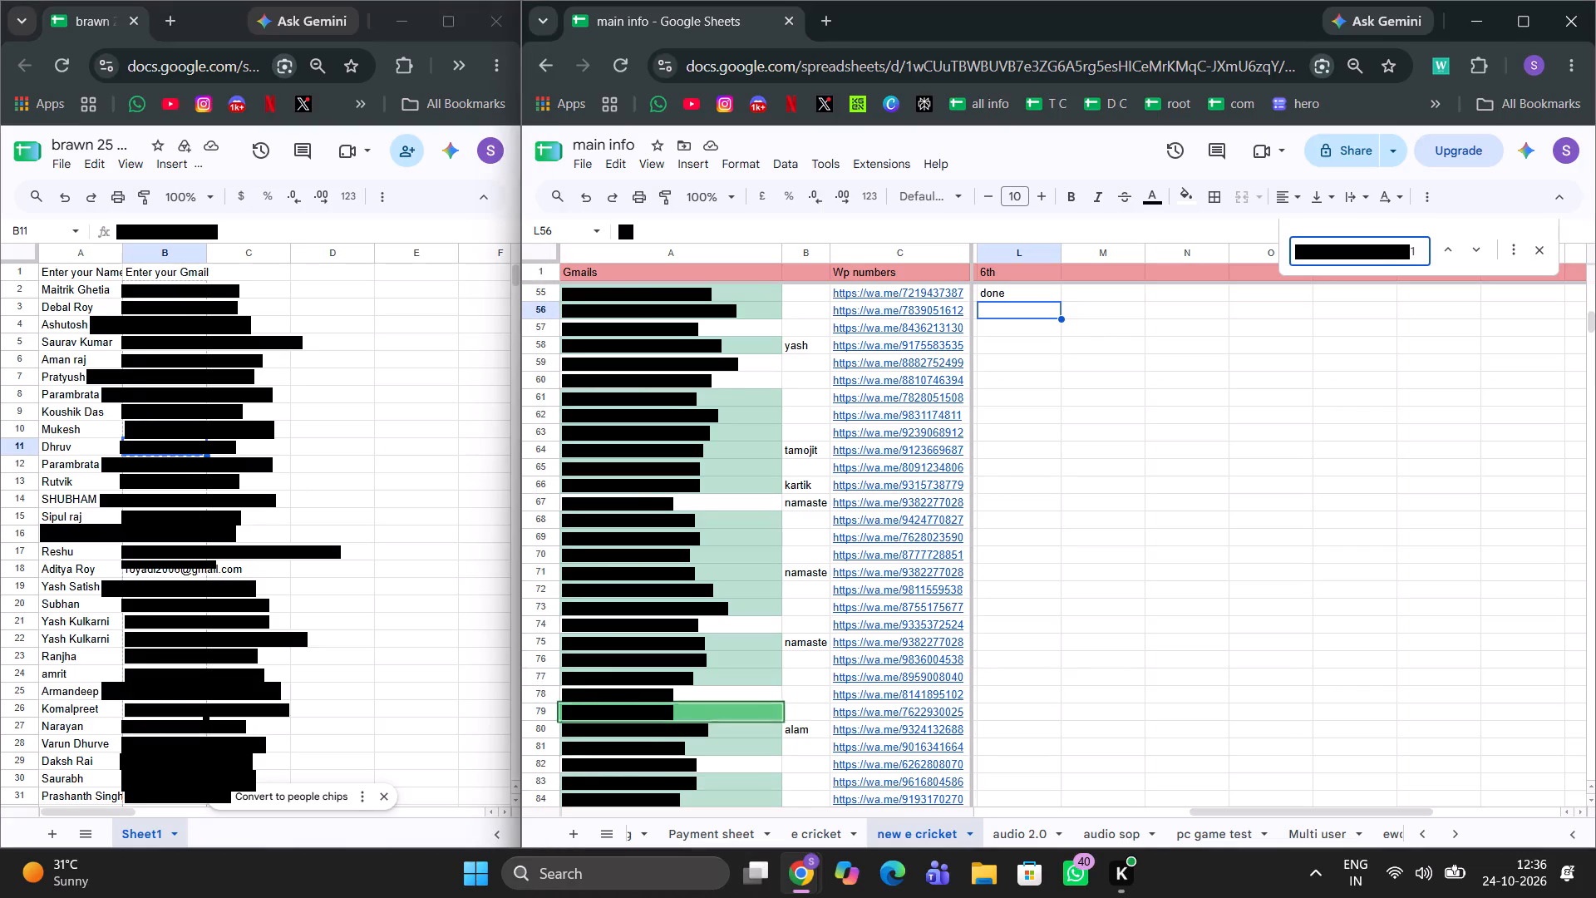
click(1004, 708)
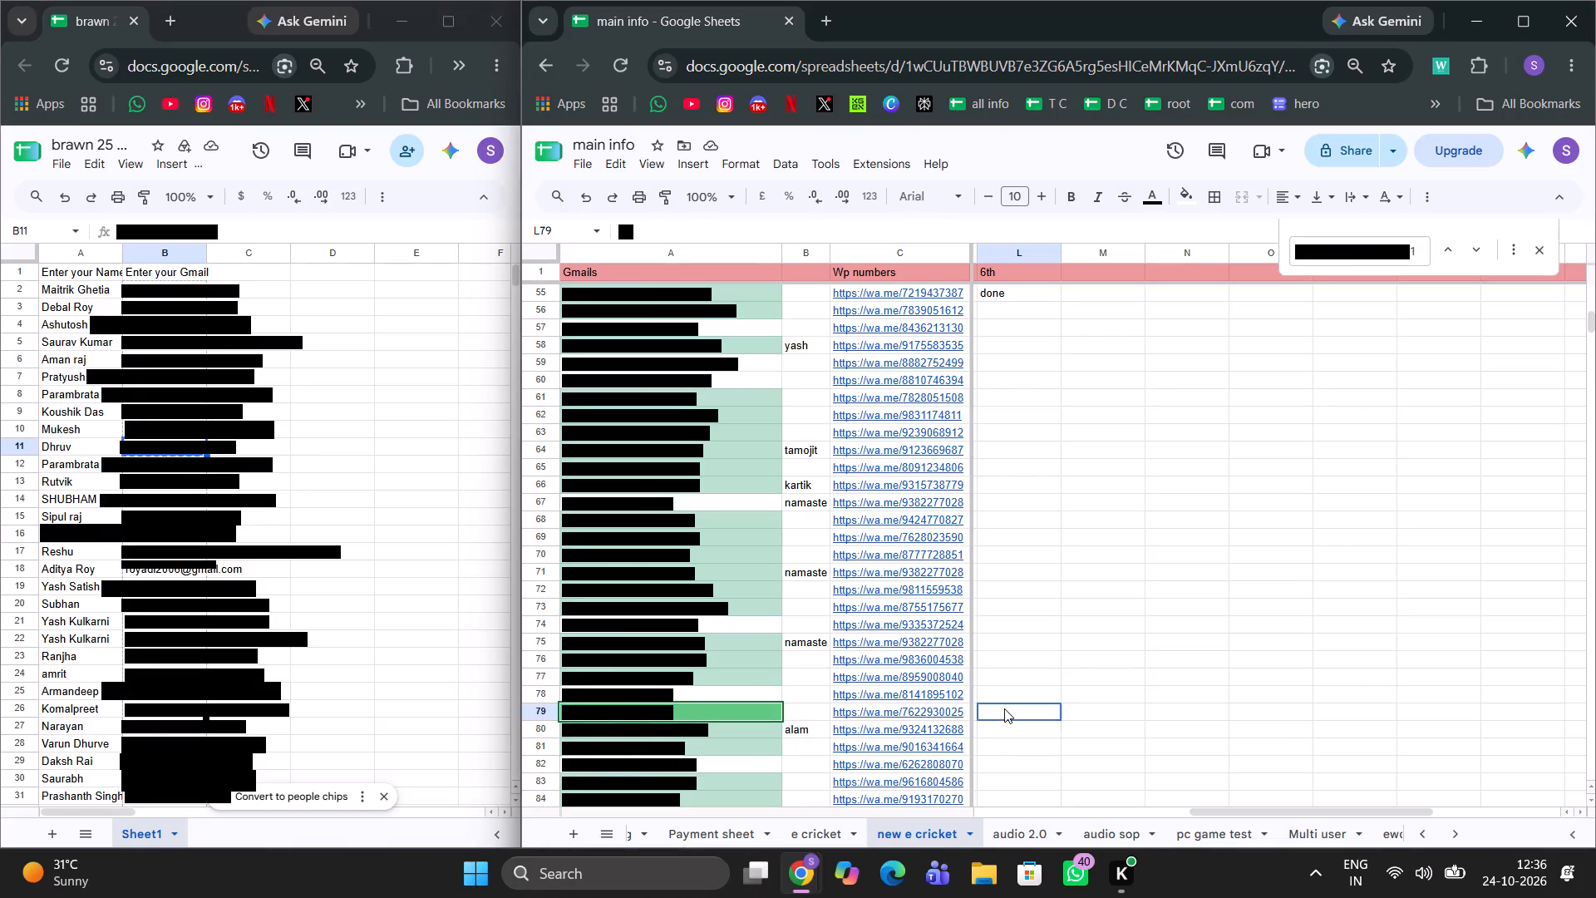
text(done)
key(Return)
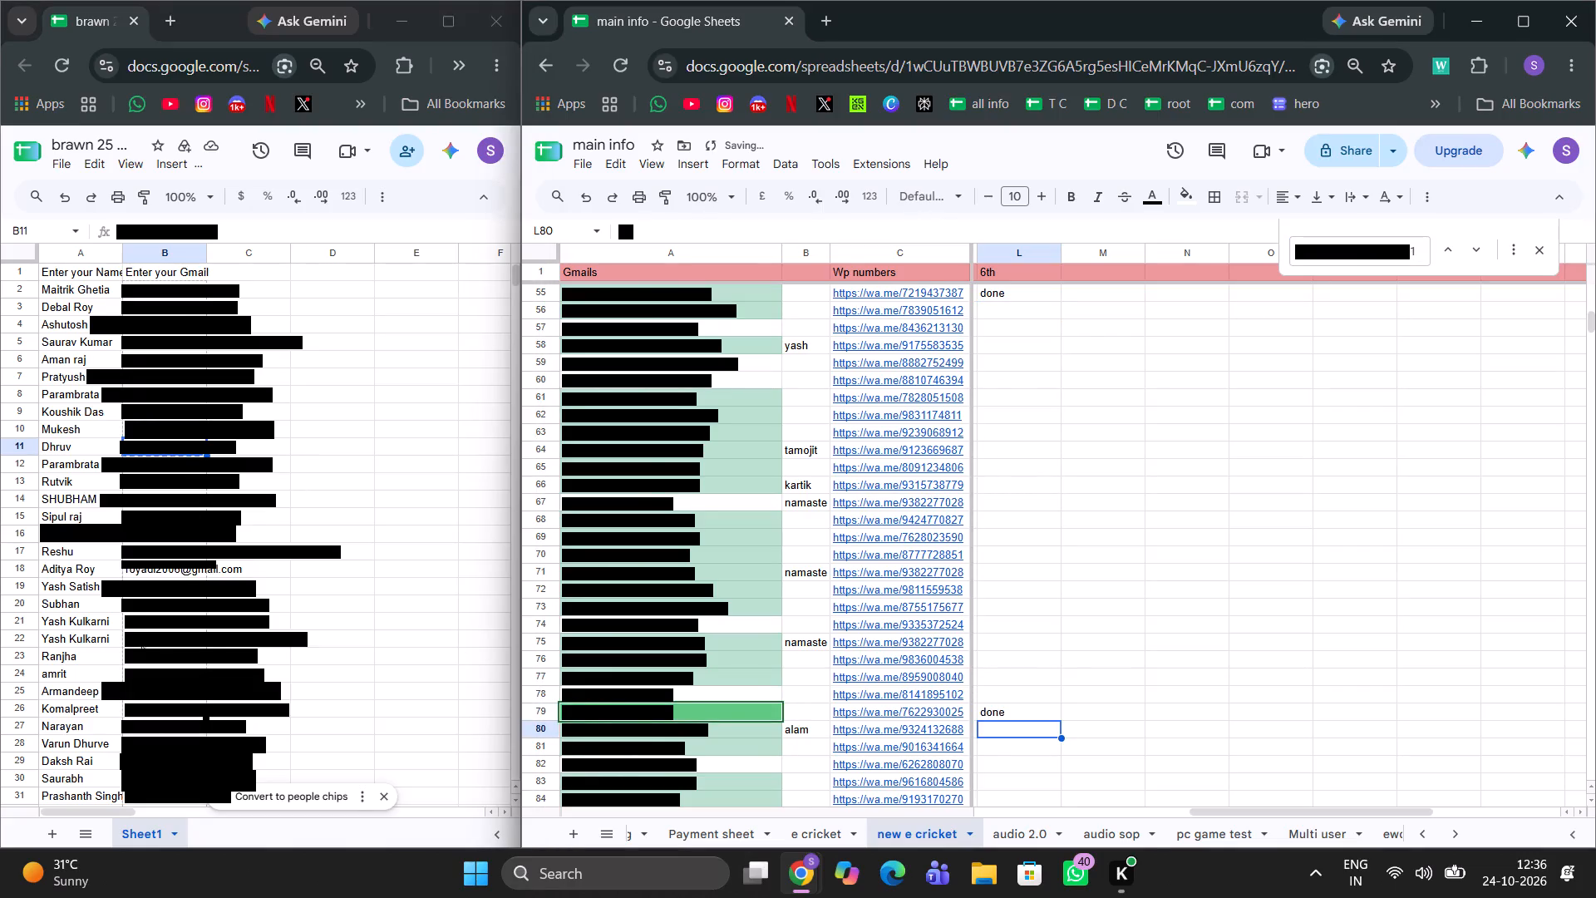
Skip row 12 of the brawn 25 list, find row 13's Gmail in new e cricket and enter "done" under 6th.
click(182, 464)
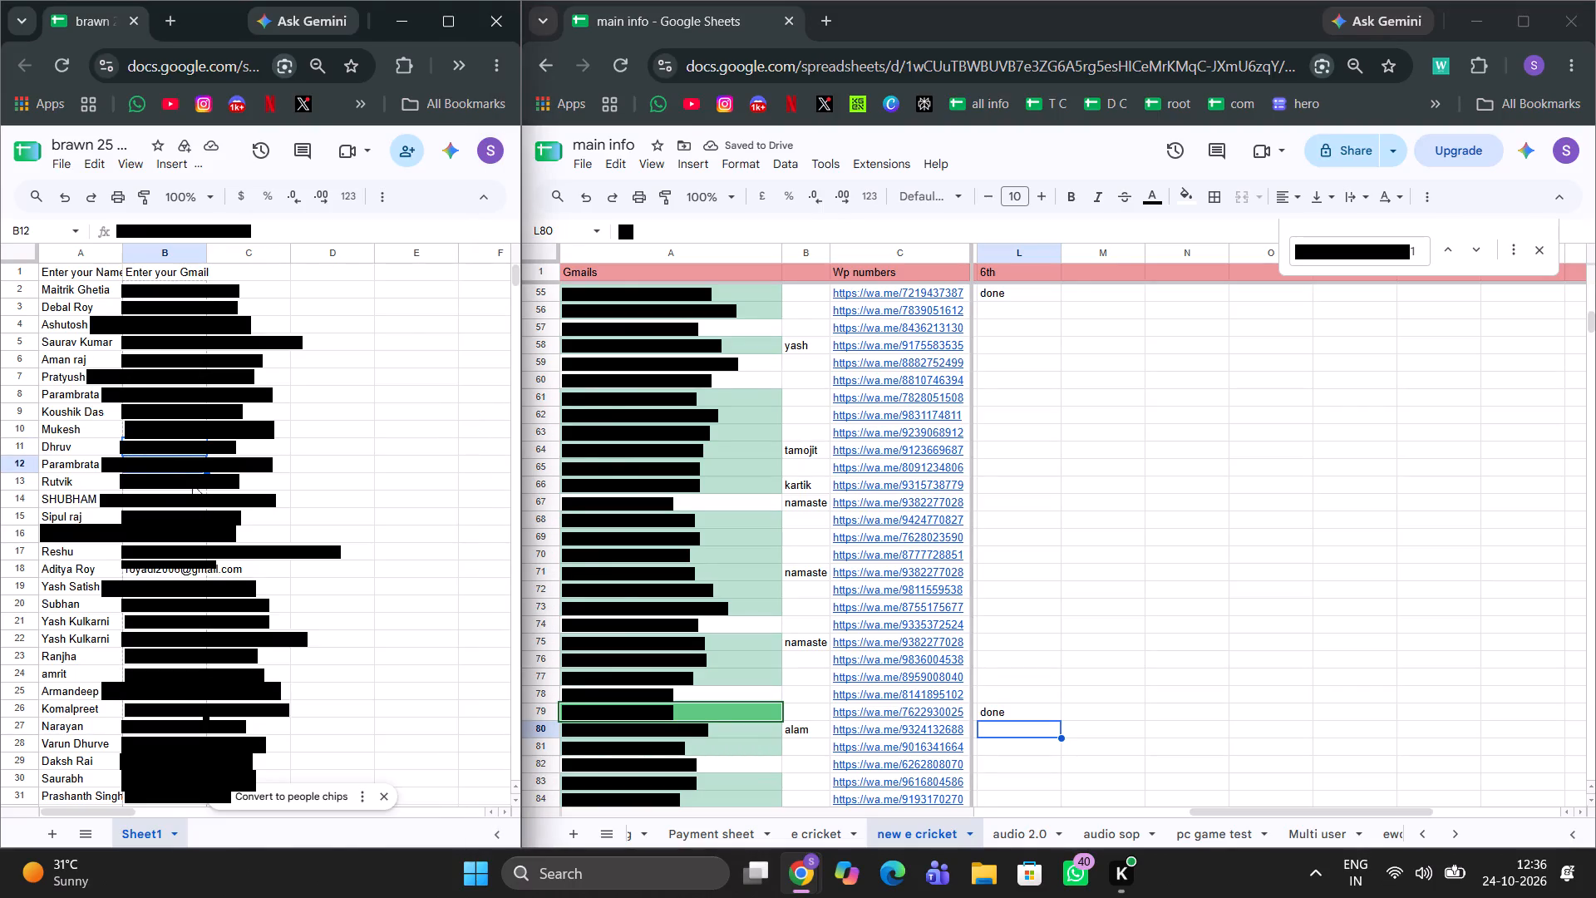
click(190, 484)
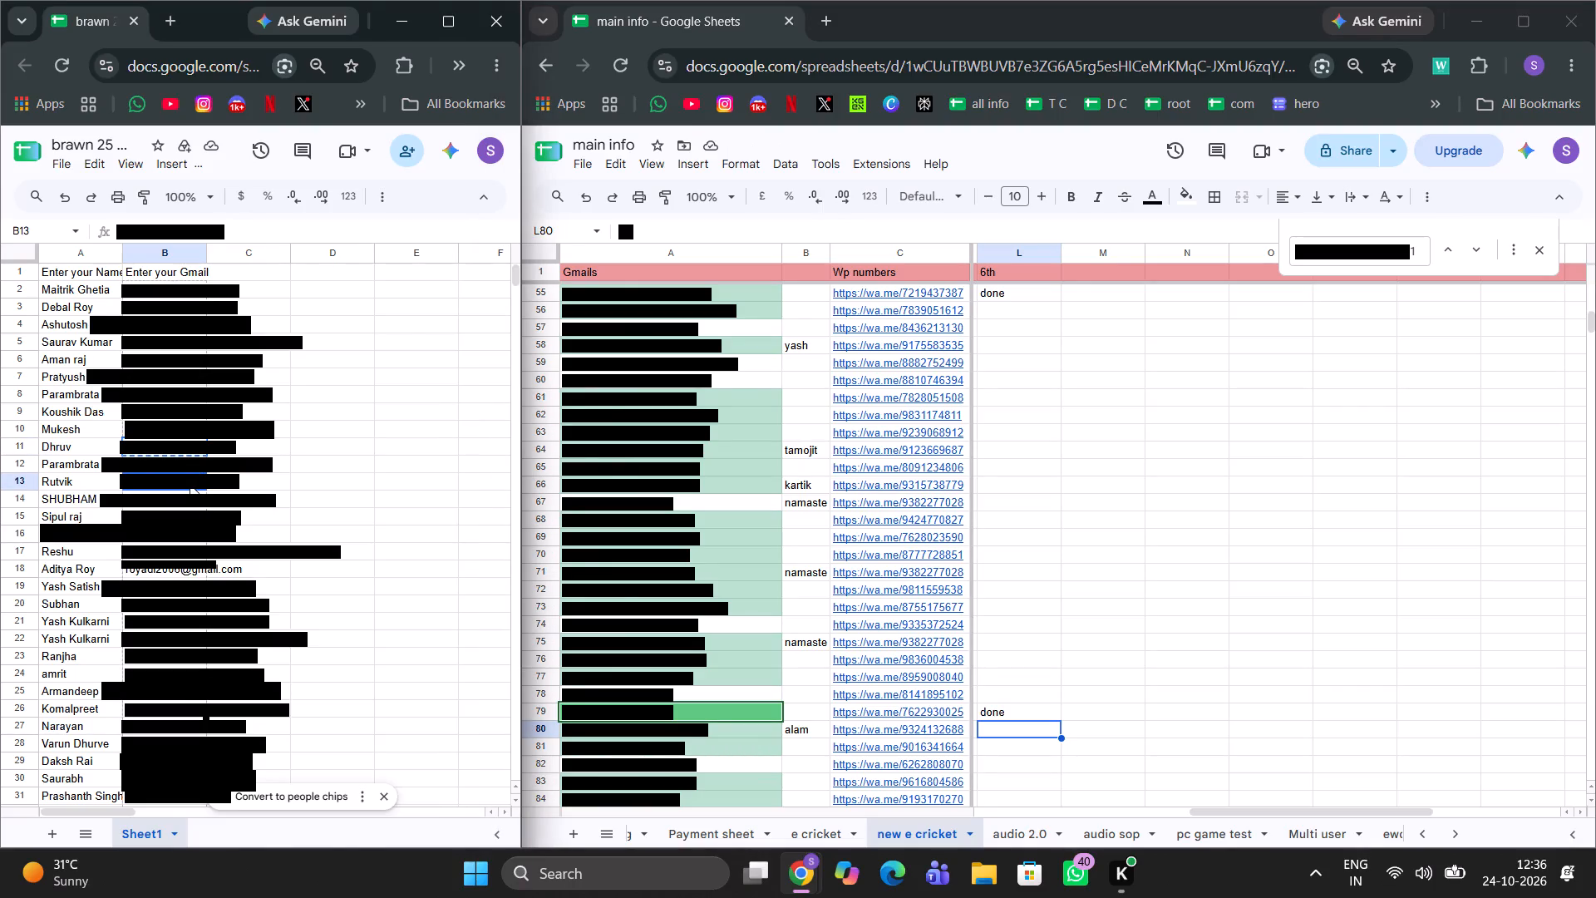
key(ctrl+c)
triple_click(1345, 253)
key(ctrl+v)
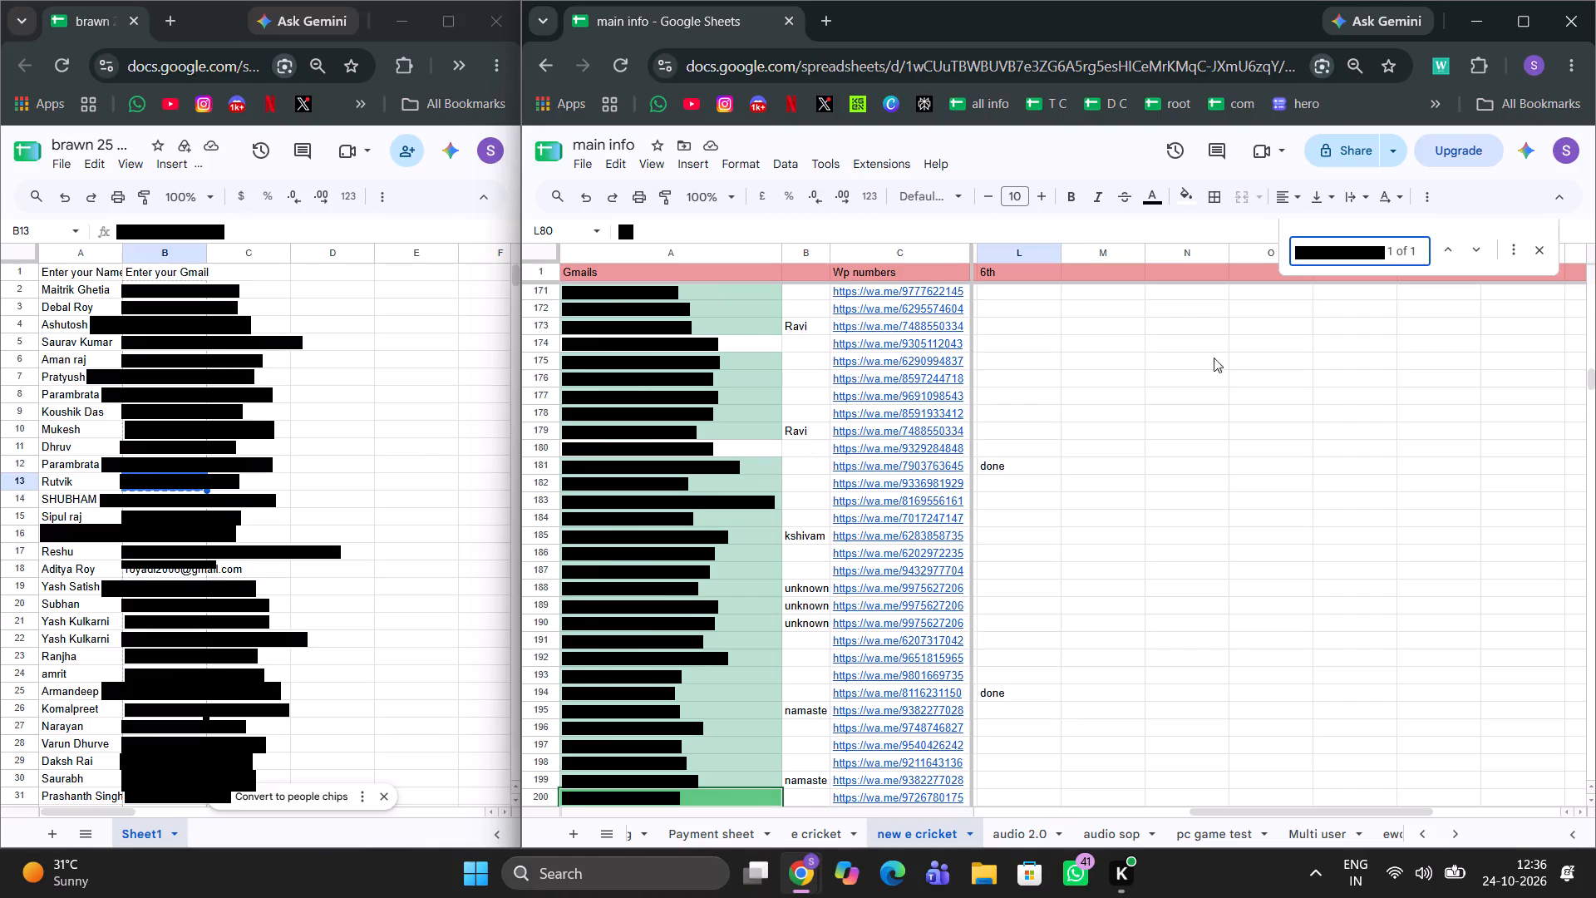
click(1014, 795)
text(done)
key(Return)
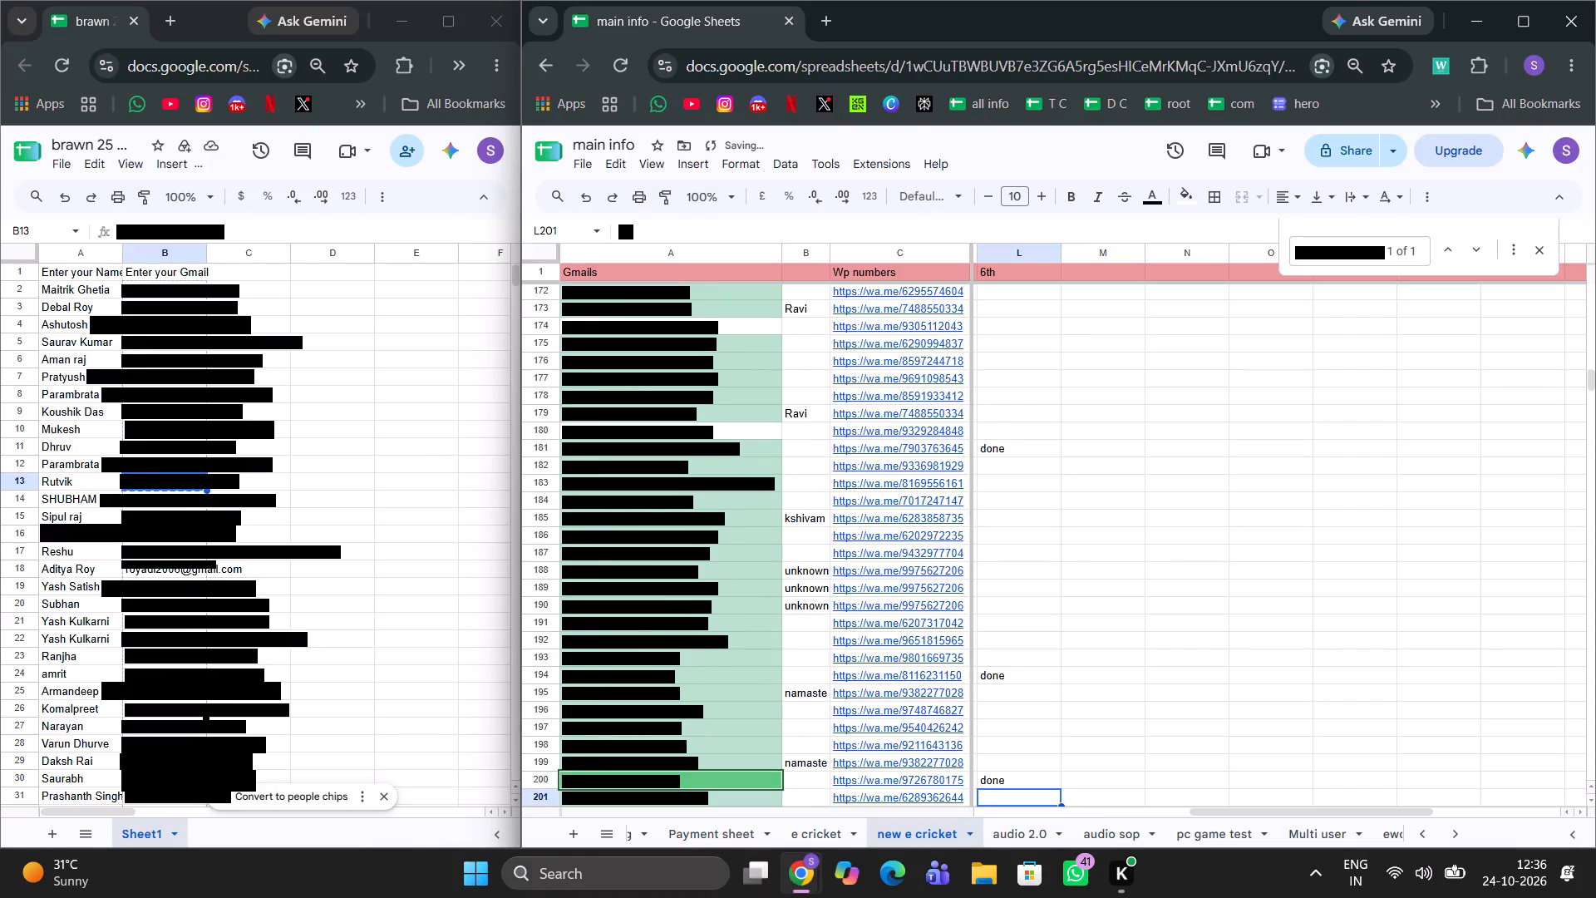
Look up the Gmail from row 14 of the brawn 25 list in new e cricket and enter "done" in its 6th column.
click(180, 503)
key(ctrl+c)
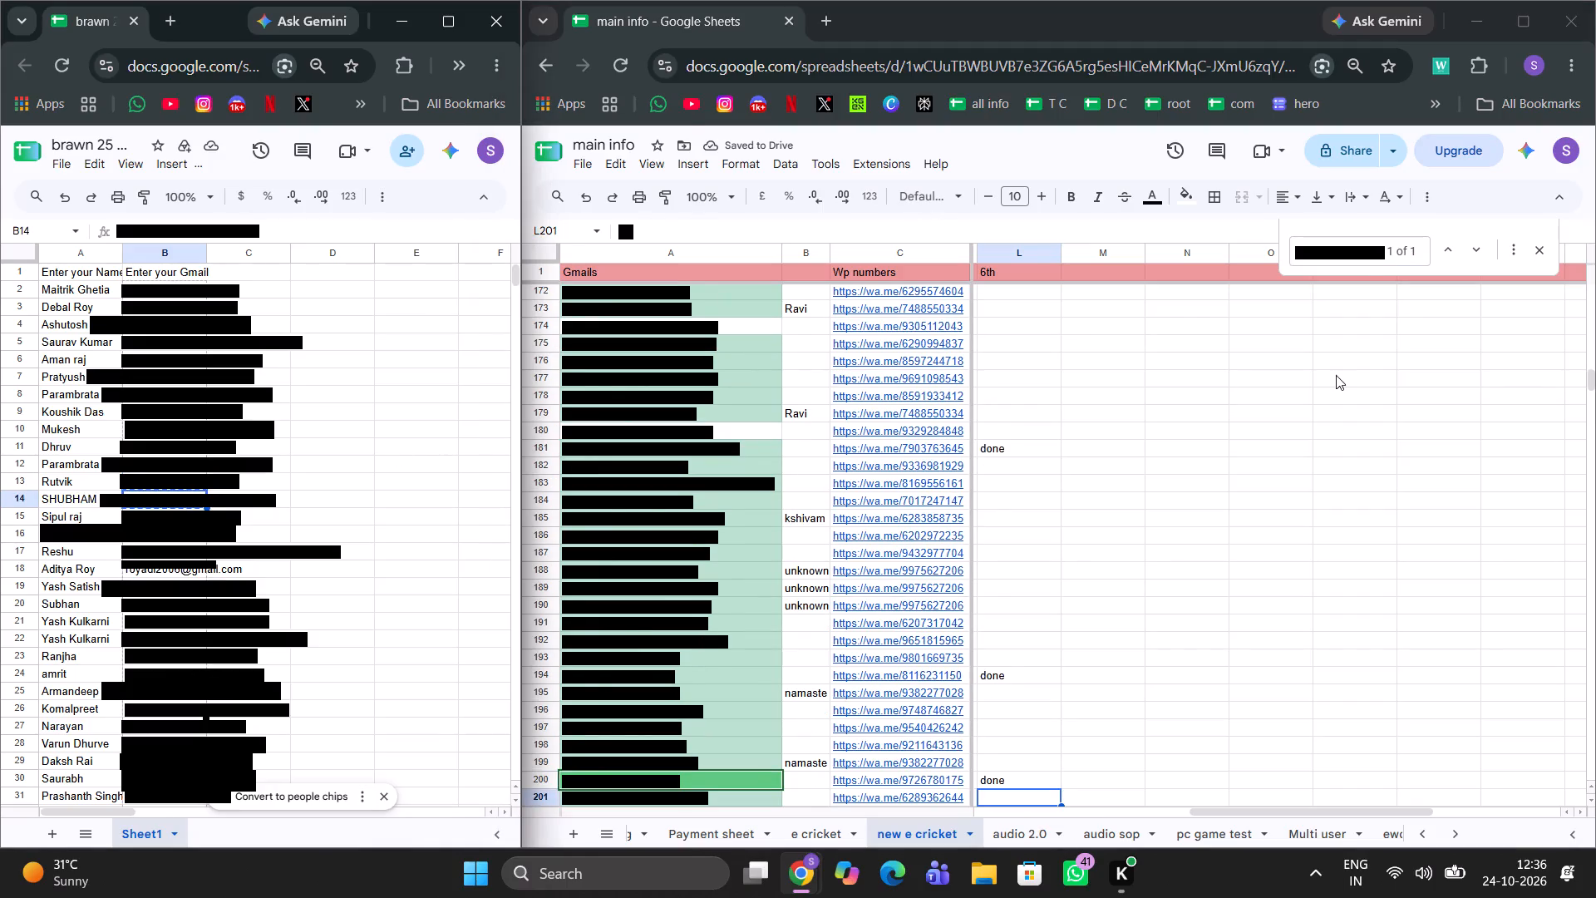
triple_click(1350, 251)
click(1350, 251)
key(ctrl+v)
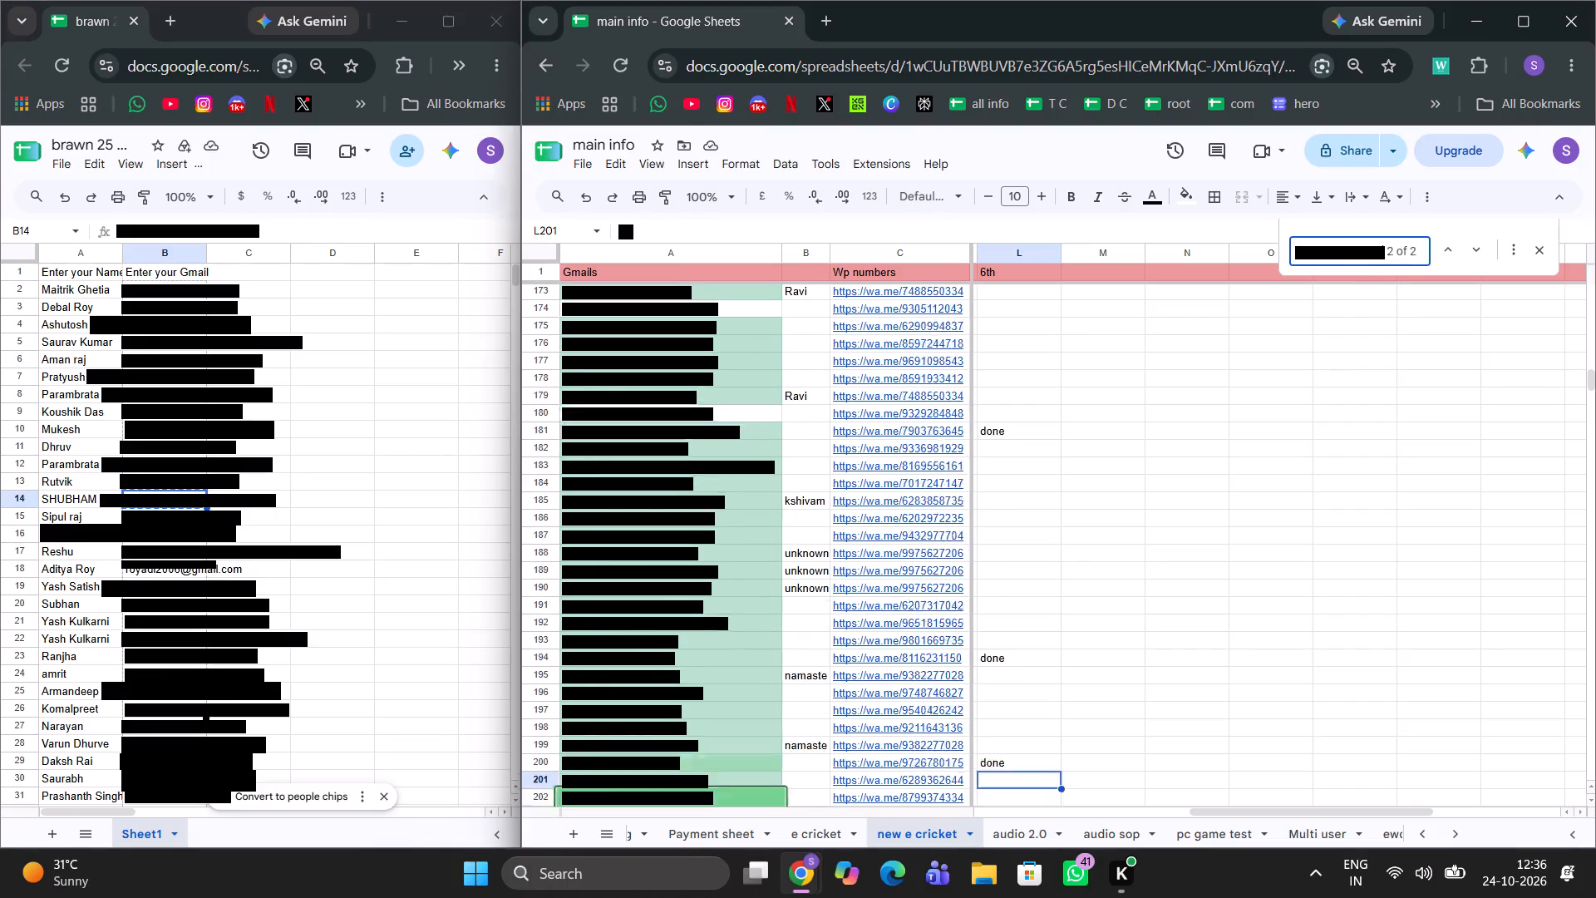
click(1038, 795)
text(doe)
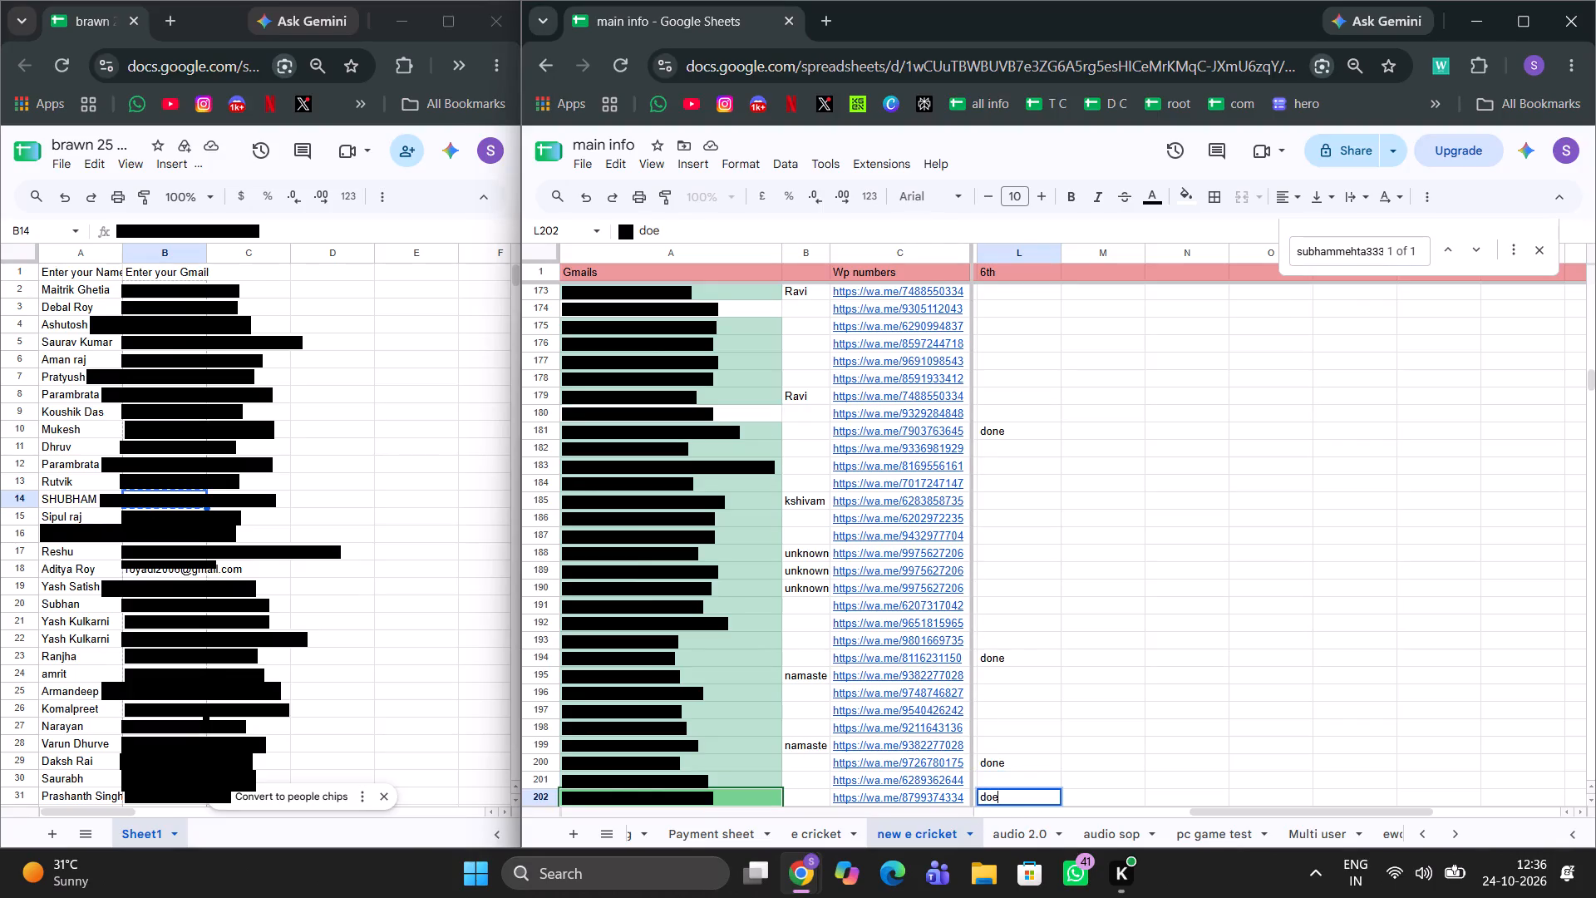
key(BackSpace)
text(ne)
key(Return)
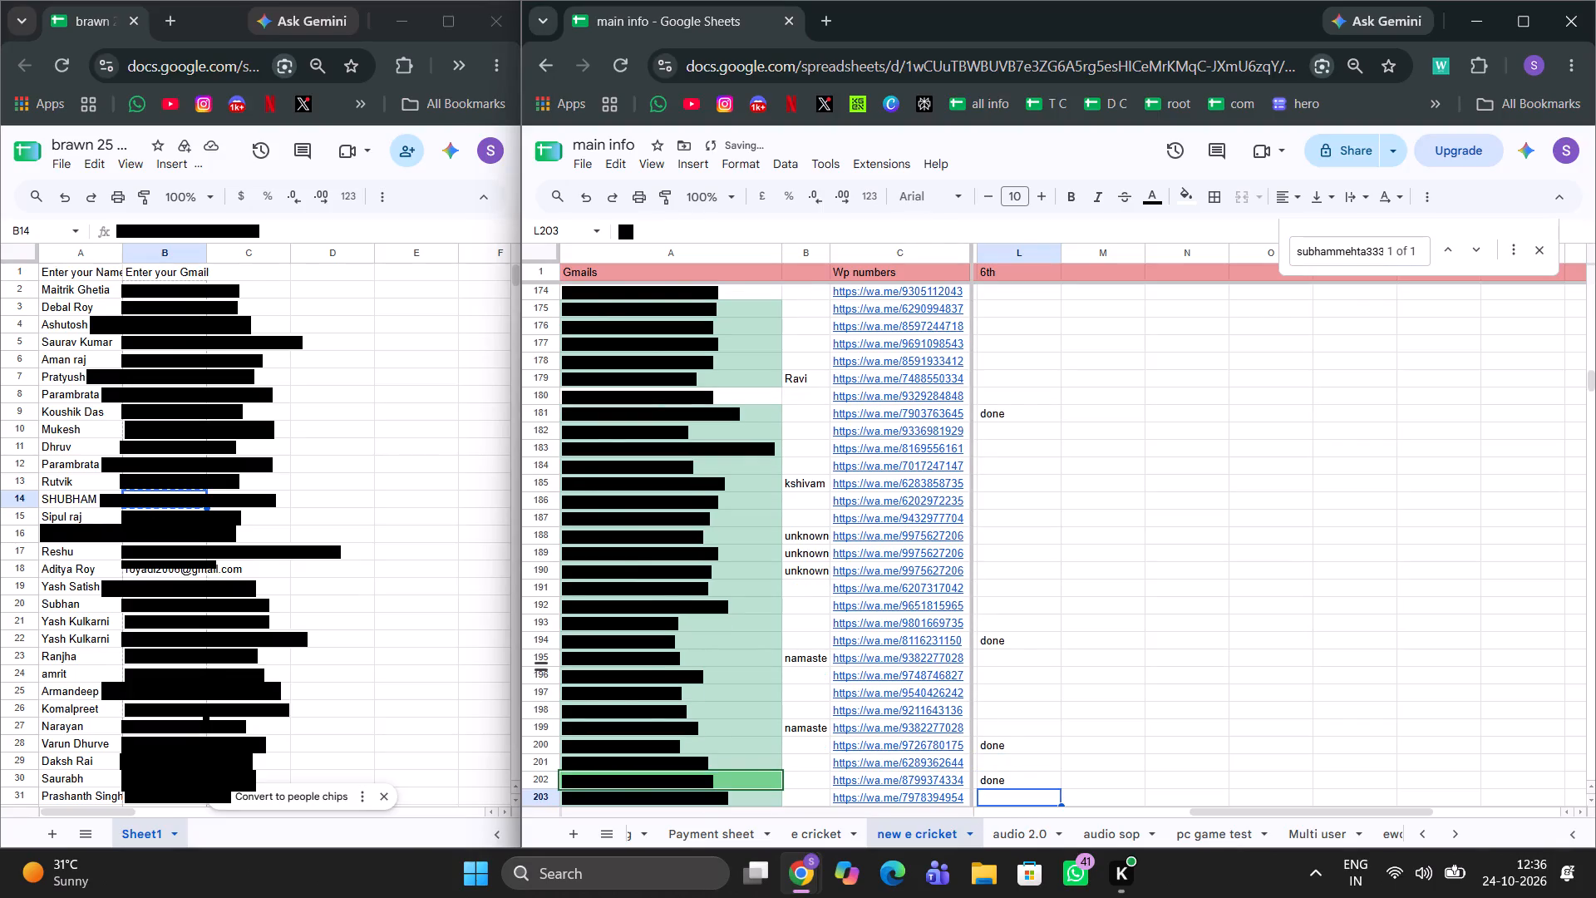
Find the brawn 25 list's row 15 Gmail in new e cricket and mark its 6th column "done".
click(170, 516)
key(ctrl+c)
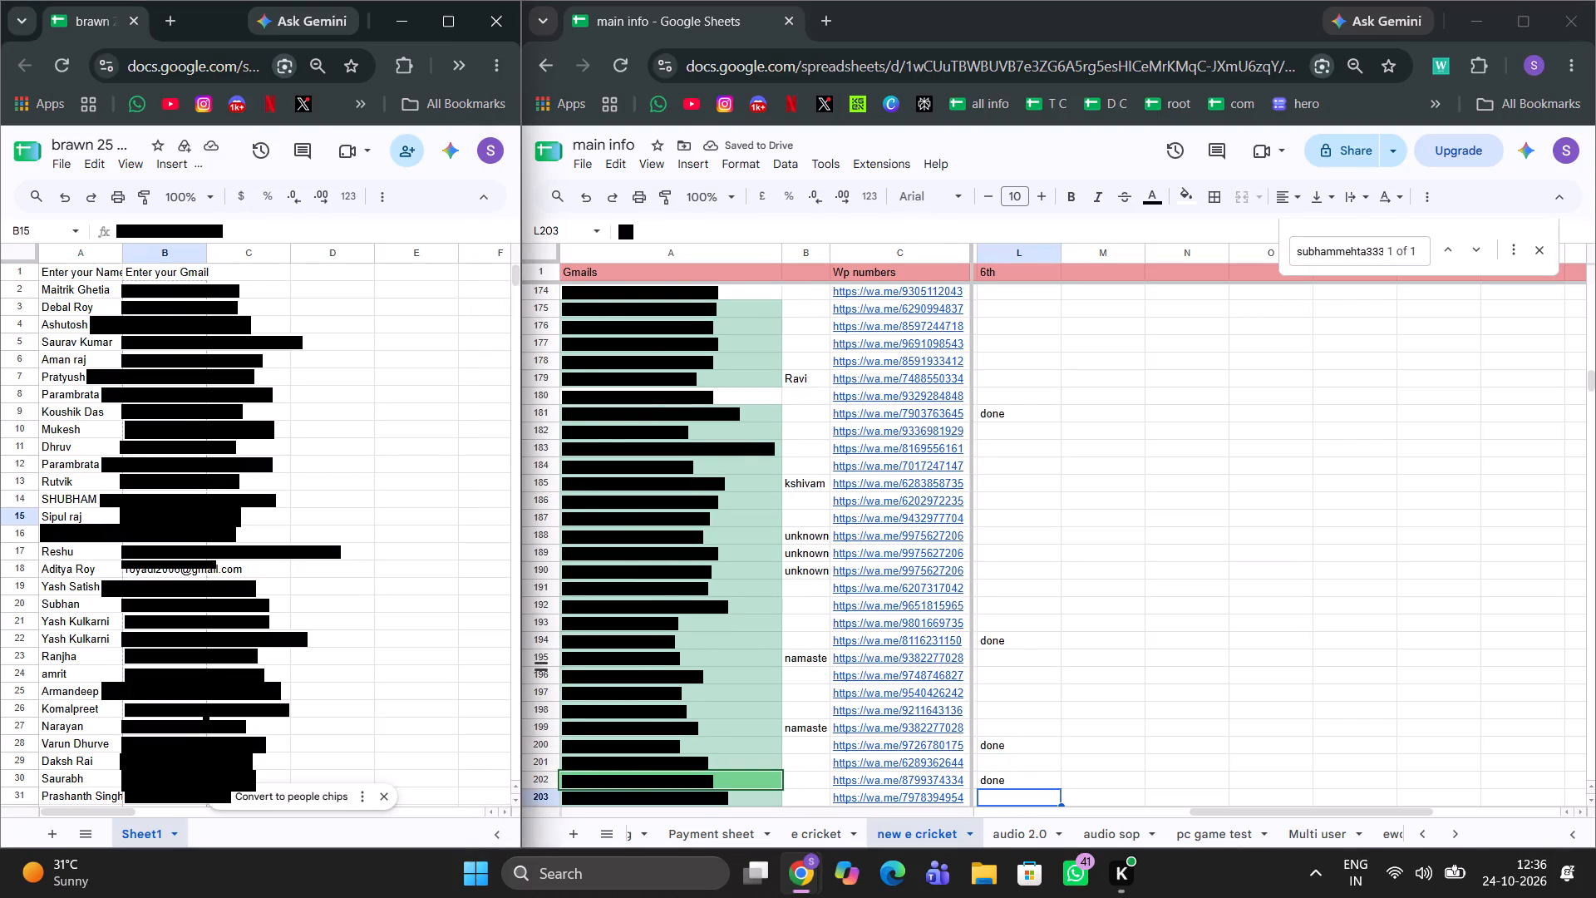
triple_click(1318, 250)
click(1318, 250)
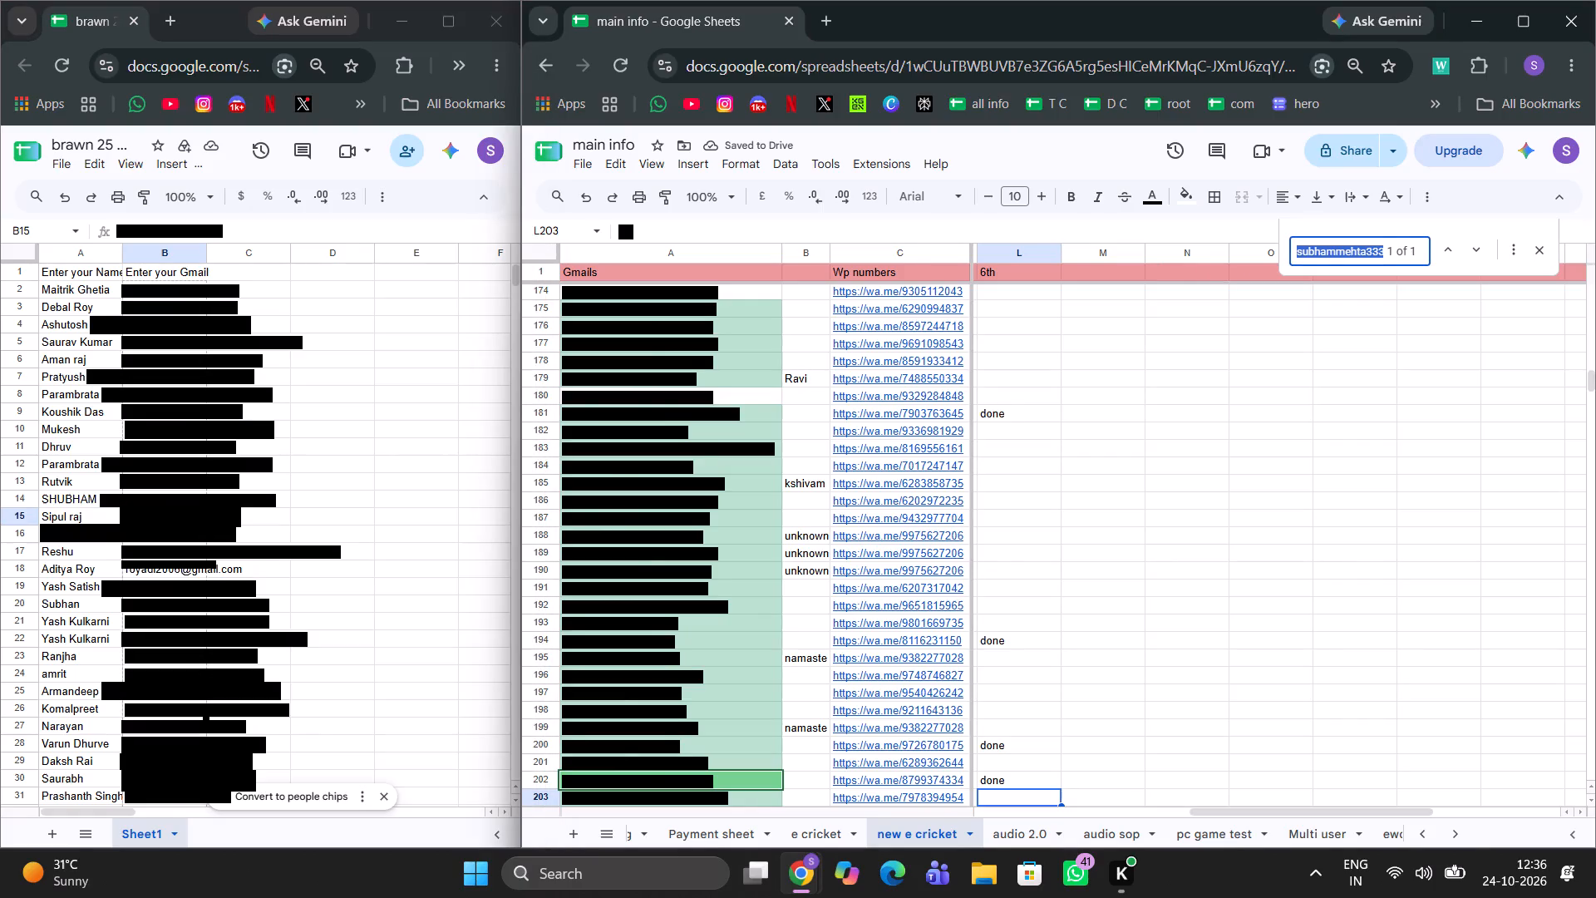
key(ctrl+v)
click(999, 295)
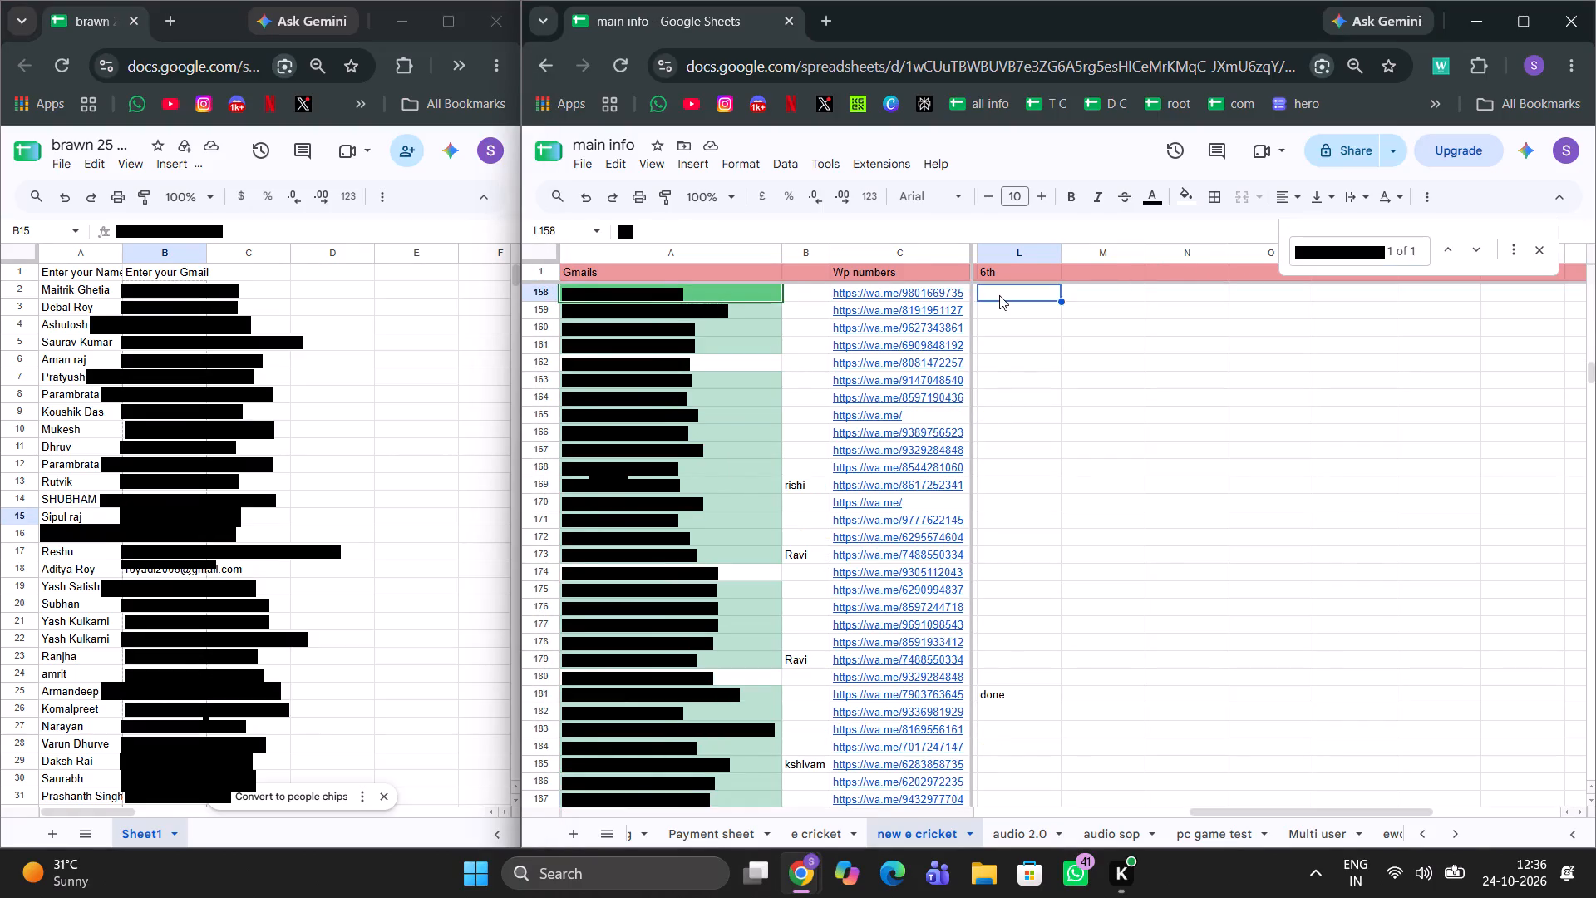
text(done)
key(Return)
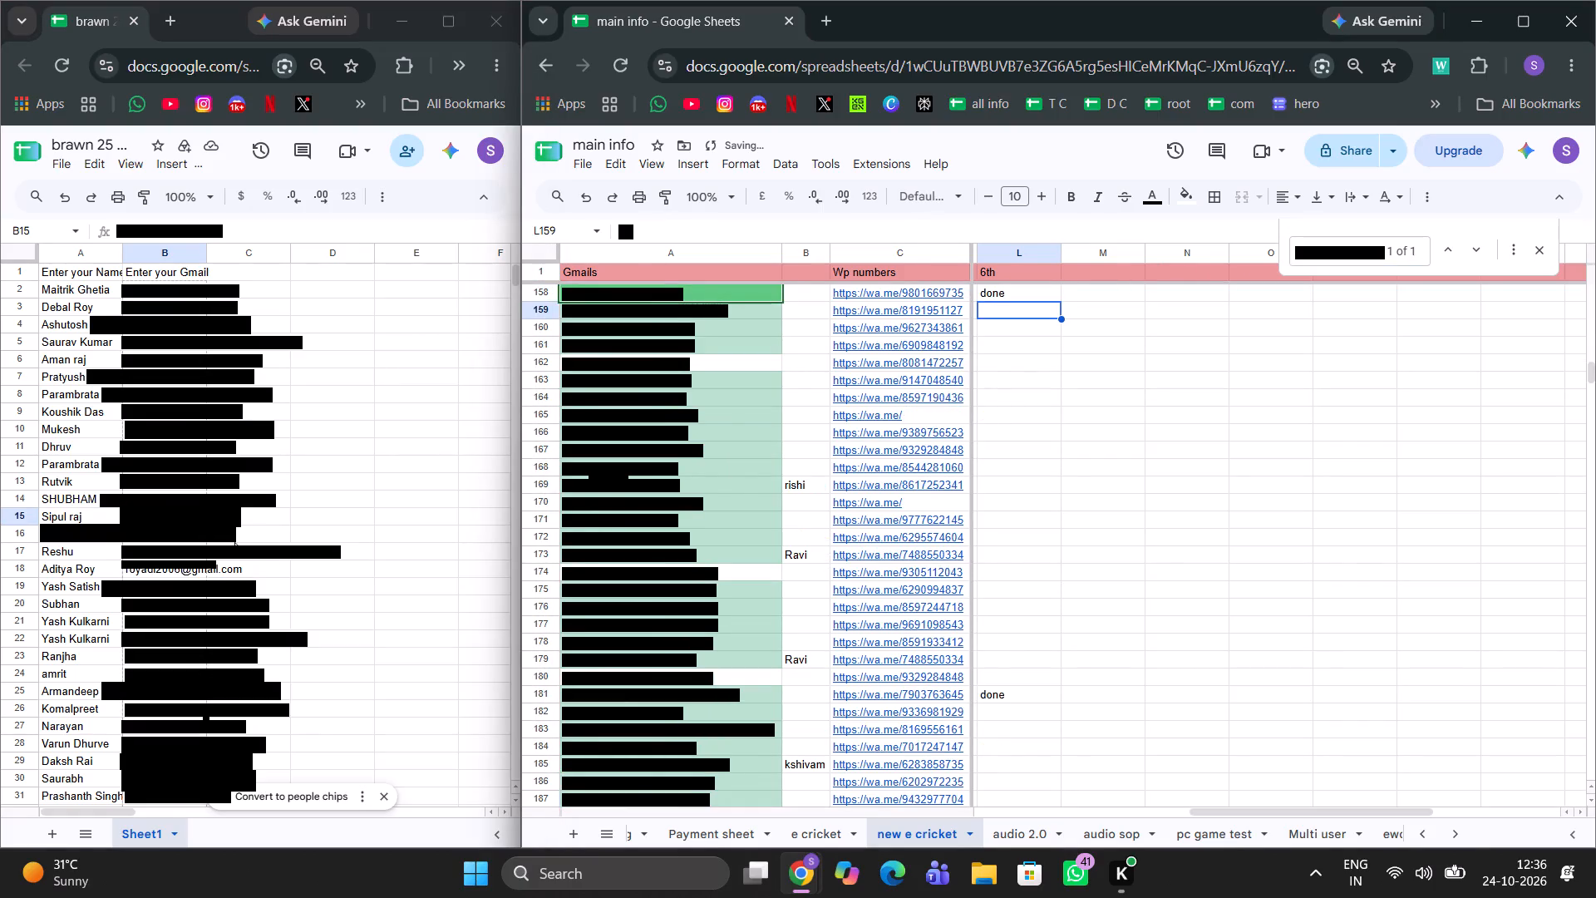
Search new e cricket for the Gmail in row 16 of the brawn 25 list, and clear the search text.
click(176, 532)
key(ctrl+c)
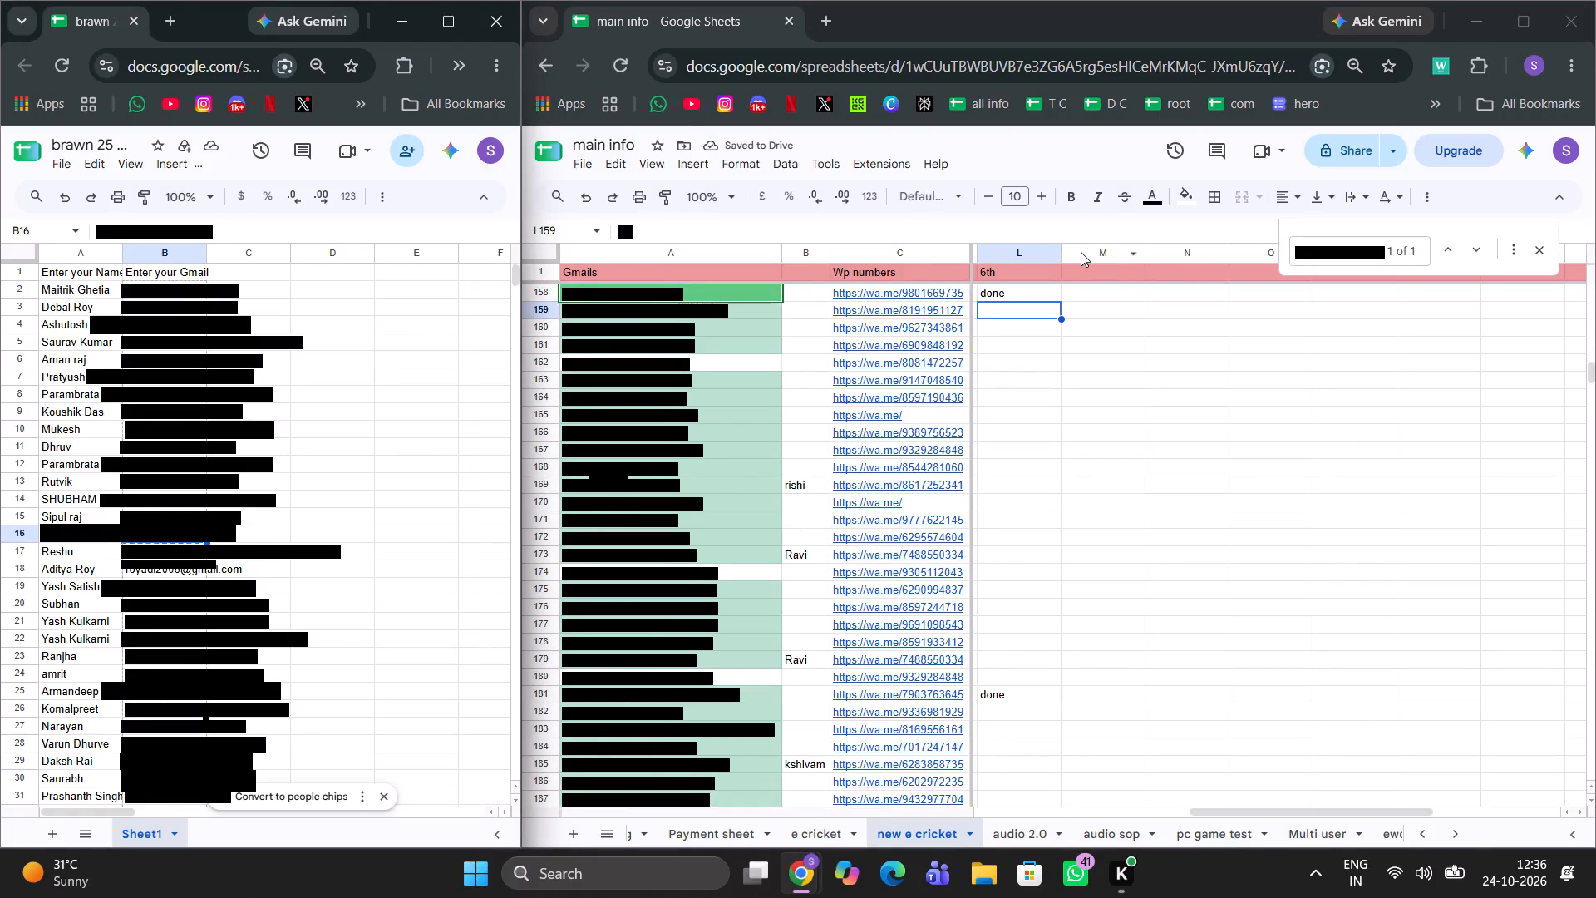
triple_click(1352, 256)
key(ctrl+v)
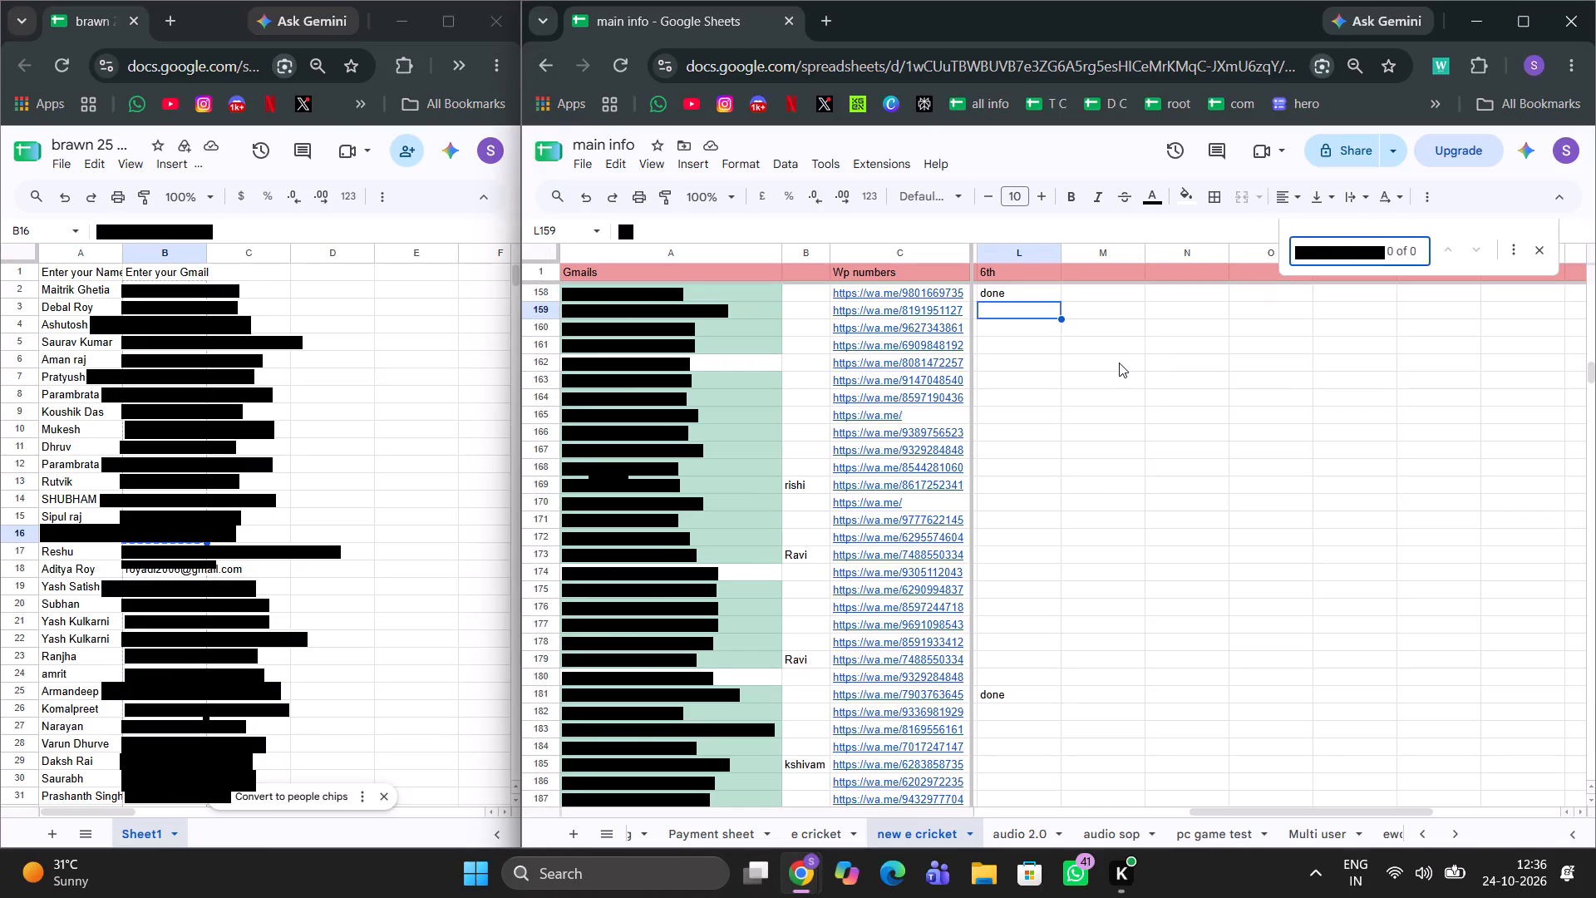
key(BackSpace)
key(BackSpace)
key(BackSpace)
key(BackSpace)
key(BackSpace)
key(BackSpace)
key(BackSpace)
key(BackSpace)
key(BackSpace)
key(BackSpace)
key(BackSpace)
key(BackSpace)
key(BackSpace)
key(BackSpace)
key(BackSpace)
key(BackSpace)
key(BackSpace)
key(BackSpace)
key(BackSpace)
key(BackSpace)
key(BackSpace)
key(BackSpace)
key(BackSpace)
key(BackSpace)
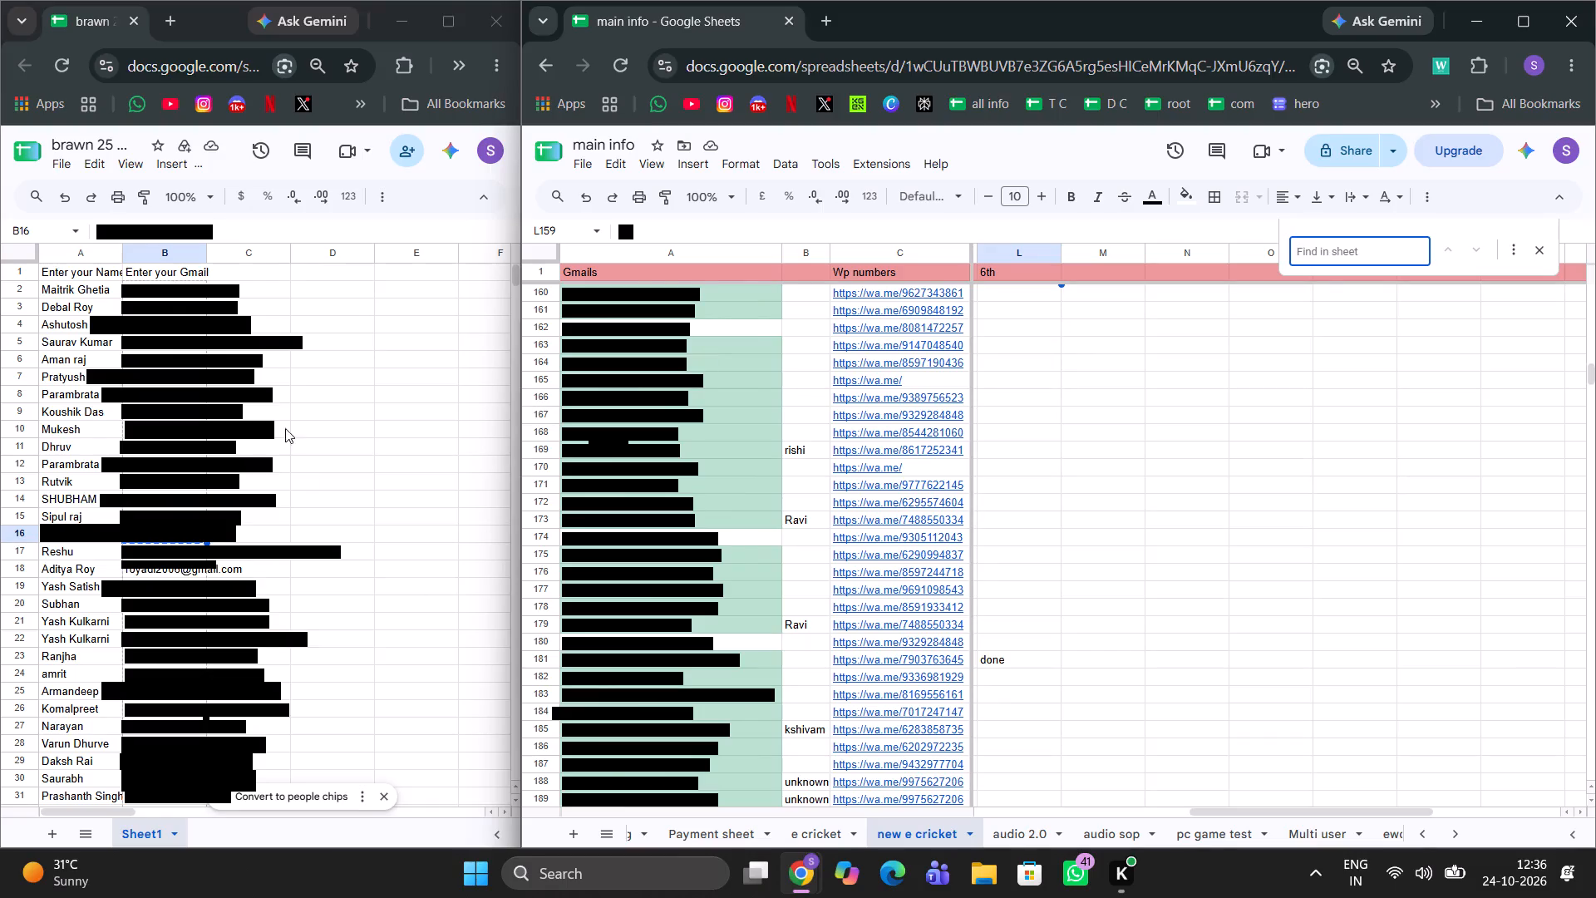
Widen the Gmail column B in the brawn 25 sheet so the full addresses fit inside it.
click(253, 260)
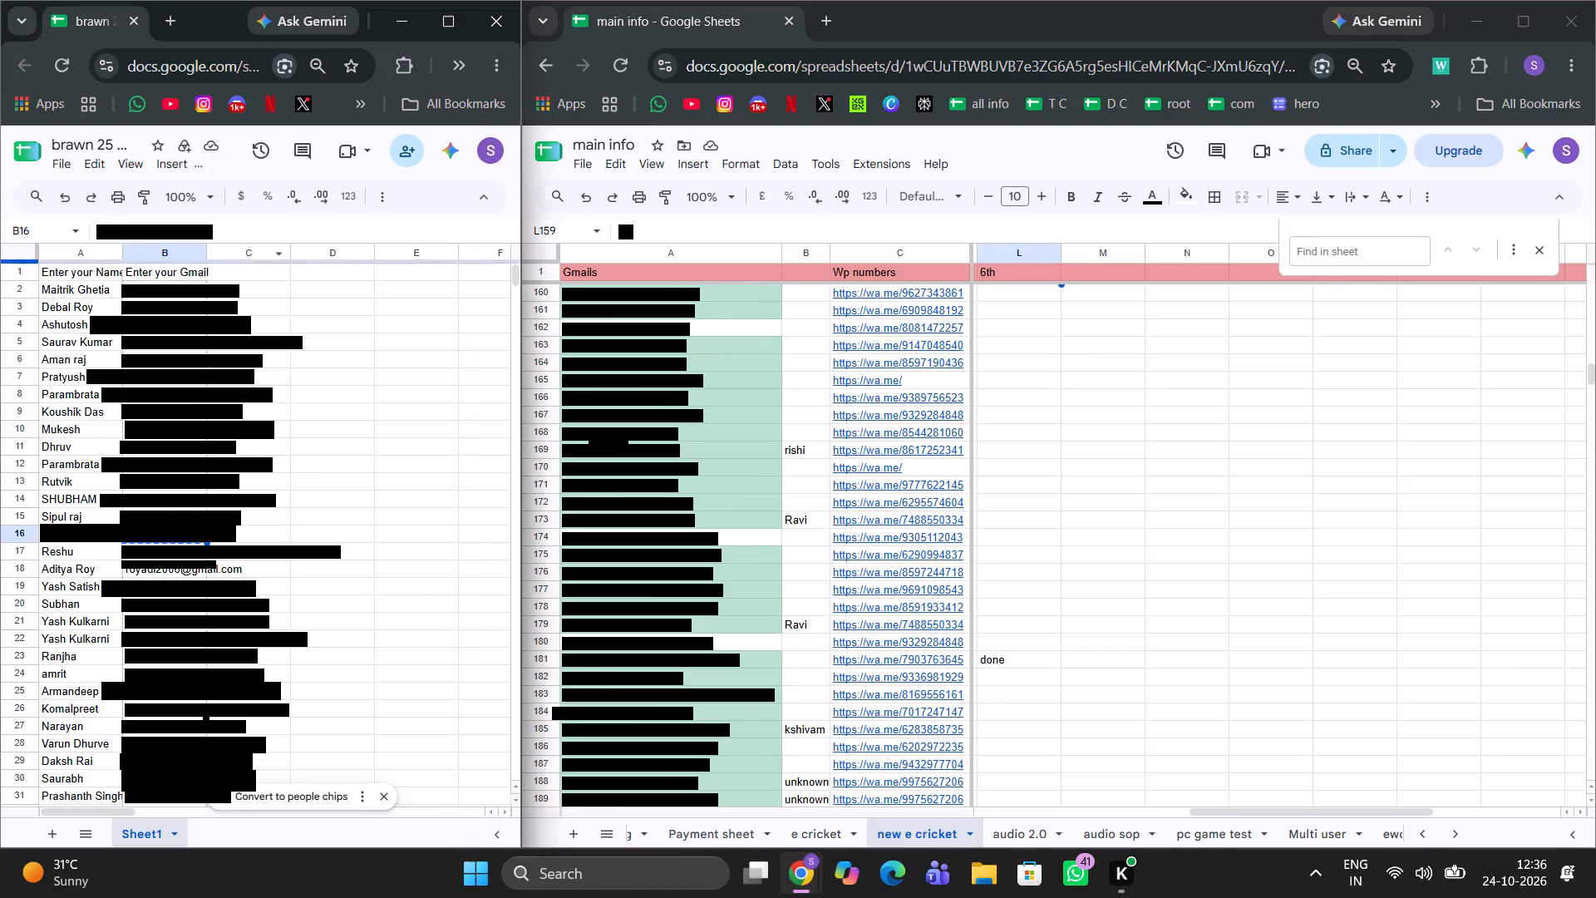
drag(207, 254, 208, 254)
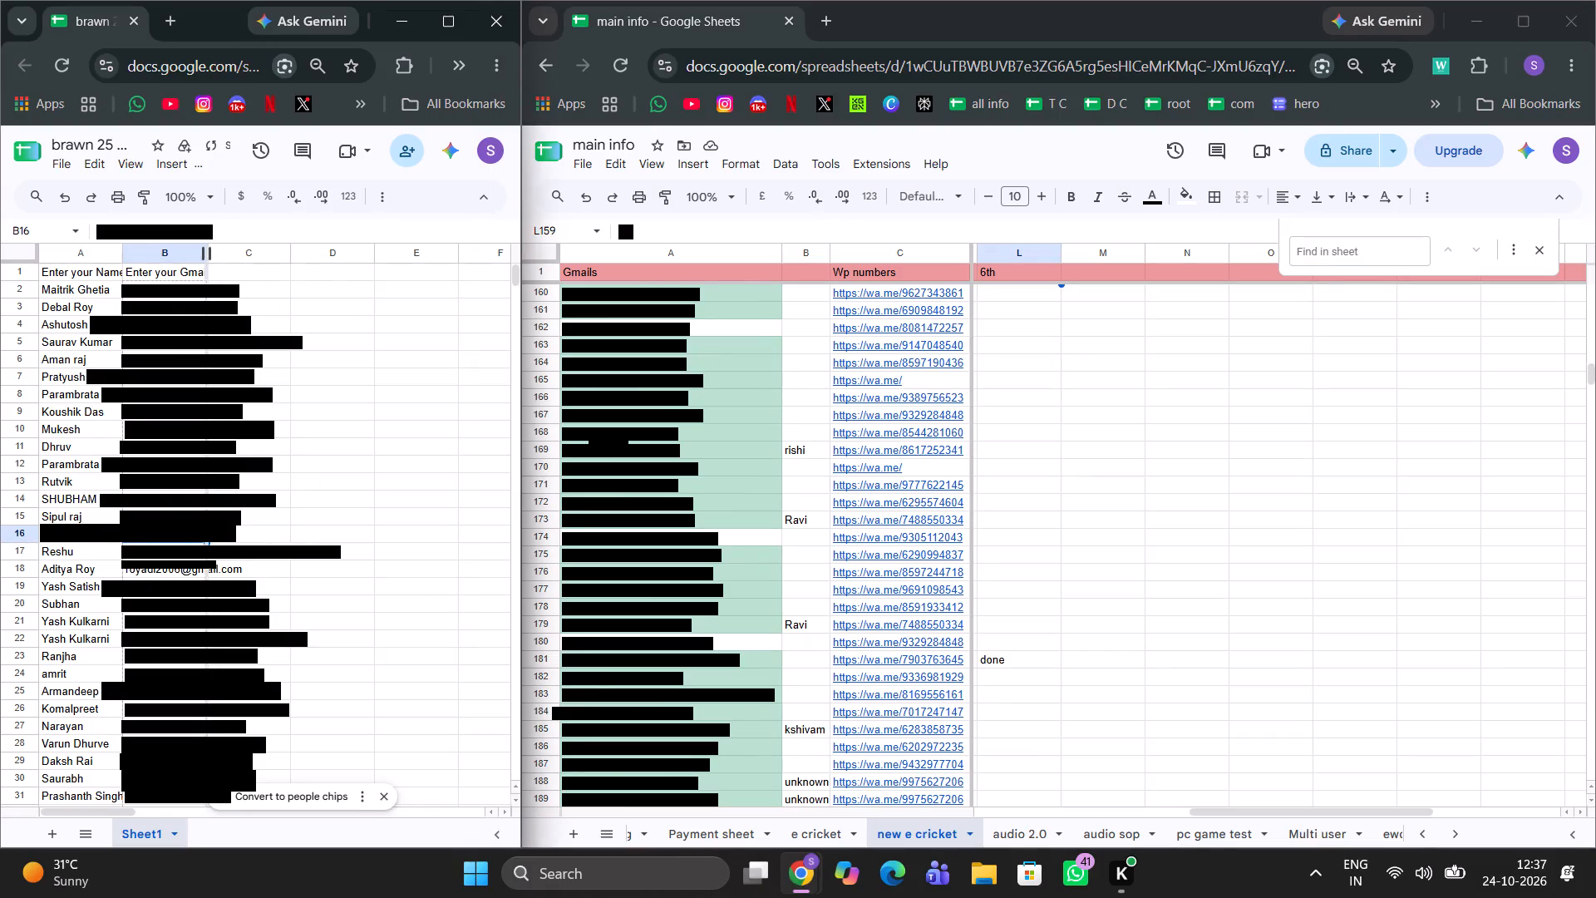
drag(208, 254, 348, 269)
click(348, 269)
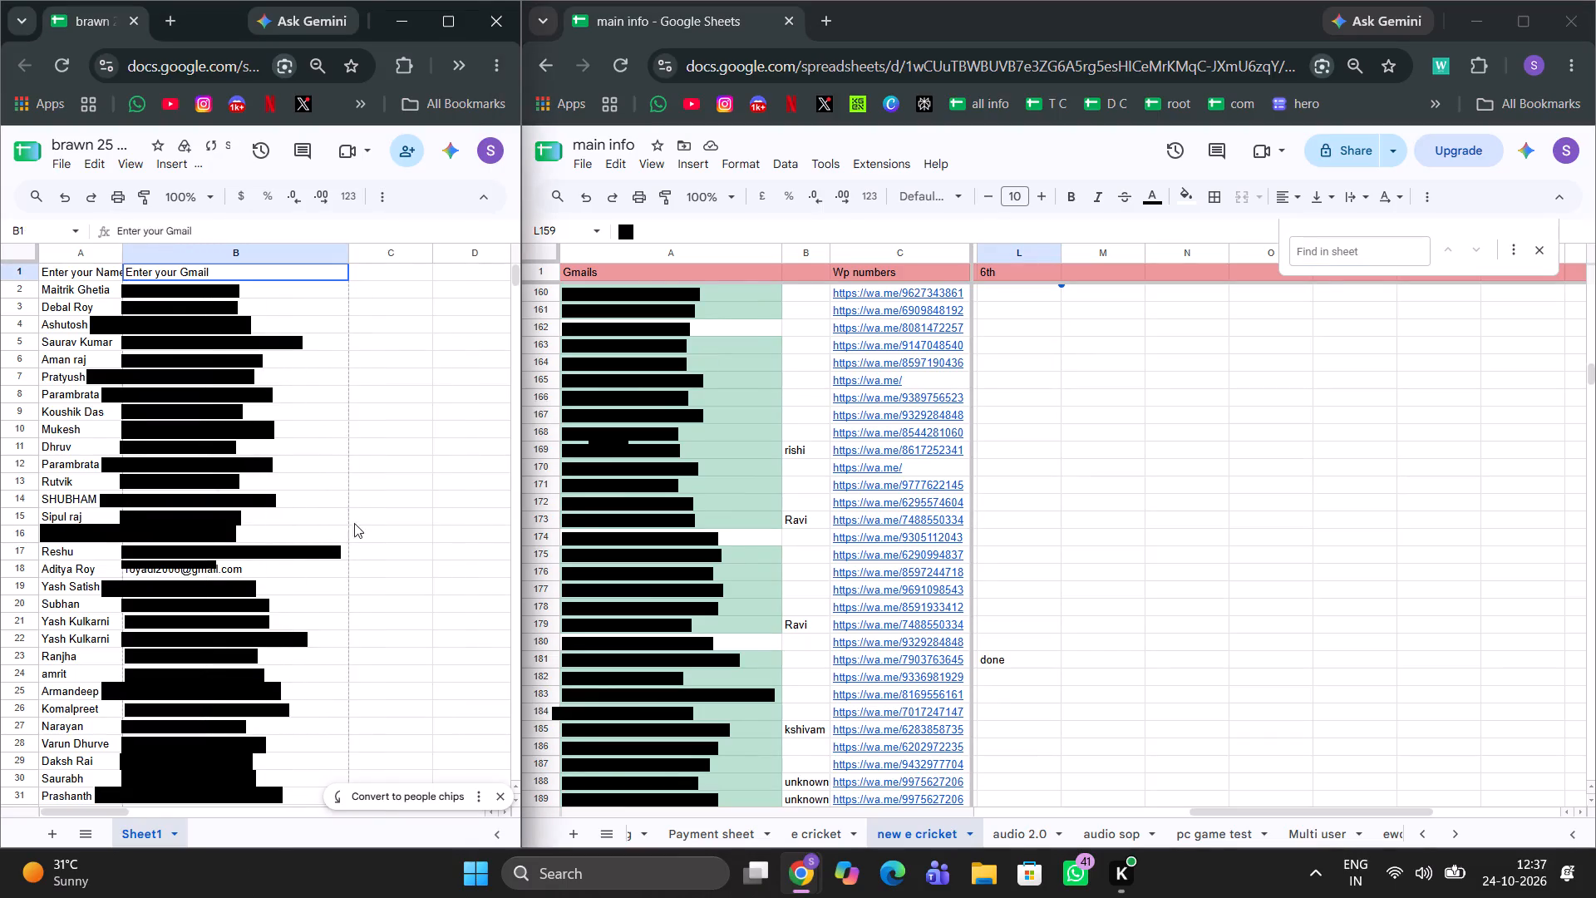
Enter "n" in column C beside the row 16 Gmail in the brawn 25 sheet.
double_click(371, 534)
key(n)
key(Return)
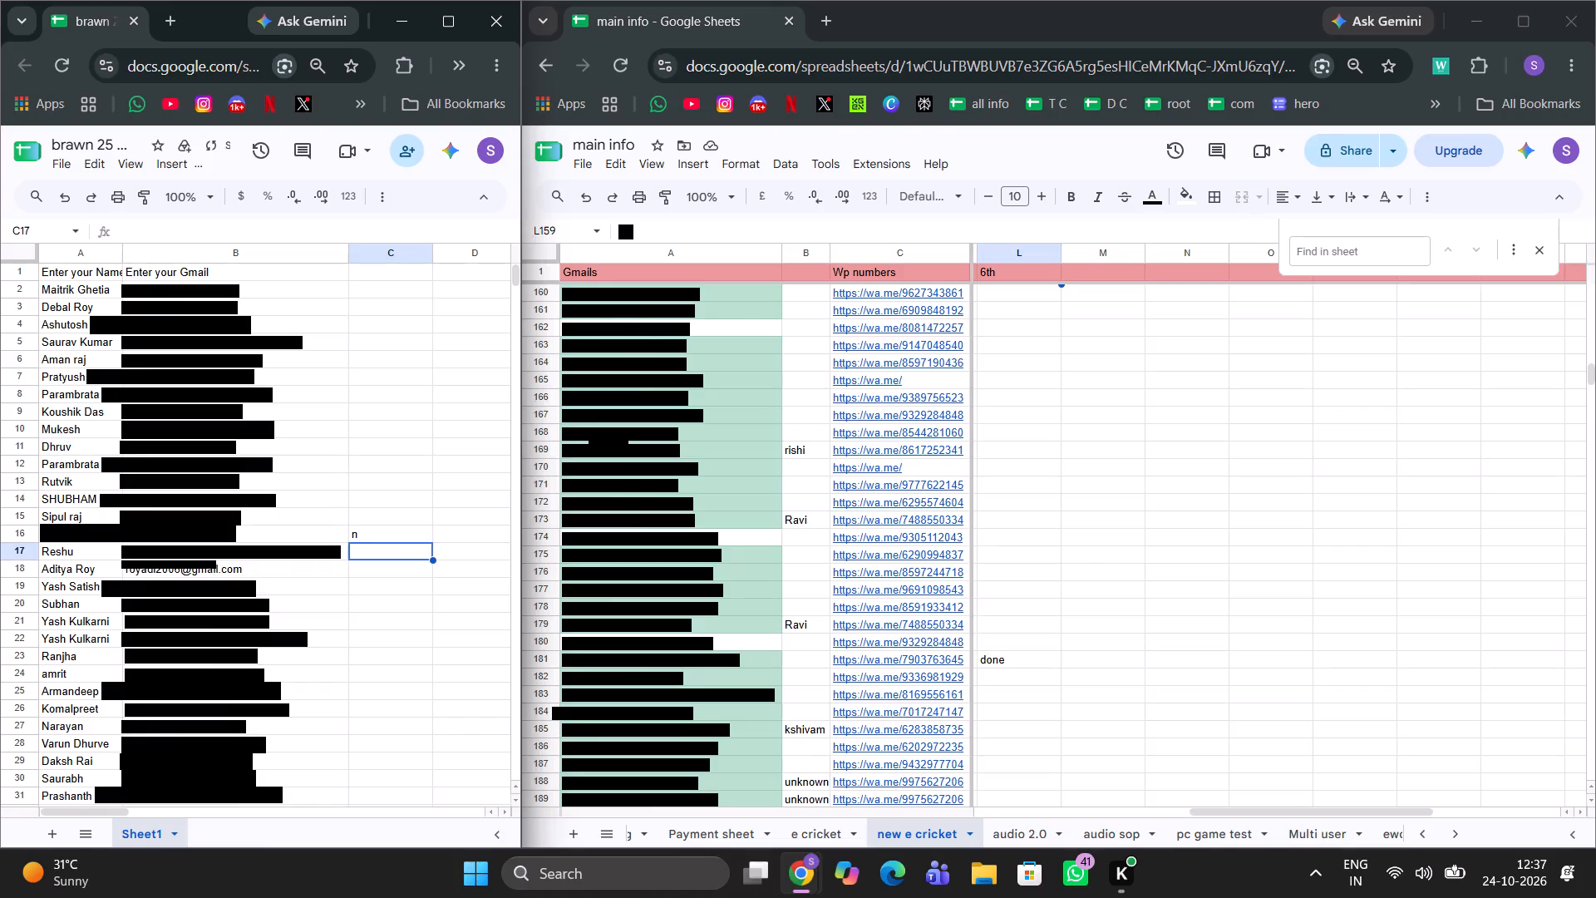
Search new e cricket for the row 17 Gmail from the brawn 25 list and enter "done" in its 6th column.
scroll(371, 534, up, 1)
click(329, 549)
key(ctrl+c)
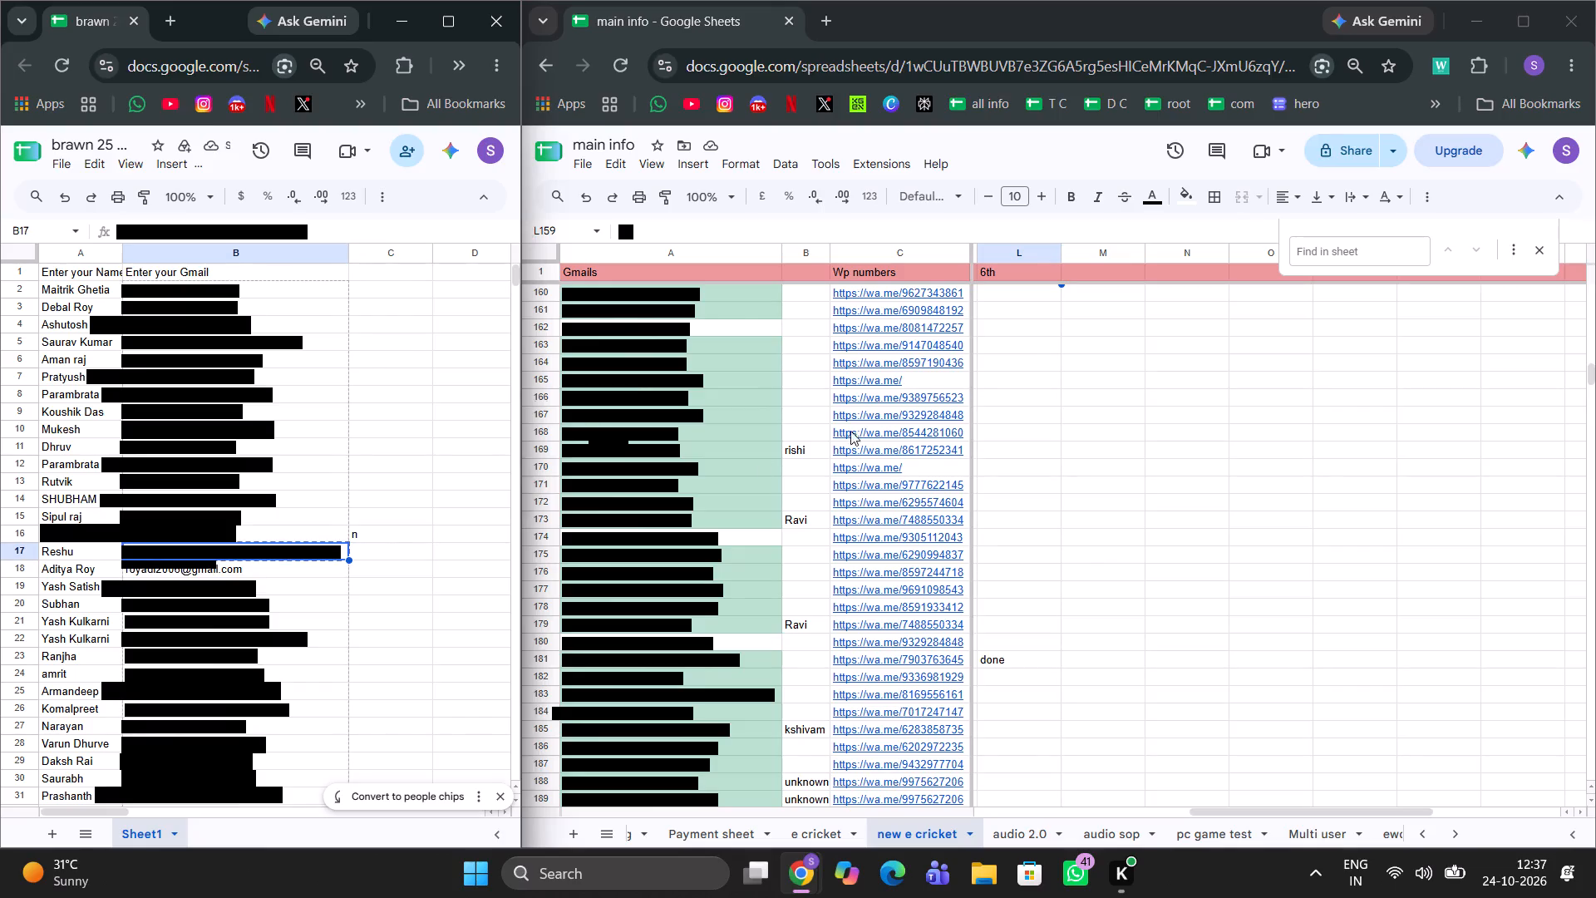
double_click(1298, 245)
key(ctrl+v)
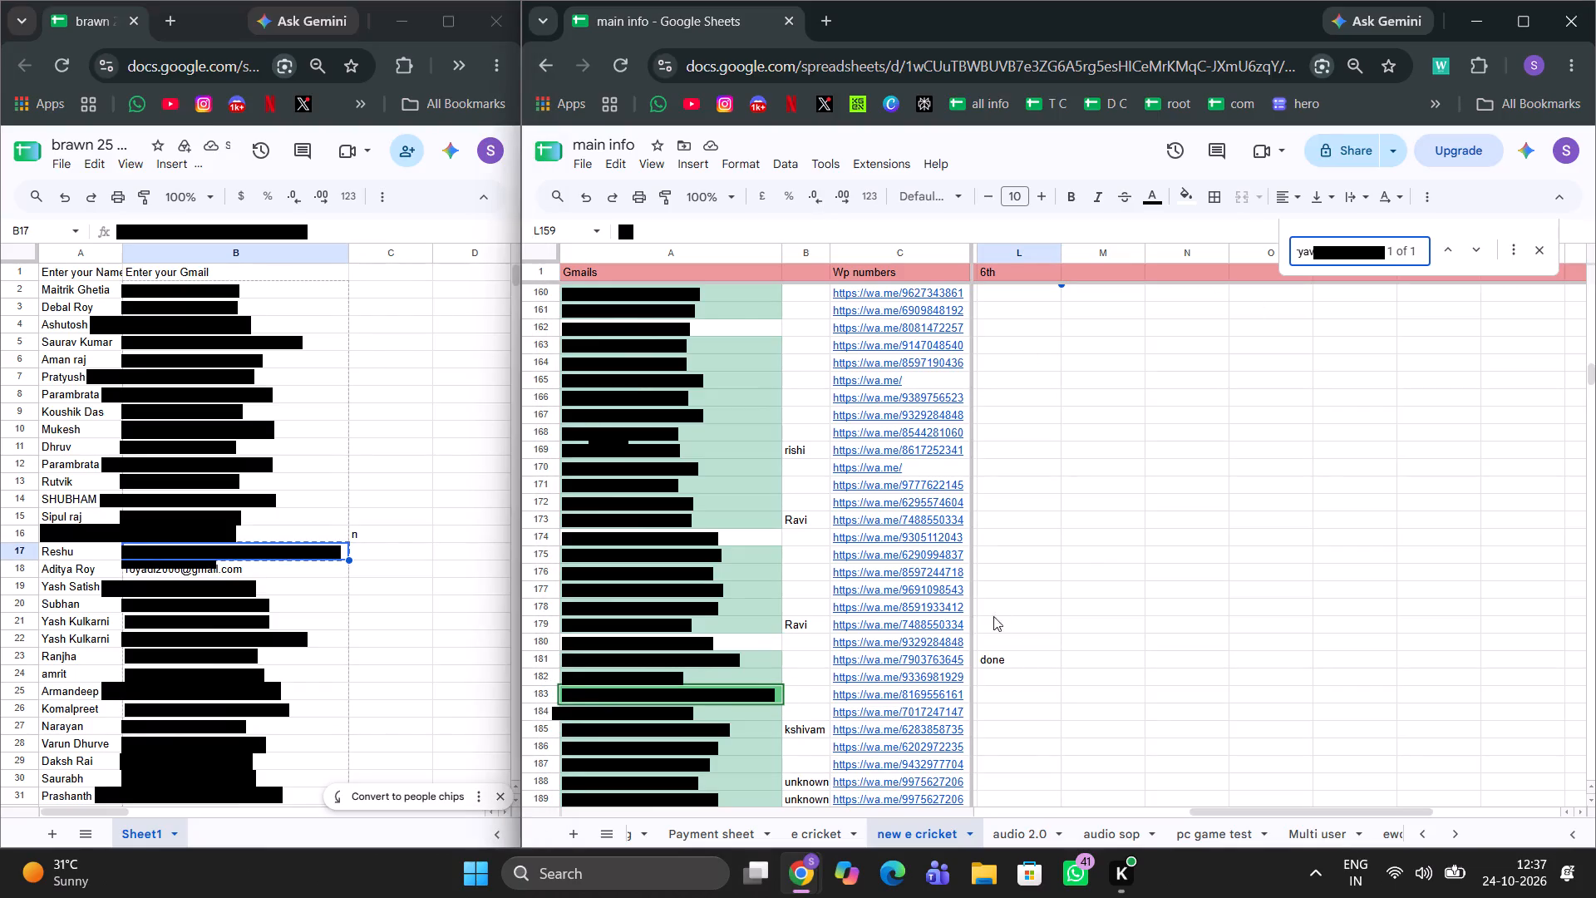
double_click(1002, 689)
text(doe)
key(BackSpace)
text(ne)
key(Return)
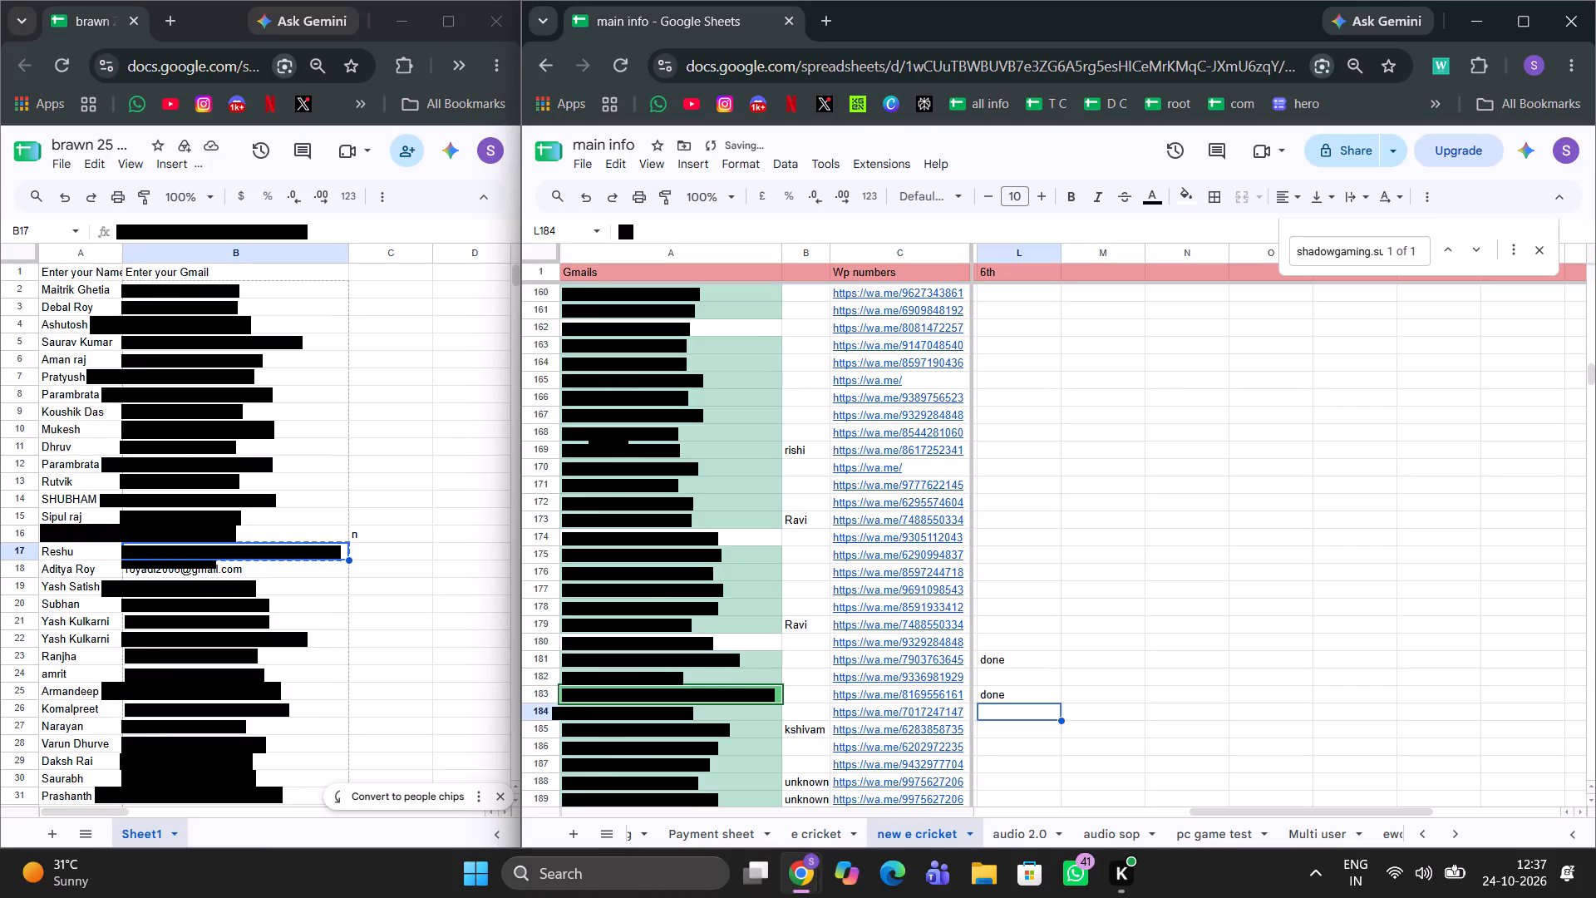
Look up the brawn 25 list's row 18 Gmail in new e cricket and mark its 6th column "done".
click(252, 570)
key(ctrl+c)
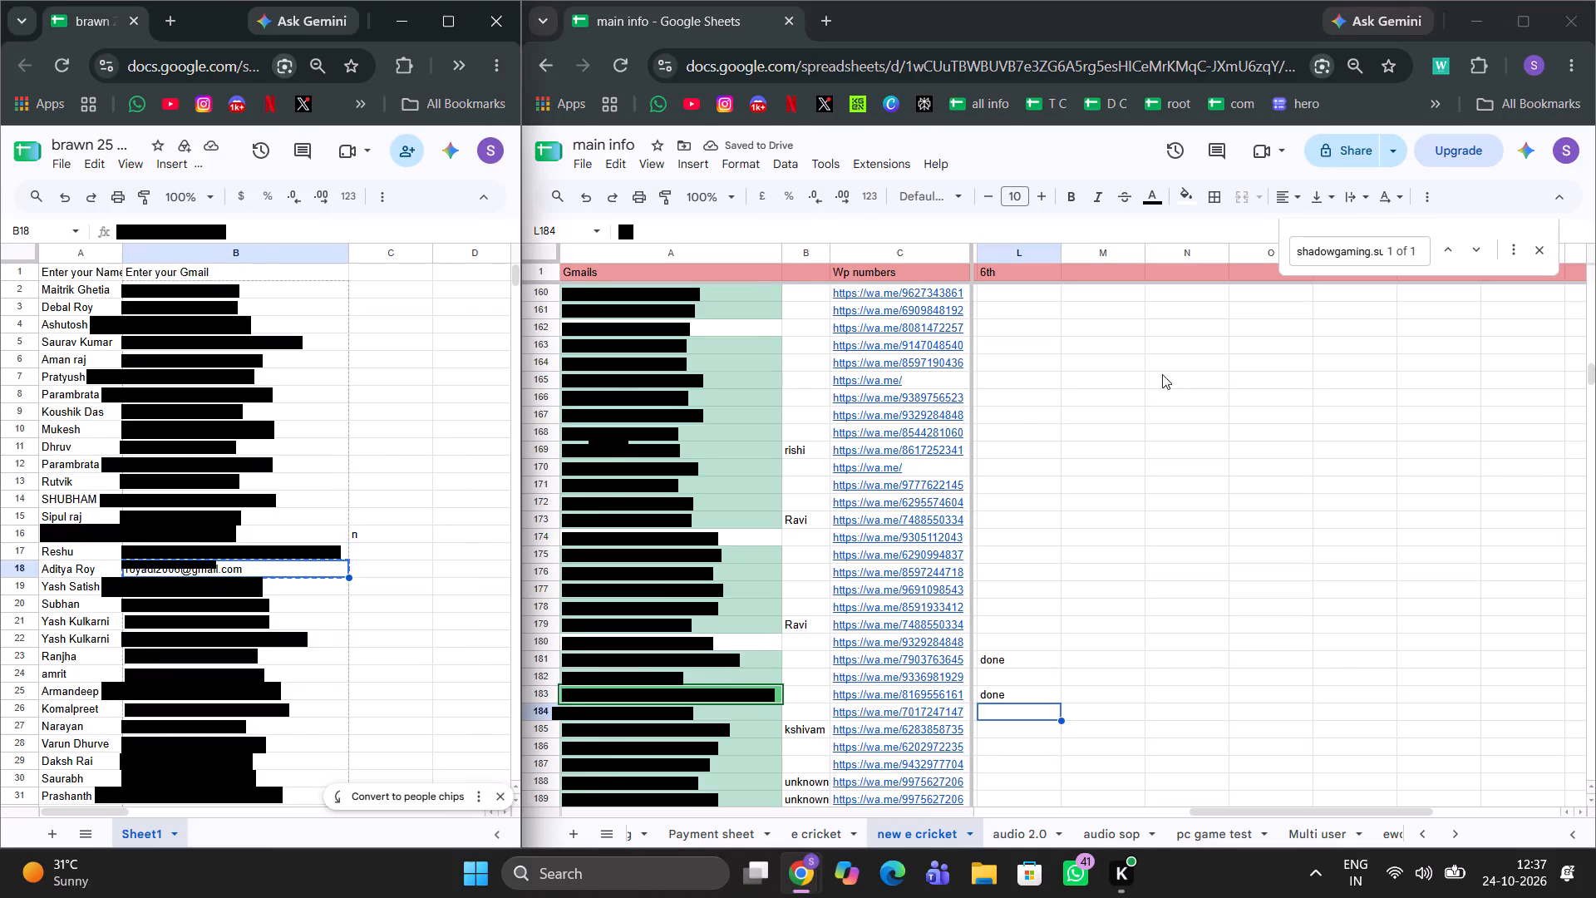
triple_click(1313, 256)
click(1313, 256)
key(ctrl+v)
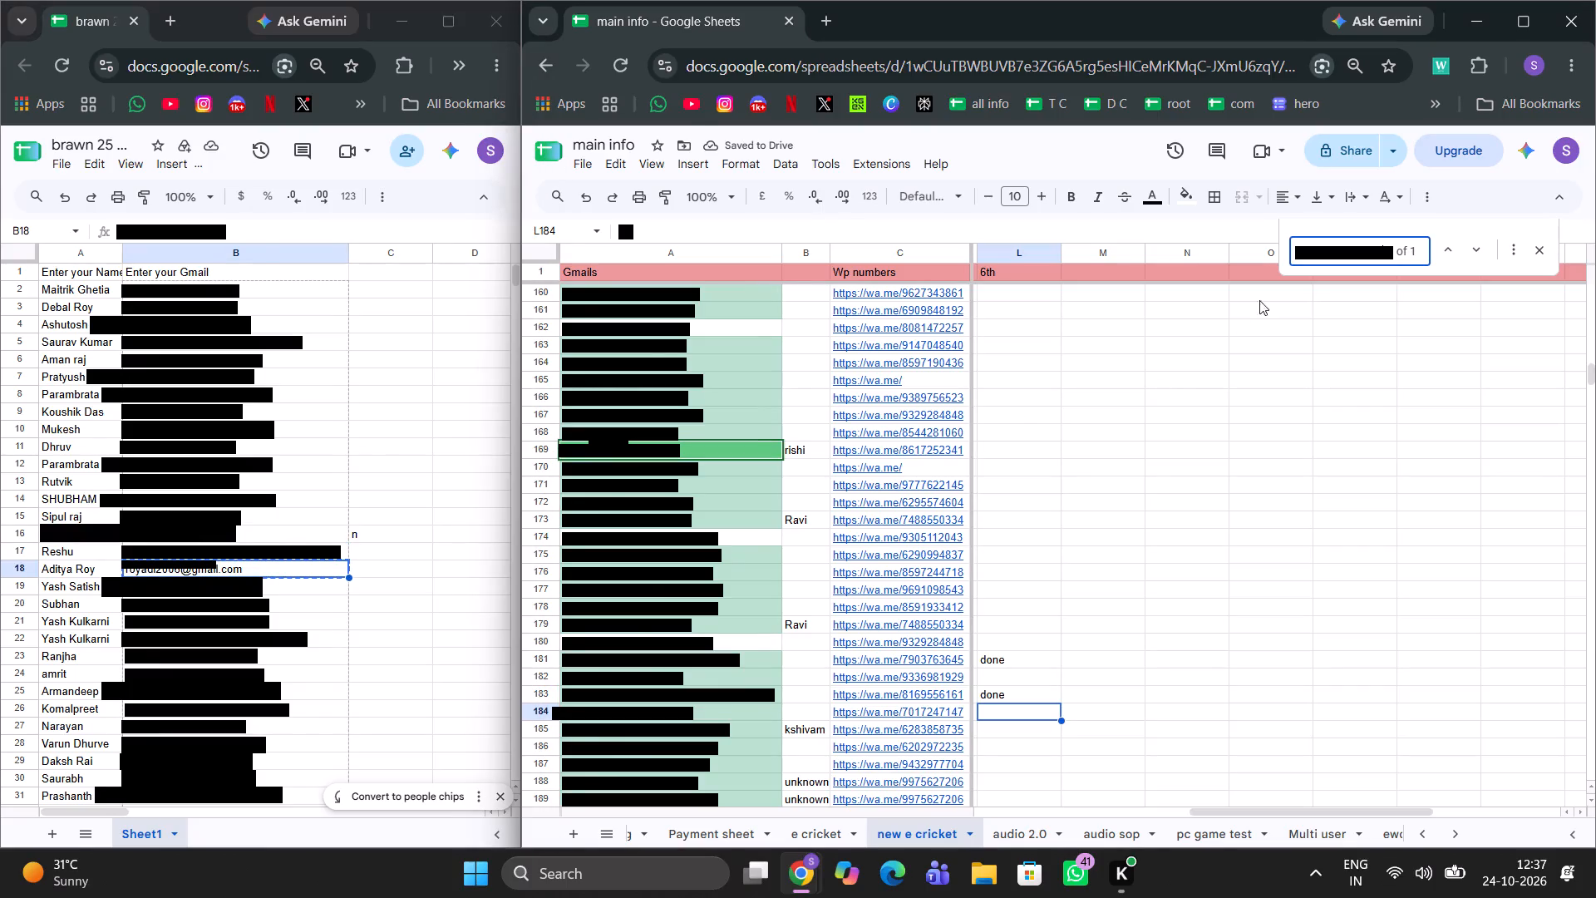
click(1032, 448)
text(done)
key(Return)
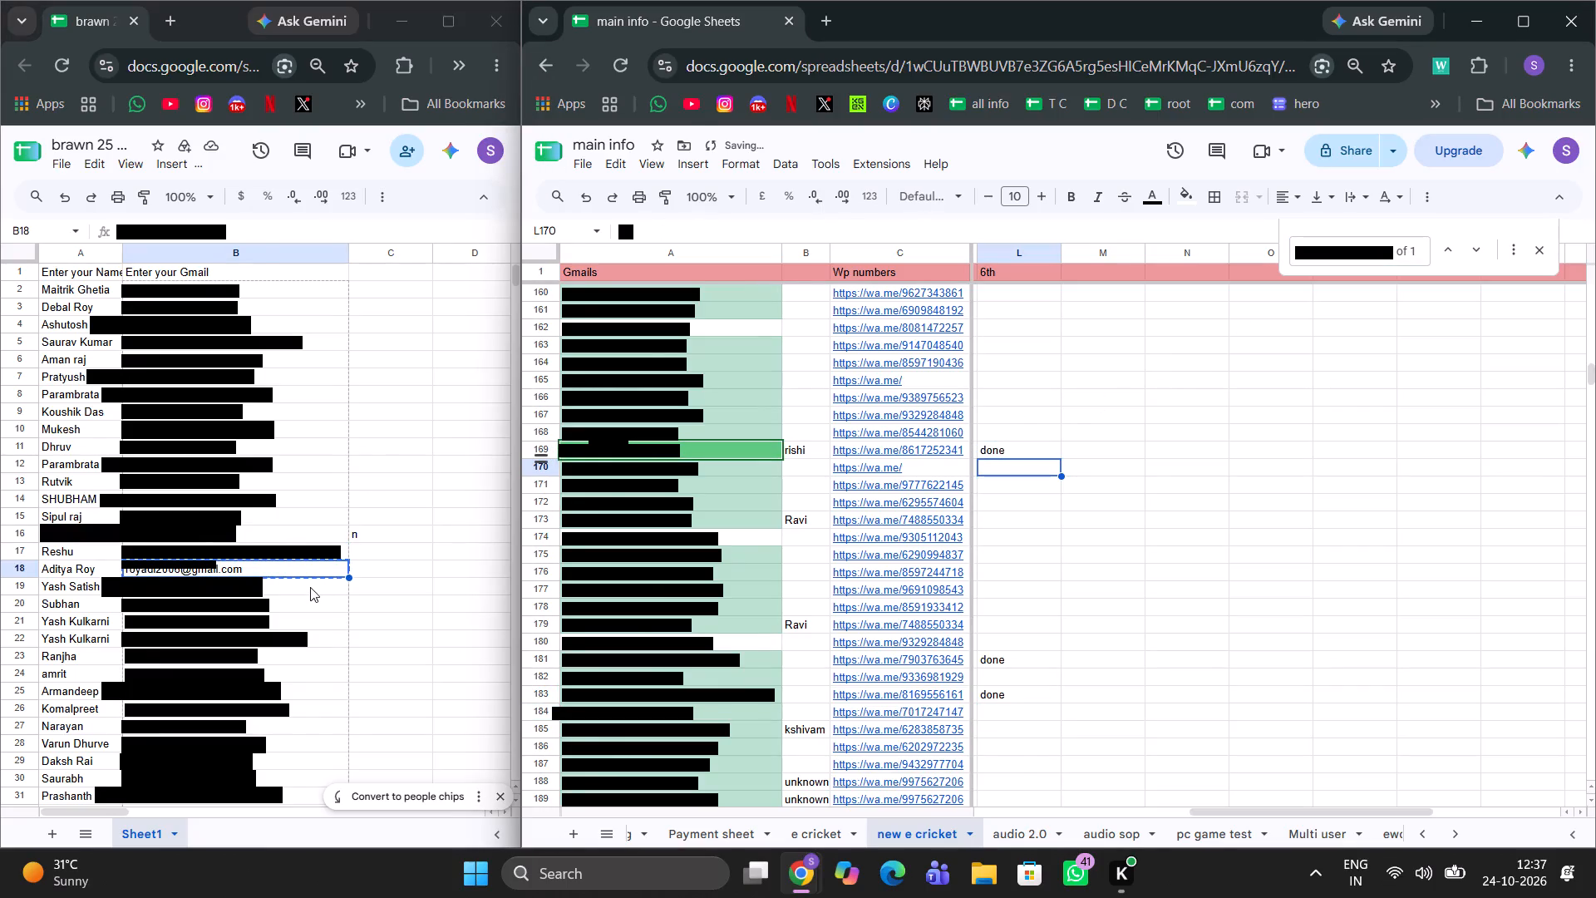
Find the Gmail from row 19 of the brawn 25 list in new e cricket and enter "done" under 6th in its row.
double_click(310, 587)
key(ctrl+c)
triple_click(310, 587)
click(310, 587)
key(ctrl+c)
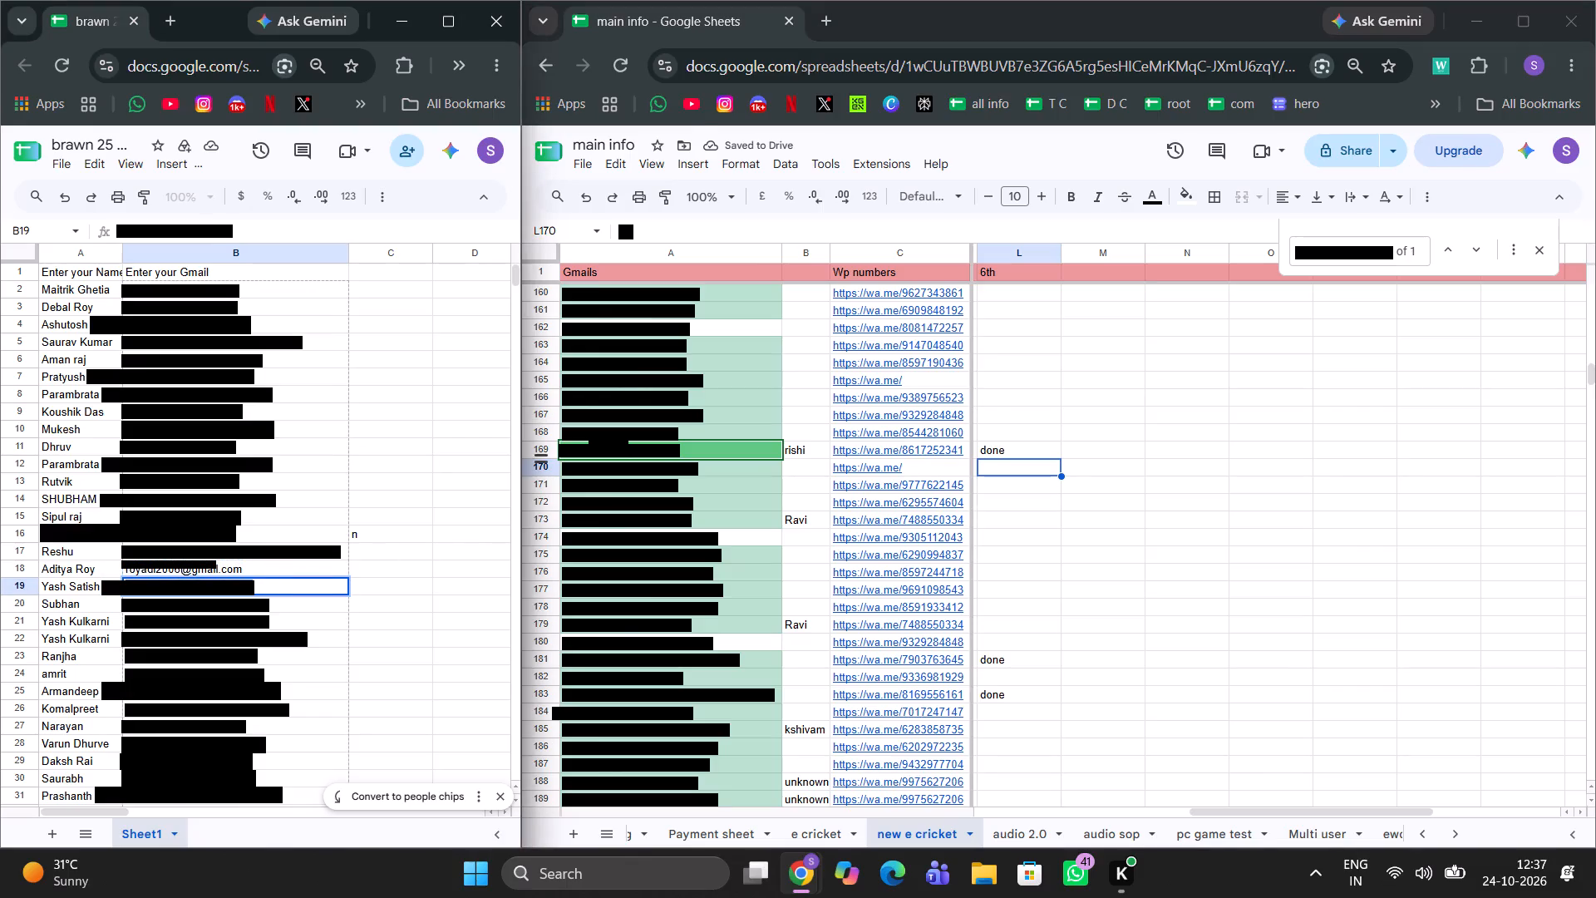
triple_click(1309, 256)
key(ctrl+v)
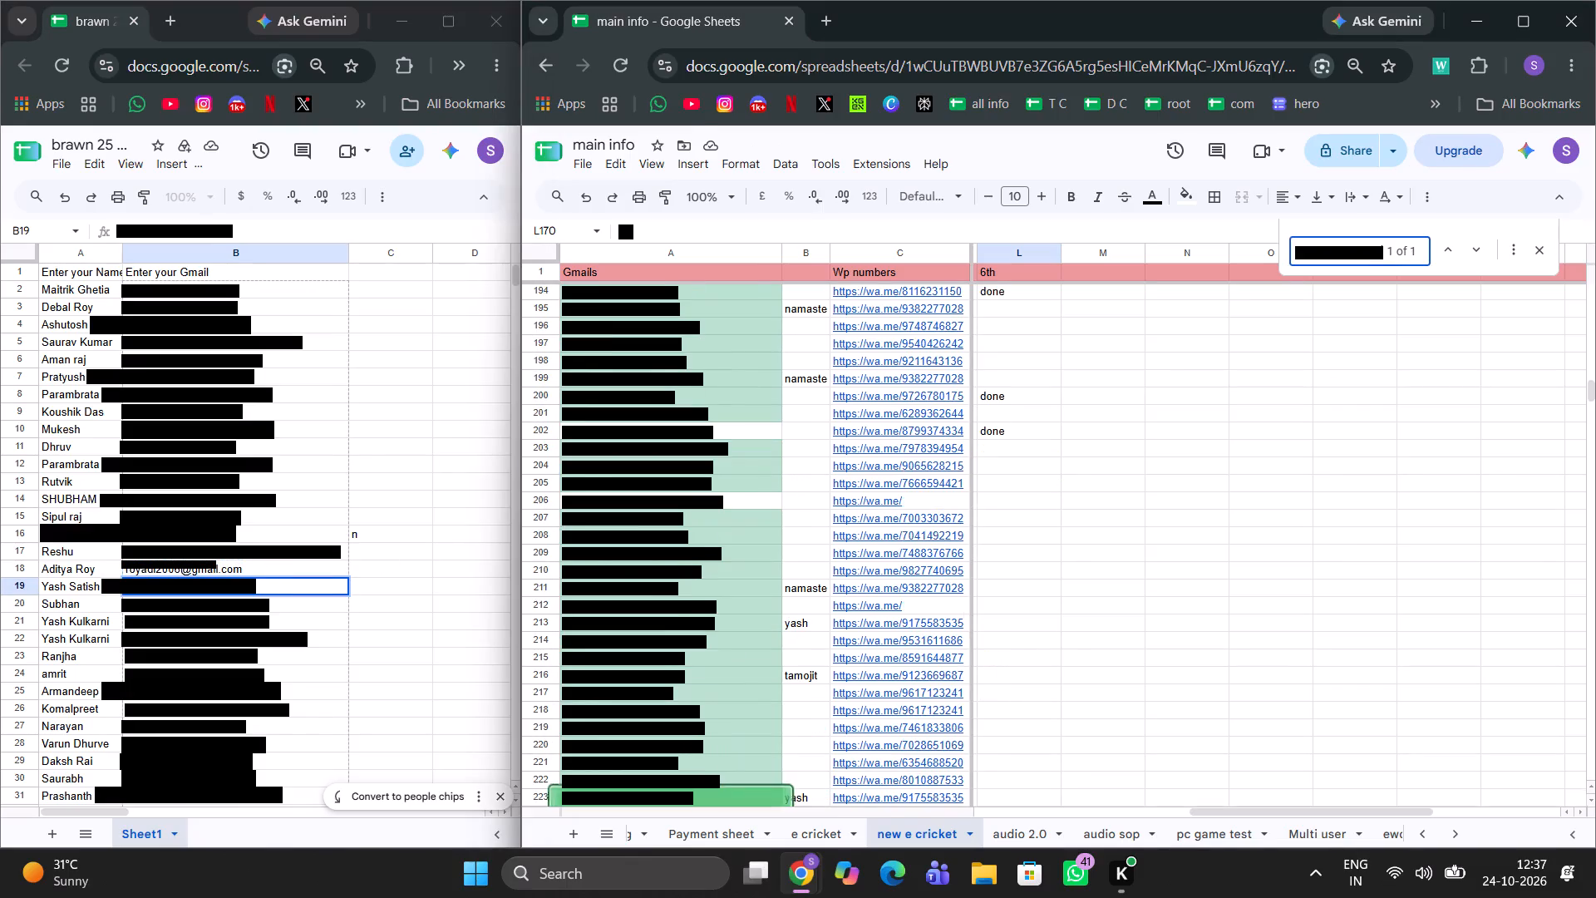
click(989, 794)
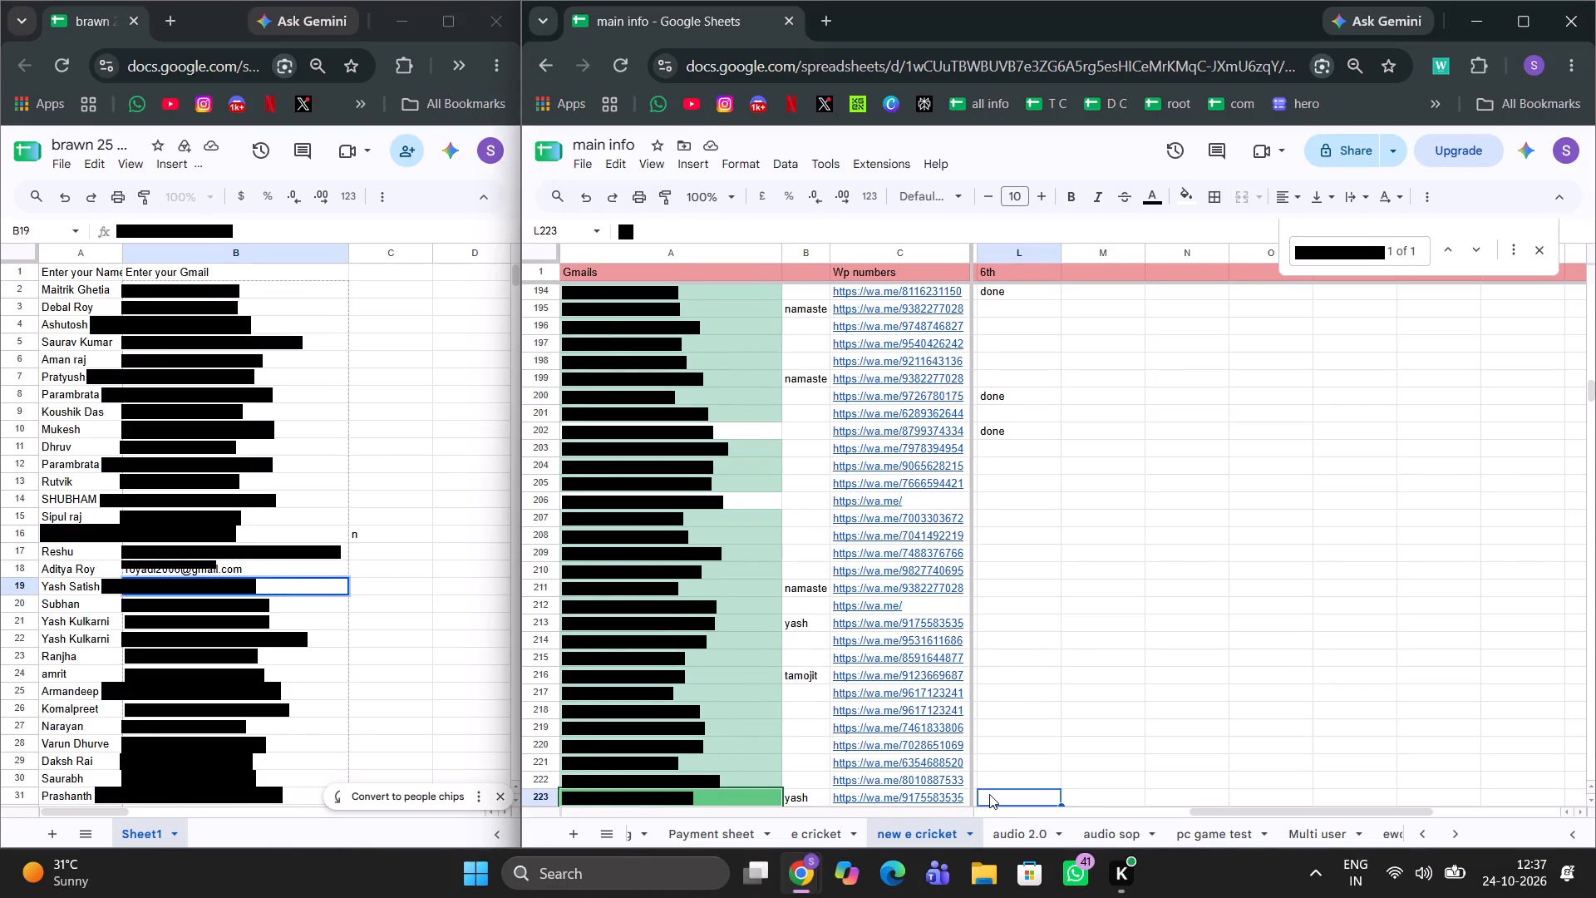
text(done)
key(Return)
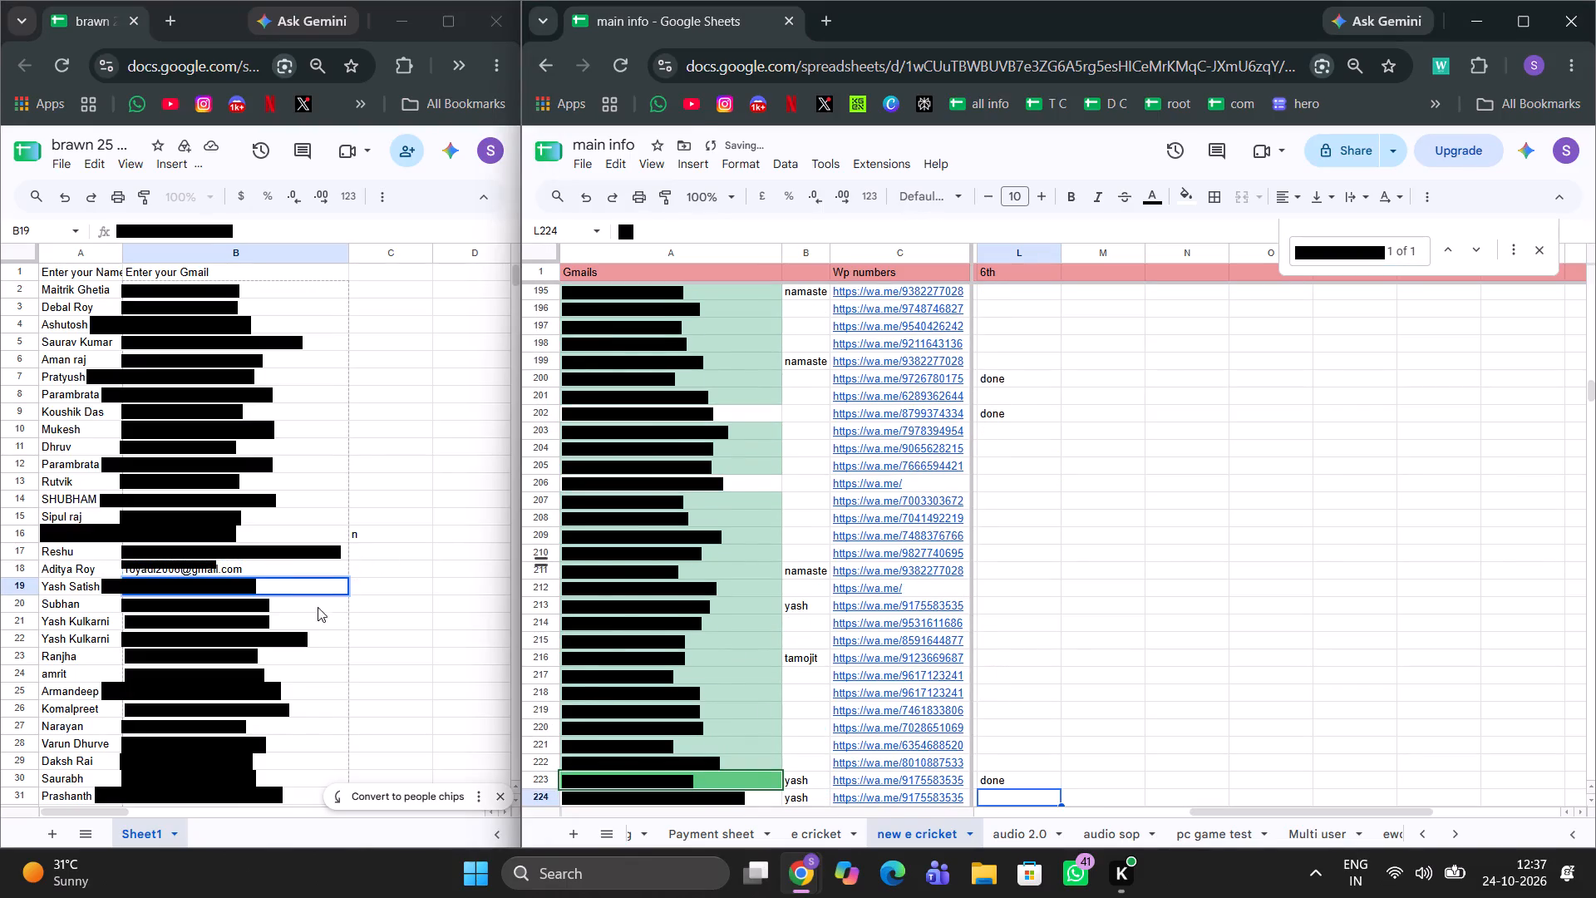
Search new e cricket for the row 20 Gmail from the brawn 25 list and enter "done" under 6th in its row.
click(308, 606)
key(ctrl+c)
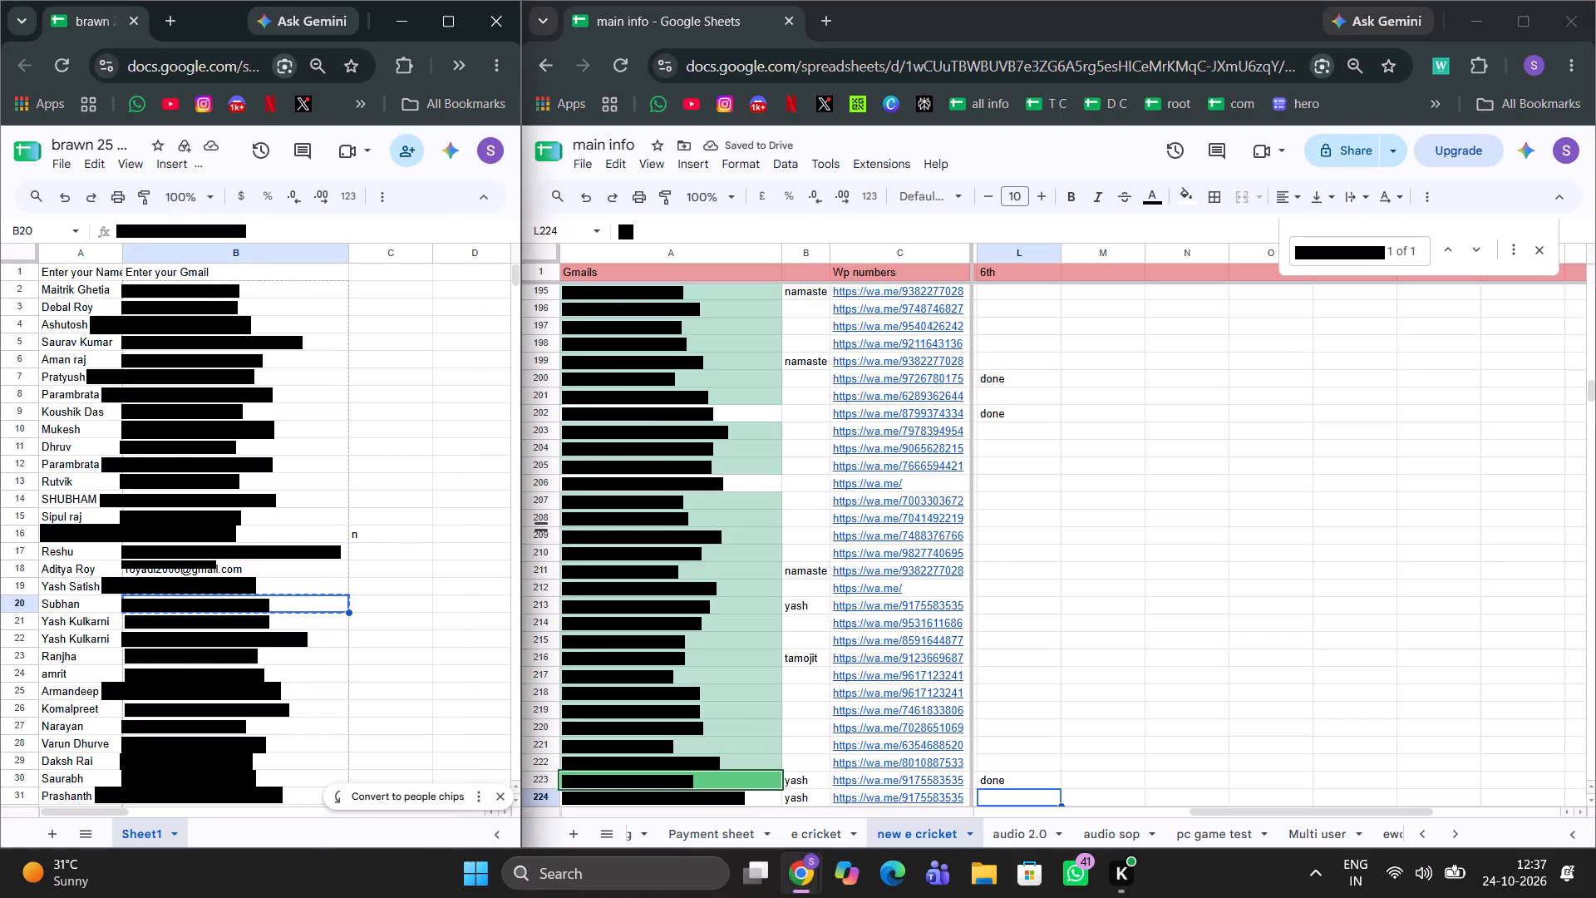
triple_click(1366, 249)
key(ctrl+v)
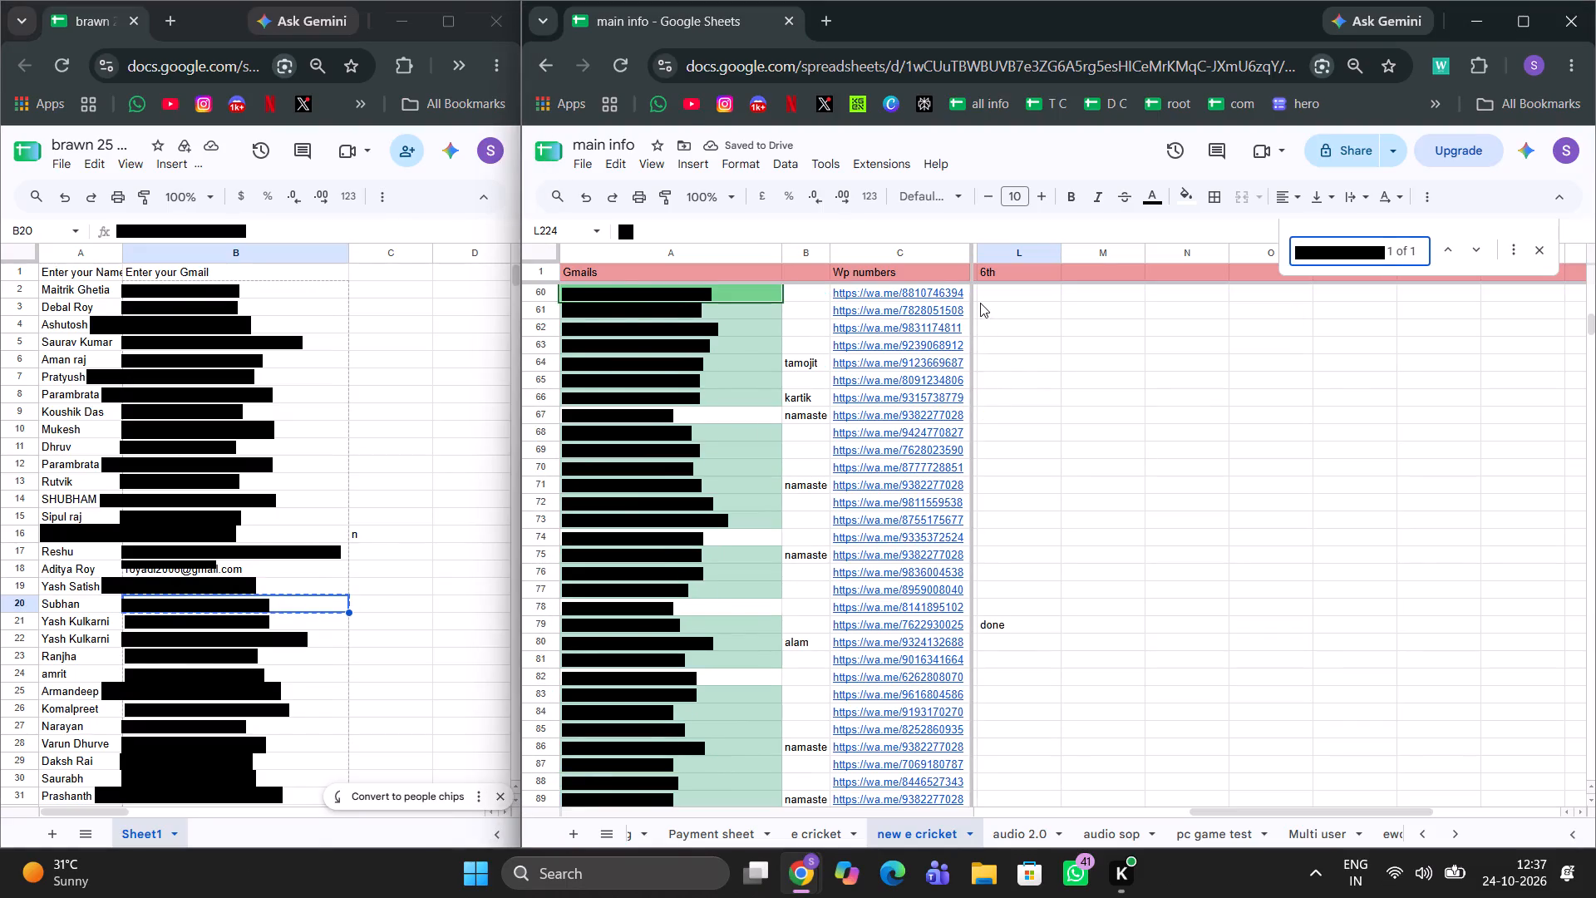
click(983, 299)
text(done)
key(Return)
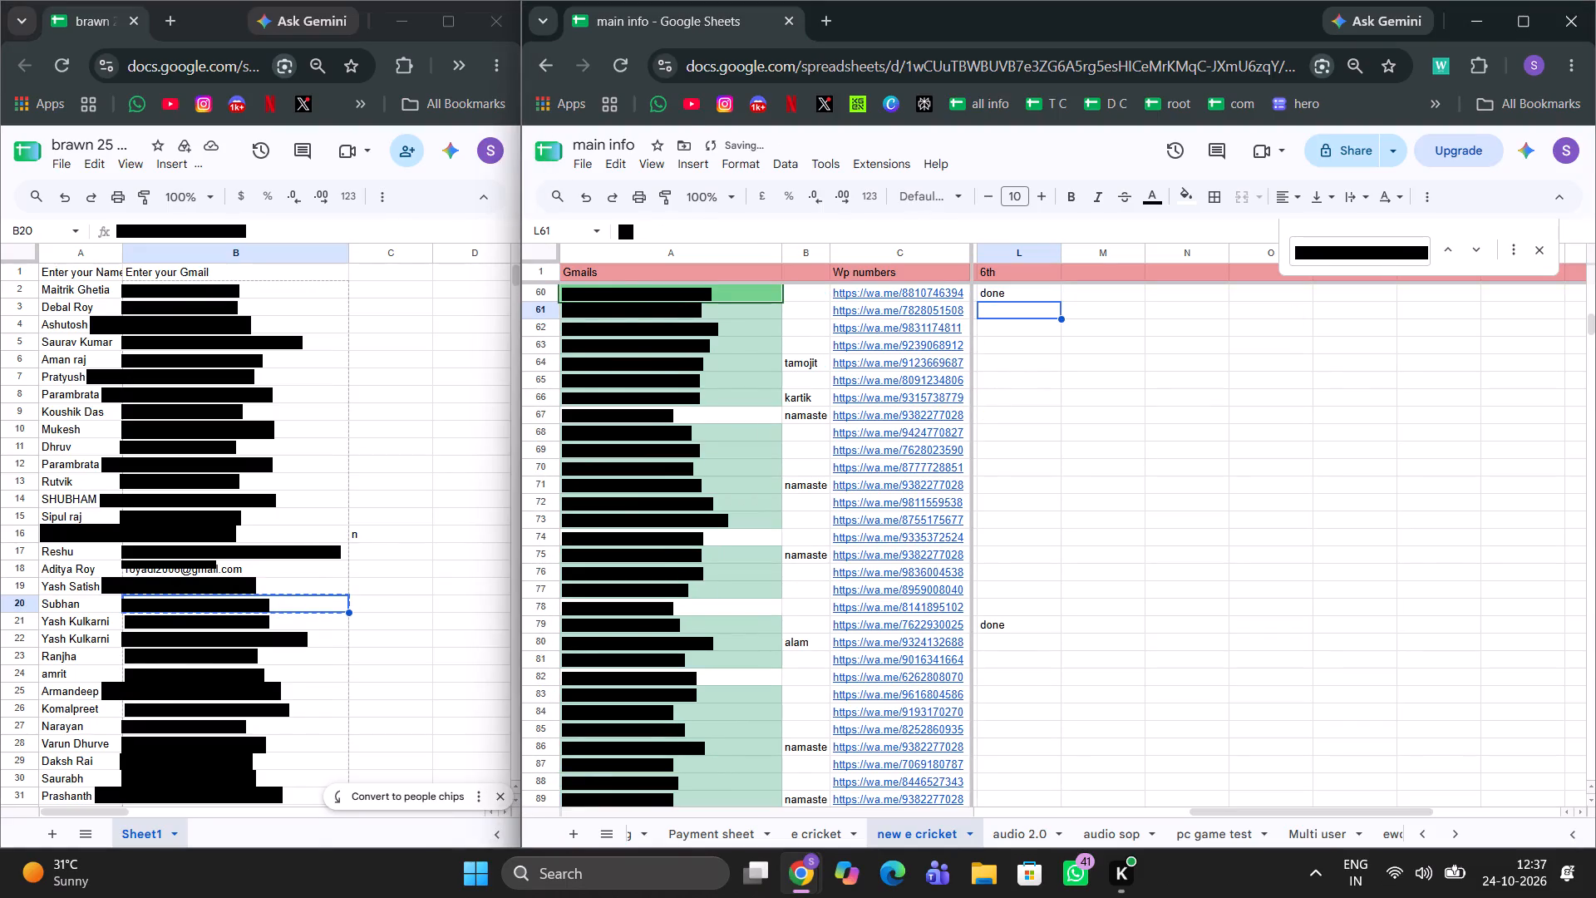
Search new e cricket for the row 21 Gmail from the brawn 25 list.
double_click(199, 619)
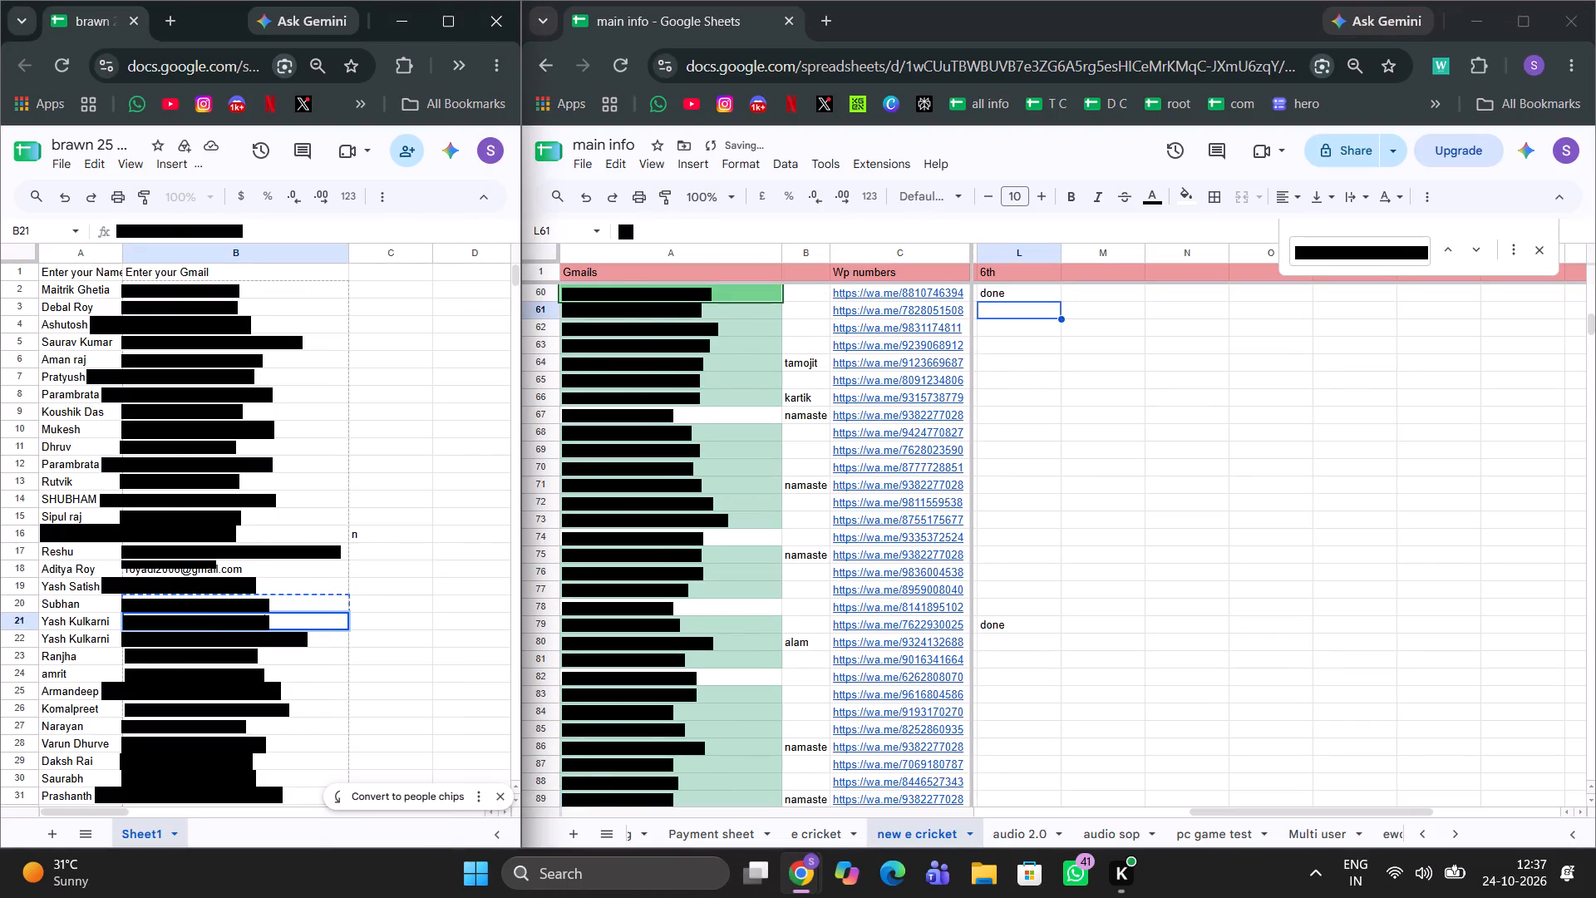
click(254, 602)
key(Down)
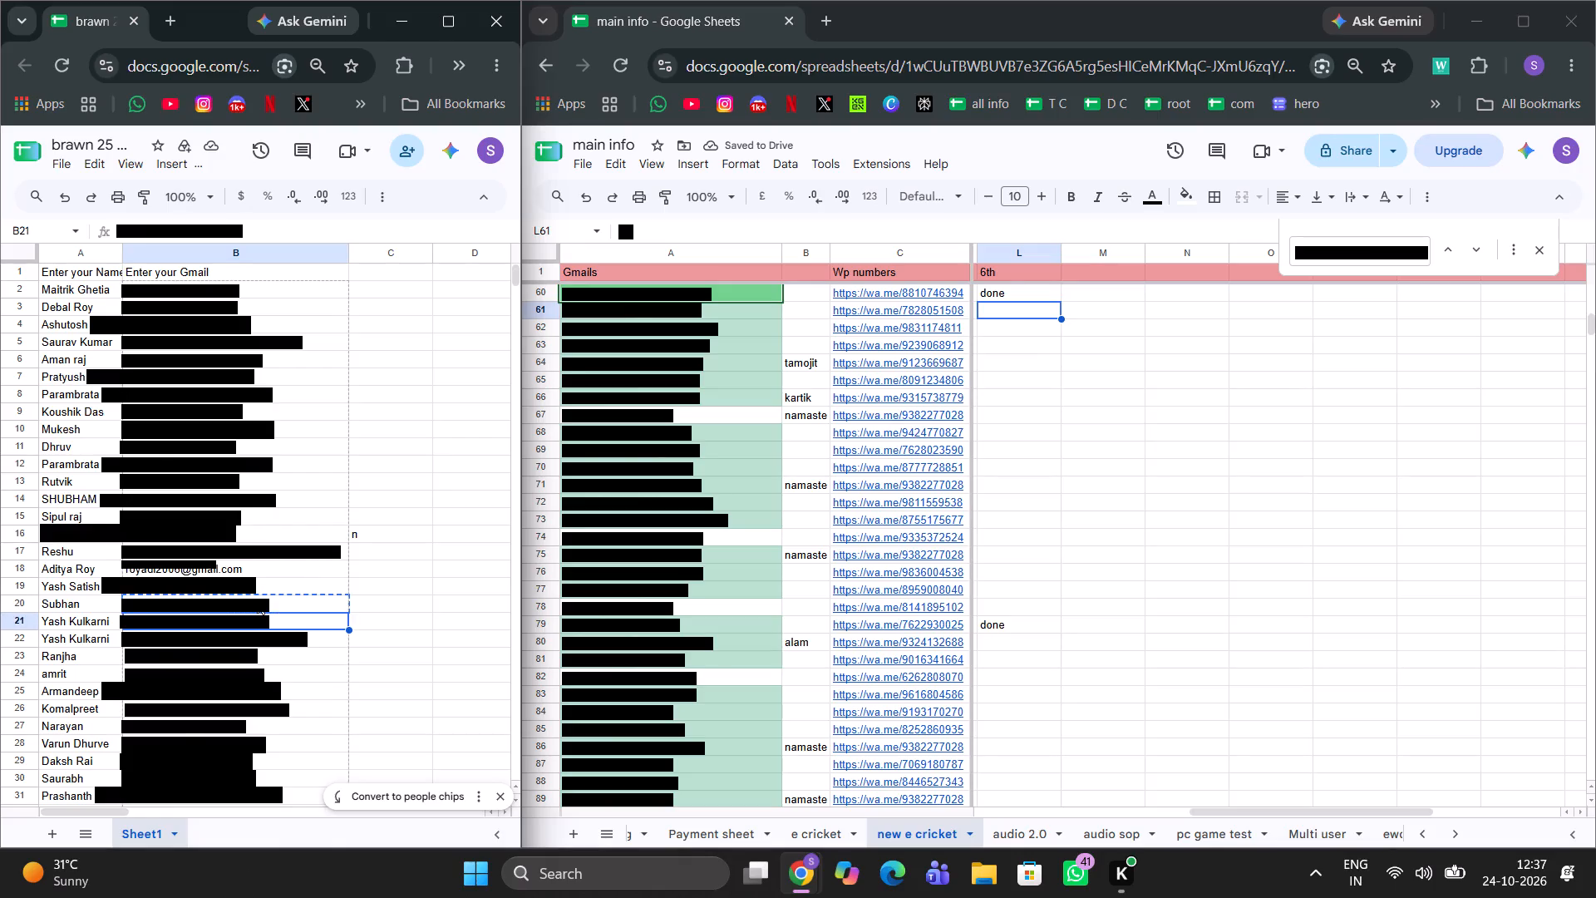
key(ctrl+c)
triple_click(1365, 254)
click(1365, 254)
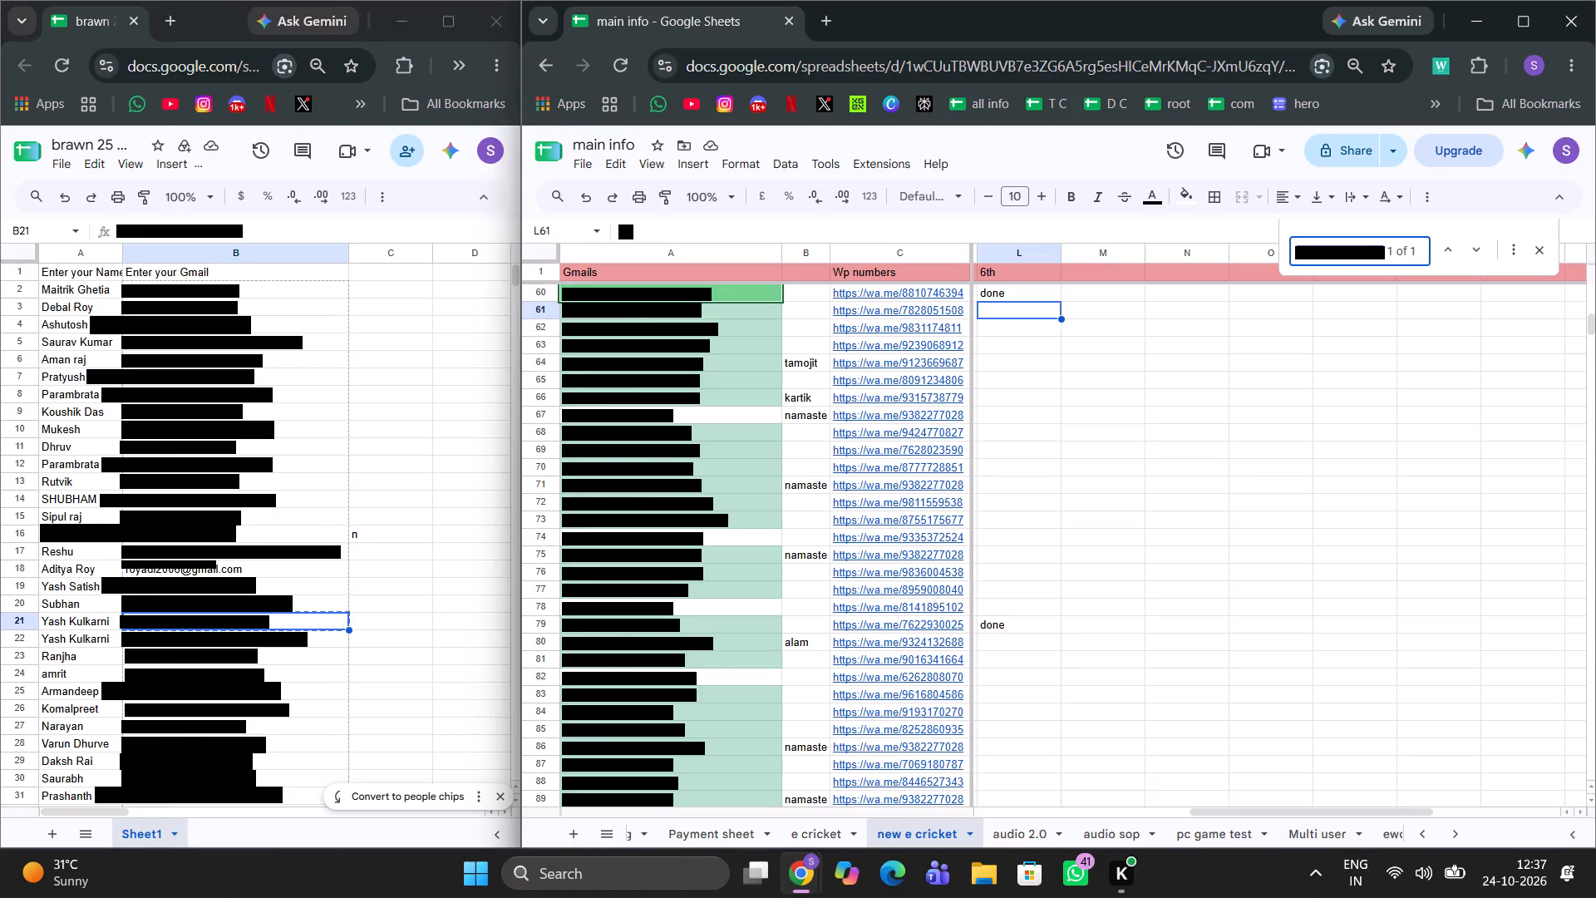
key(ctrl+v)
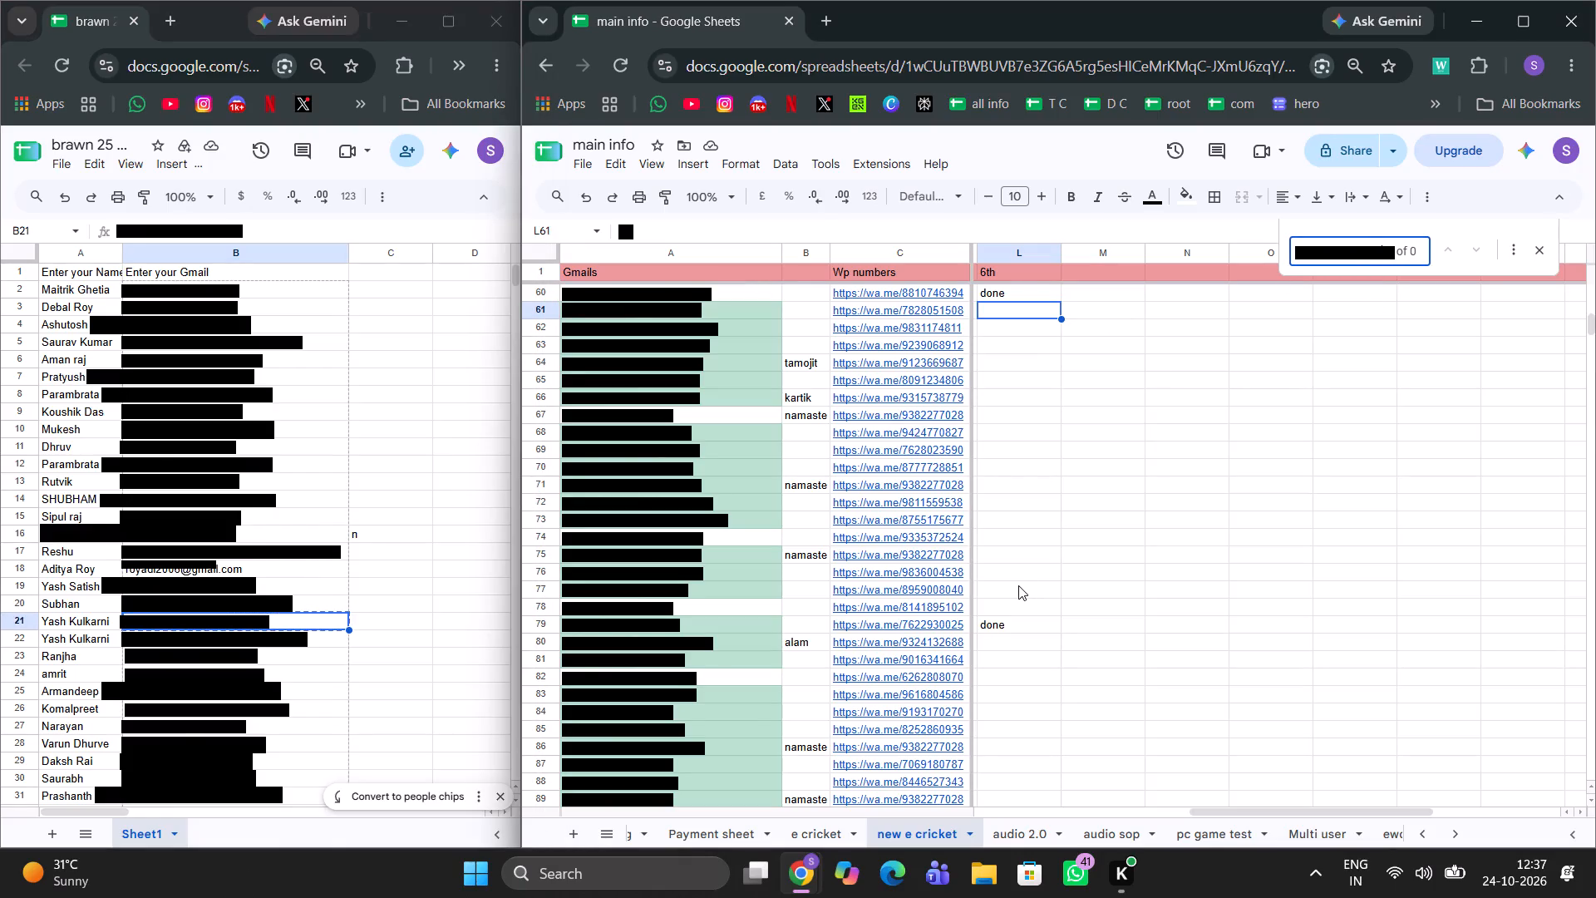
Shorten the search to "yash." and compare the Gmails around the match with rows 21 and 22 of the brawn 25 list.
key(BackSpace)
key(BackSpace)
key(BackSpace)
key(BackSpace)
key(BackSpace)
key(BackSpace)
key(BackSpace)
key(BackSpace)
key(BackSpace)
key(BackSpace)
key(BackSpace)
key(BackSpace)
key(BackSpace)
key(BackSpace)
key(BackSpace)
key(BackSpace)
key(BackSpace)
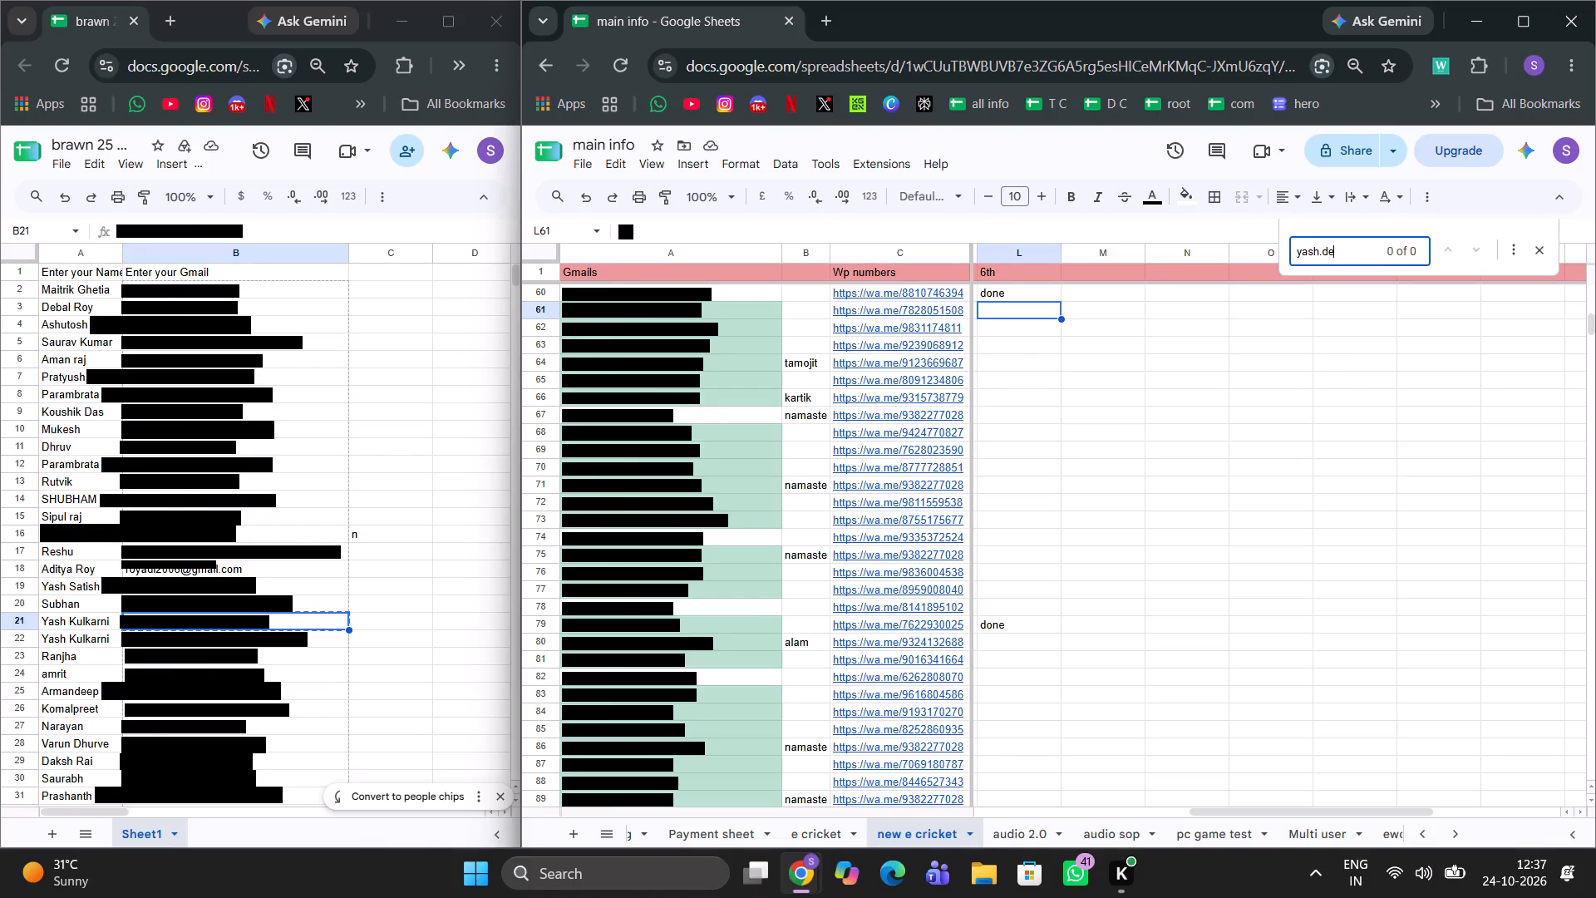
key(BackSpace)
key(BackSpace)
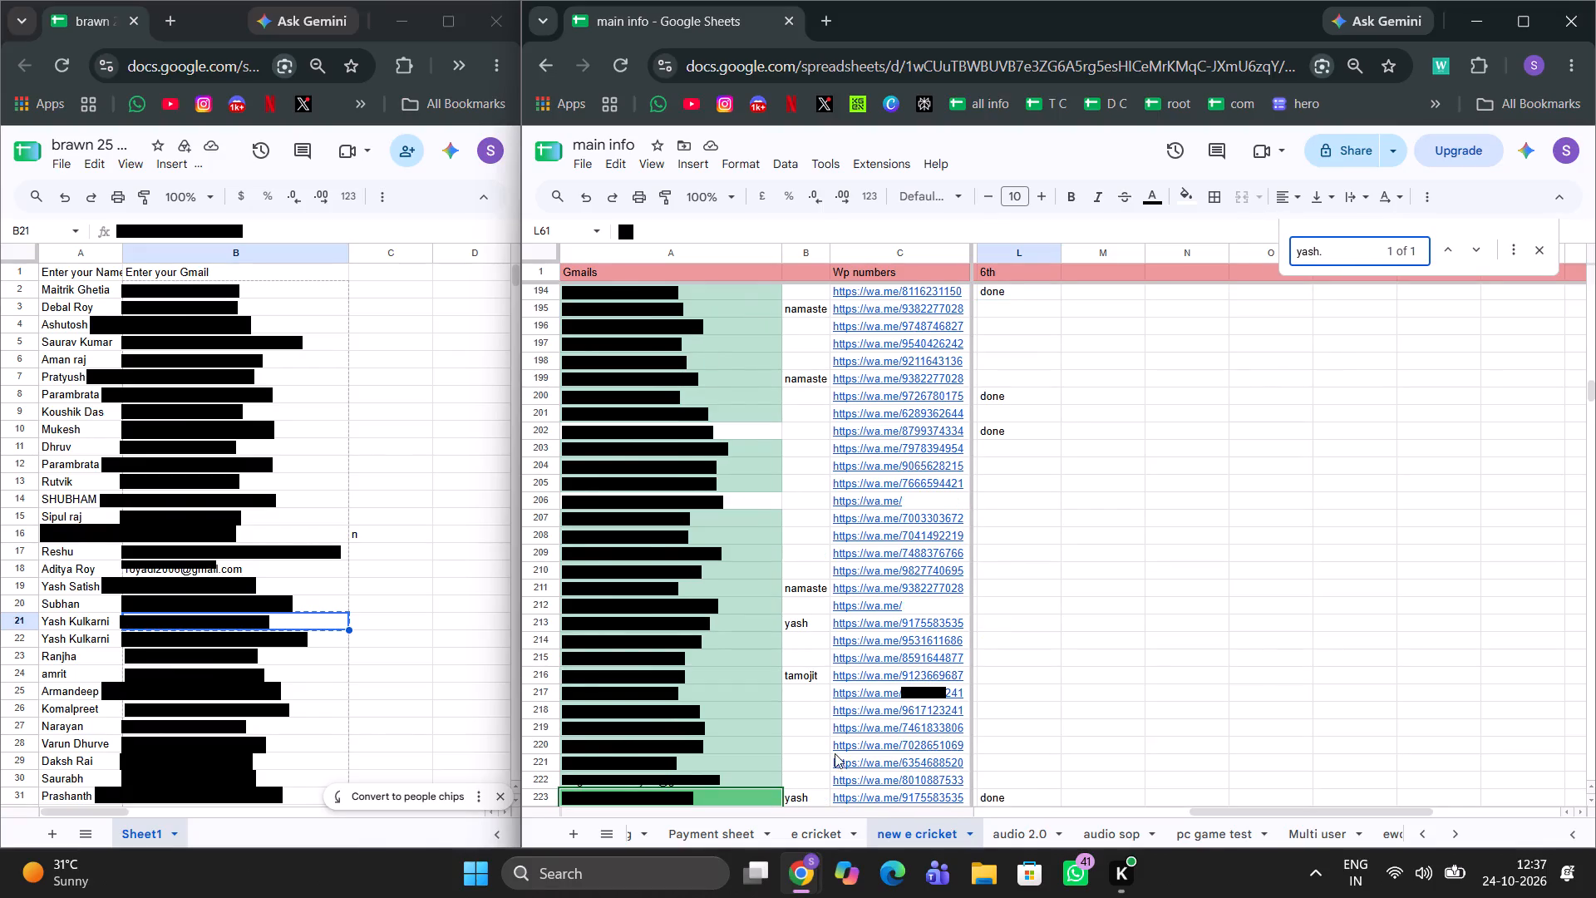
scroll(806, 811, down, 1)
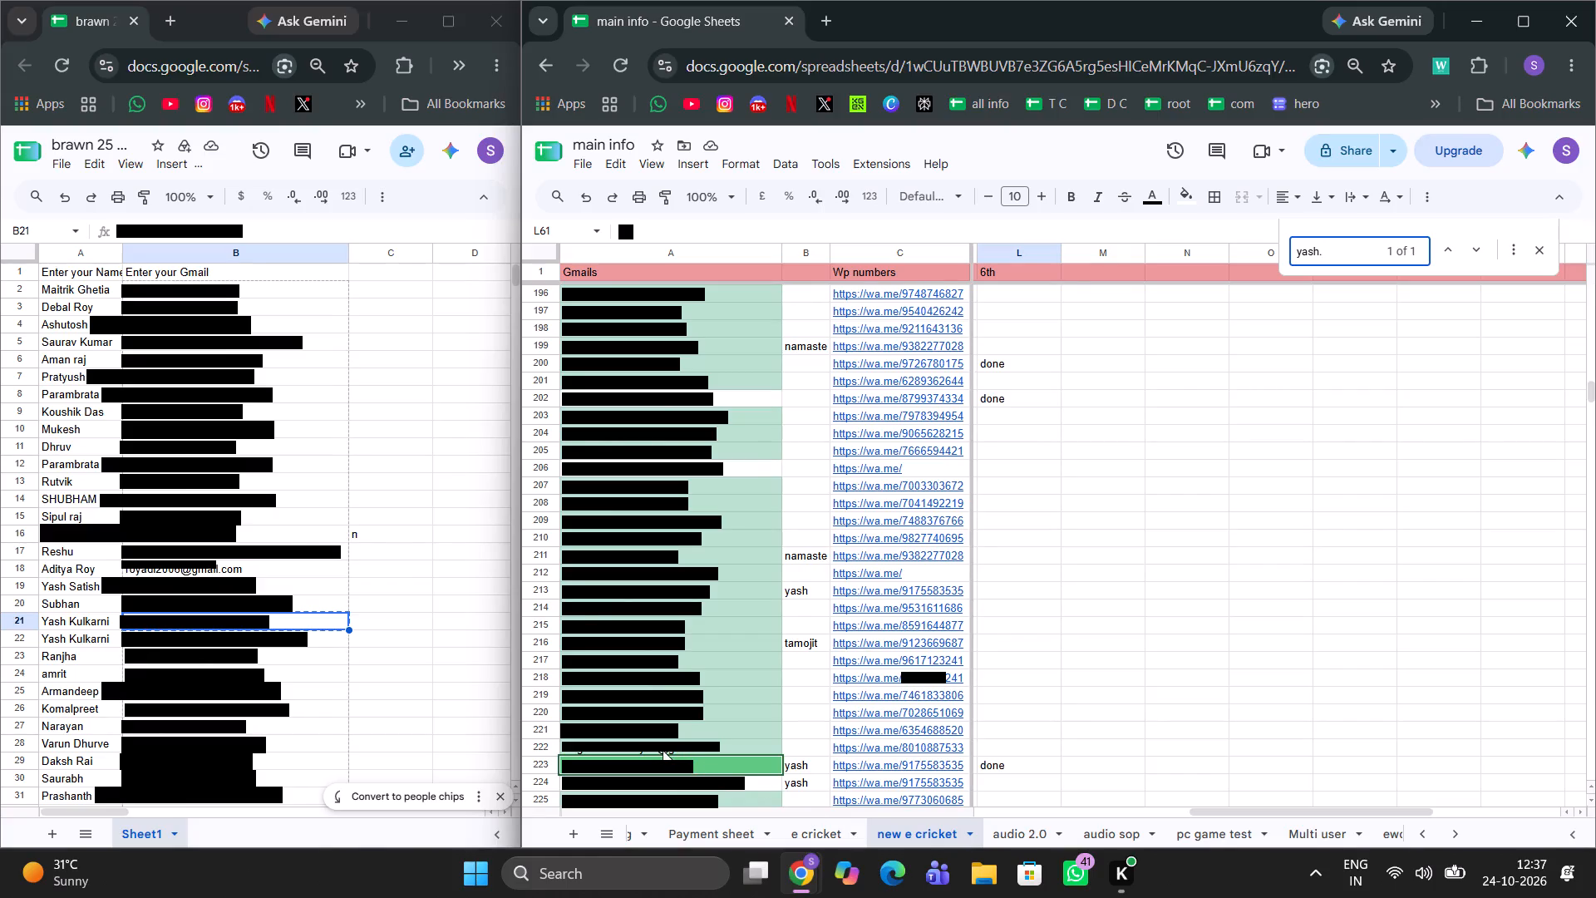
click(663, 750)
double_click(709, 736)
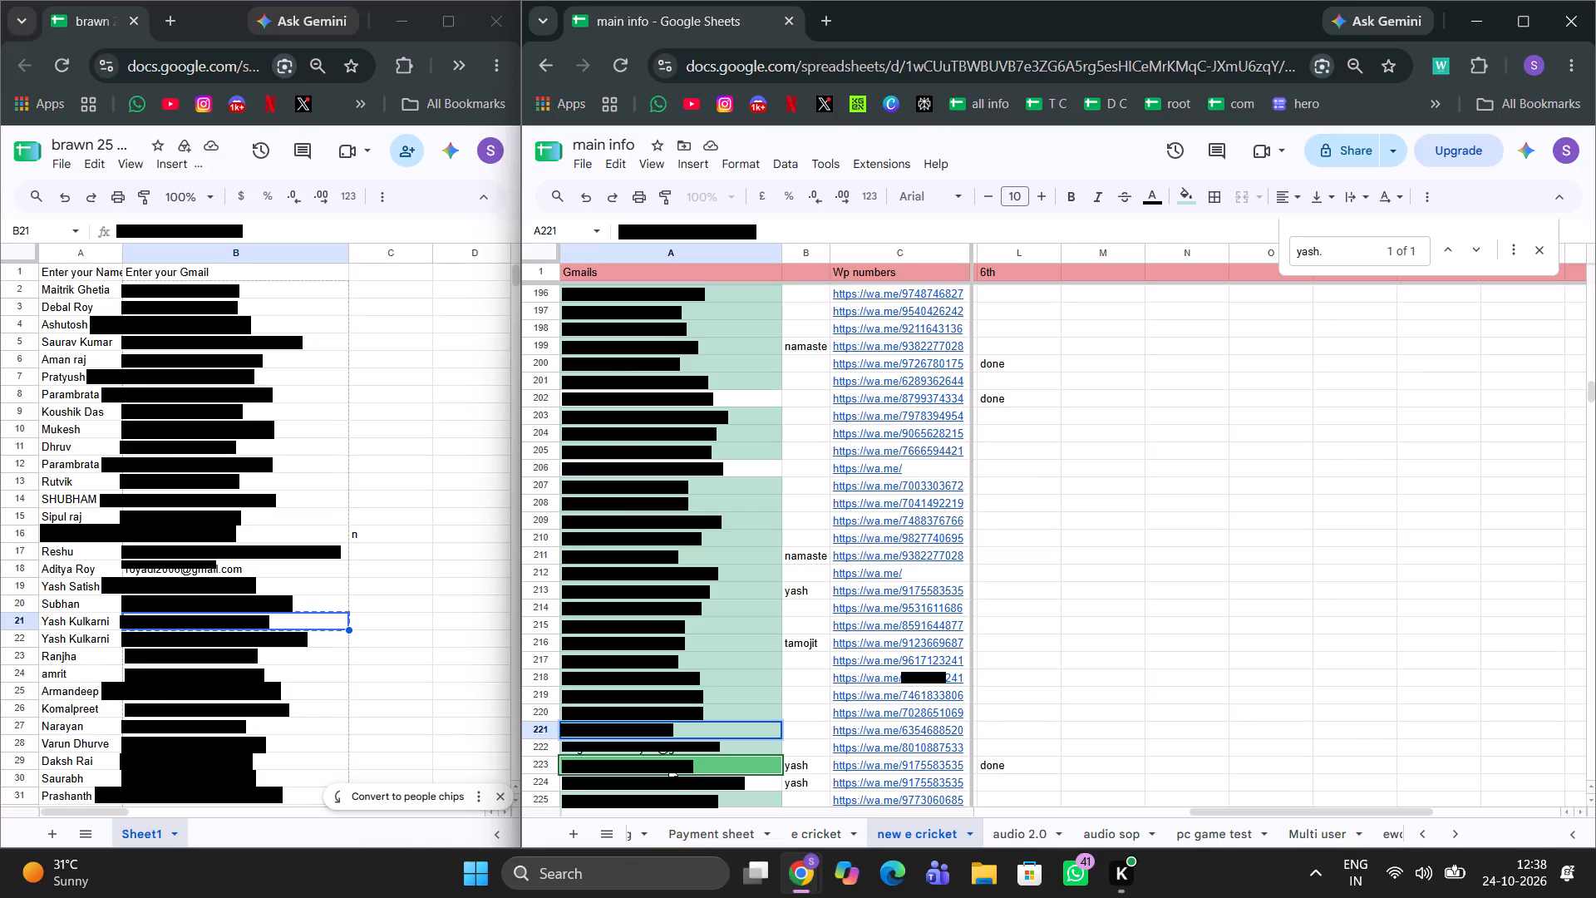
click(209, 604)
click(238, 624)
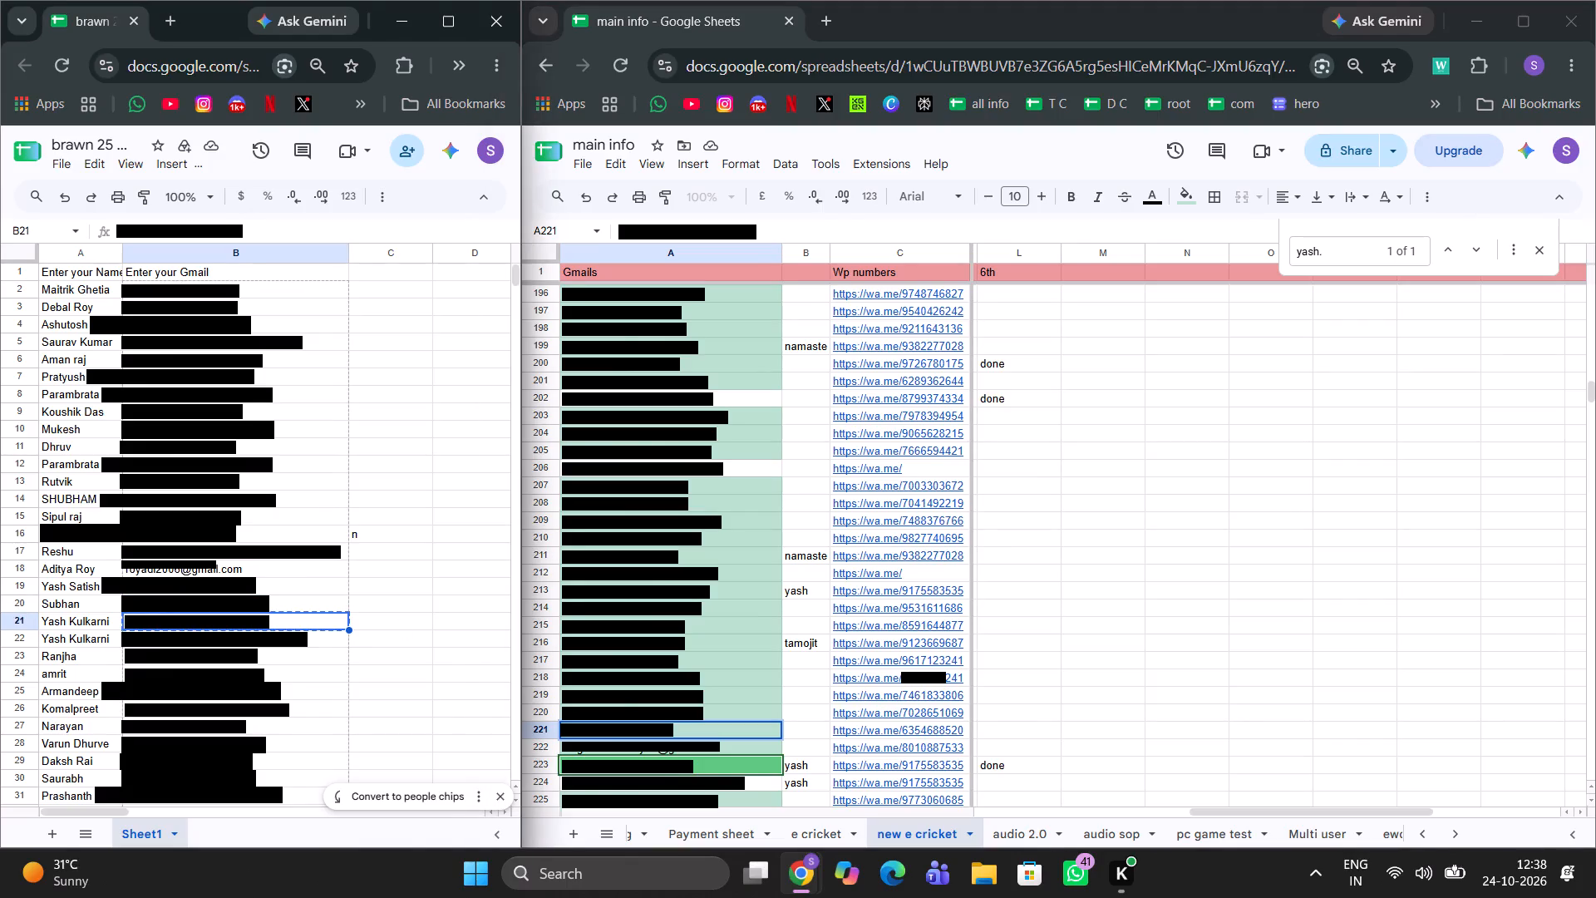
double_click(247, 637)
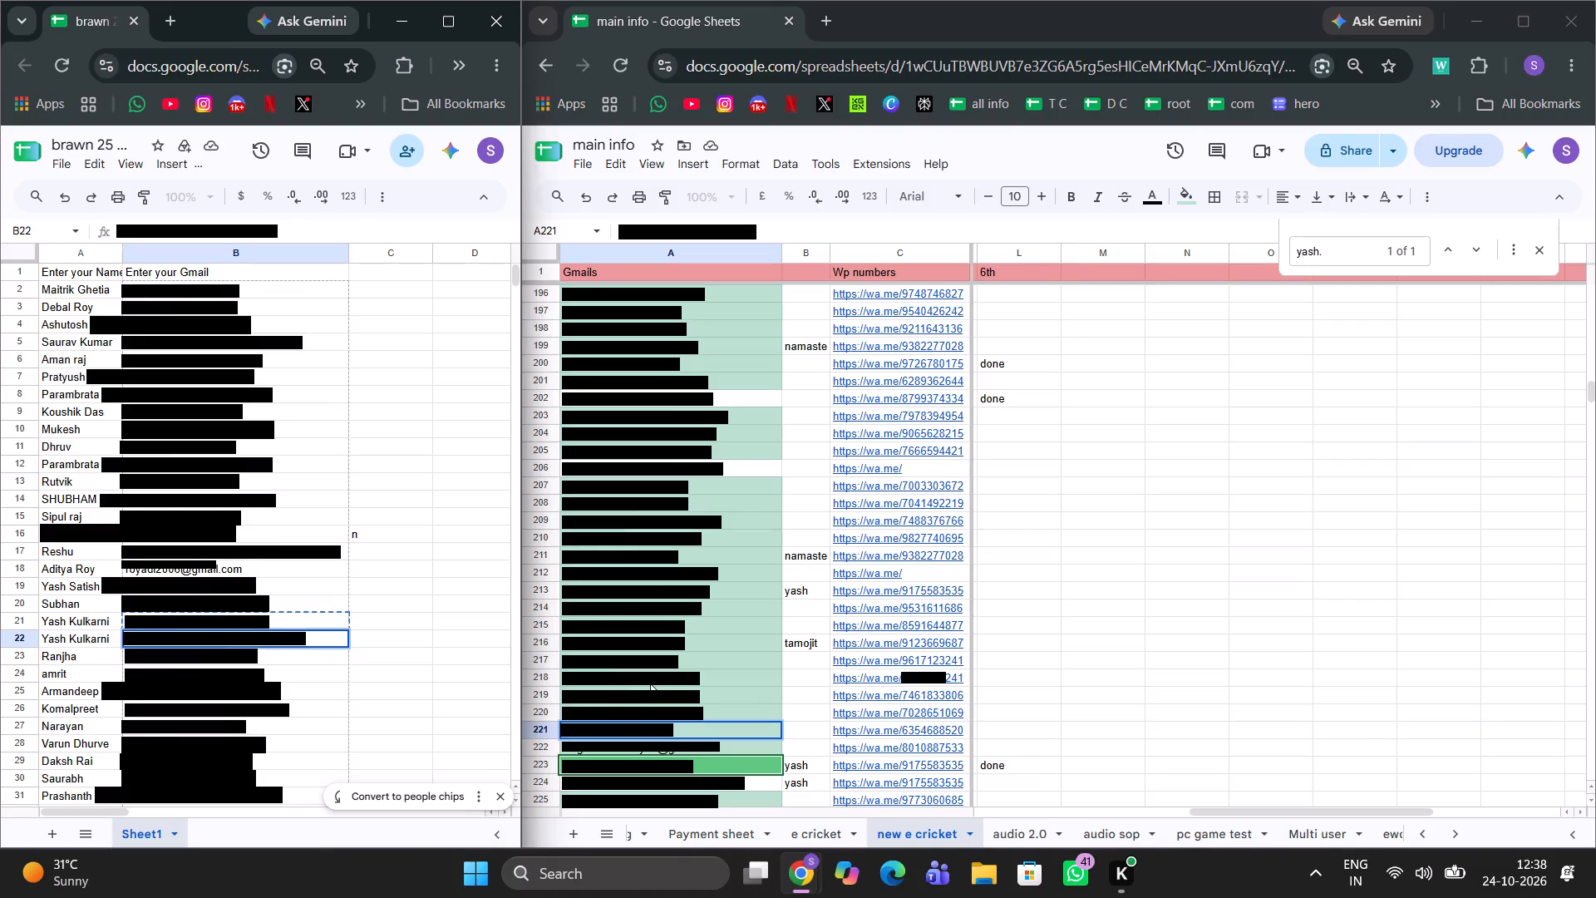
scroll(650, 683, down, 1)
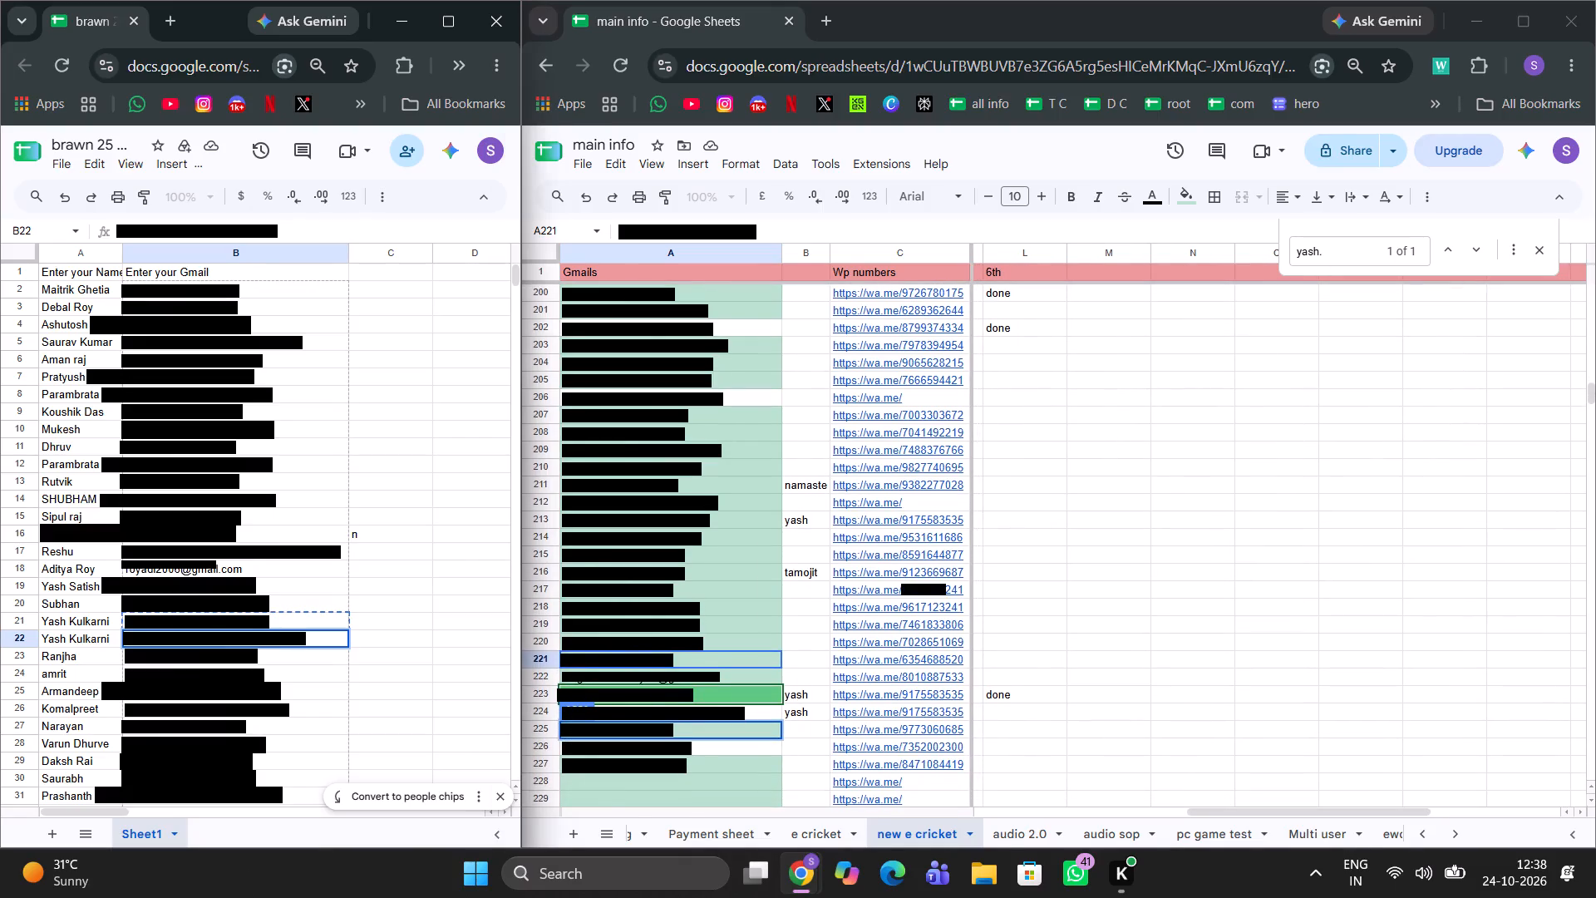
Broaden the search to "yash" and step through the matches in new e cricket.
click(1341, 250)
key(BackSpace)
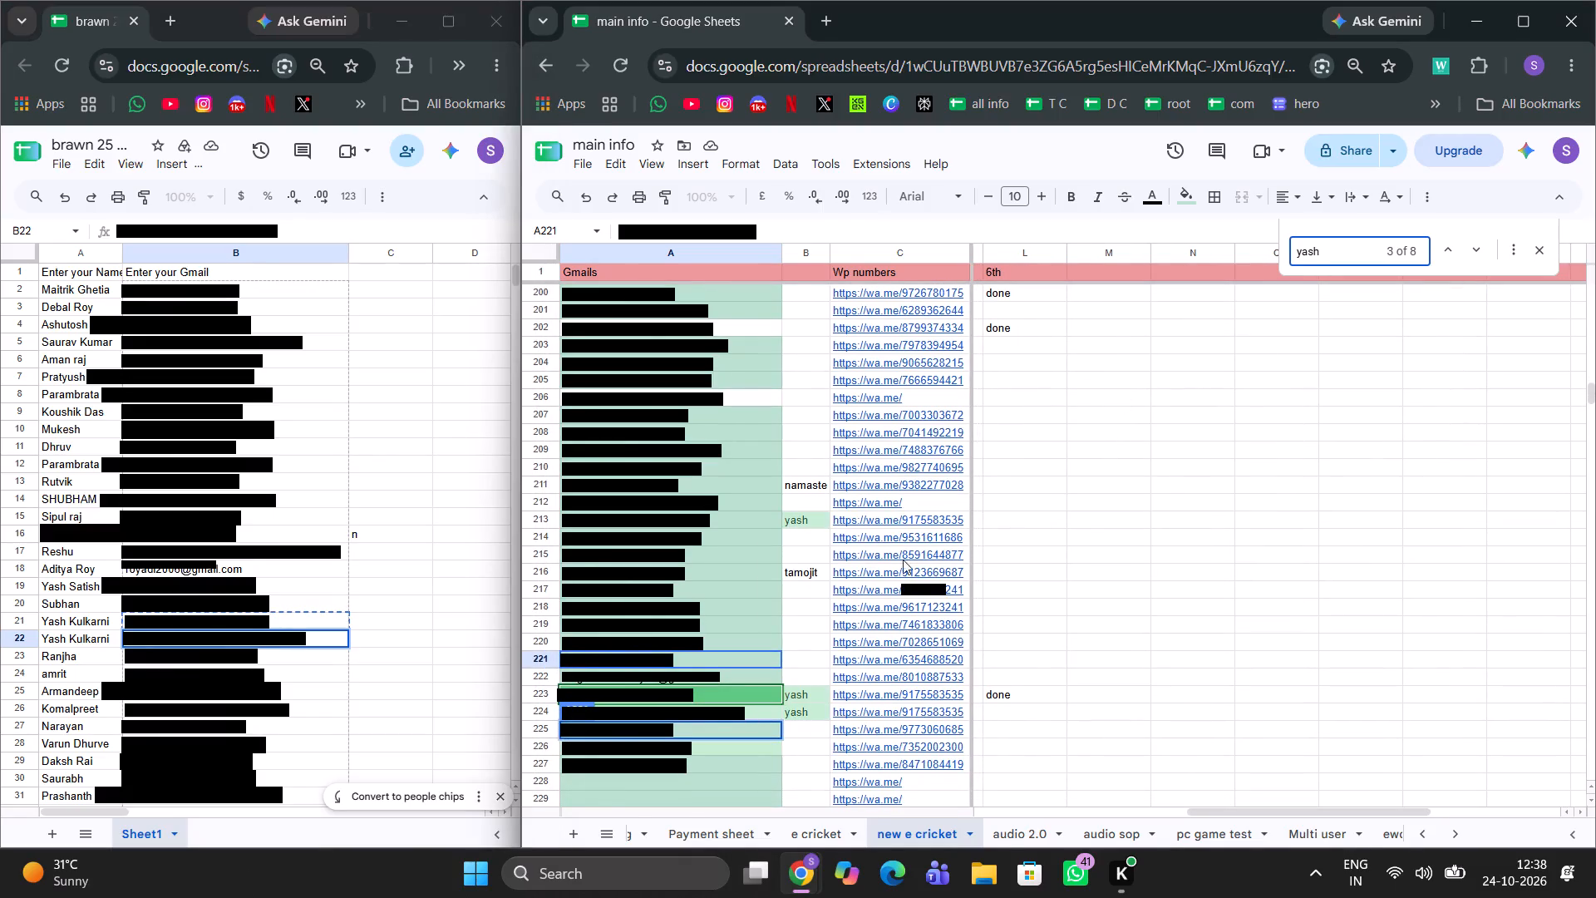
click(1341, 551)
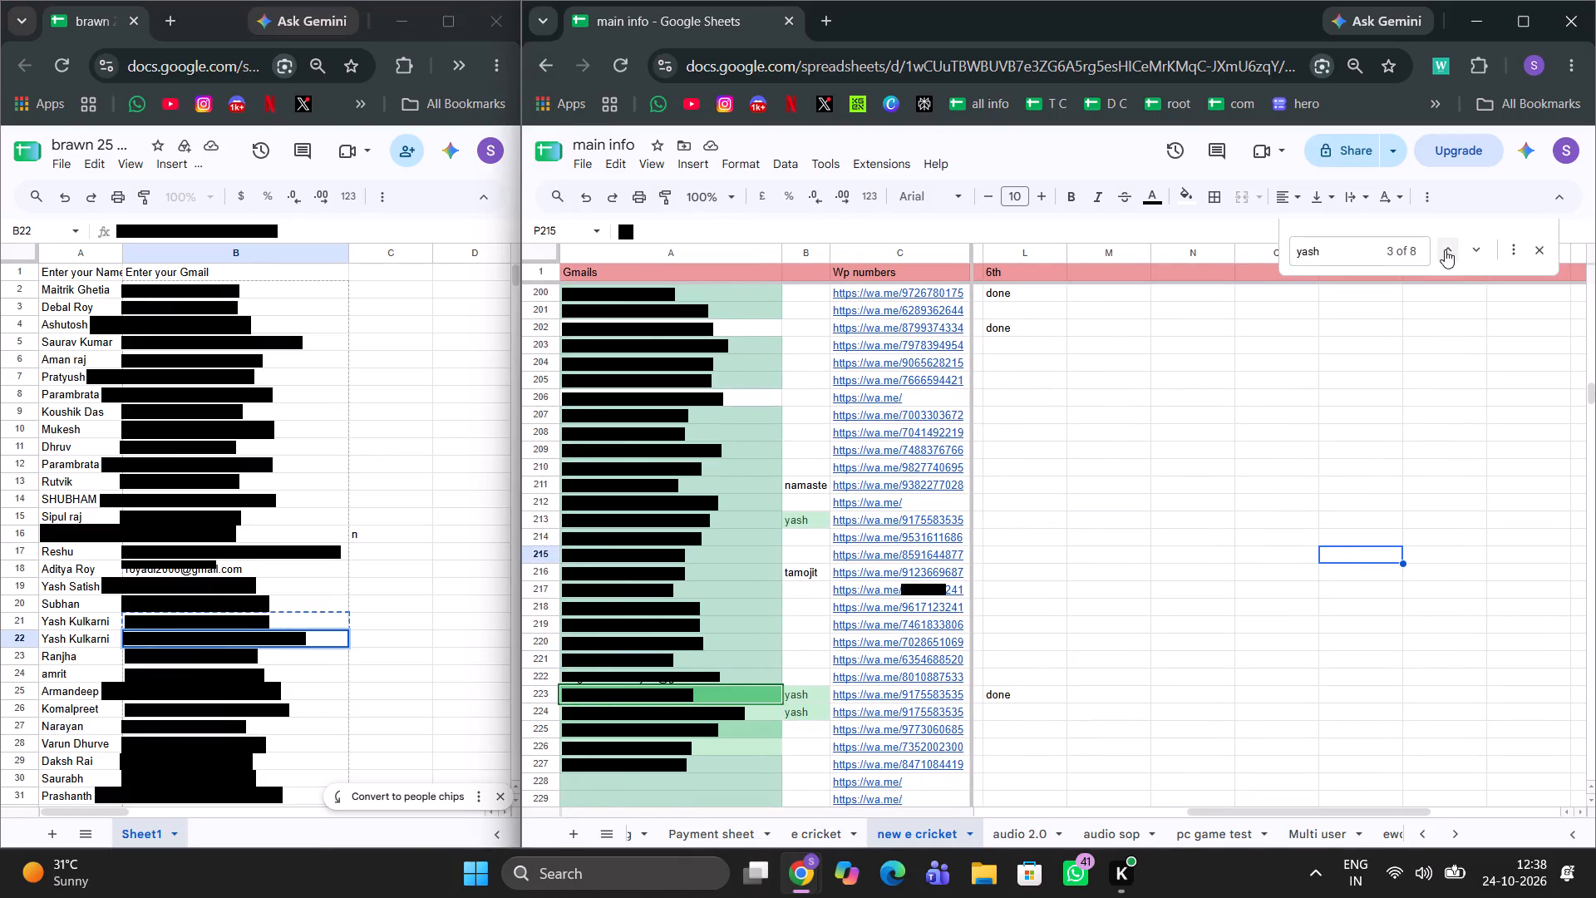
double_click(1445, 249)
double_click(1445, 249)
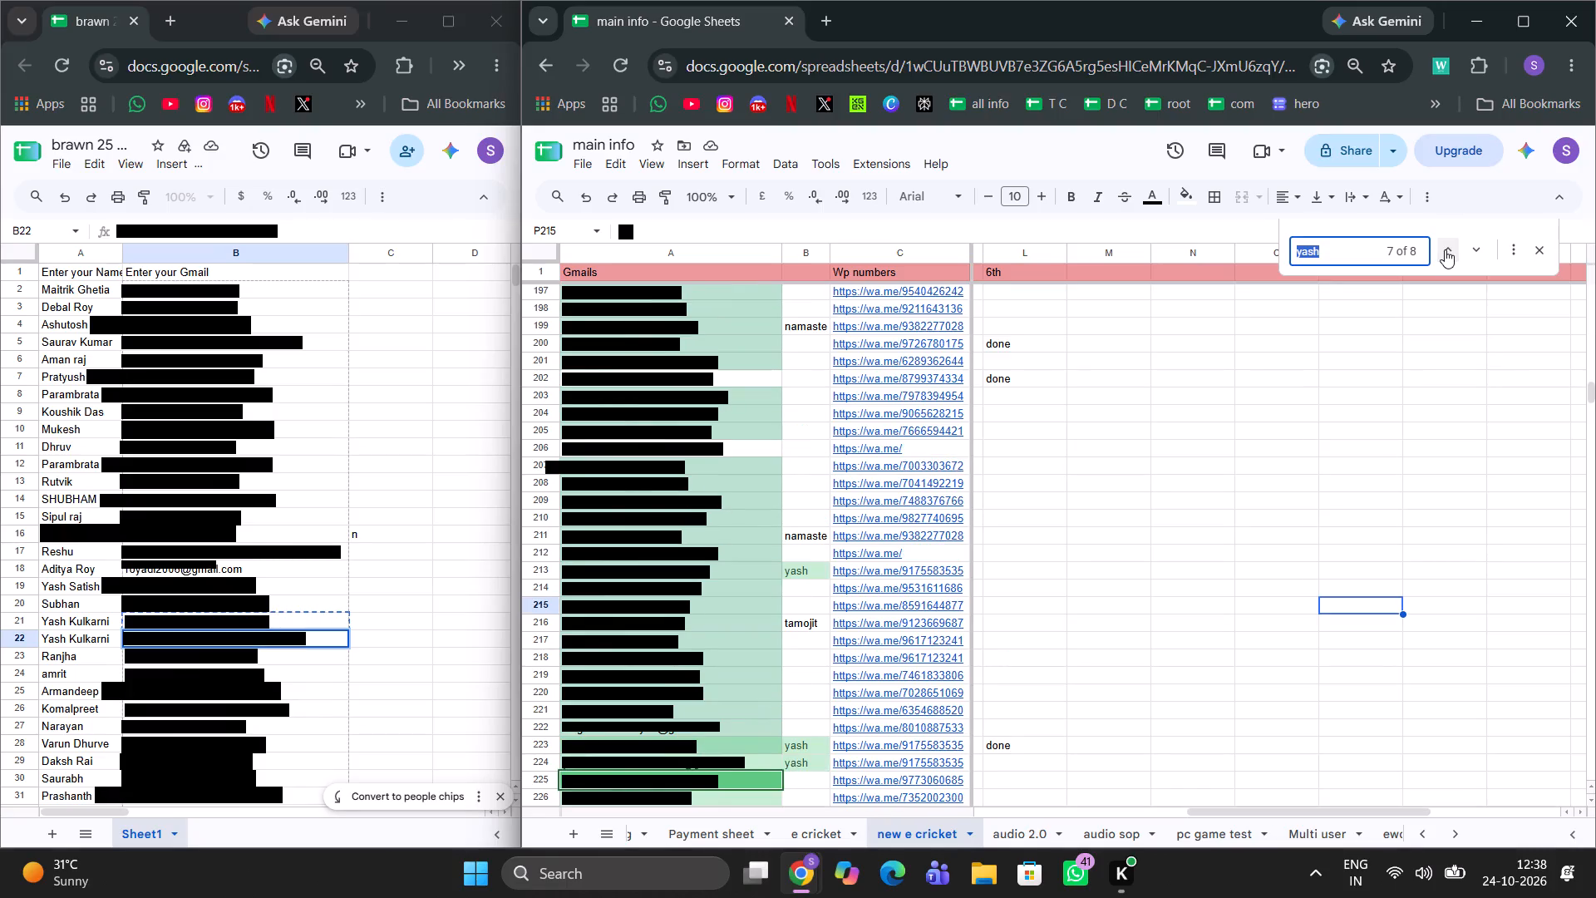
click(1448, 244)
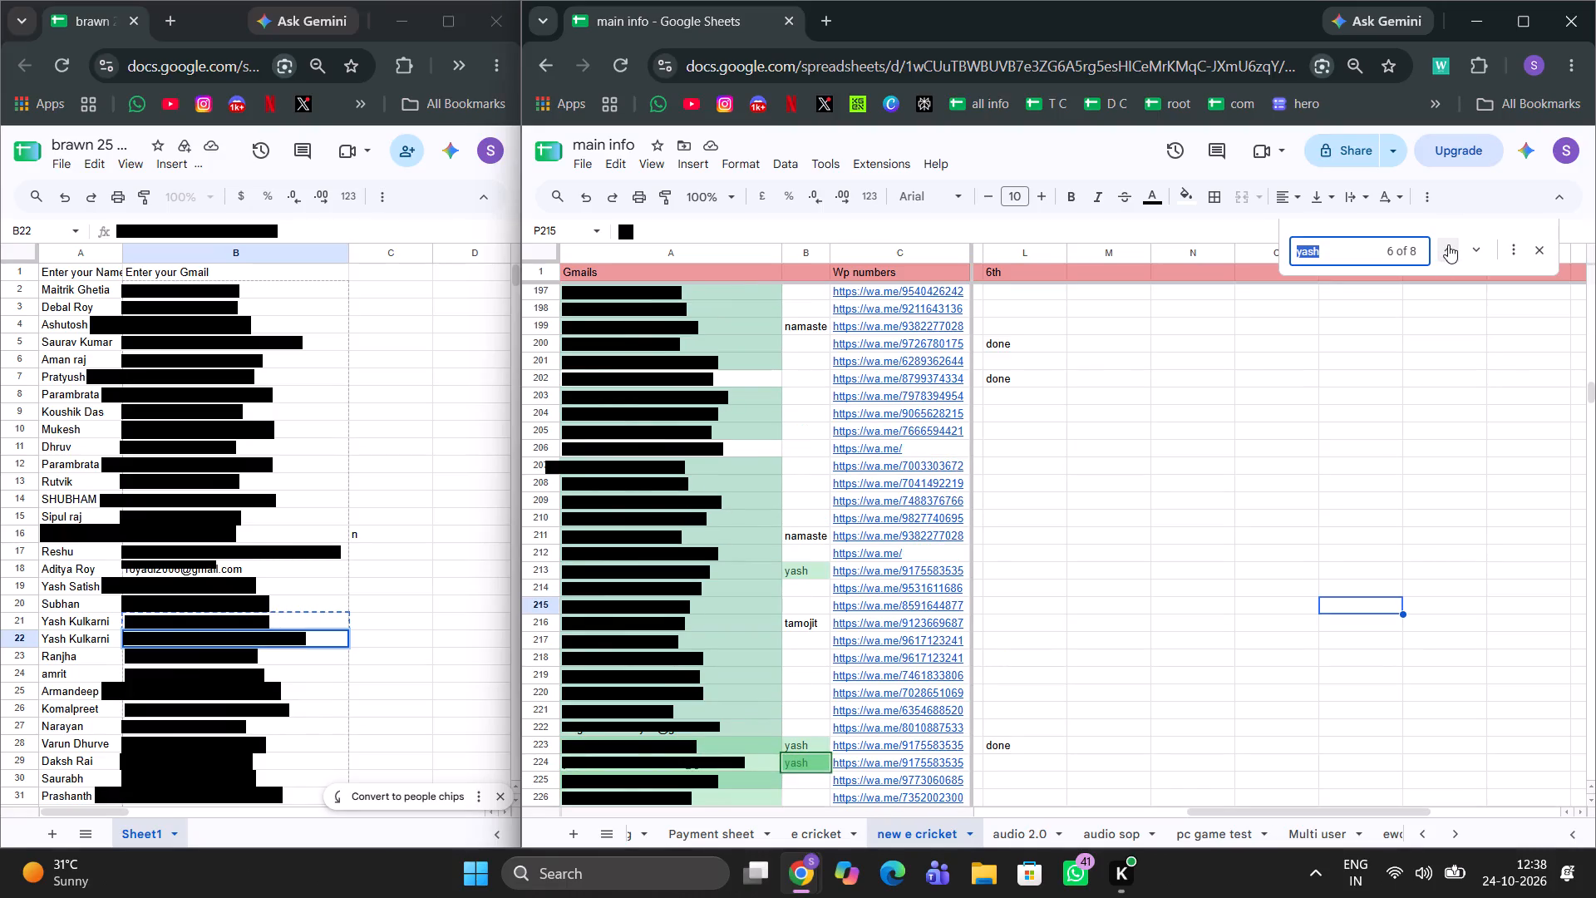
double_click(1448, 244)
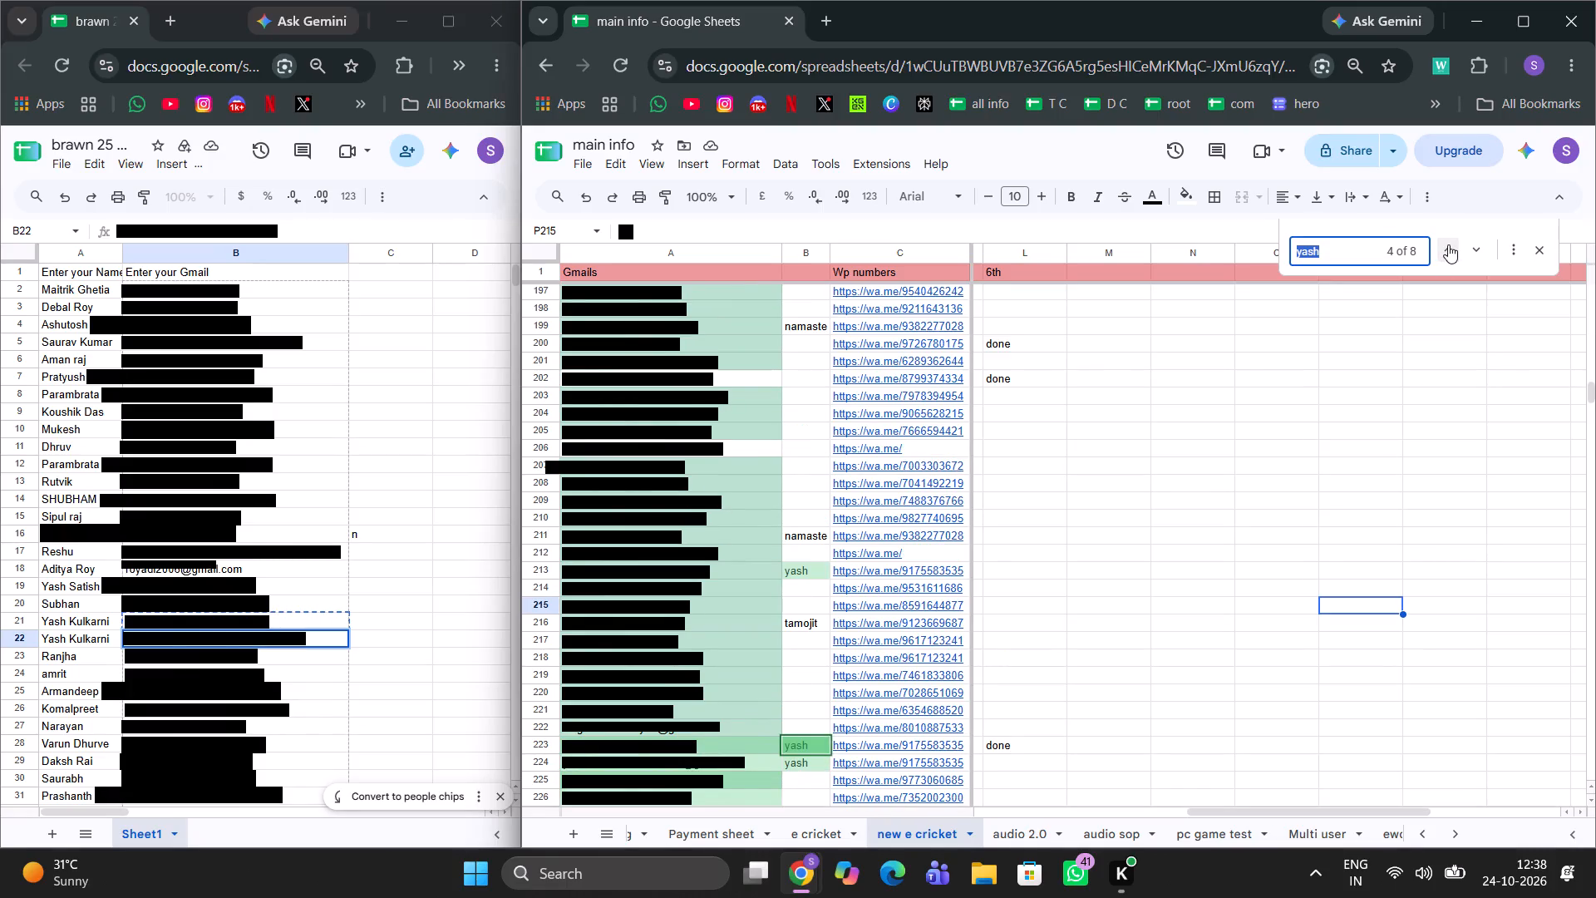
double_click(1448, 244)
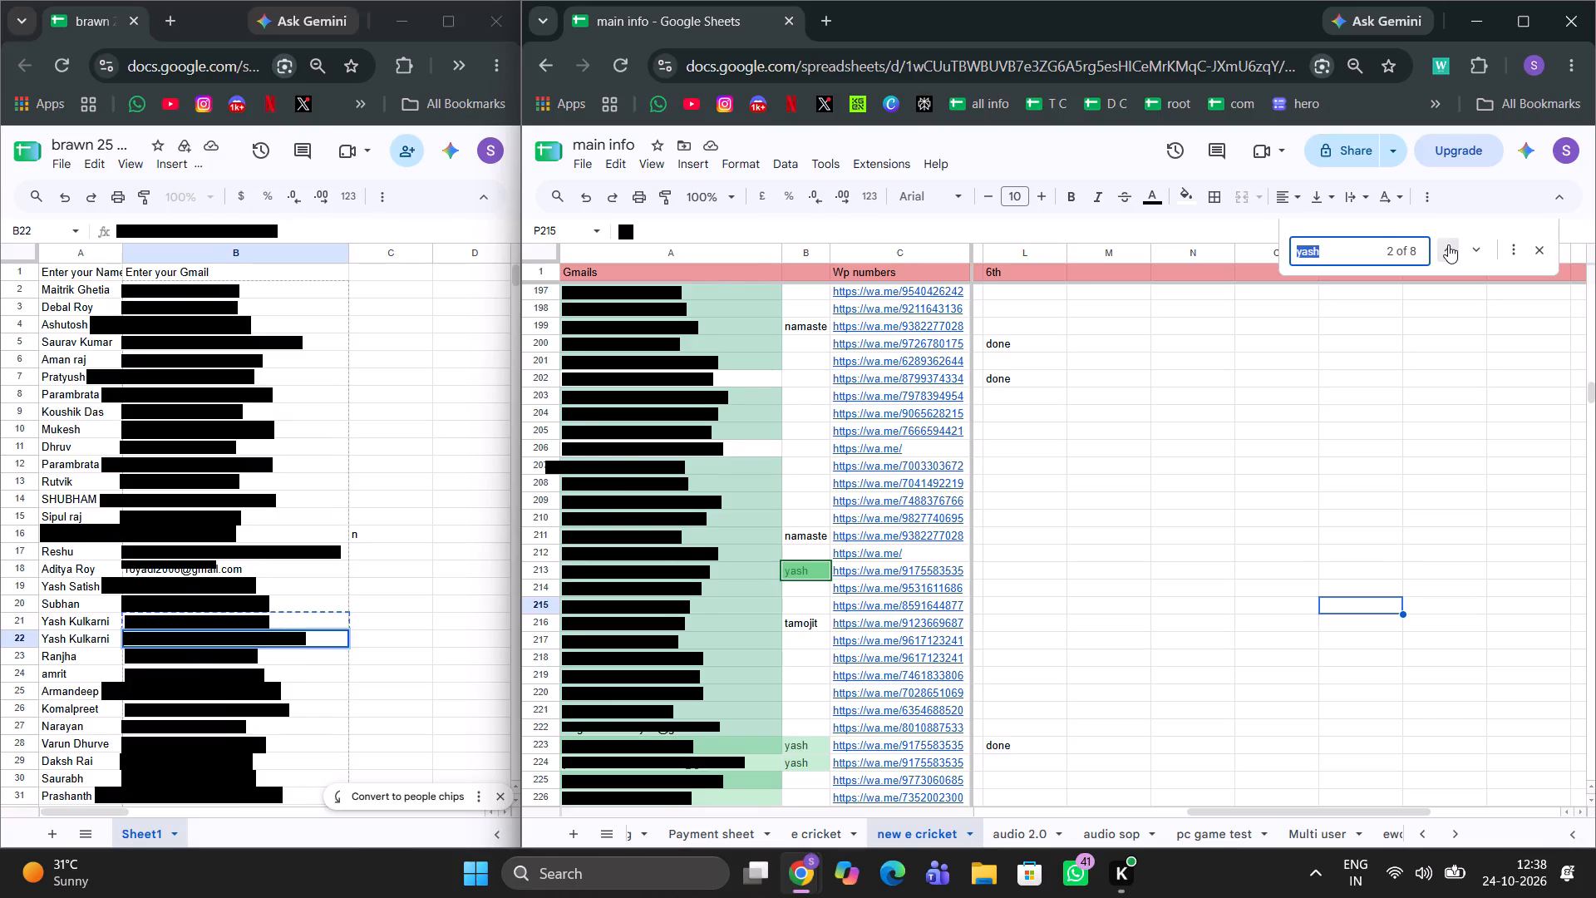
click(1448, 244)
double_click(1448, 244)
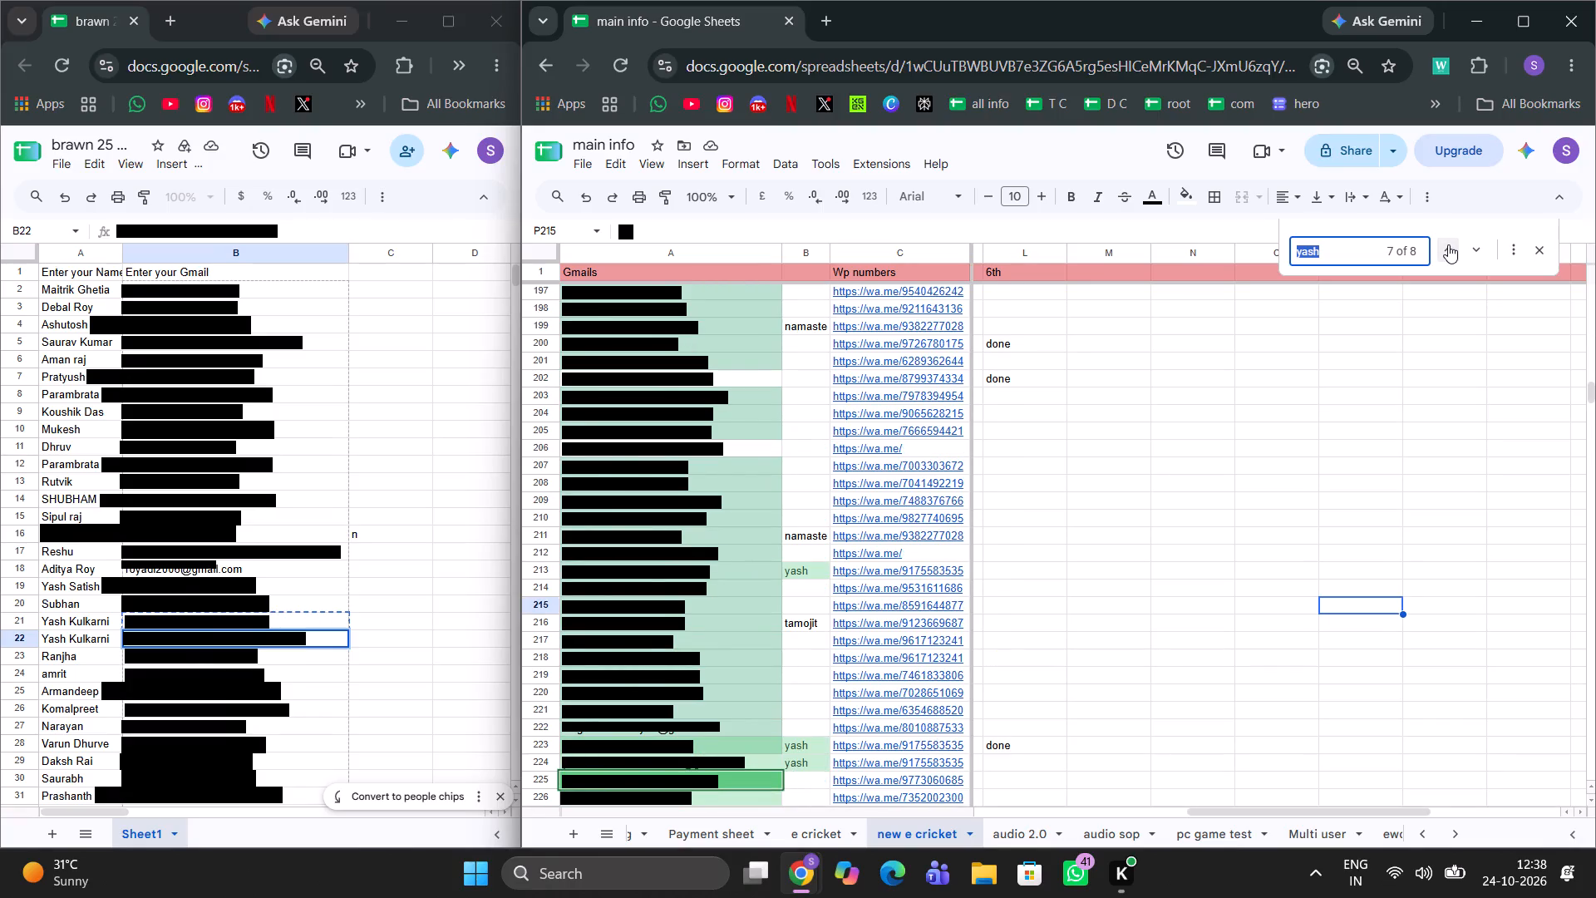
Look through the remaining entries of the brawn 25 list down to its last row.
scroll(198, 624, down, 3)
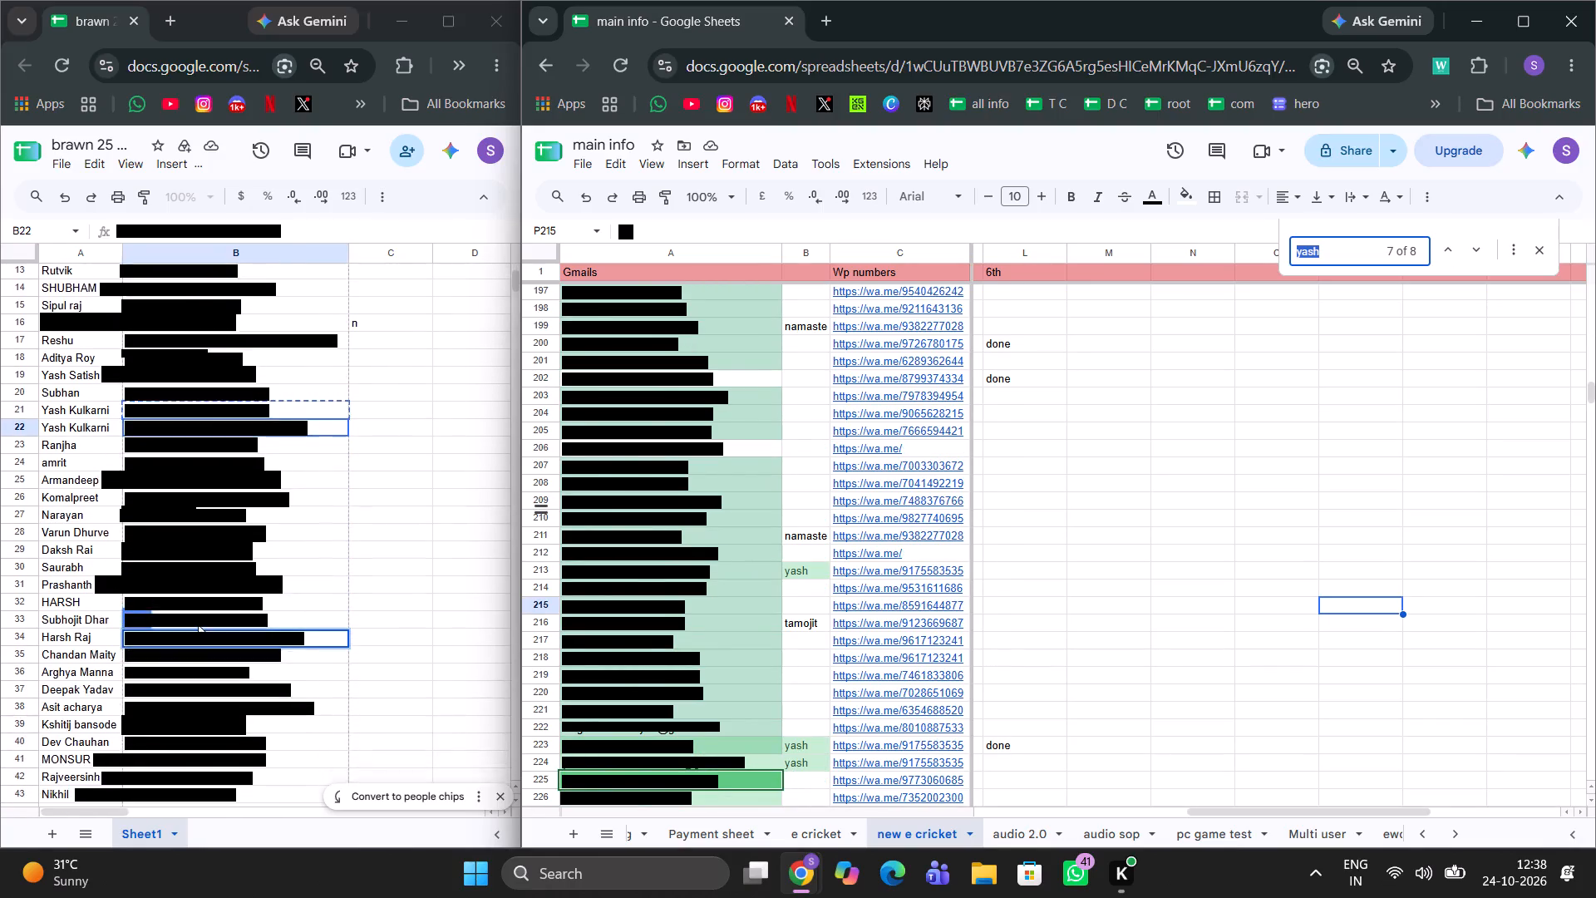
scroll(198, 624, down, 5)
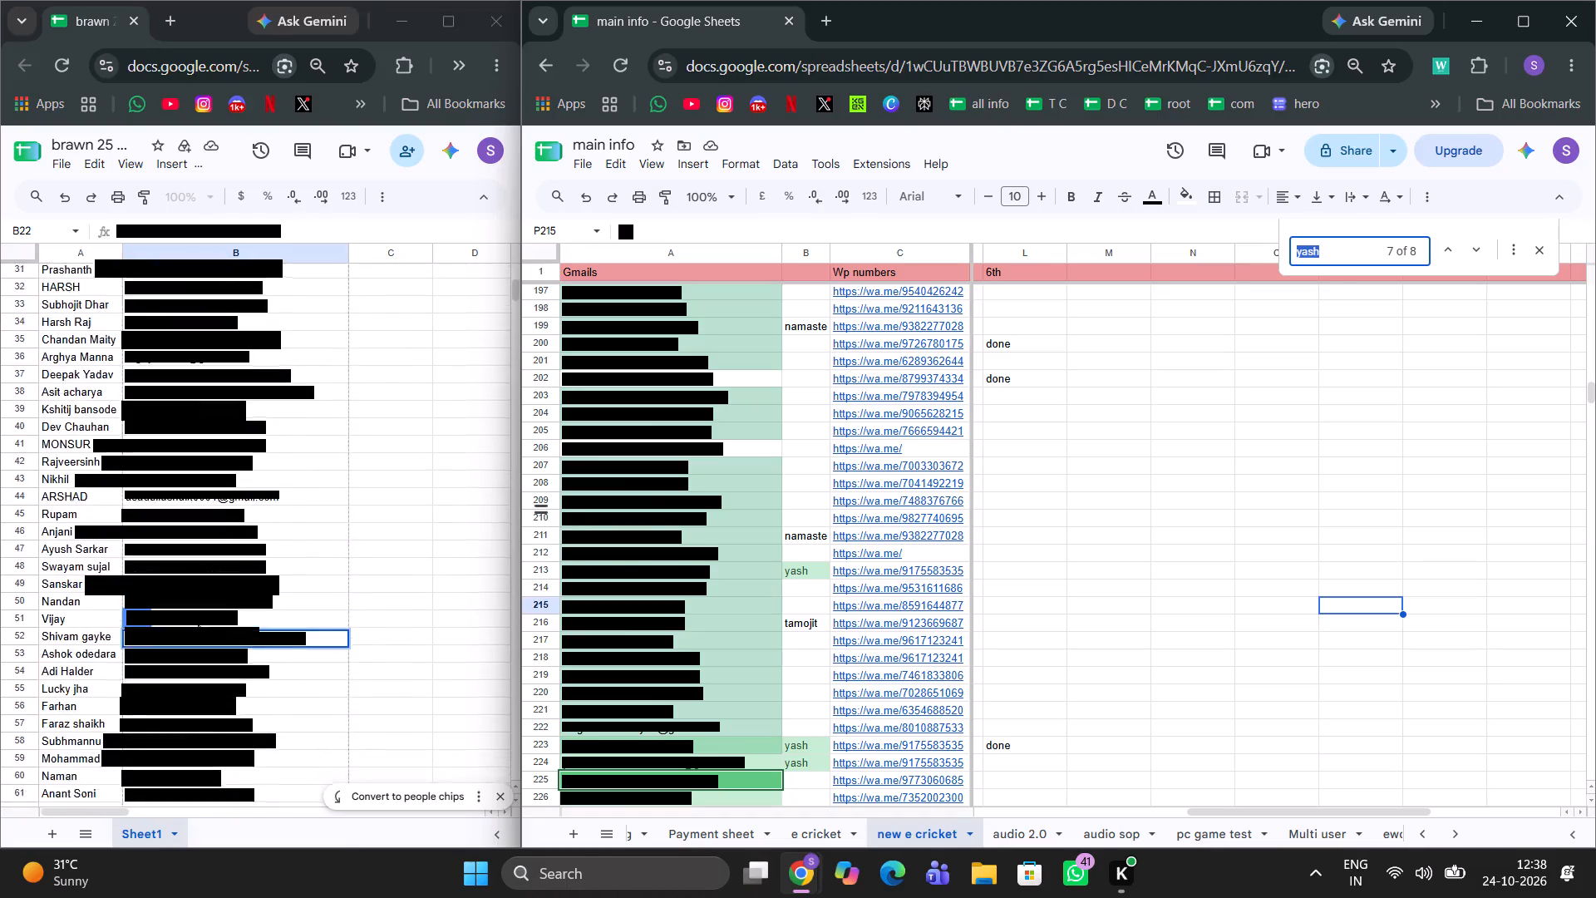
scroll(198, 624, down, 2)
scroll(198, 624, up, 1)
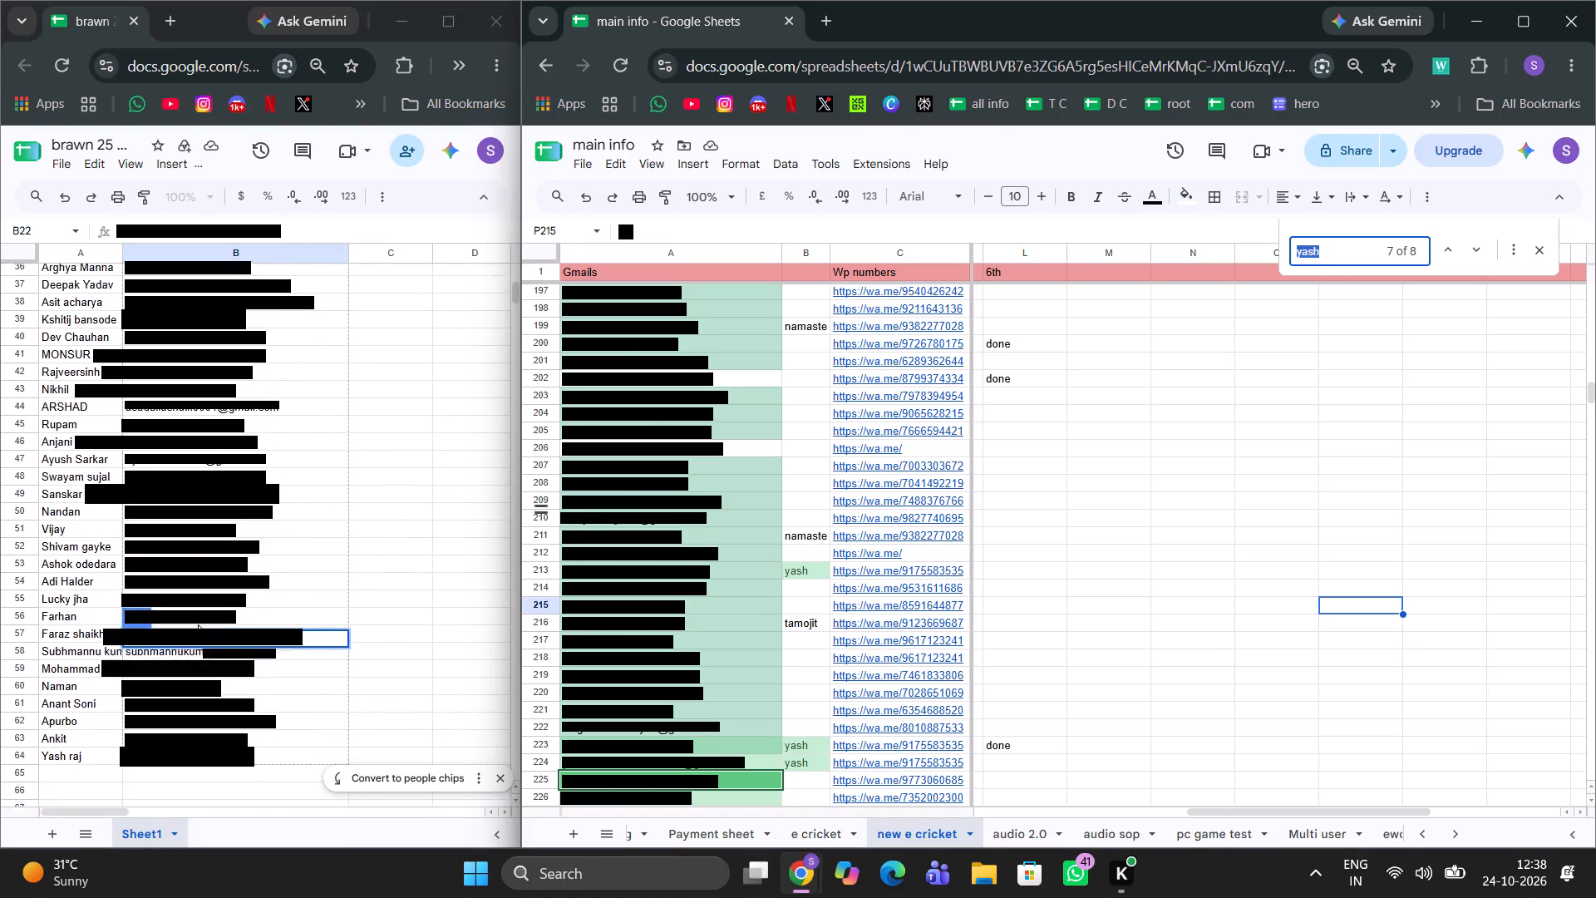
scroll(198, 624, up, 4)
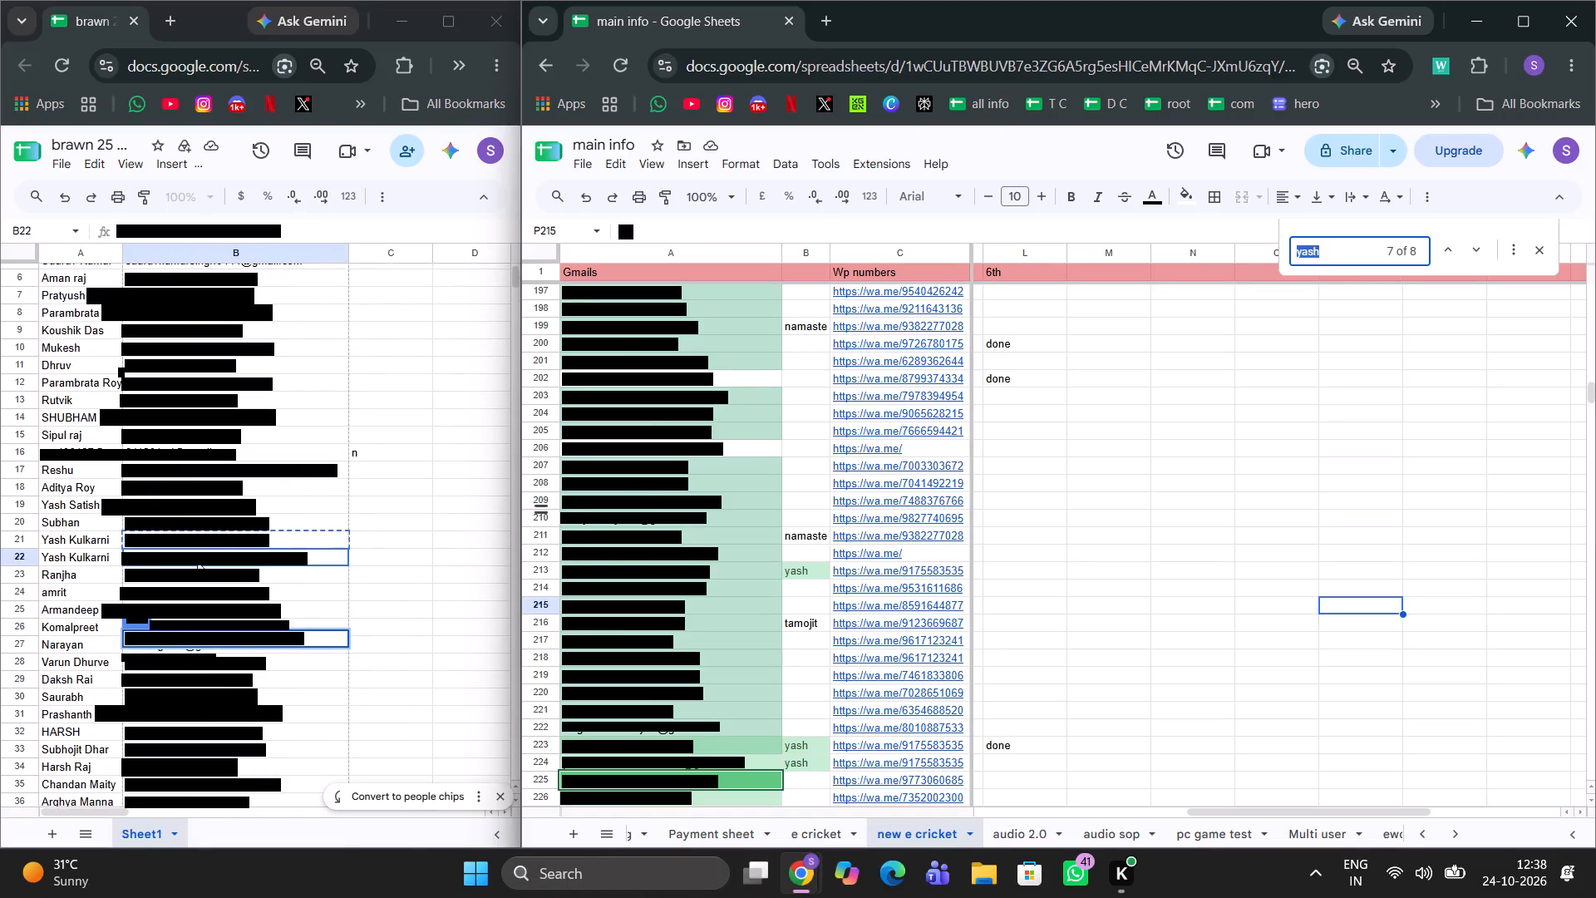
Search new e cricket again for the brawn 25 row 21 Gmail and add that Gmail in the first empty Gmails cell, A228.
double_click(199, 540)
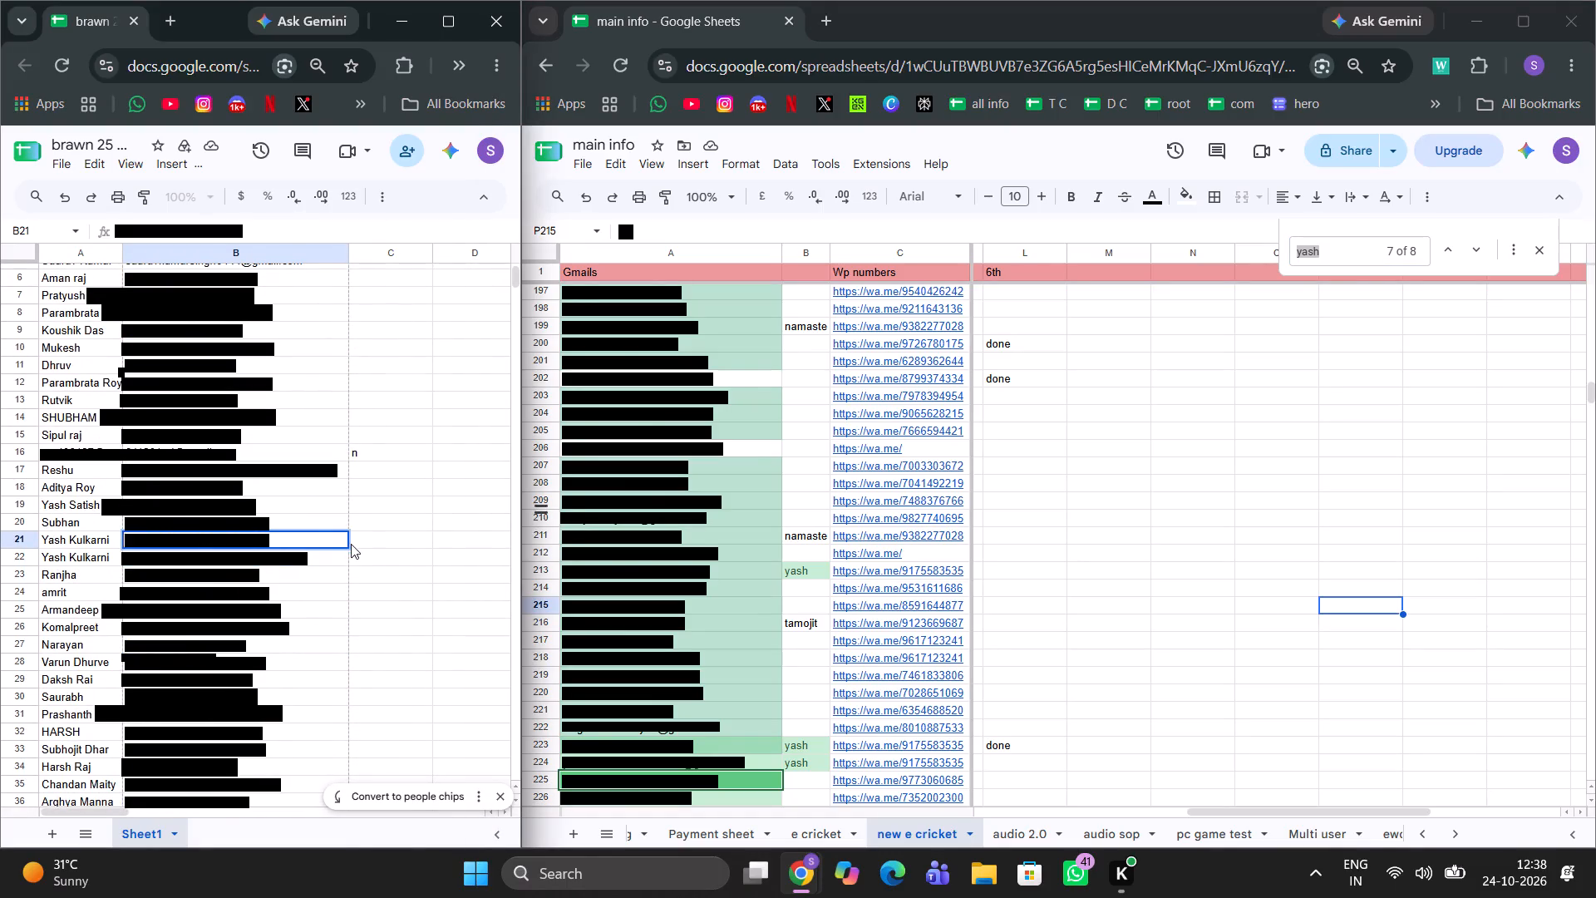
click(351, 544)
key(Left)
key(ctrl+c)
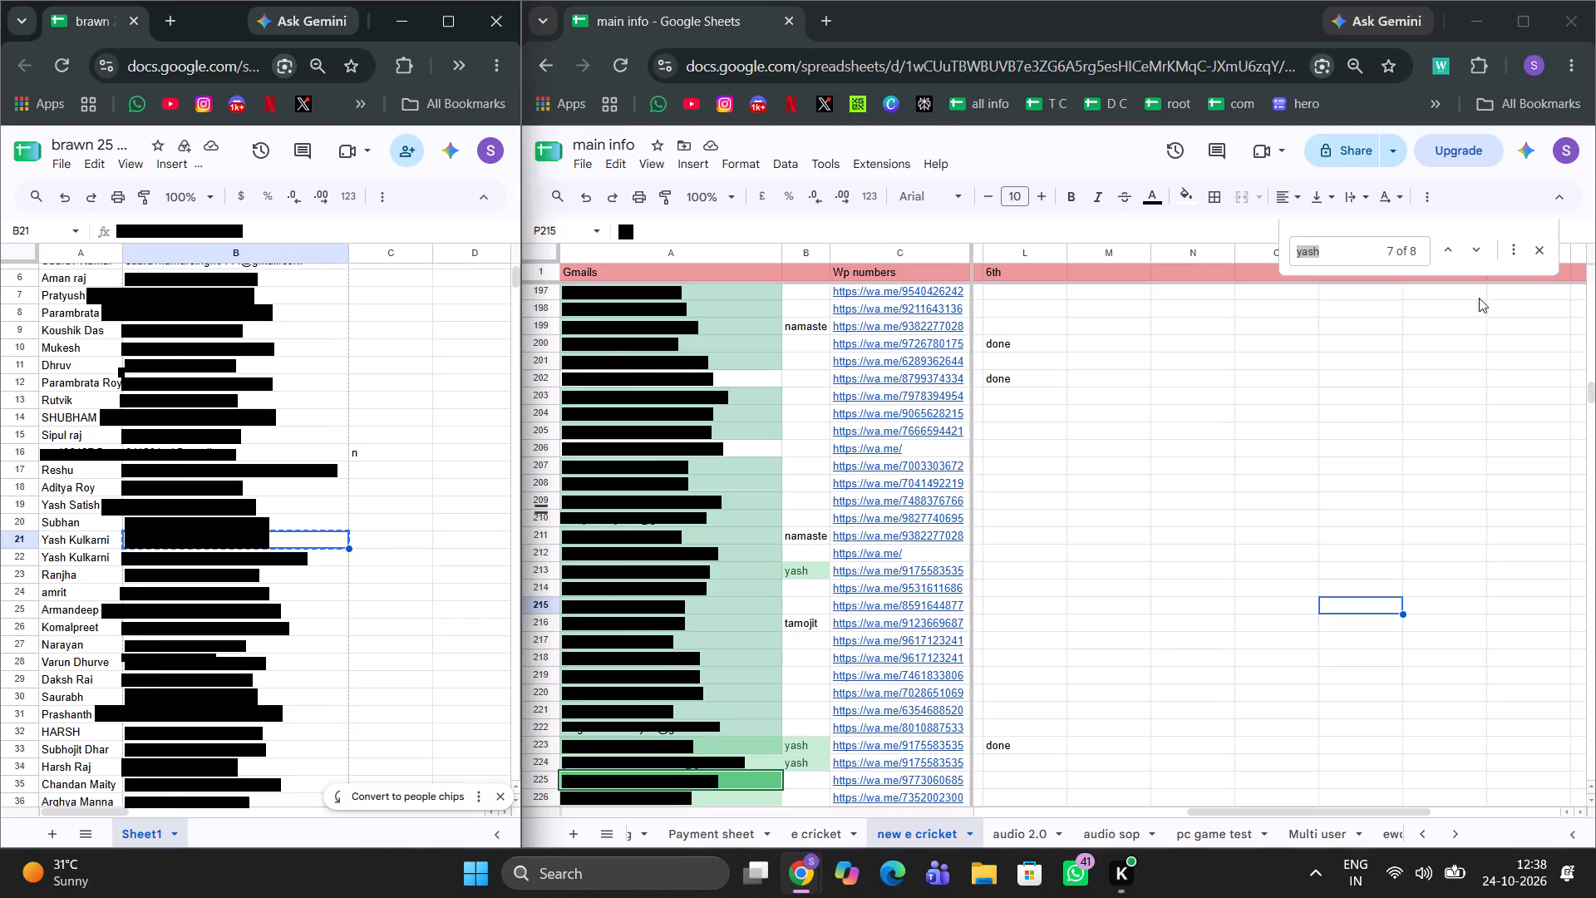
double_click(1322, 248)
key(ctrl+v)
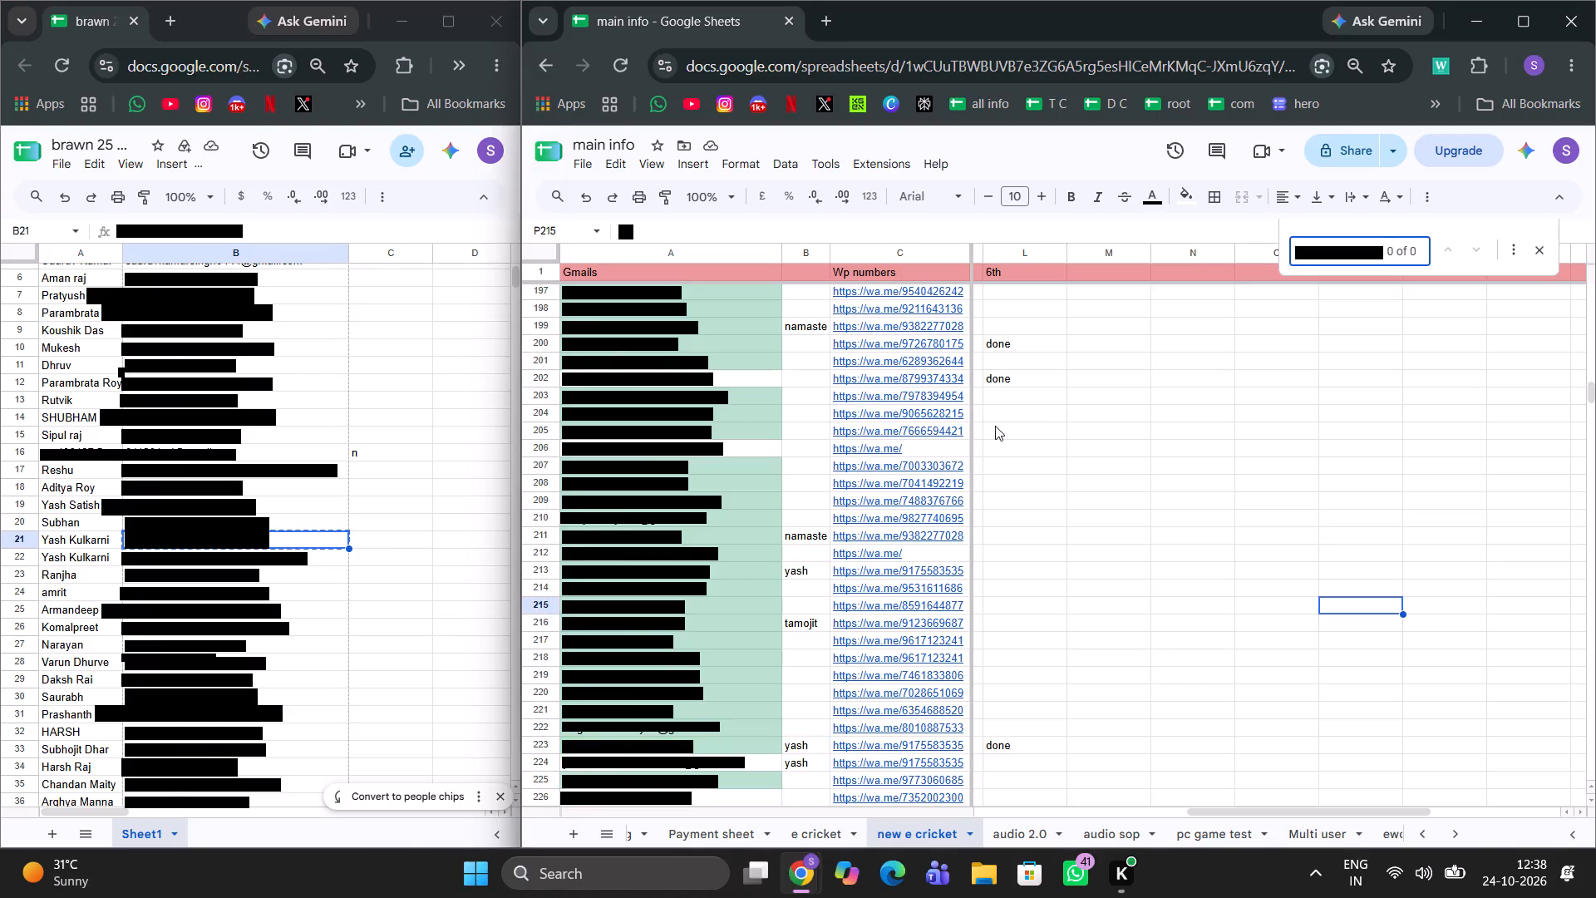
scroll(989, 427, down, 4)
scroll(756, 442, up, 2)
double_click(729, 461)
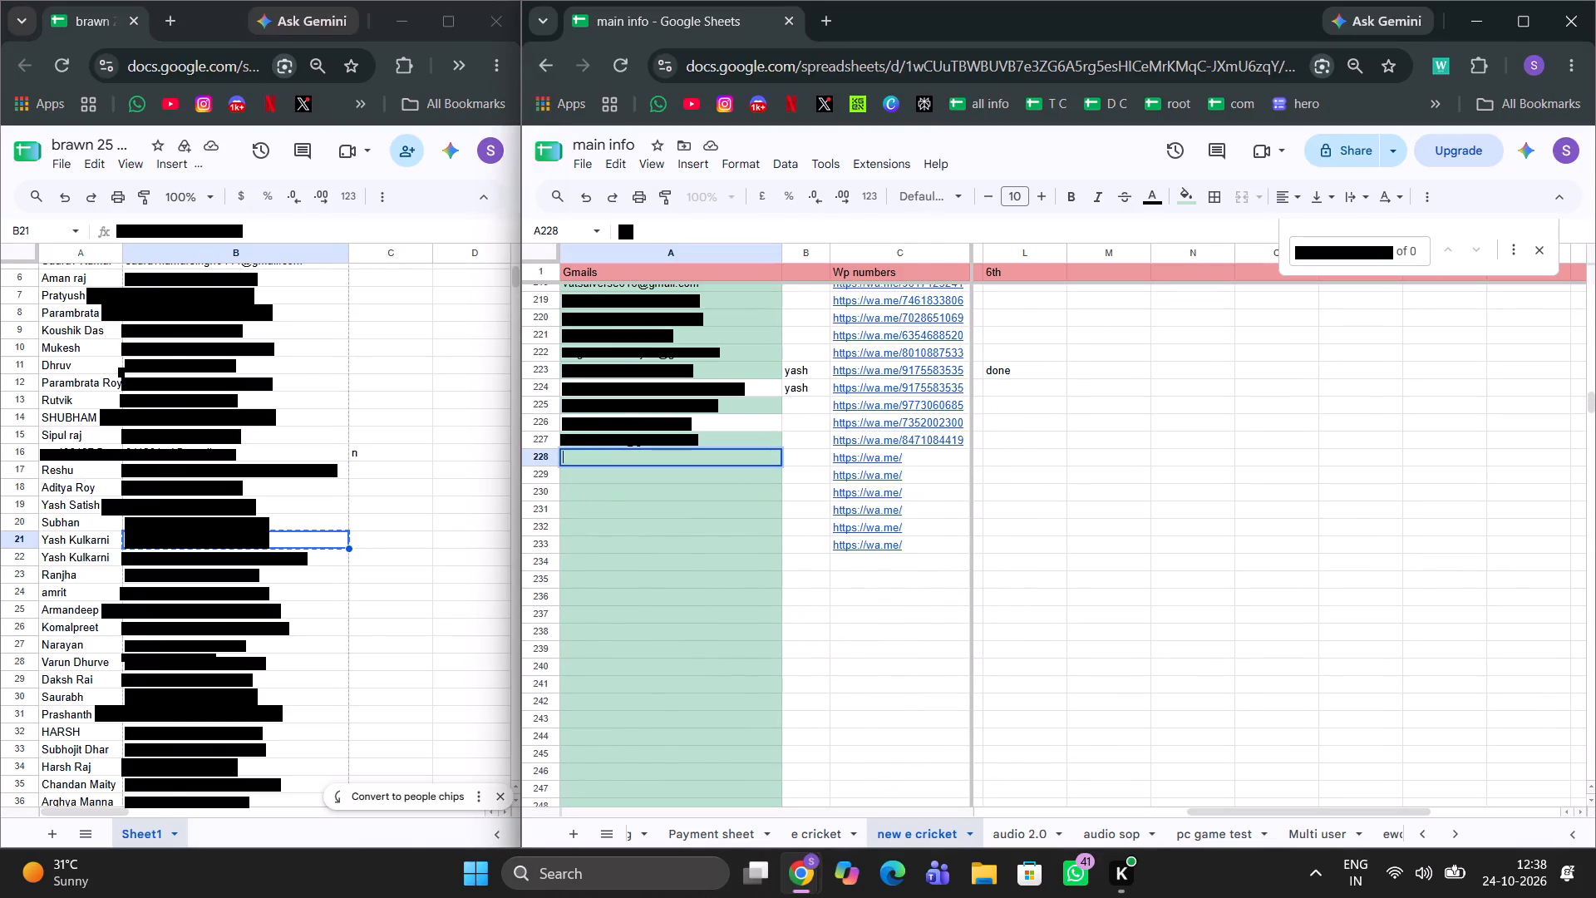
key(ctrl+v)
key(Return)
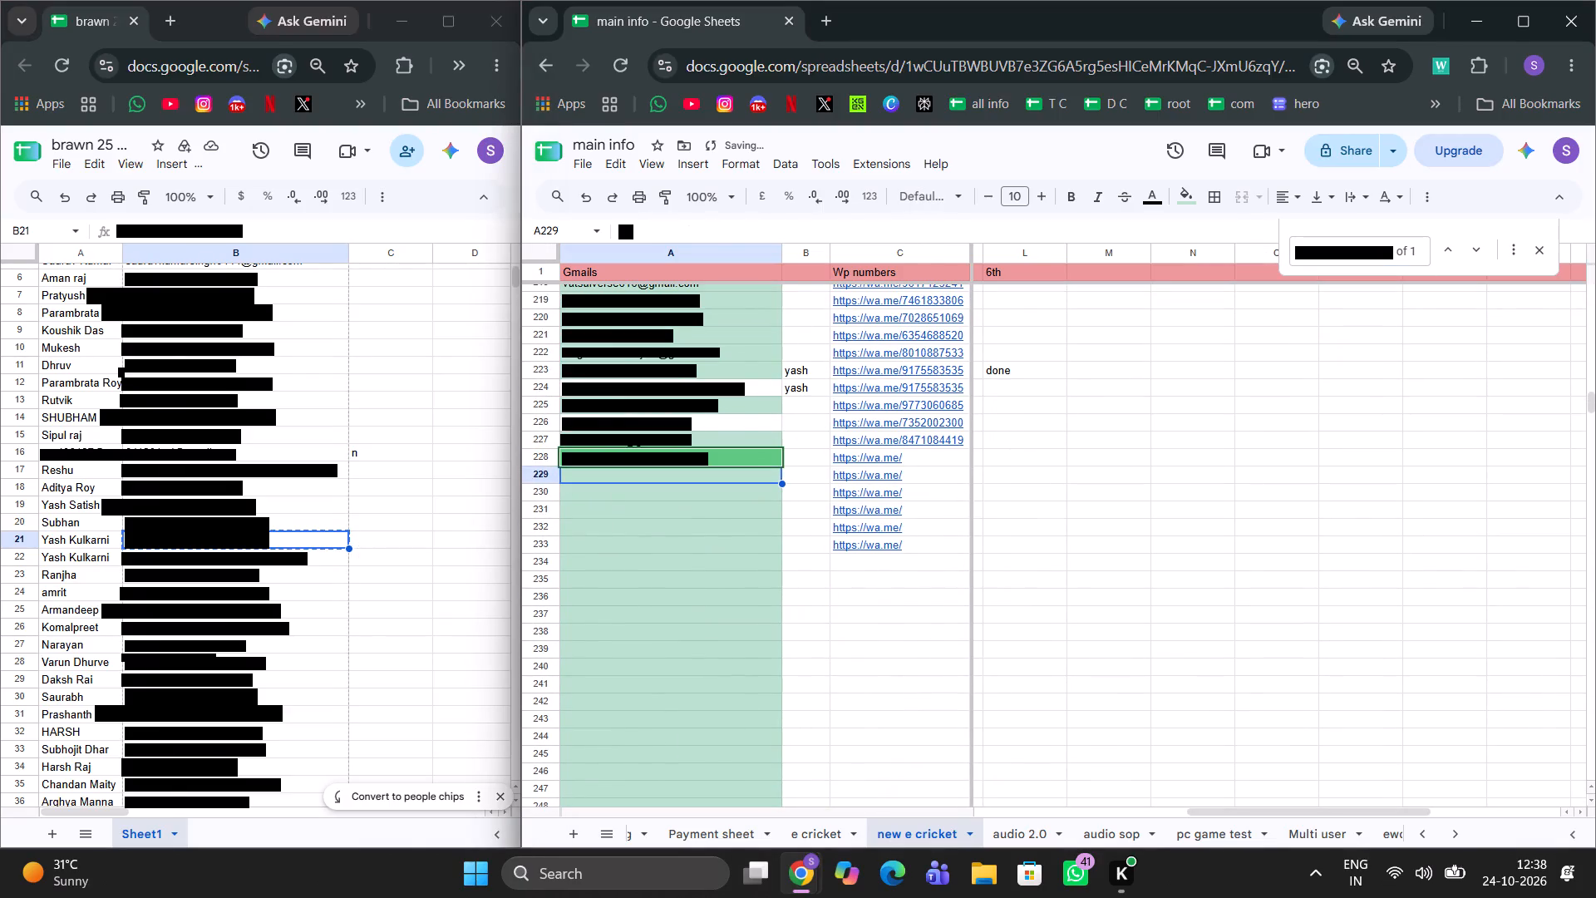
Copy the column B name and Wp numbers link from row 224 of new e cricket into row 228.
click(803, 390)
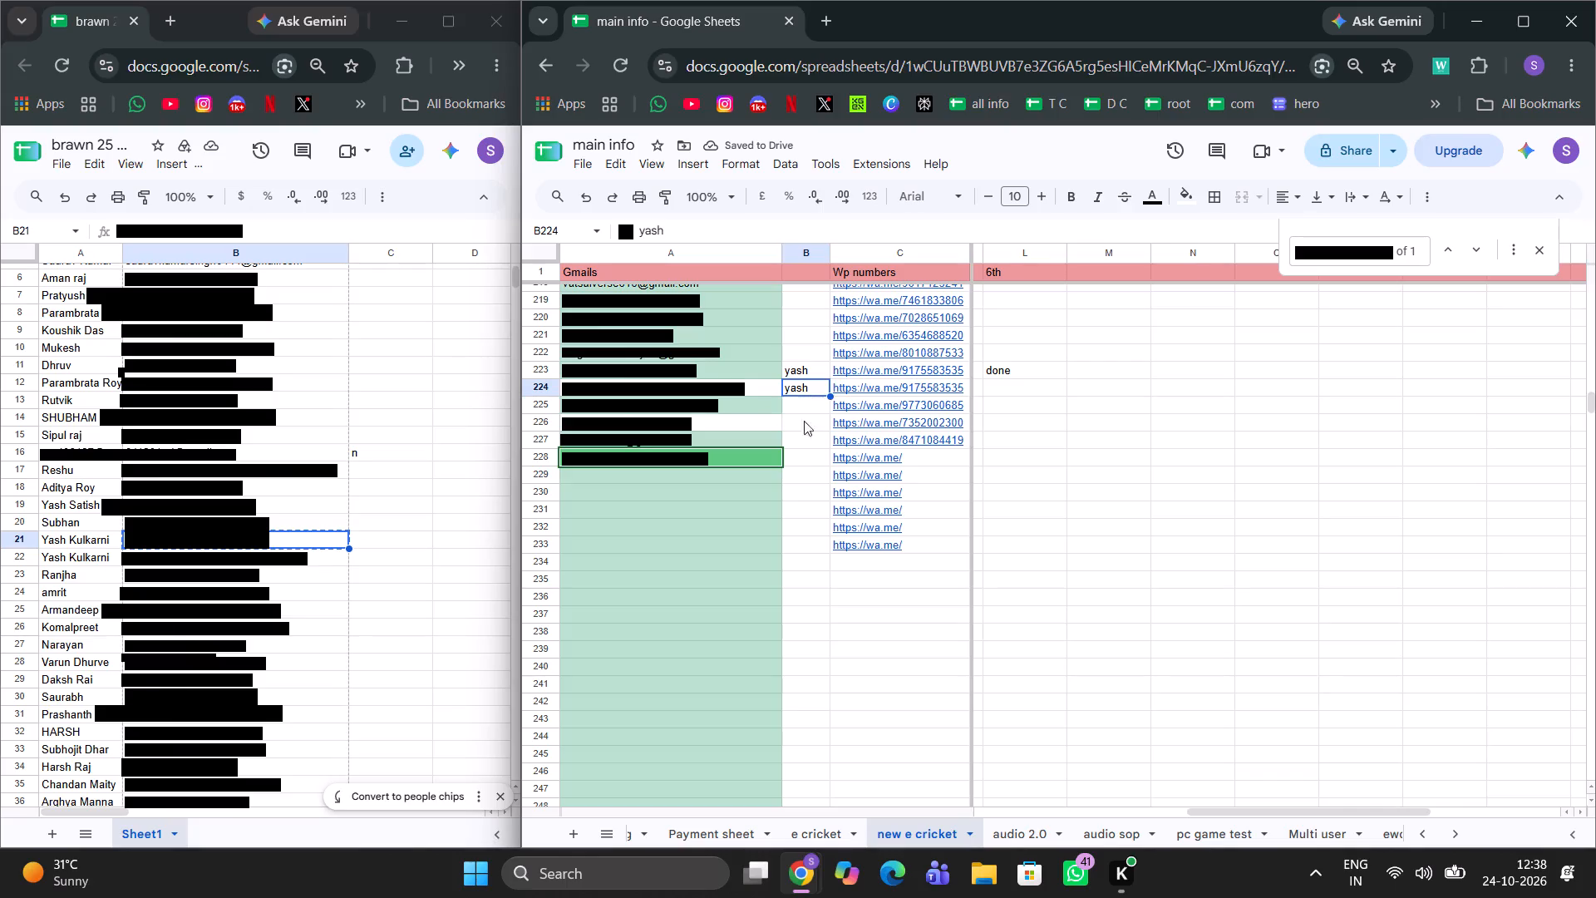
key(shift+Right)
key(ctrl+c)
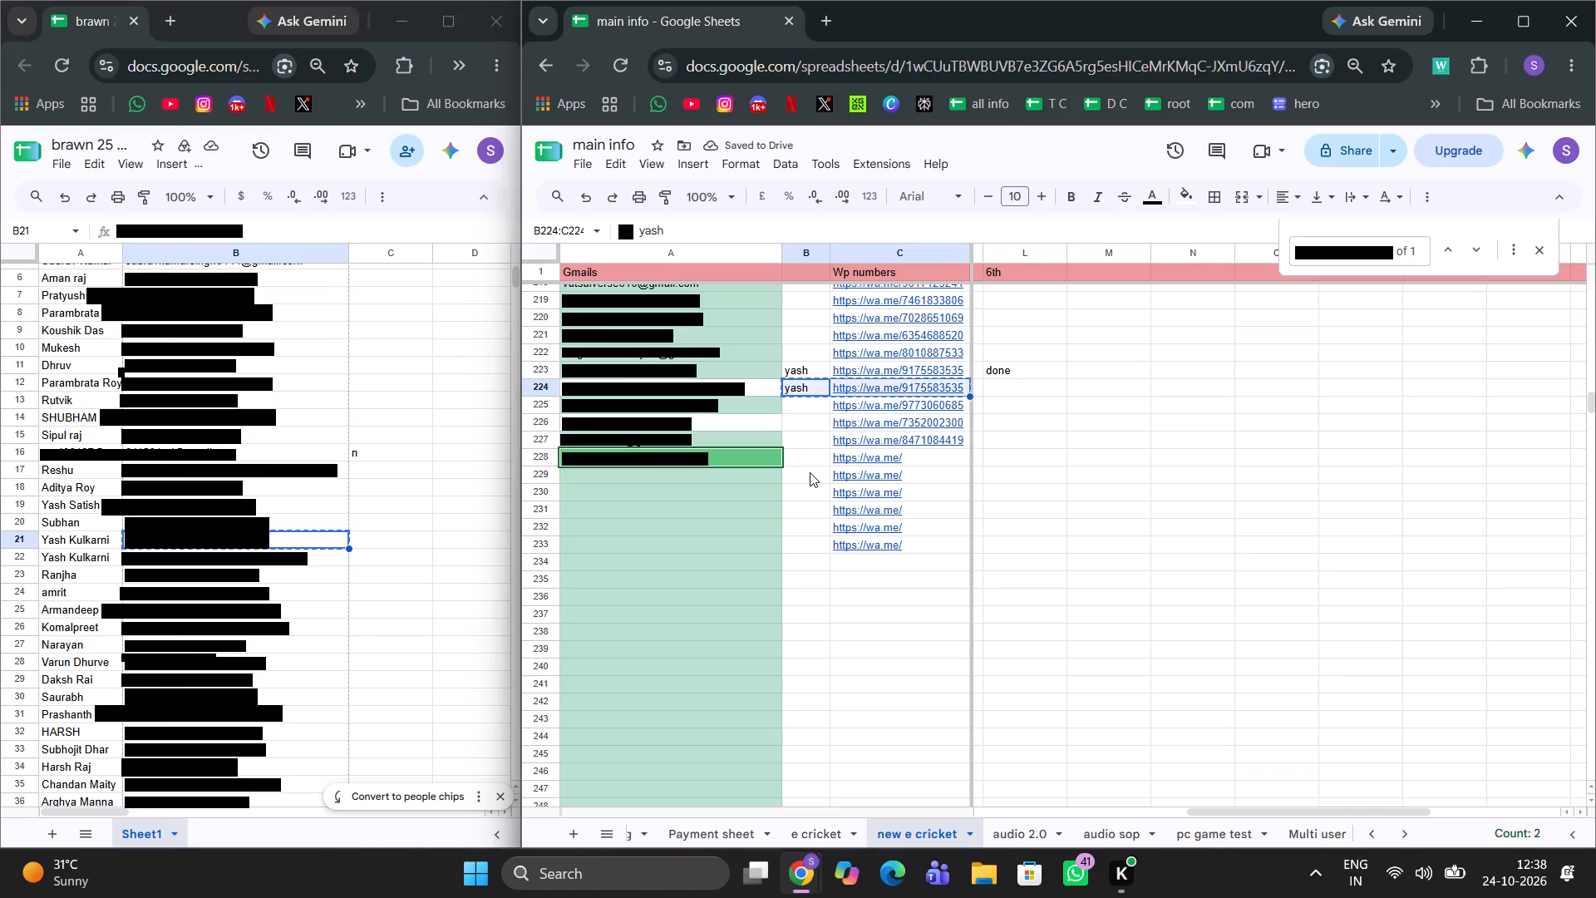
click(813, 455)
key(ctrl+v)
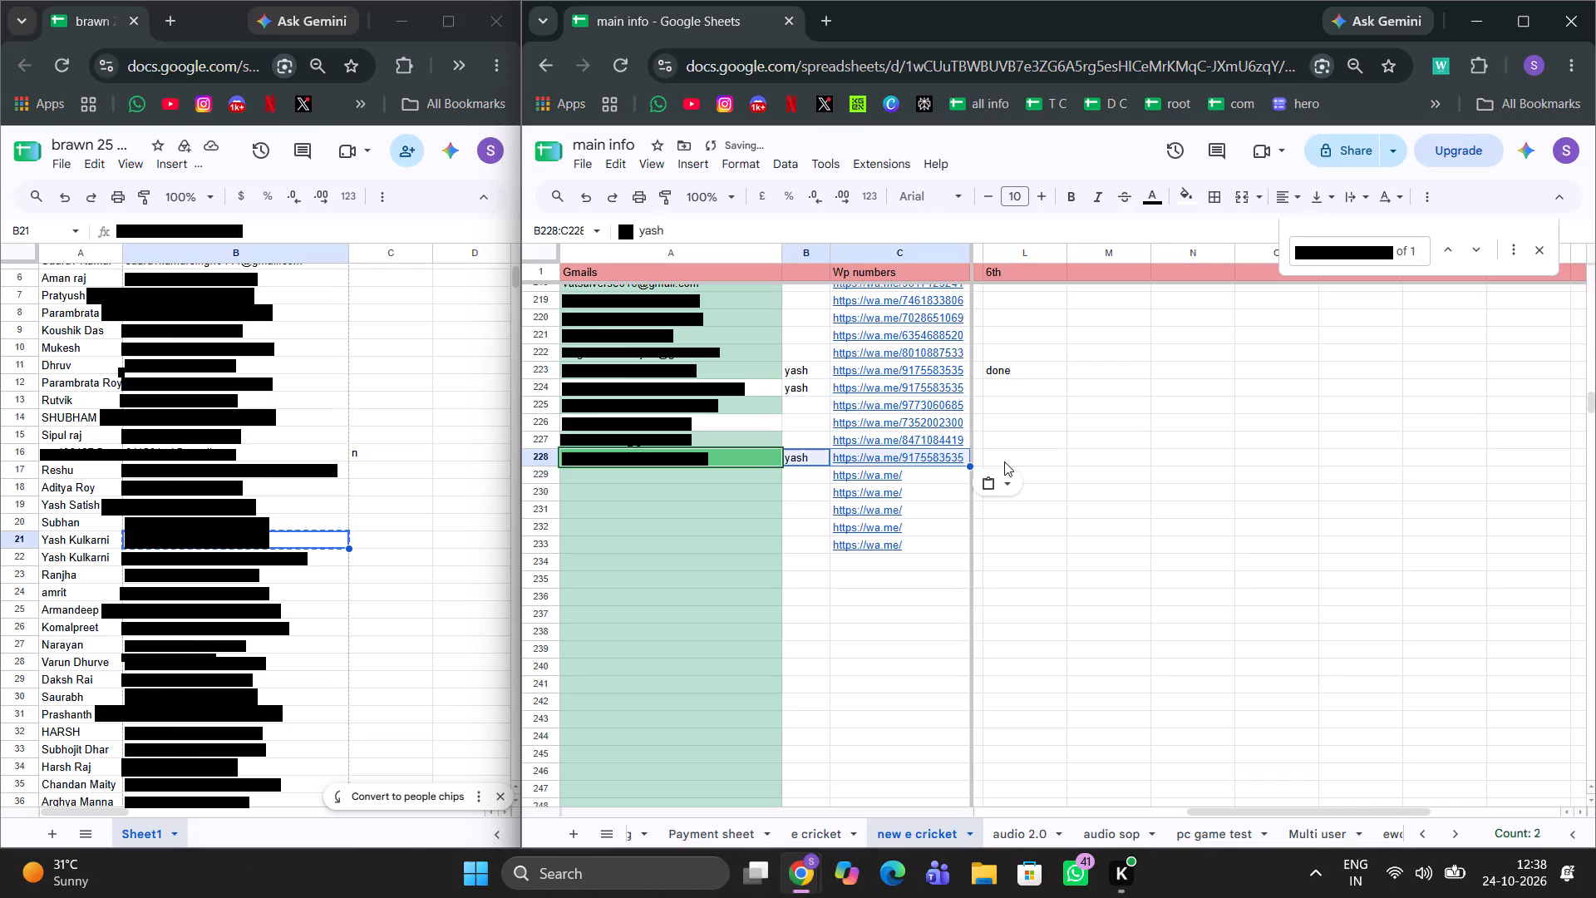
Enter "done" under 6th in row 228 of new e cricket.
click(1004, 461)
text(done)
key(Return)
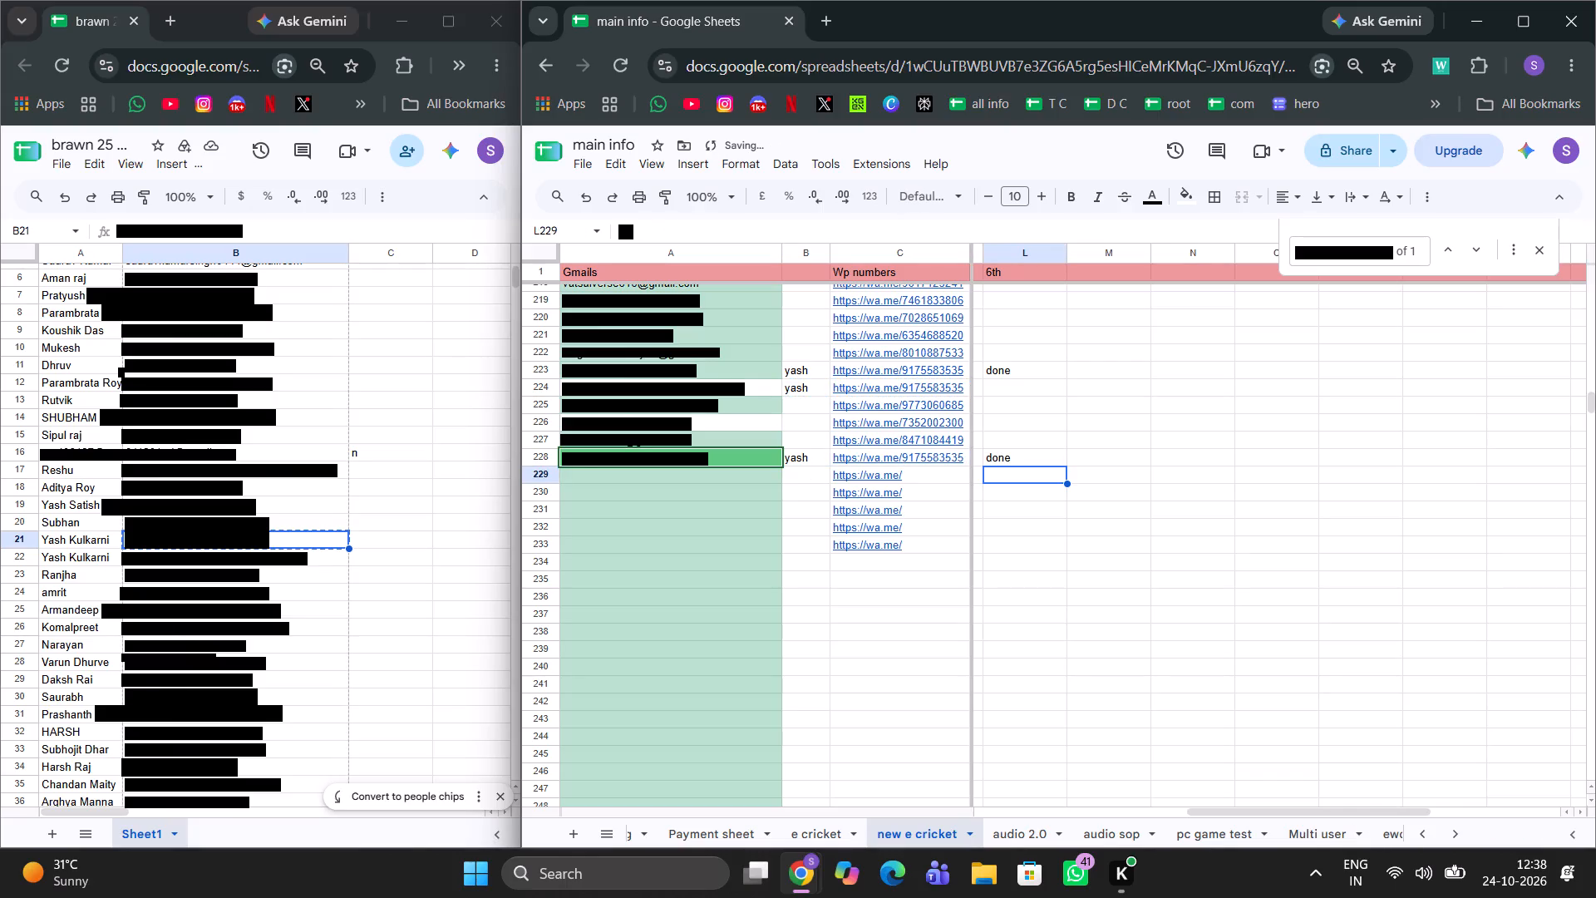
Search new e cricket for the brawn 25 row 22 Gmail and enter "done" under 6th in its row, 224.
click(175, 560)
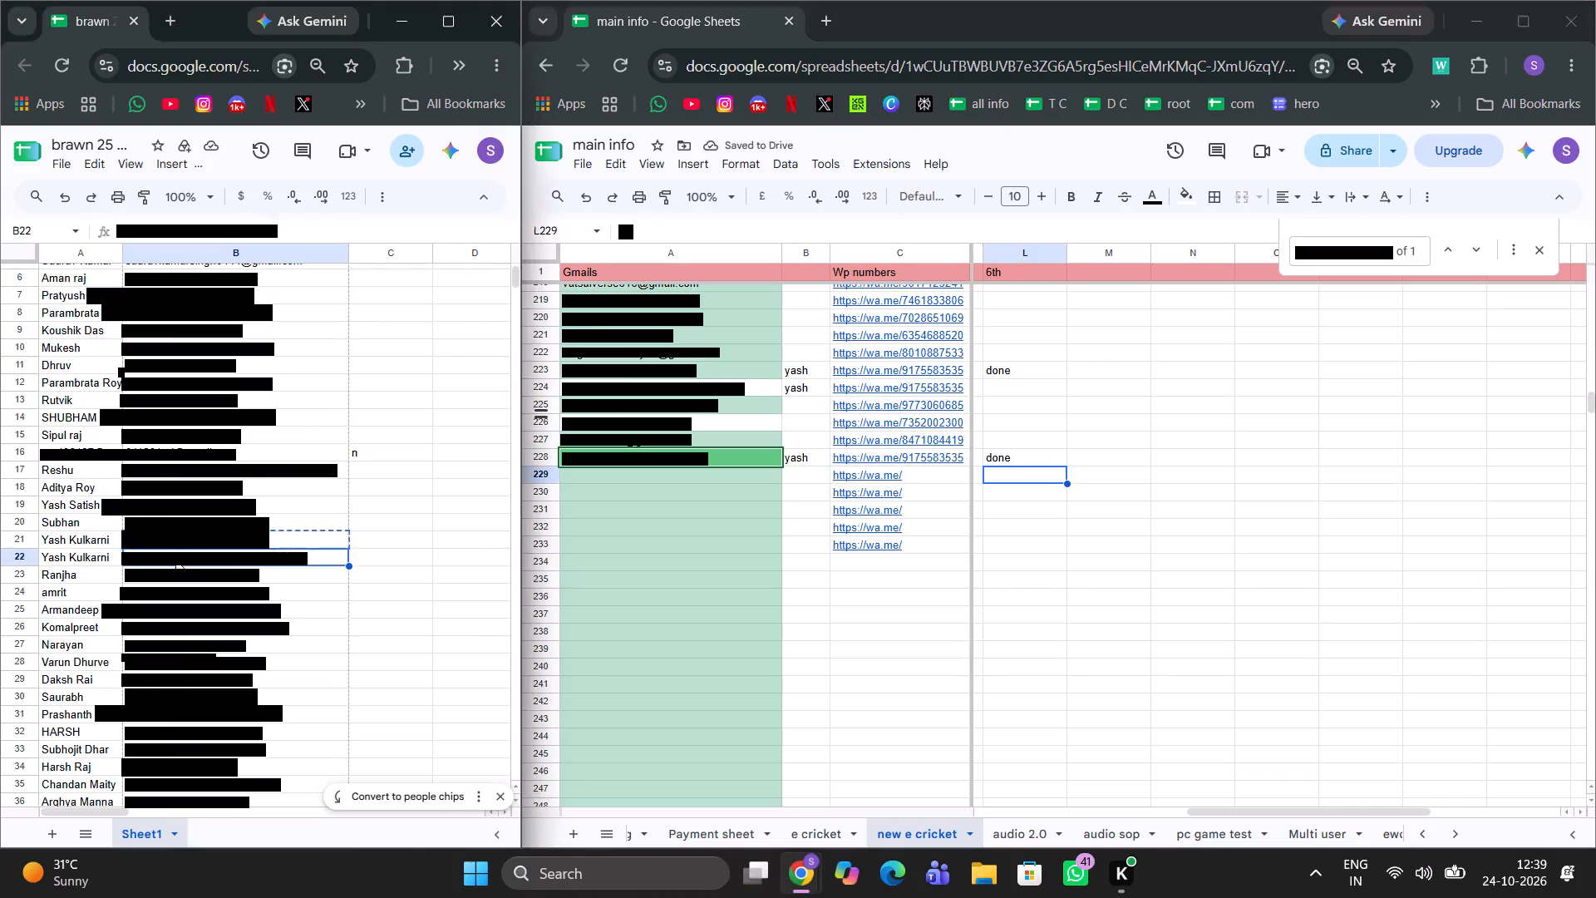
key(ctrl+c)
triple_click(1354, 244)
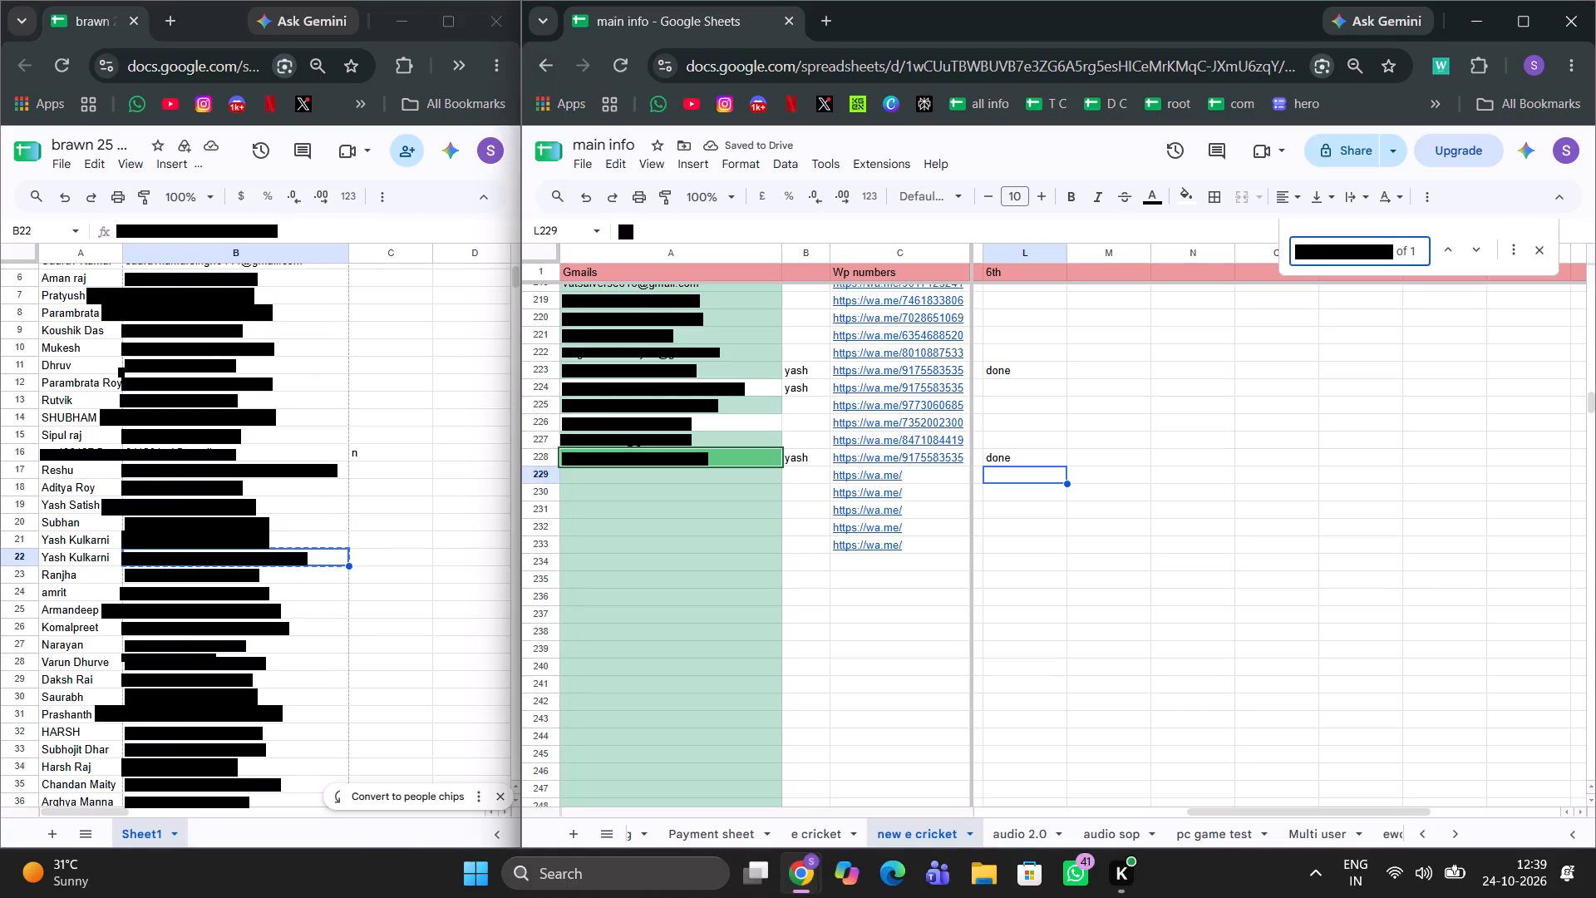
key(ctrl+v)
click(1026, 387)
text(don)
key(e)
key(Return)
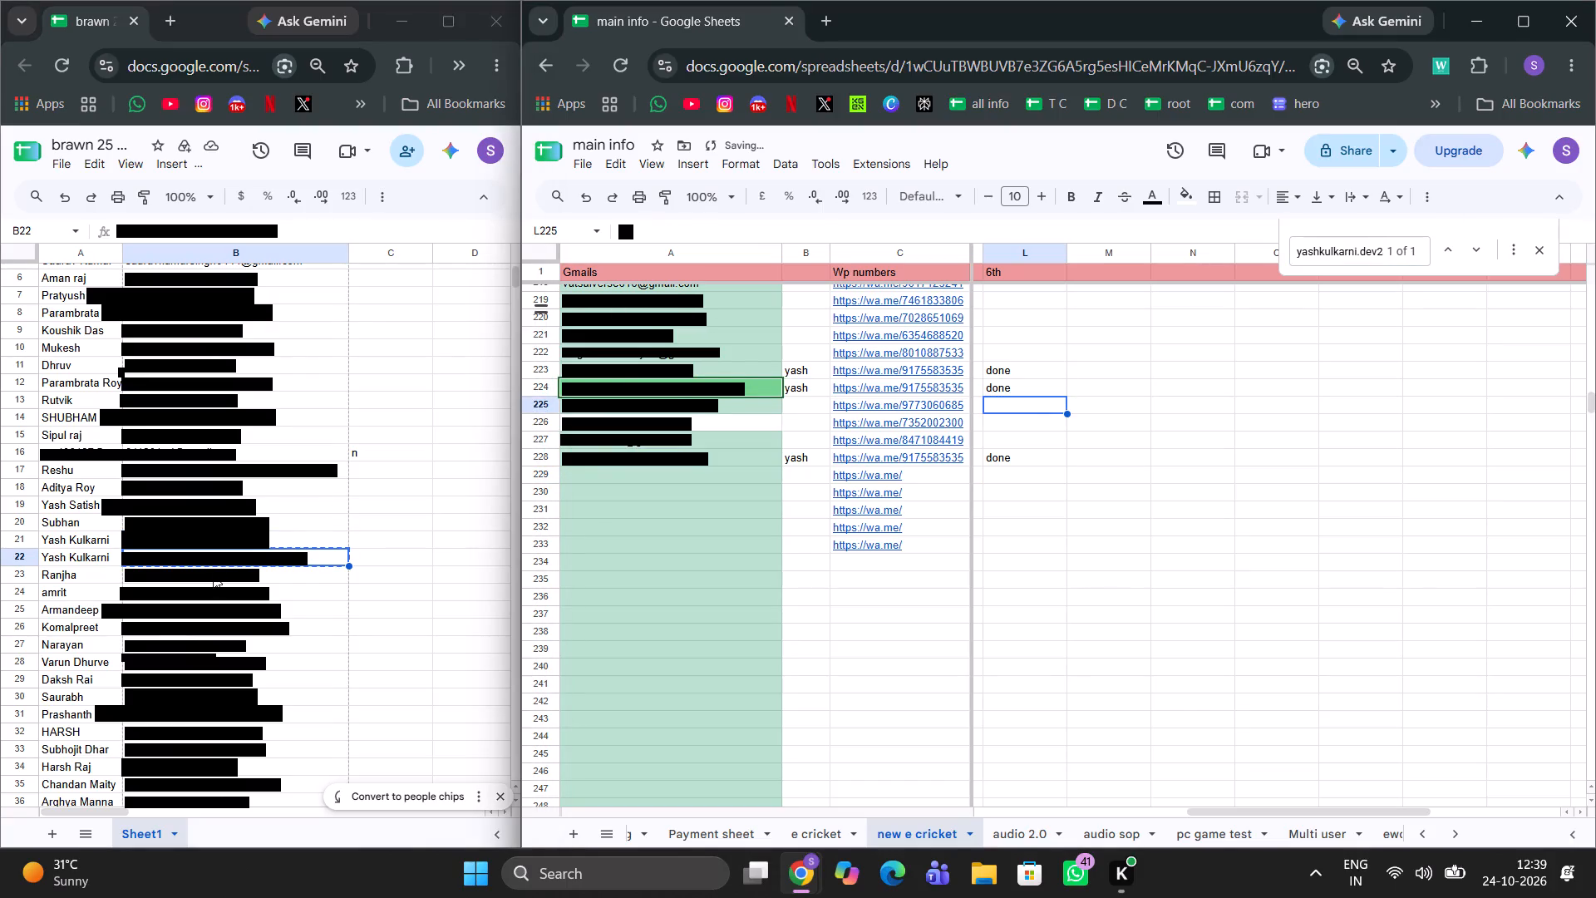
Search new e cricket for the brawn 25 row 23 Gmail and enter "done" under 6th in its row, 140.
double_click(214, 576)
triple_click(214, 576)
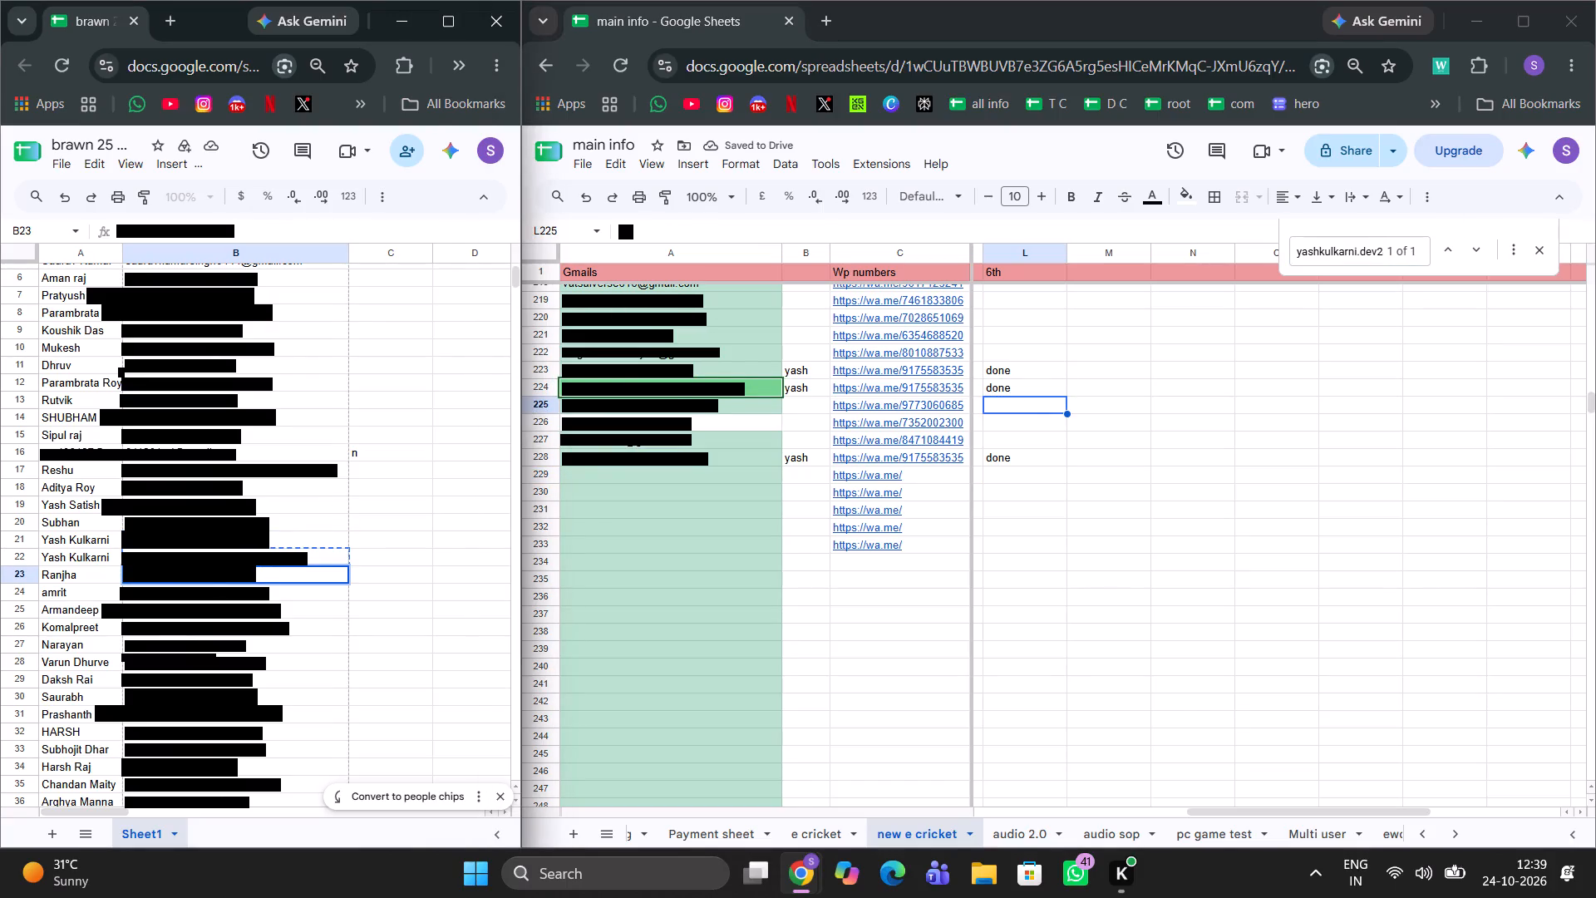
key(ctrl+c)
triple_click(1336, 250)
key(ctrl+v)
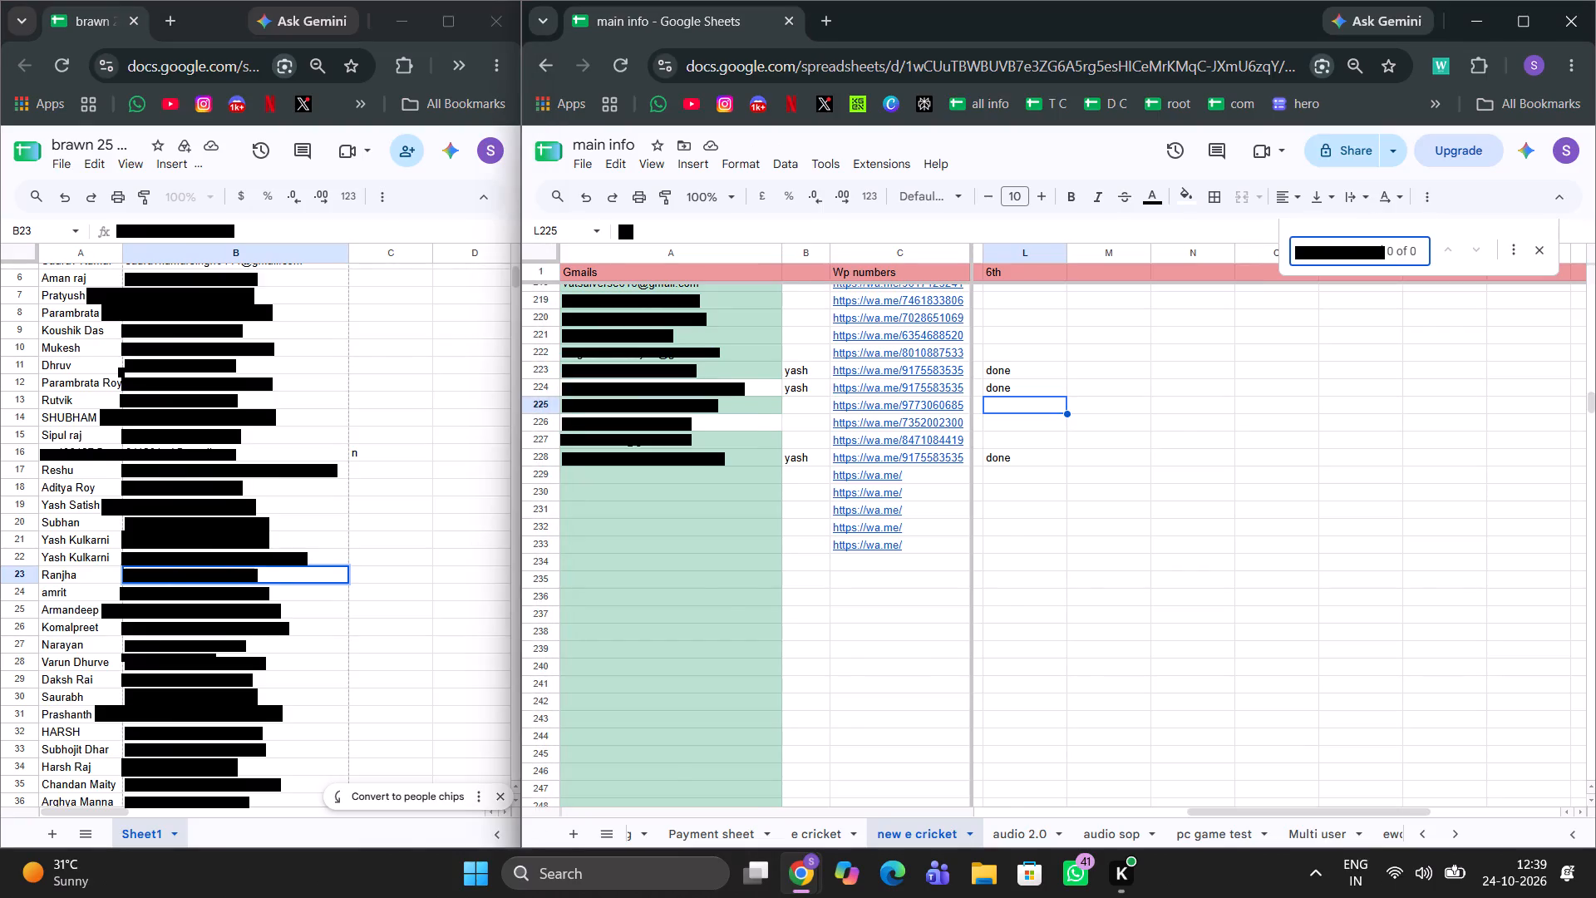
double_click(994, 299)
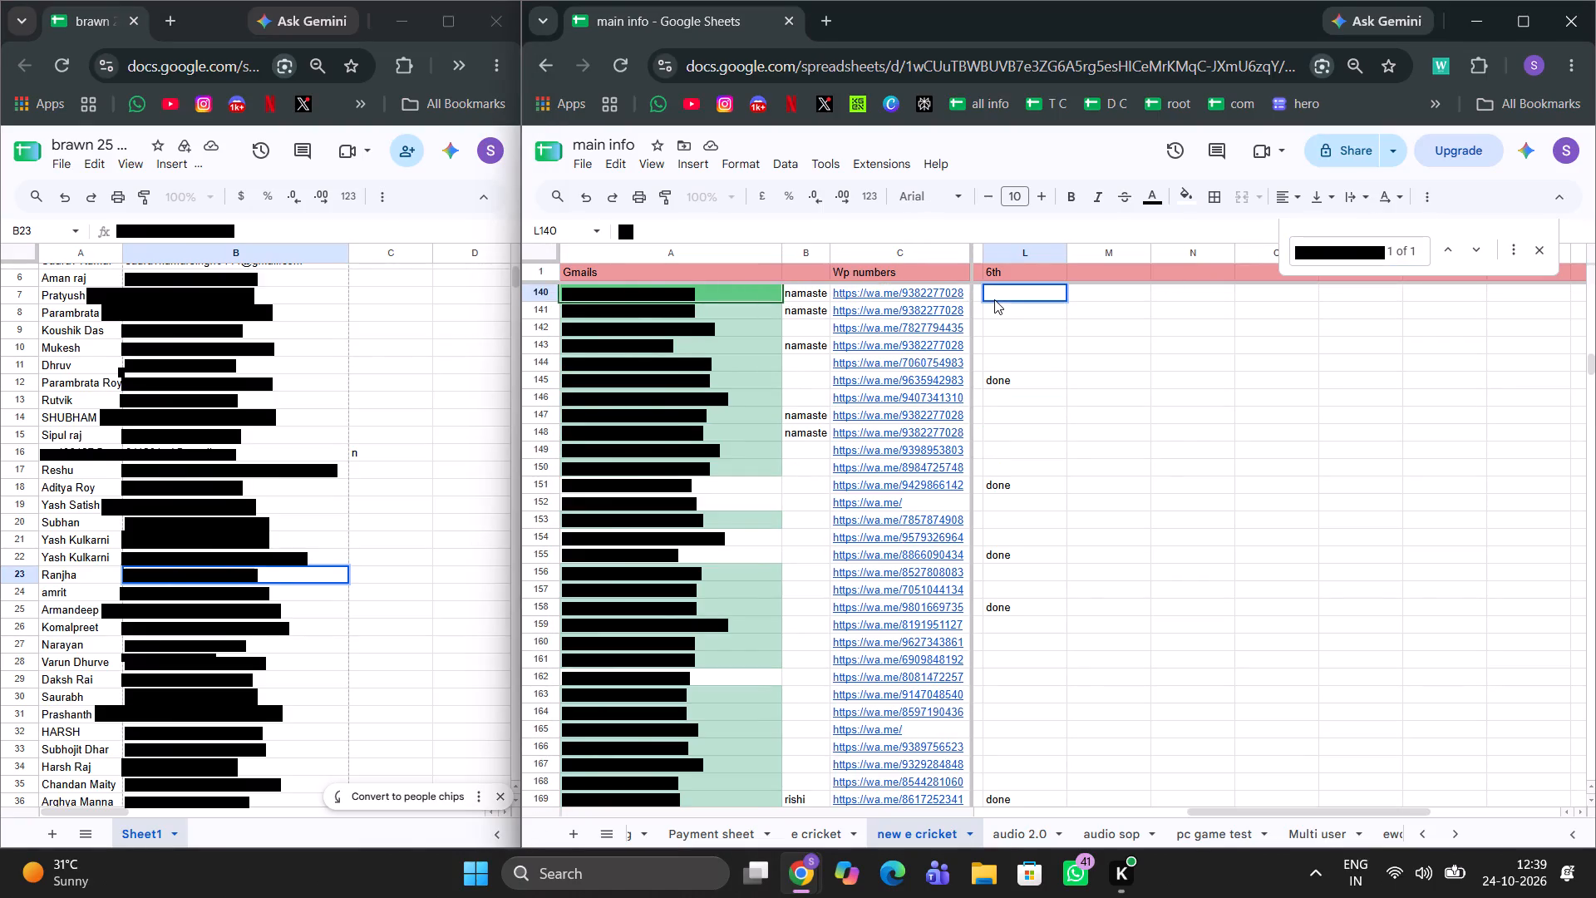
text(done)
key(Return)
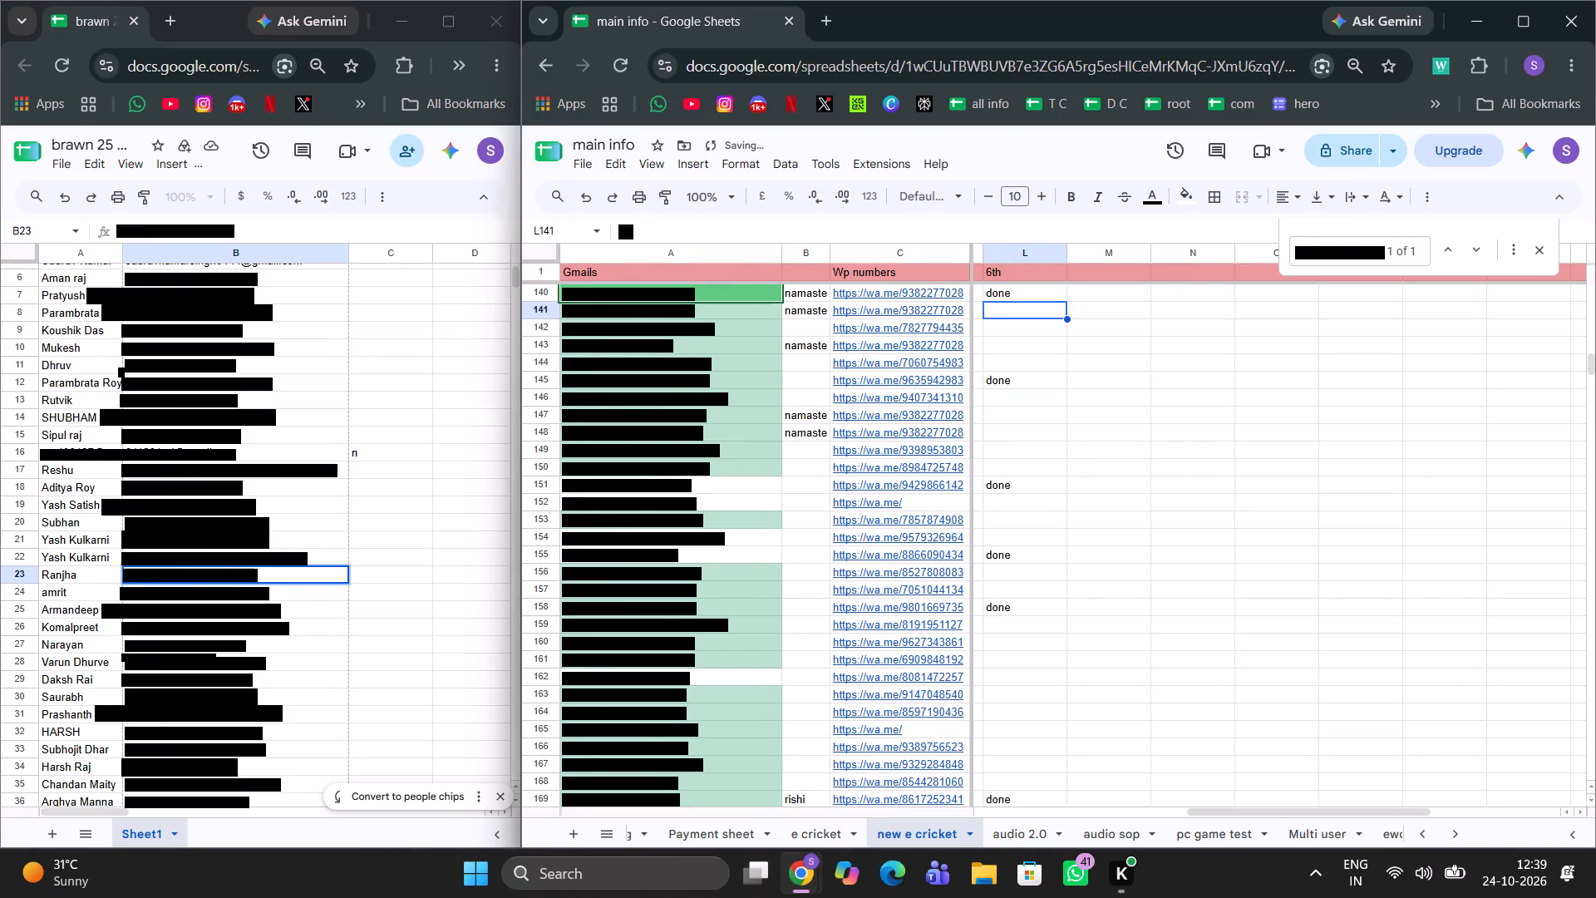
Search new e cricket for the brawn 25 row 24 Gmail, then shorten the search term to only its first characters.
click(282, 591)
key(ctrl+c)
triple_click(1338, 249)
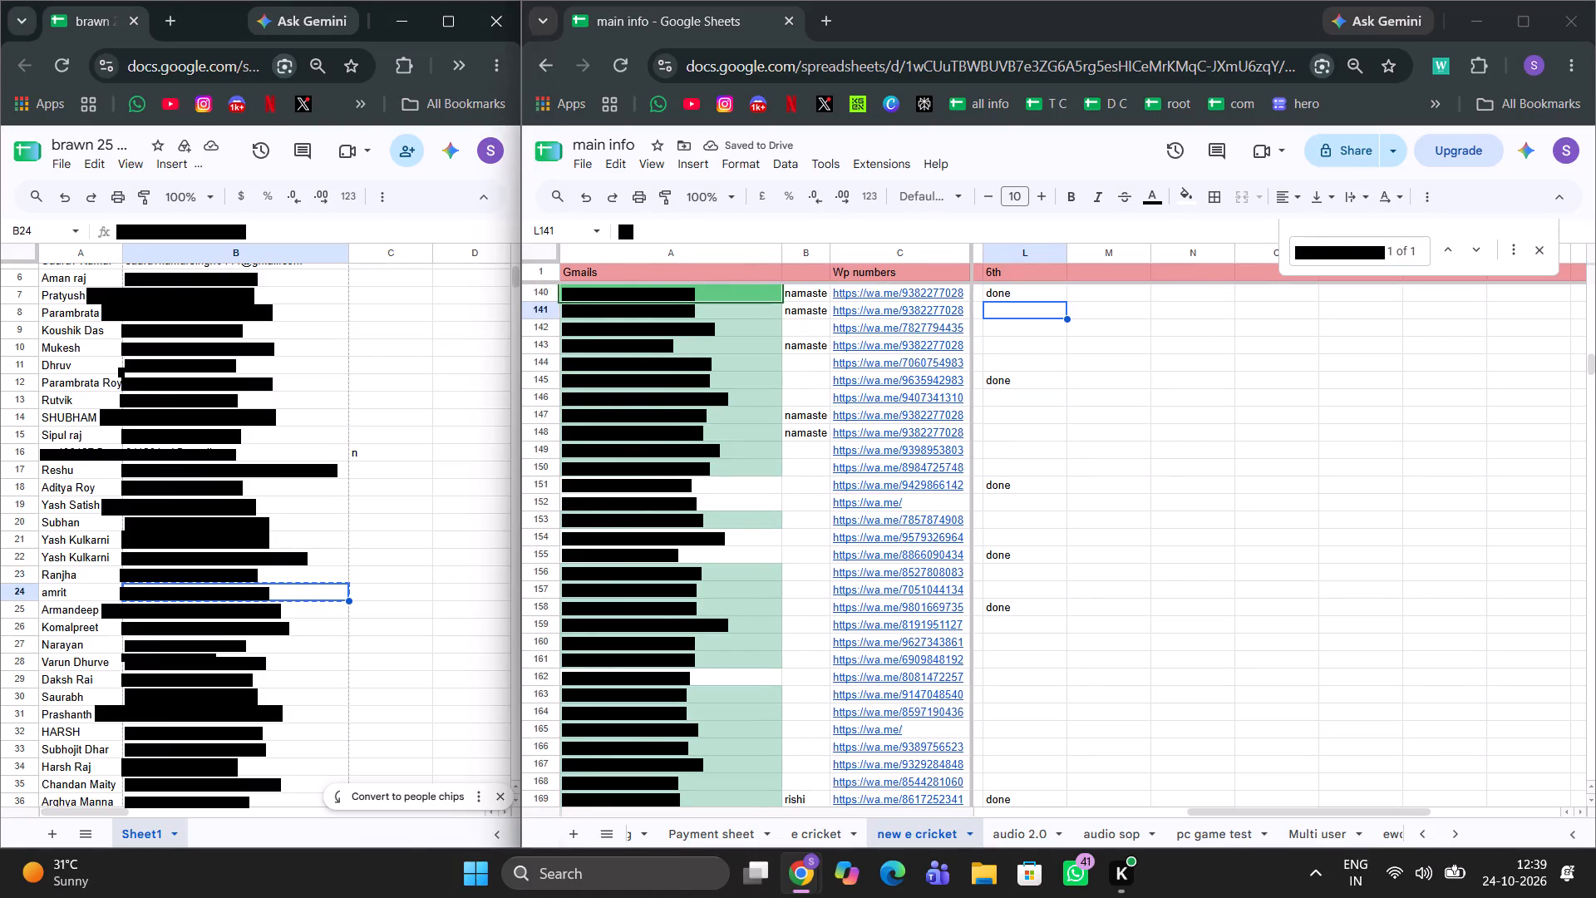
key(ctrl+v)
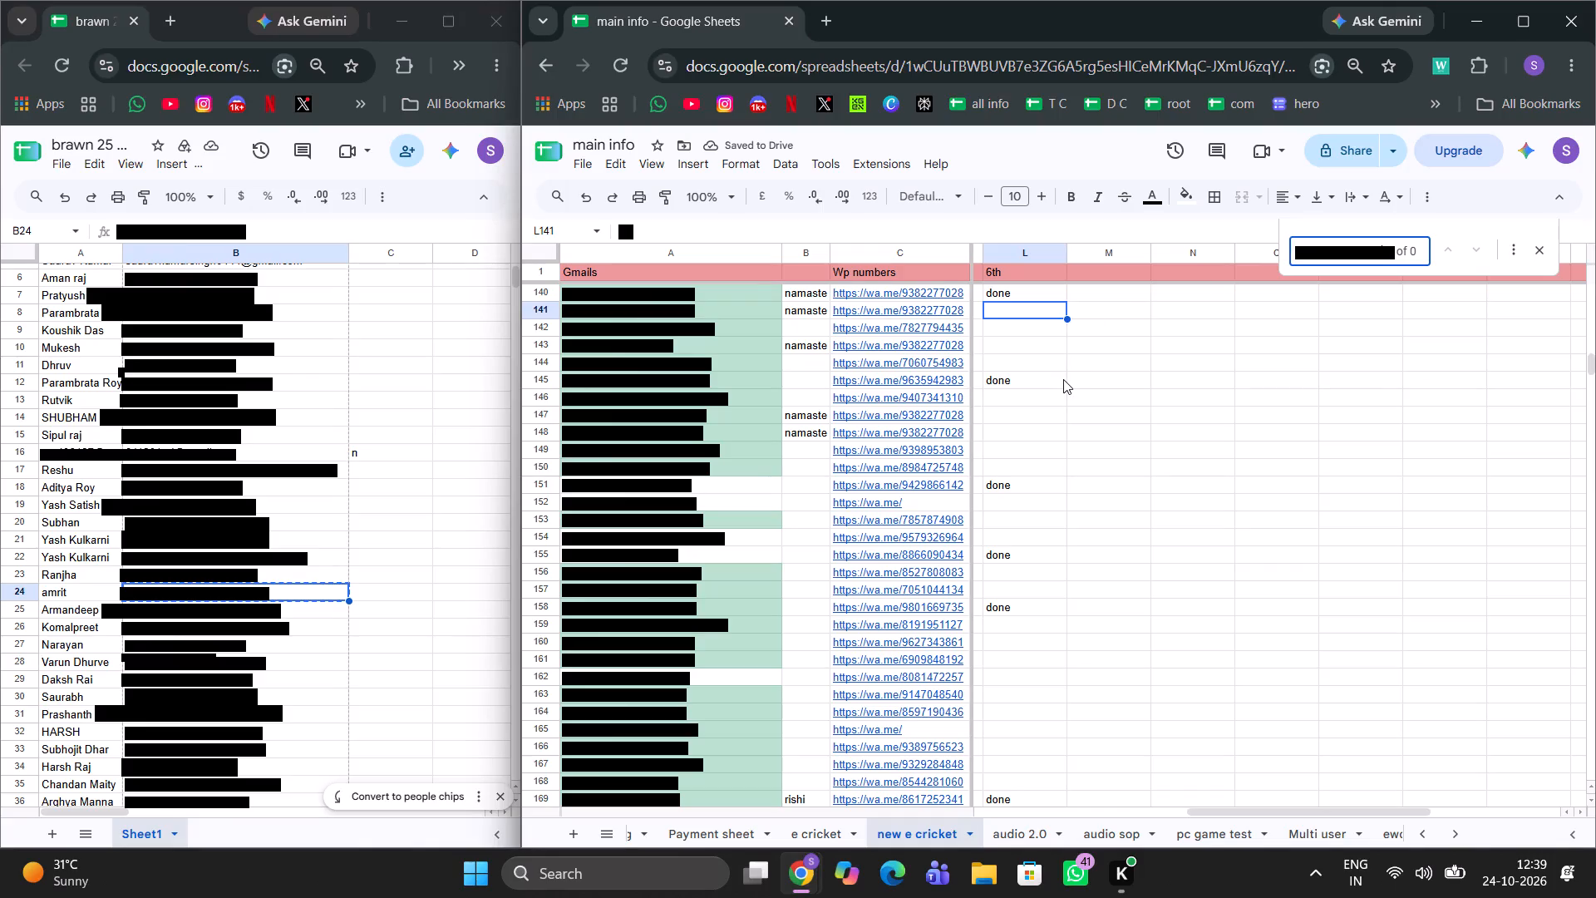
key(BackSpace)
key(BackSpace)
key(BackSpace)
key(BackSpace)
key(BackSpace)
key(BackSpace)
key(BackSpace)
key(BackSpace)
key(BackSpace)
key(BackSpace)
key(BackSpace)
key(BackSpace)
key(BackSpace)
key(BackSpace)
key(BackSpace)
key(BackSpace)
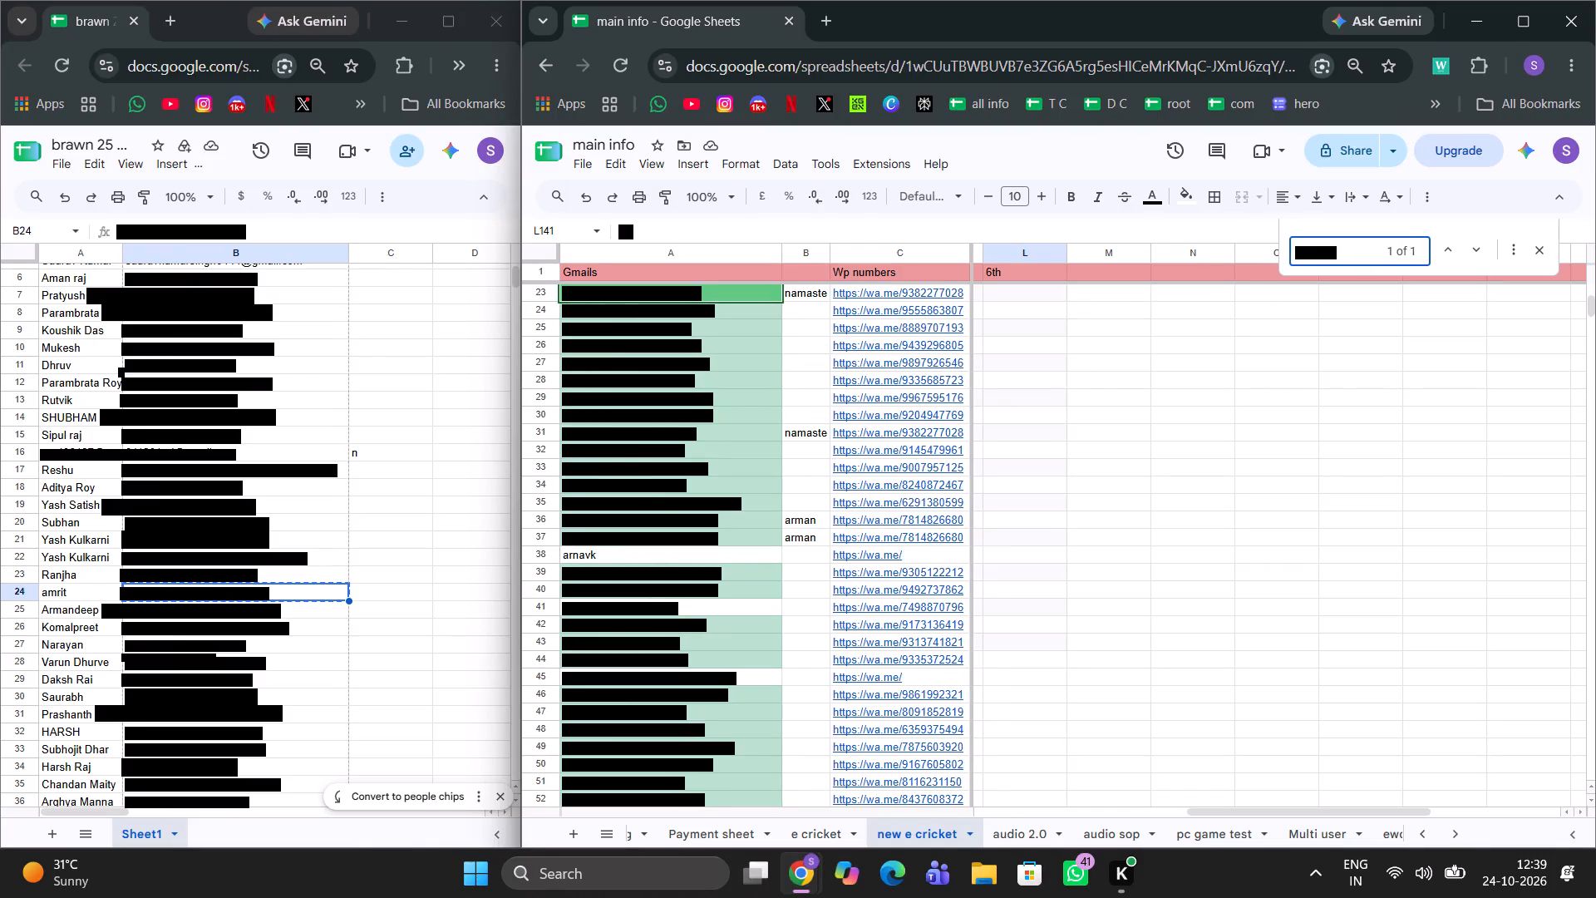
Replace the Gmail in cell A23 of new e cricket with the Gmail from brawn 25 row 24.
click(287, 590)
key(ctrl+c)
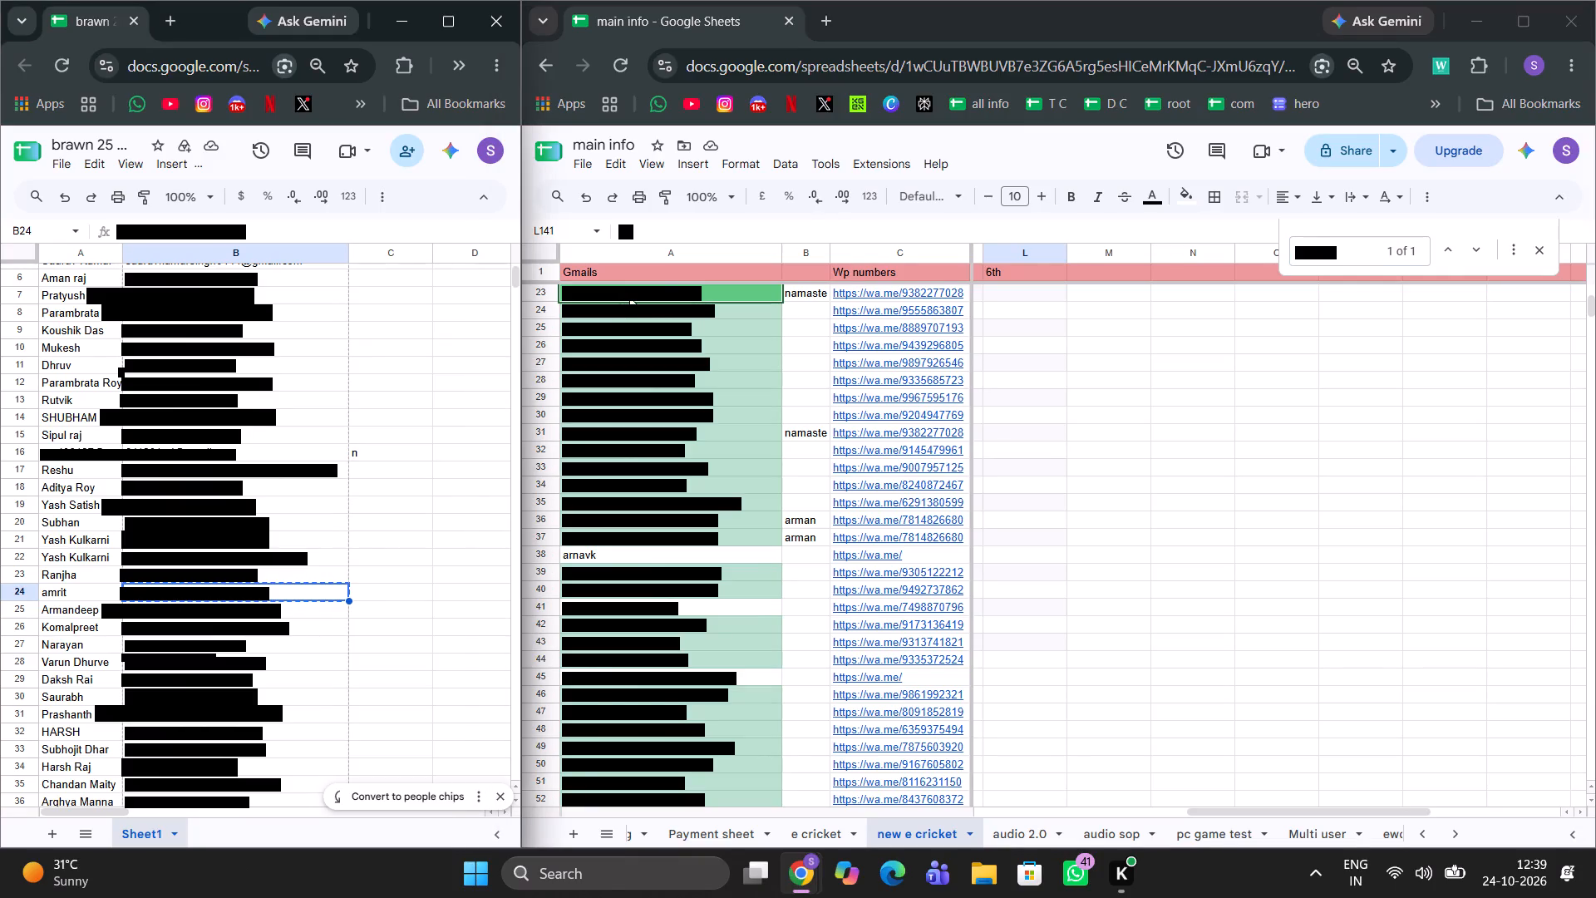
click(629, 297)
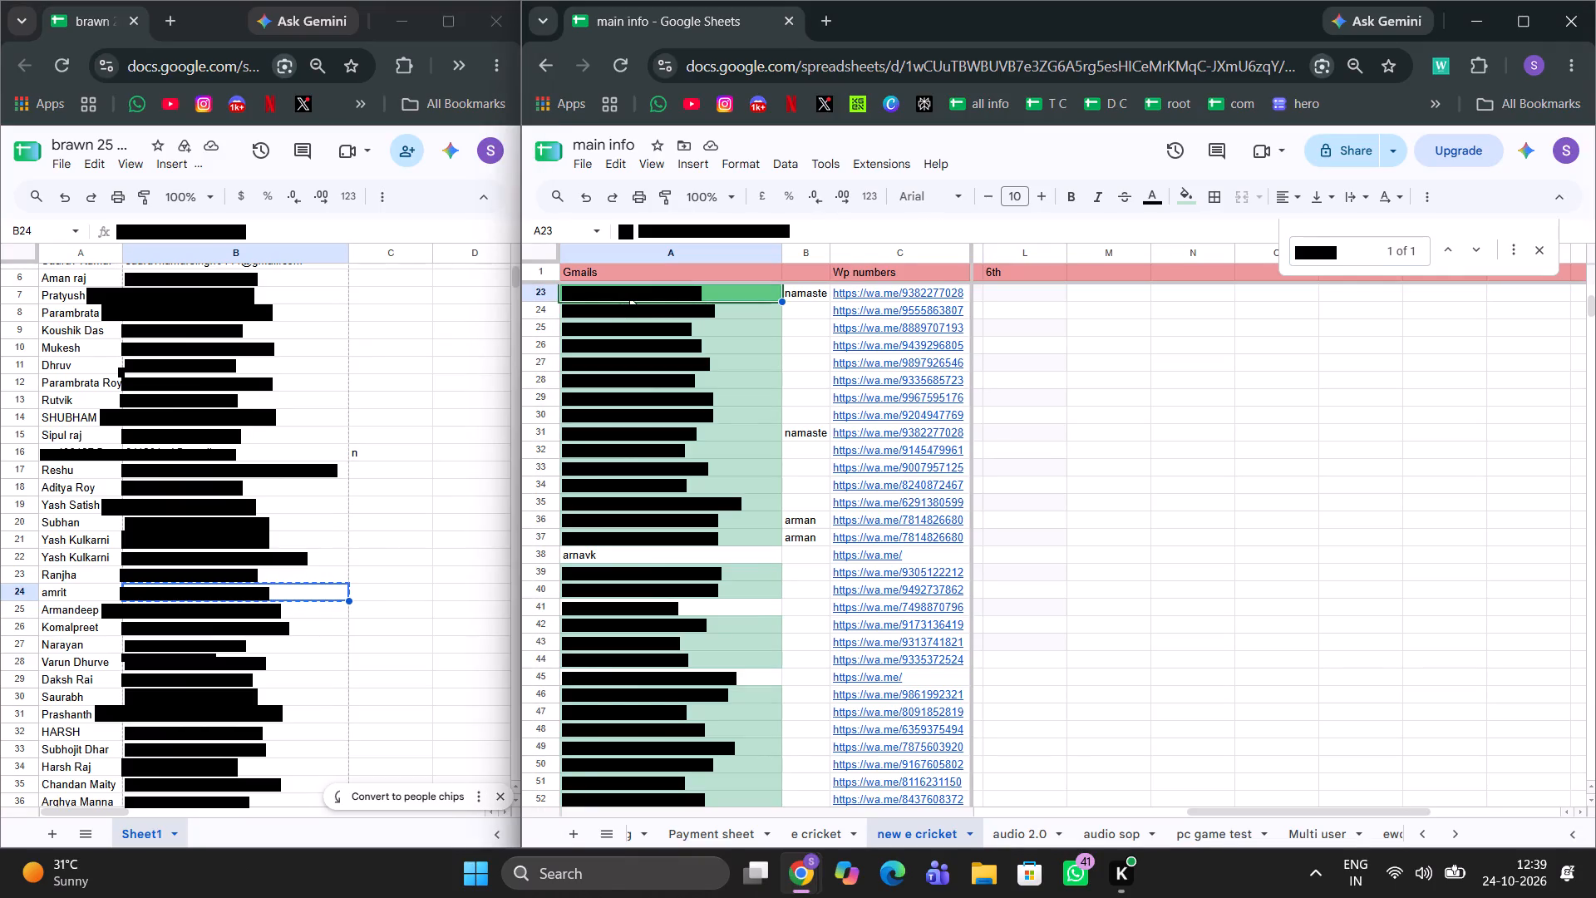
key(ctrl+v)
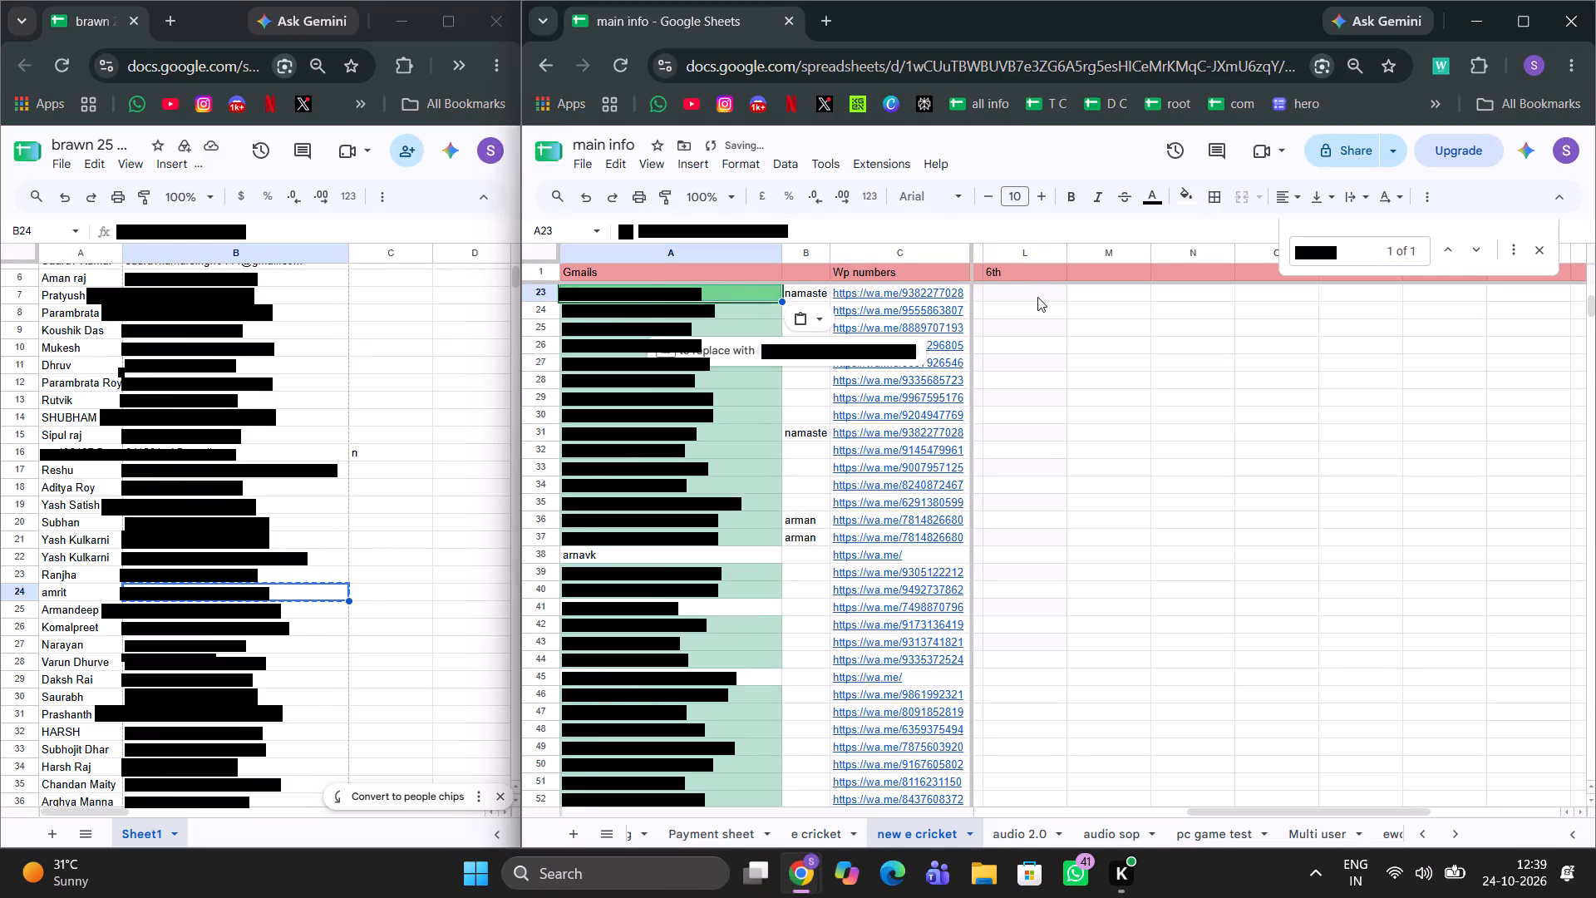
Enter "done" under 6th in row 23 of new e cricket.
click(1037, 297)
text(done)
key(Return)
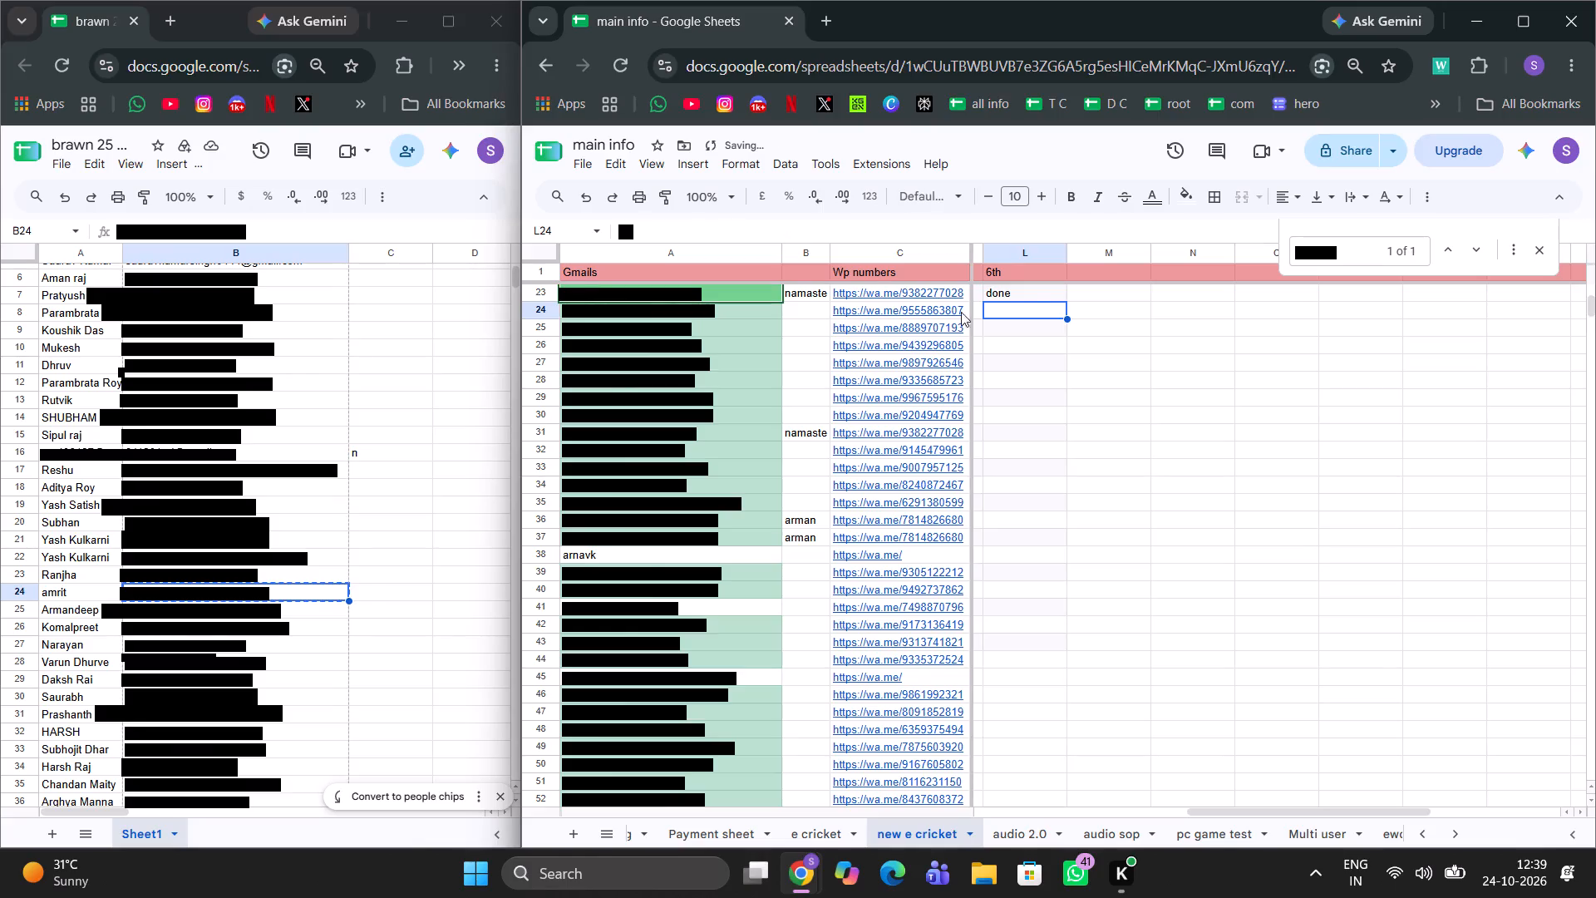
Search new e cricket for the brawn 25 row 25 Gmail and enter "done" under 6th in its row, 37.
double_click(254, 609)
triple_click(254, 609)
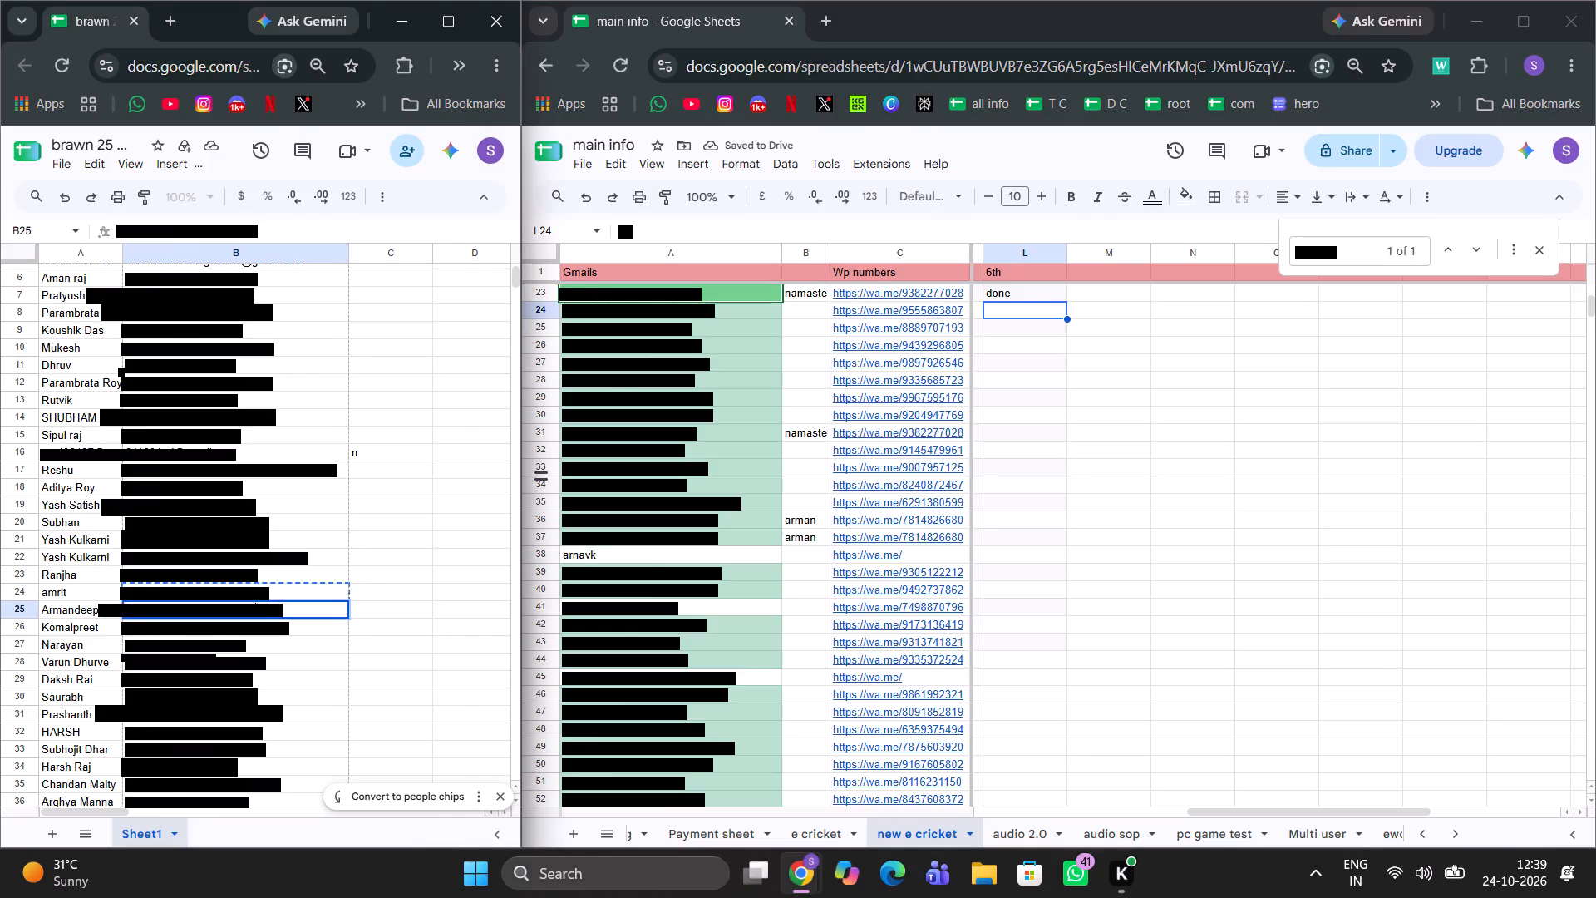
key(ctrl+c)
triple_click(1340, 249)
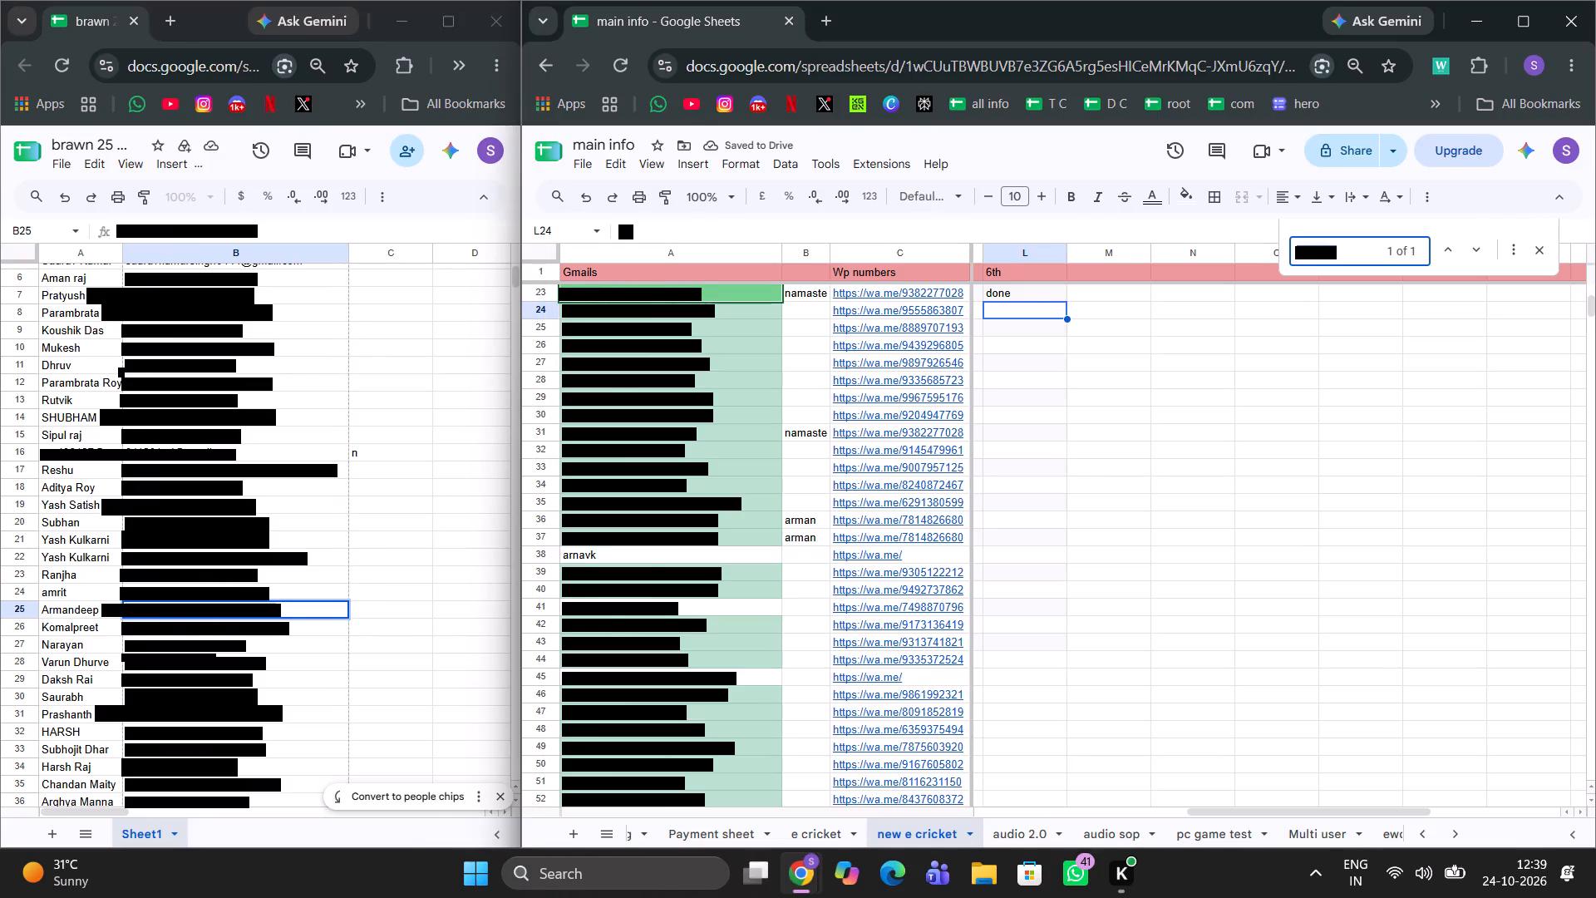
key(ctrl+v)
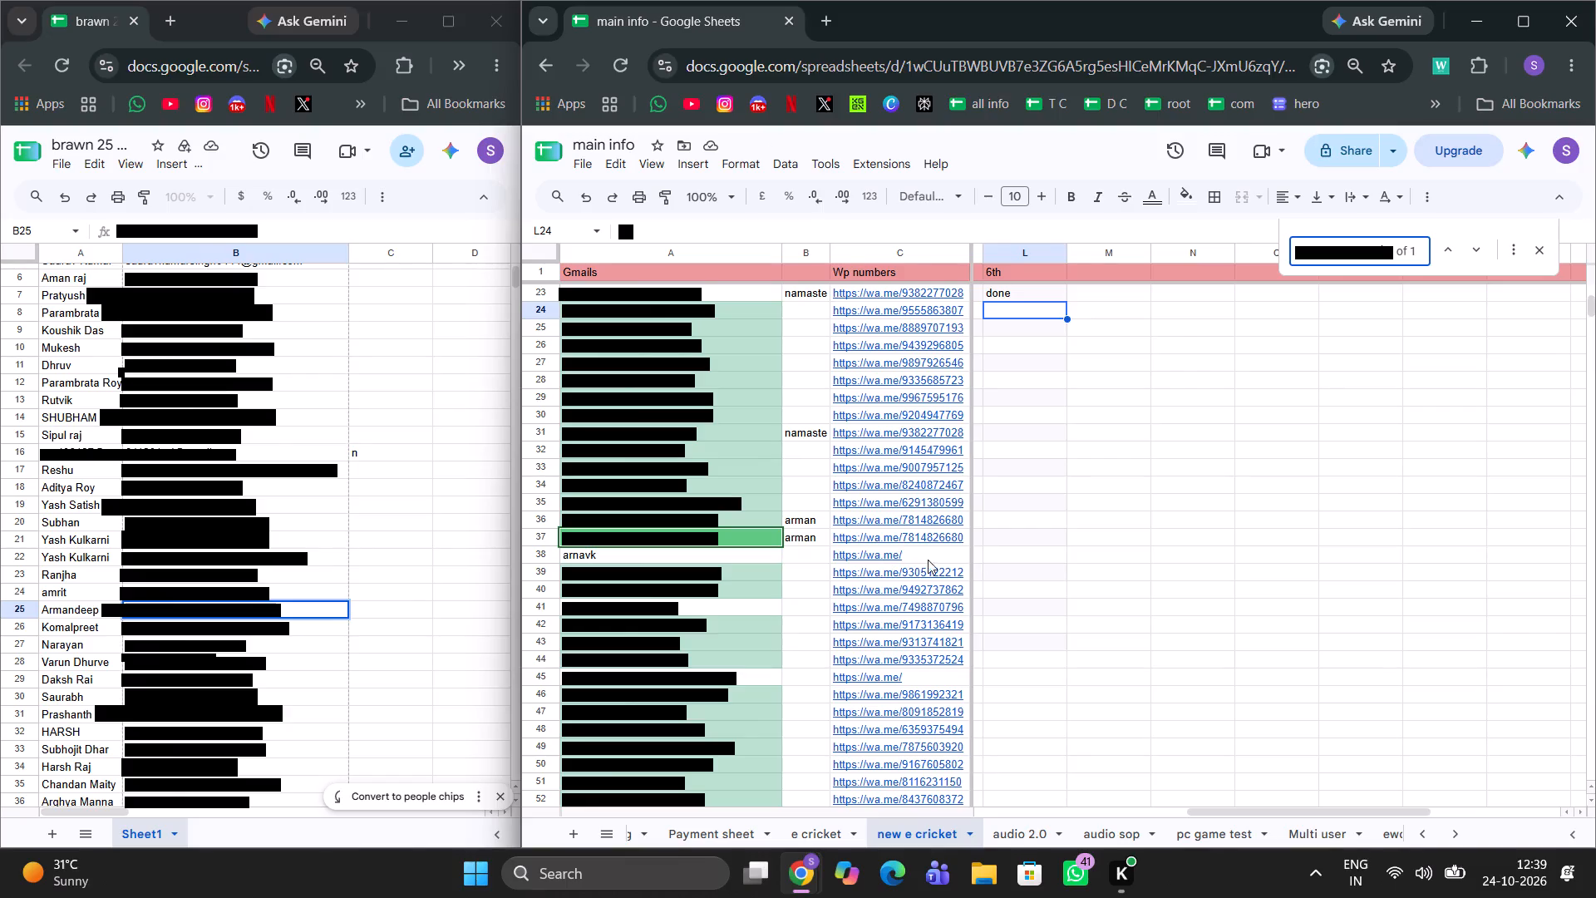
double_click(1009, 544)
text(done)
key(Return)
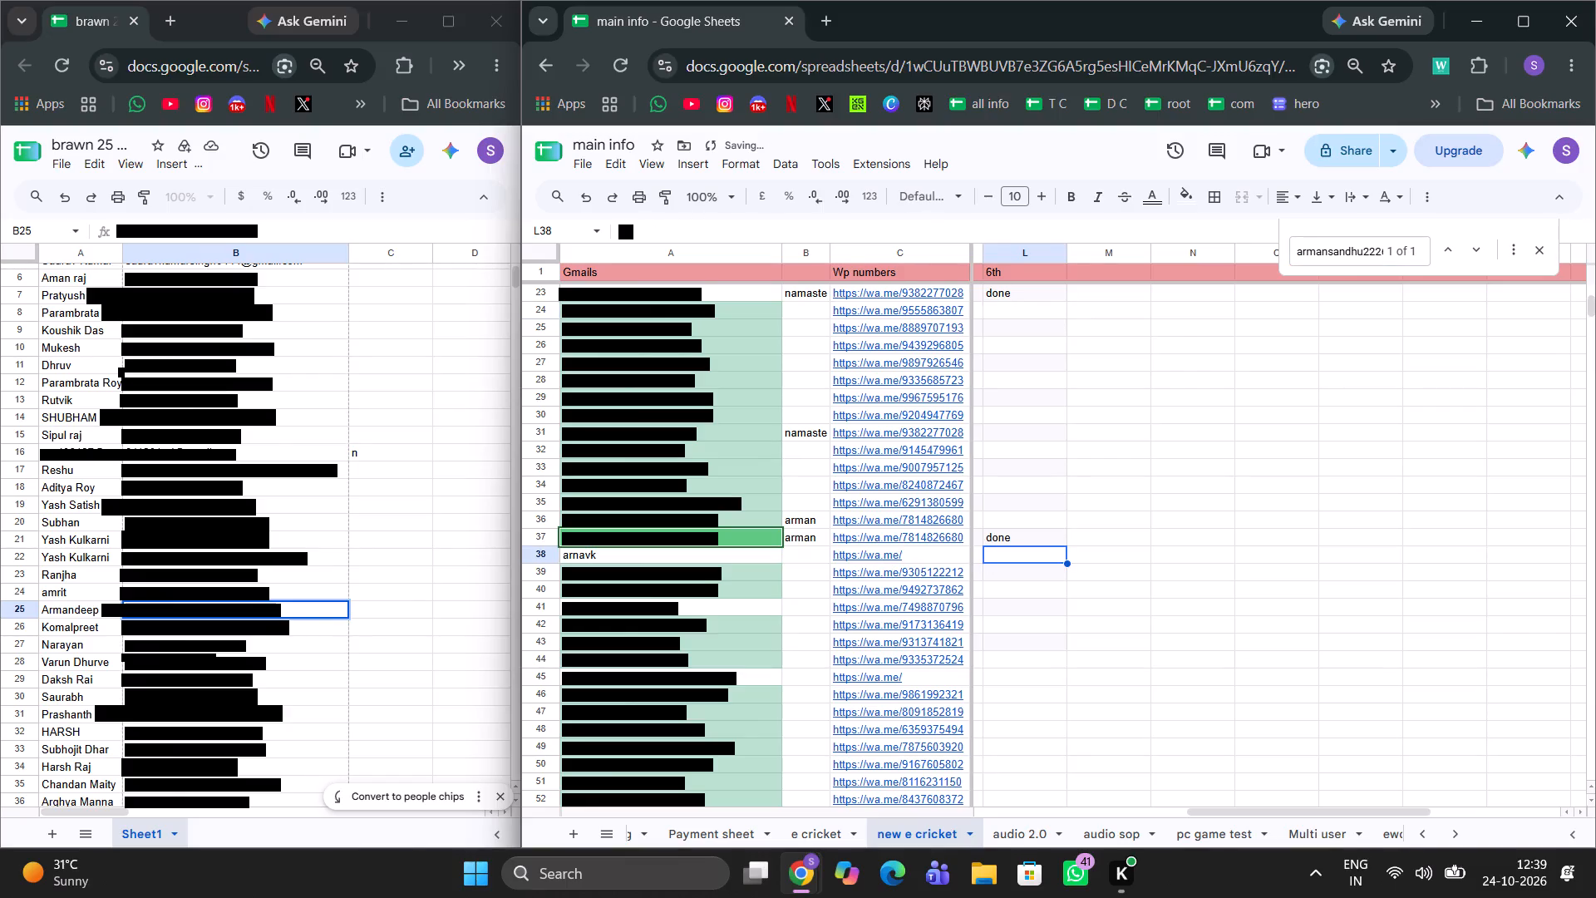
Copy the Gmail from brawn 25 row 26 for looking it up in new e cricket.
double_click(258, 624)
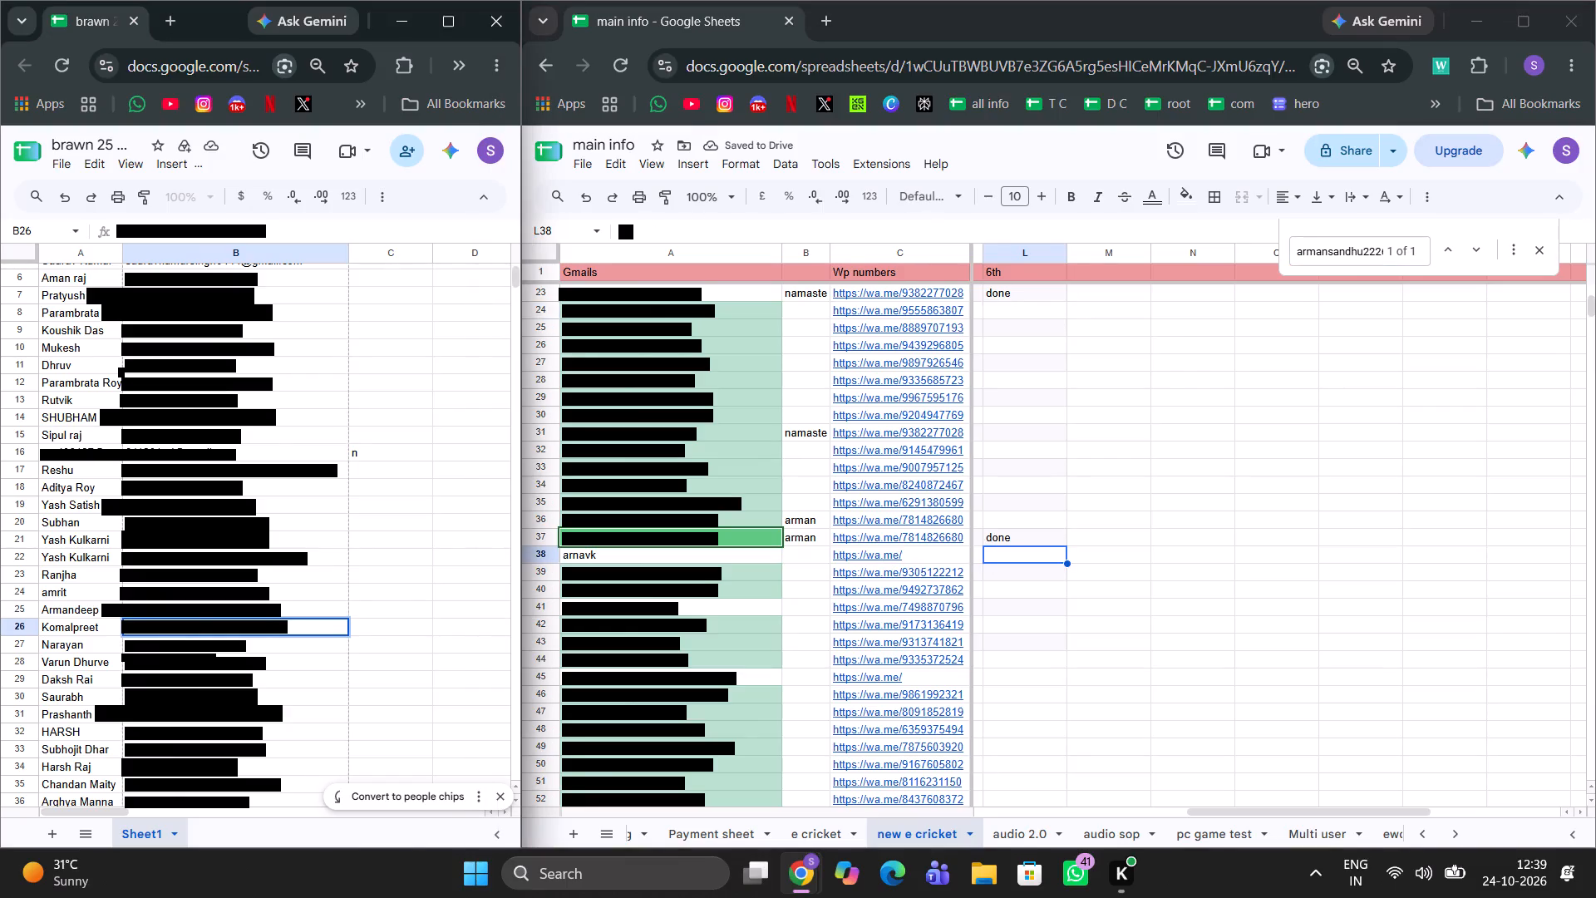
triple_click(258, 624)
key(ctrl+c)
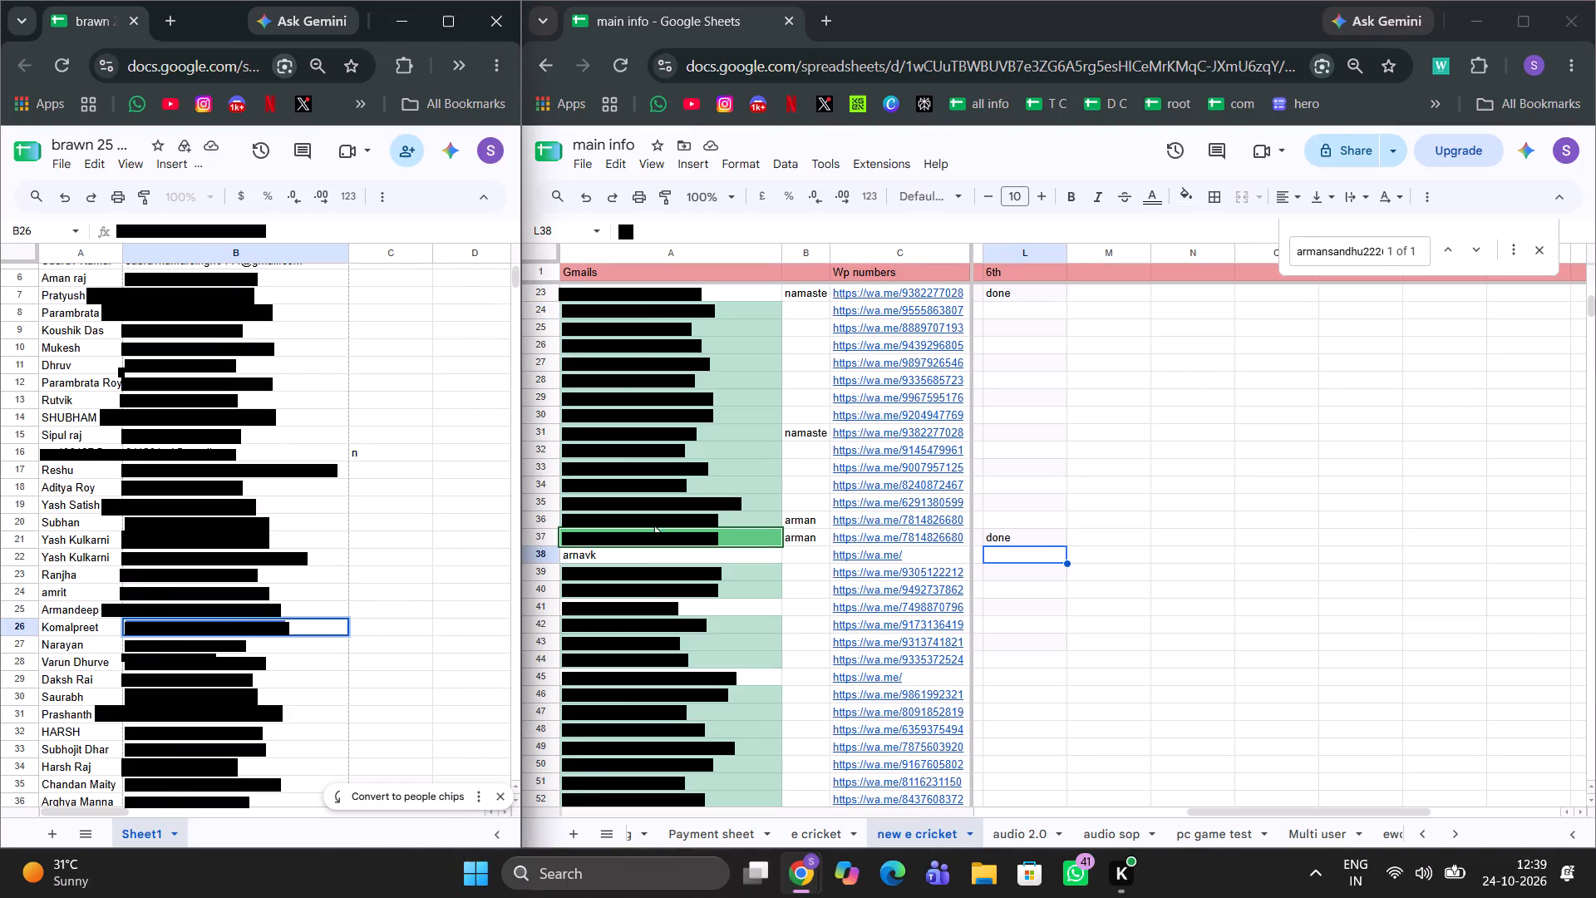
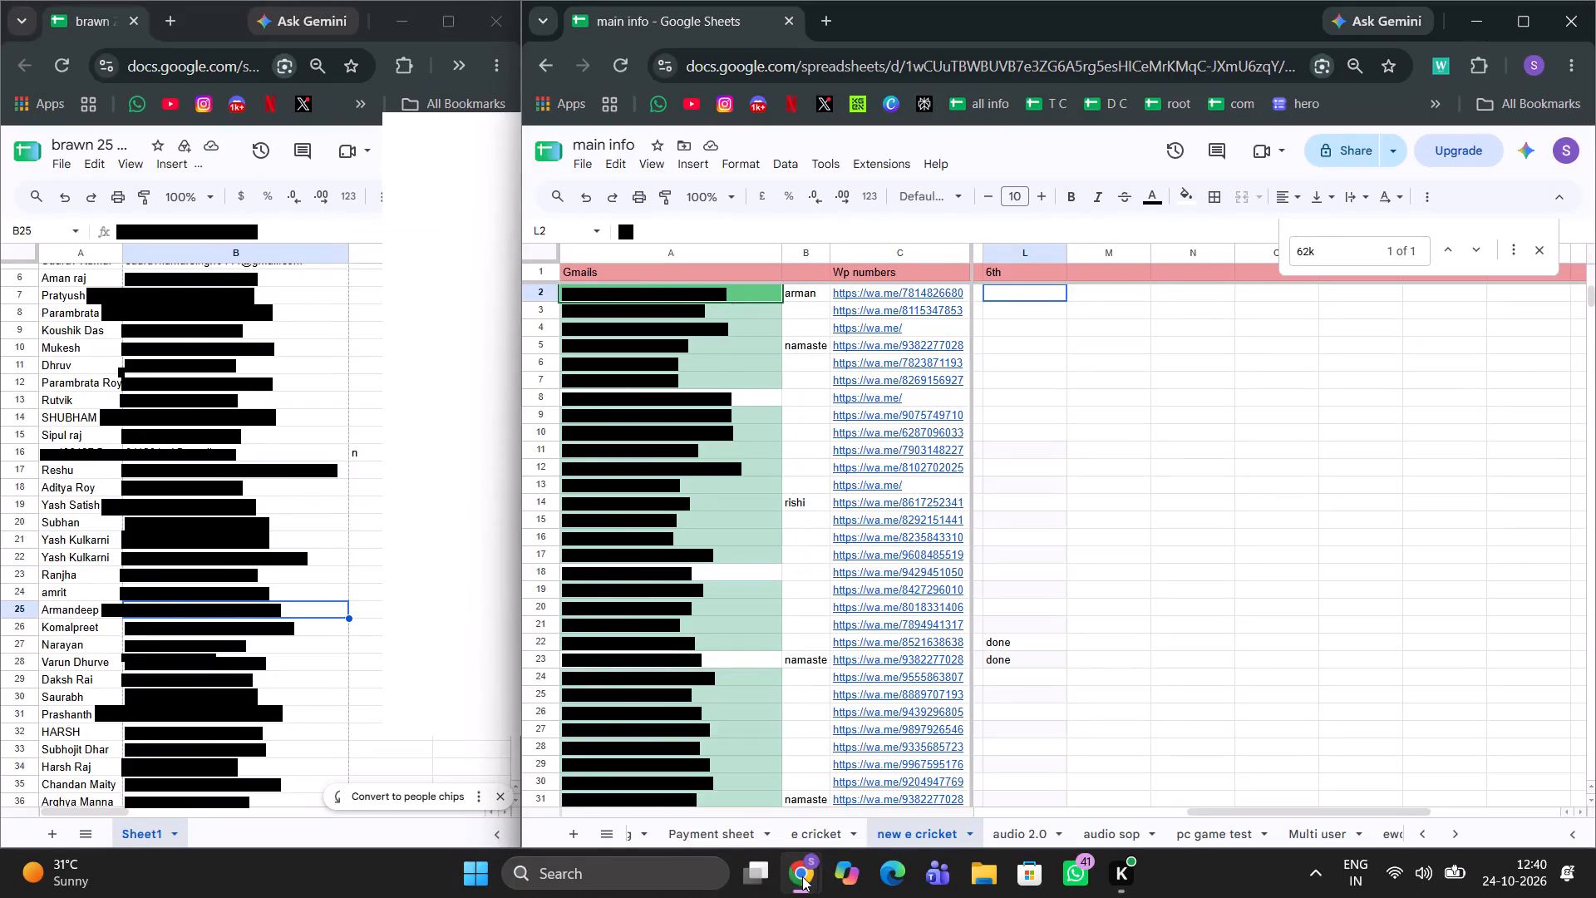
Enter "done" under 6th in row 2 of new e cricket.
click(711, 767)
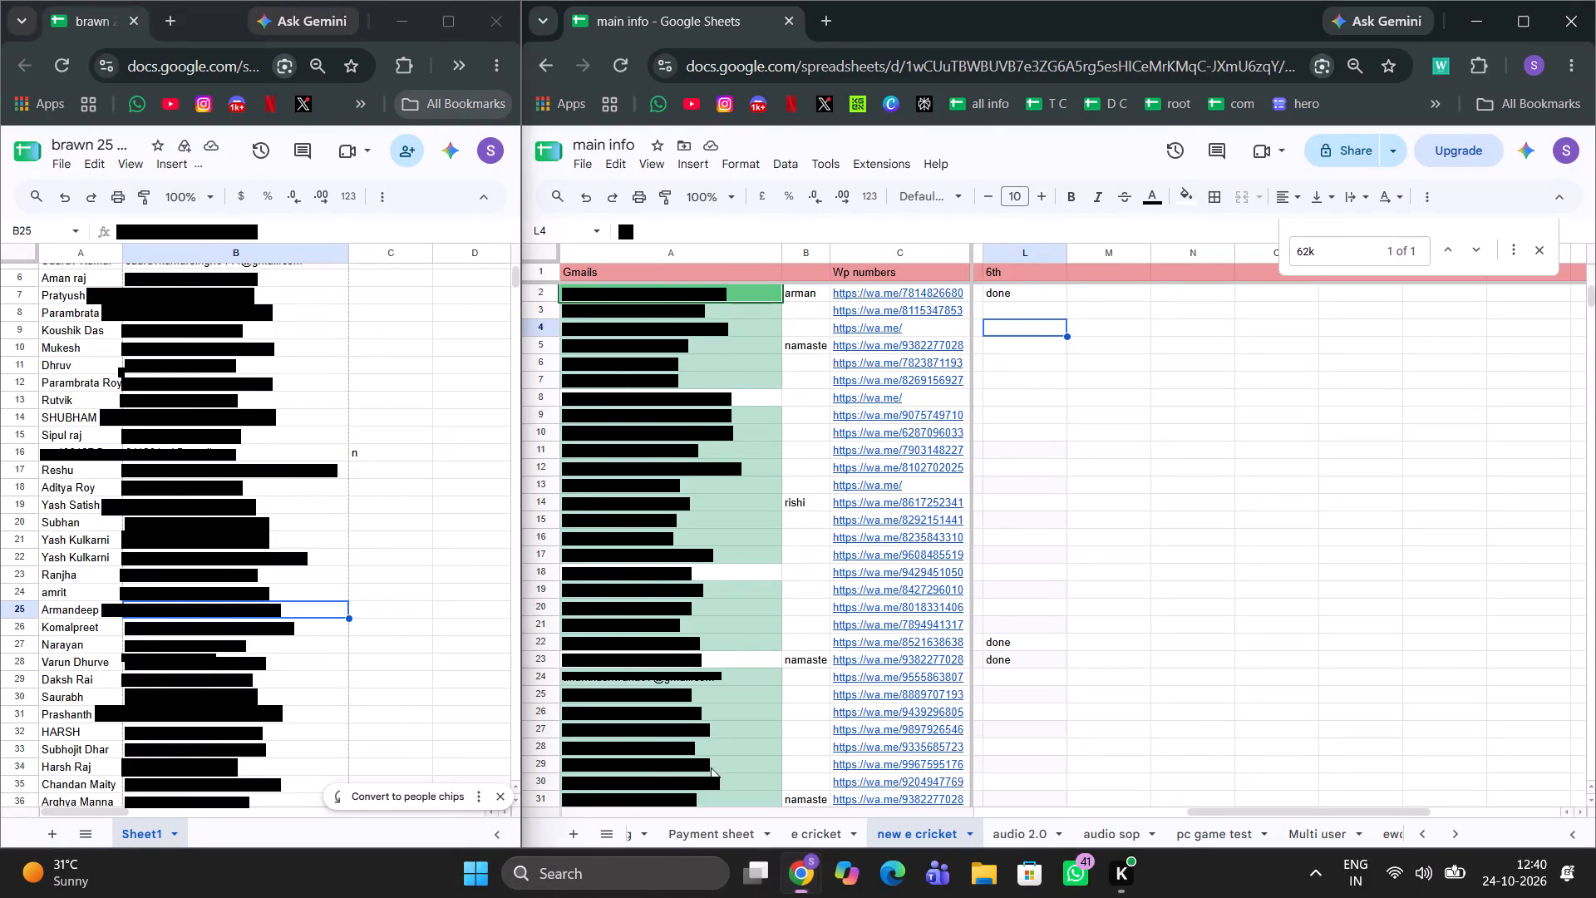
double_click(1025, 290)
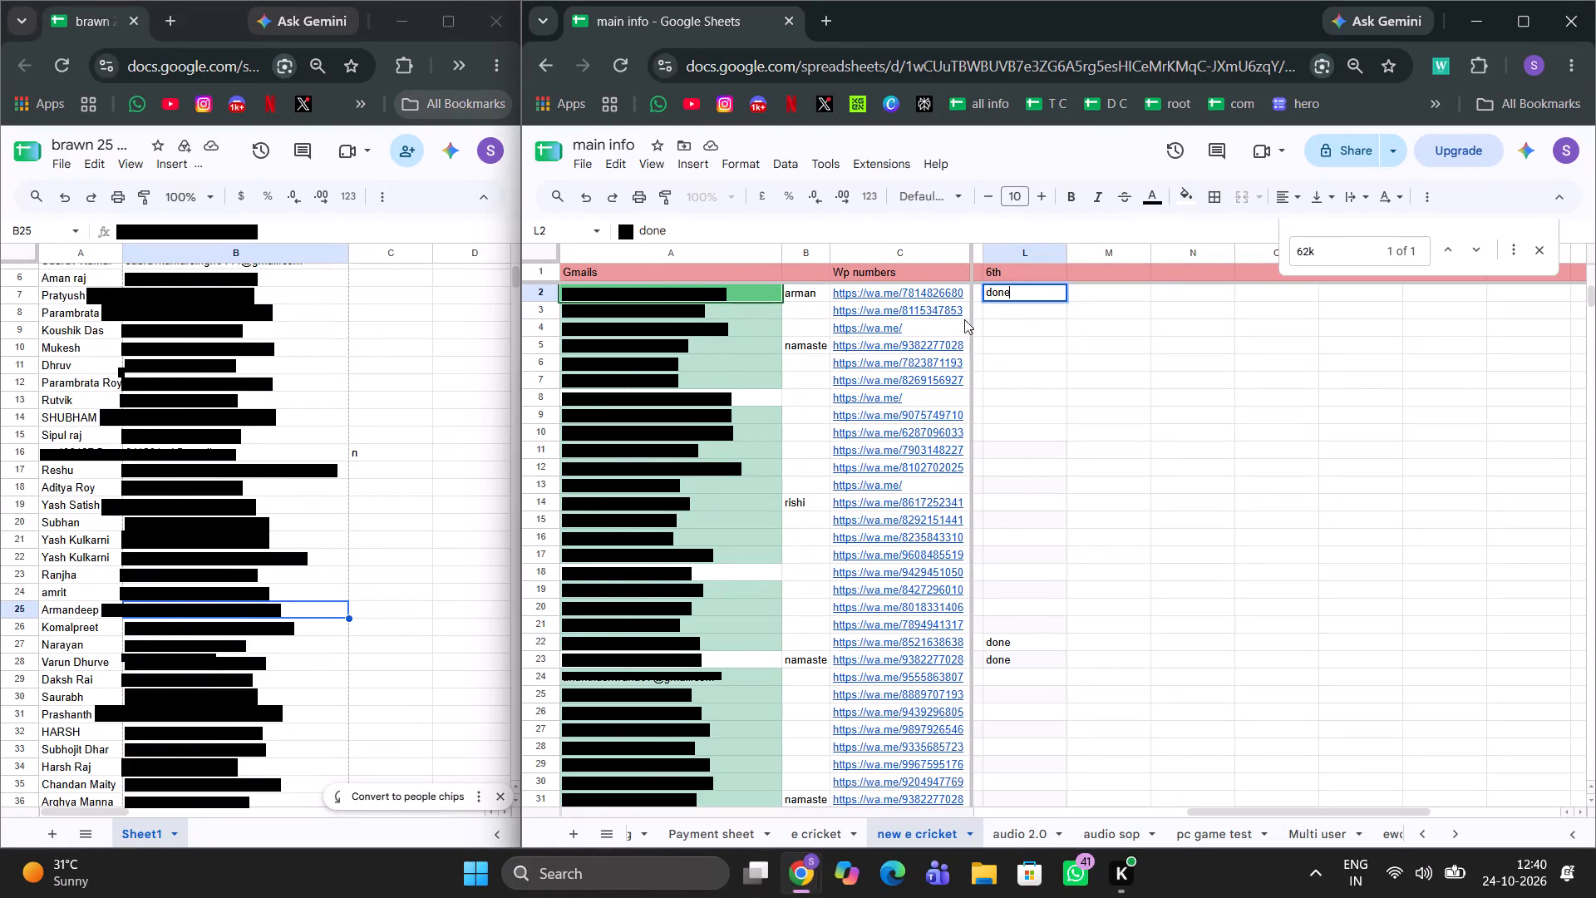
Copy the Gmail from brawn 25 row 27 and search new e cricket for it.
double_click(171, 631)
click(195, 644)
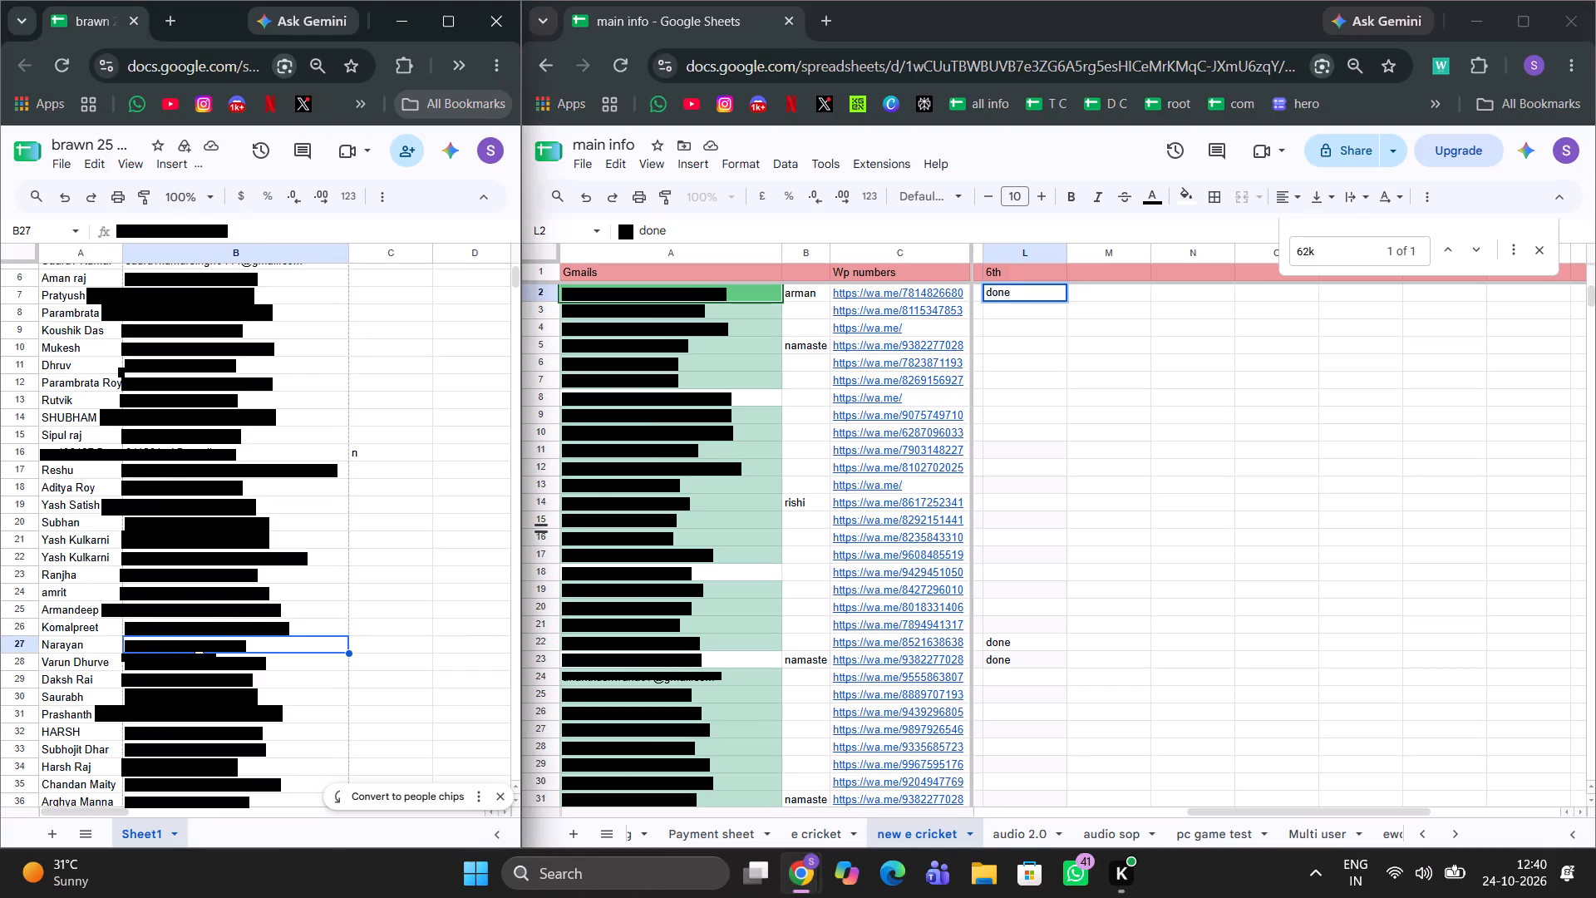
key(ctrl+c)
double_click(1328, 251)
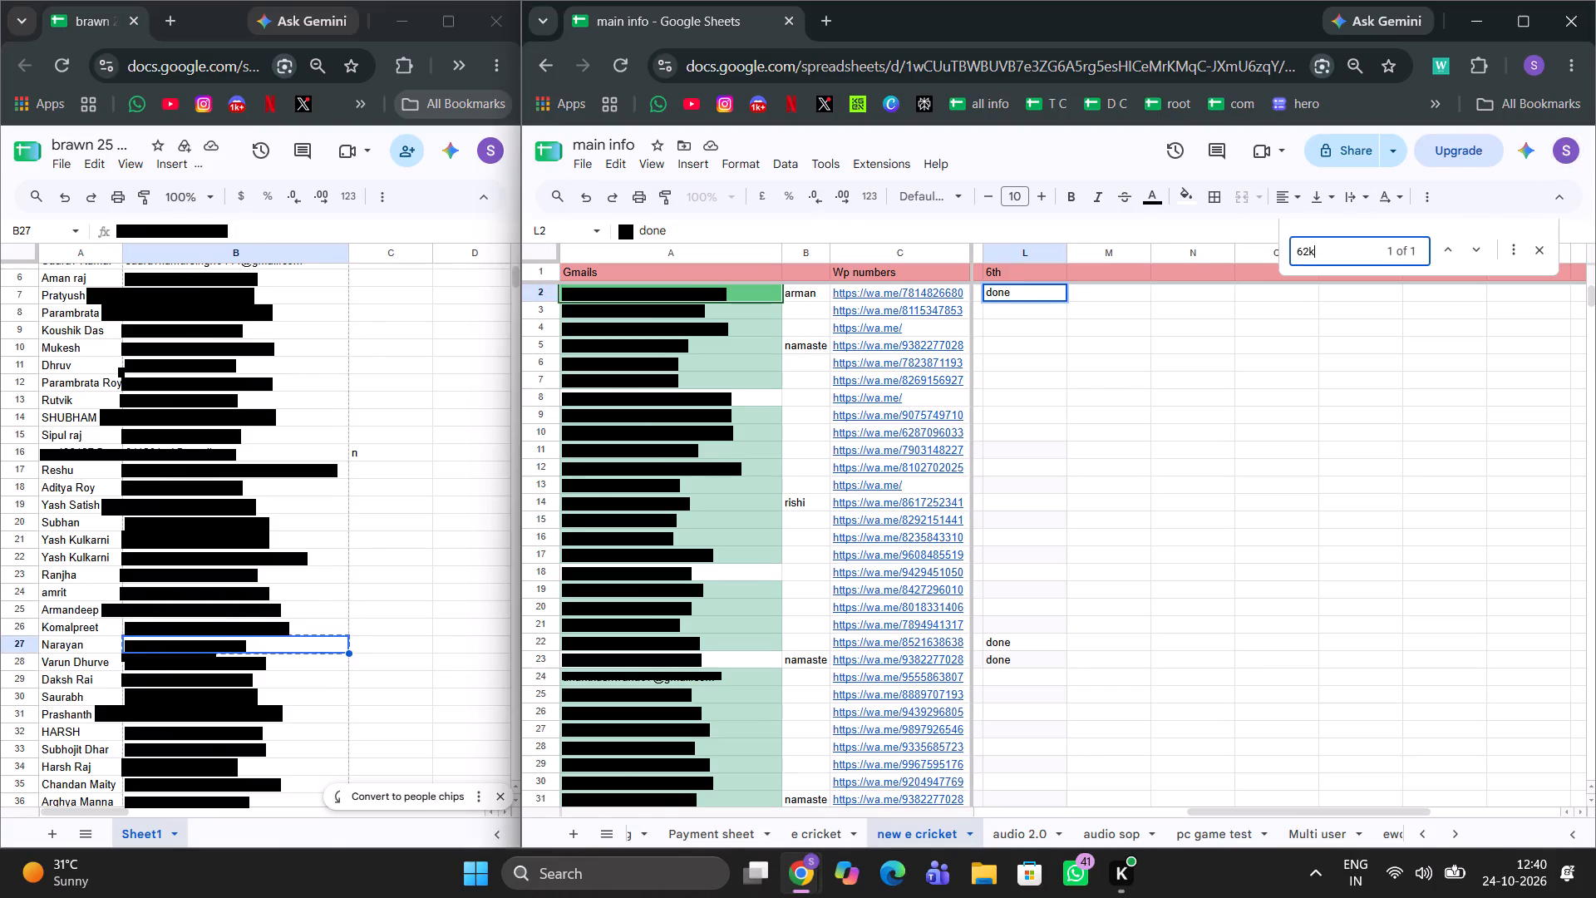
key(ctrl+v)
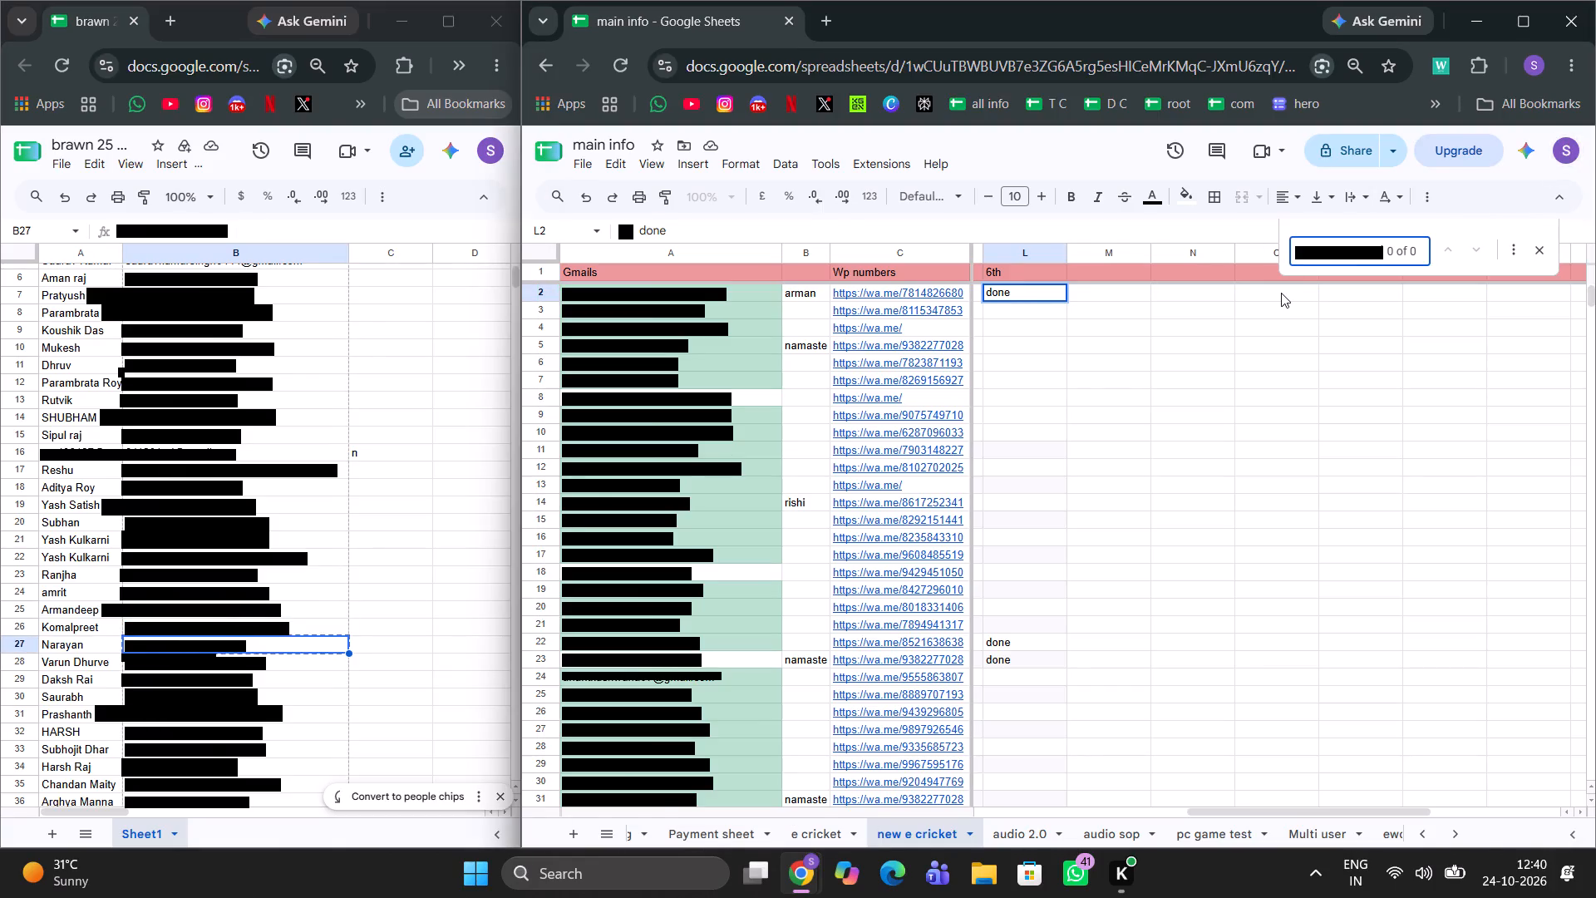
Search new e cricket for "cas" instead of the full Gmail from brawn 25 row 27.
key(BackSpace)
key(BackSpace)
key(BackSpace)
key(BackSpace)
key(BackSpace)
key(BackSpace)
key(BackSpace)
key(BackSpace)
key(BackSpace)
key(BackSpace)
key(BackSpace)
key(BackSpace)
key(BackSpace)
key(BackSpace)
key(BackSpace)
key(BackSpace)
key(BackSpace)
key(BackSpace)
key(BackSpace)
key(BackSpace)
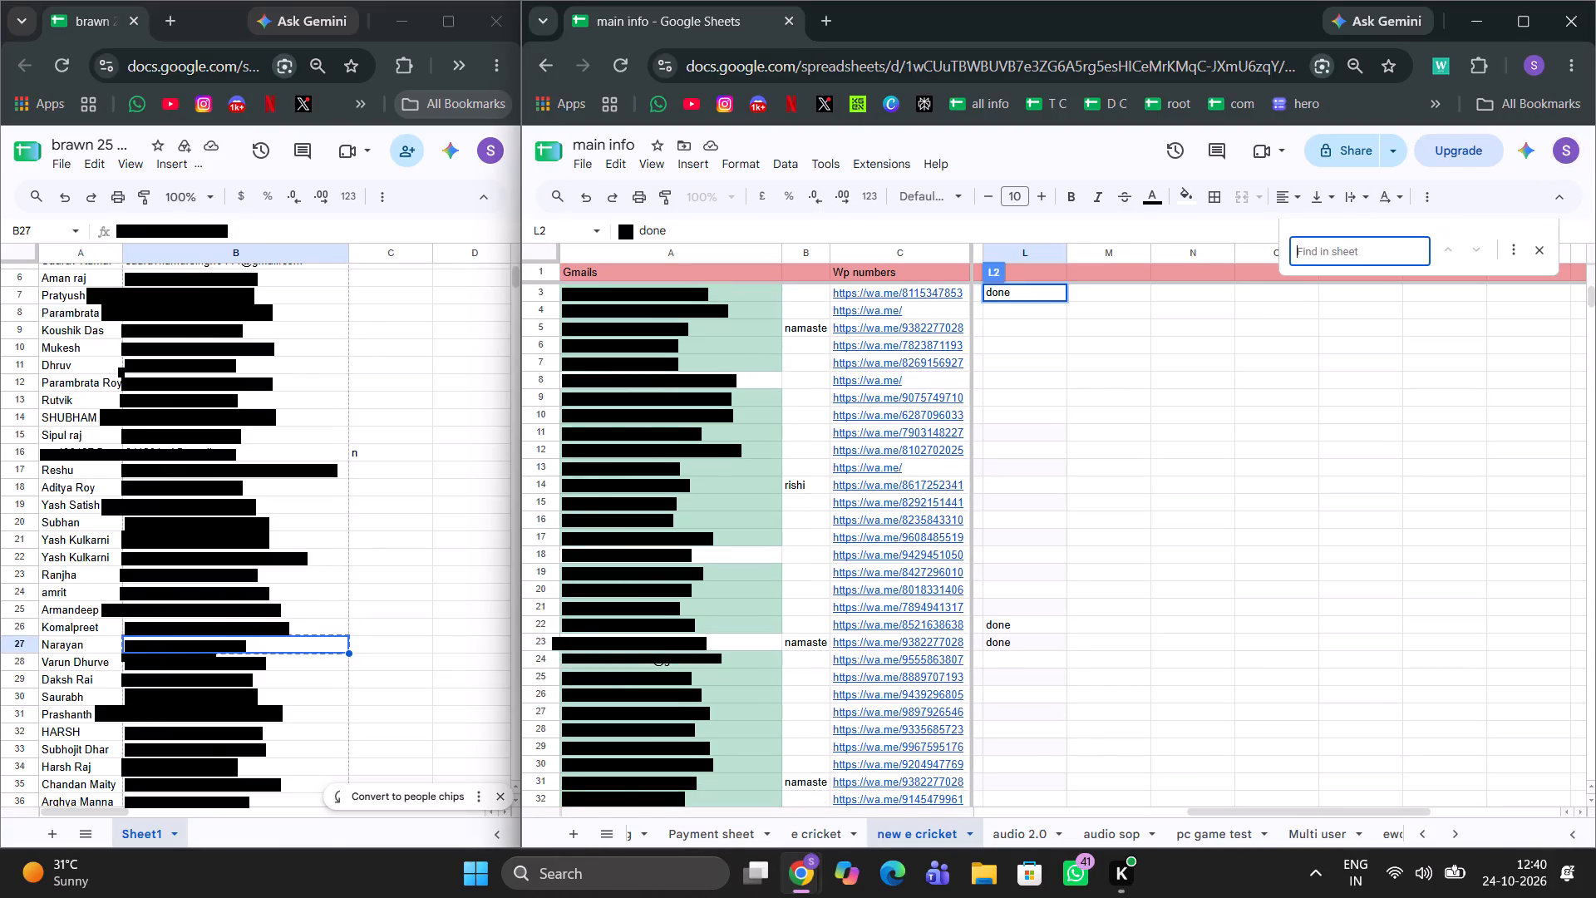
text(ca)
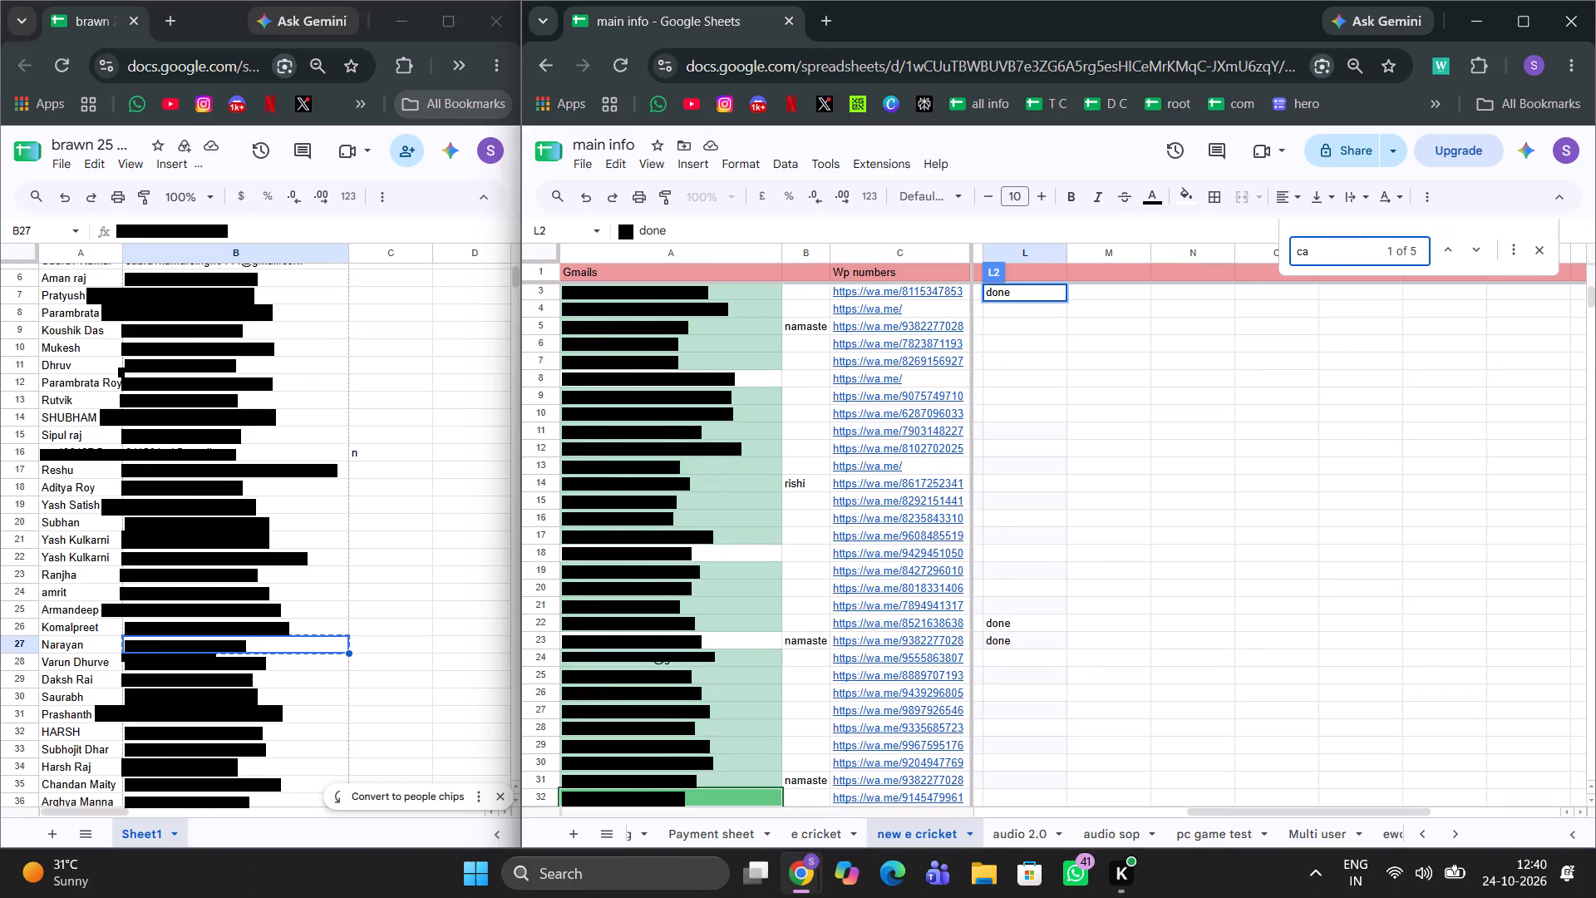
key(s)
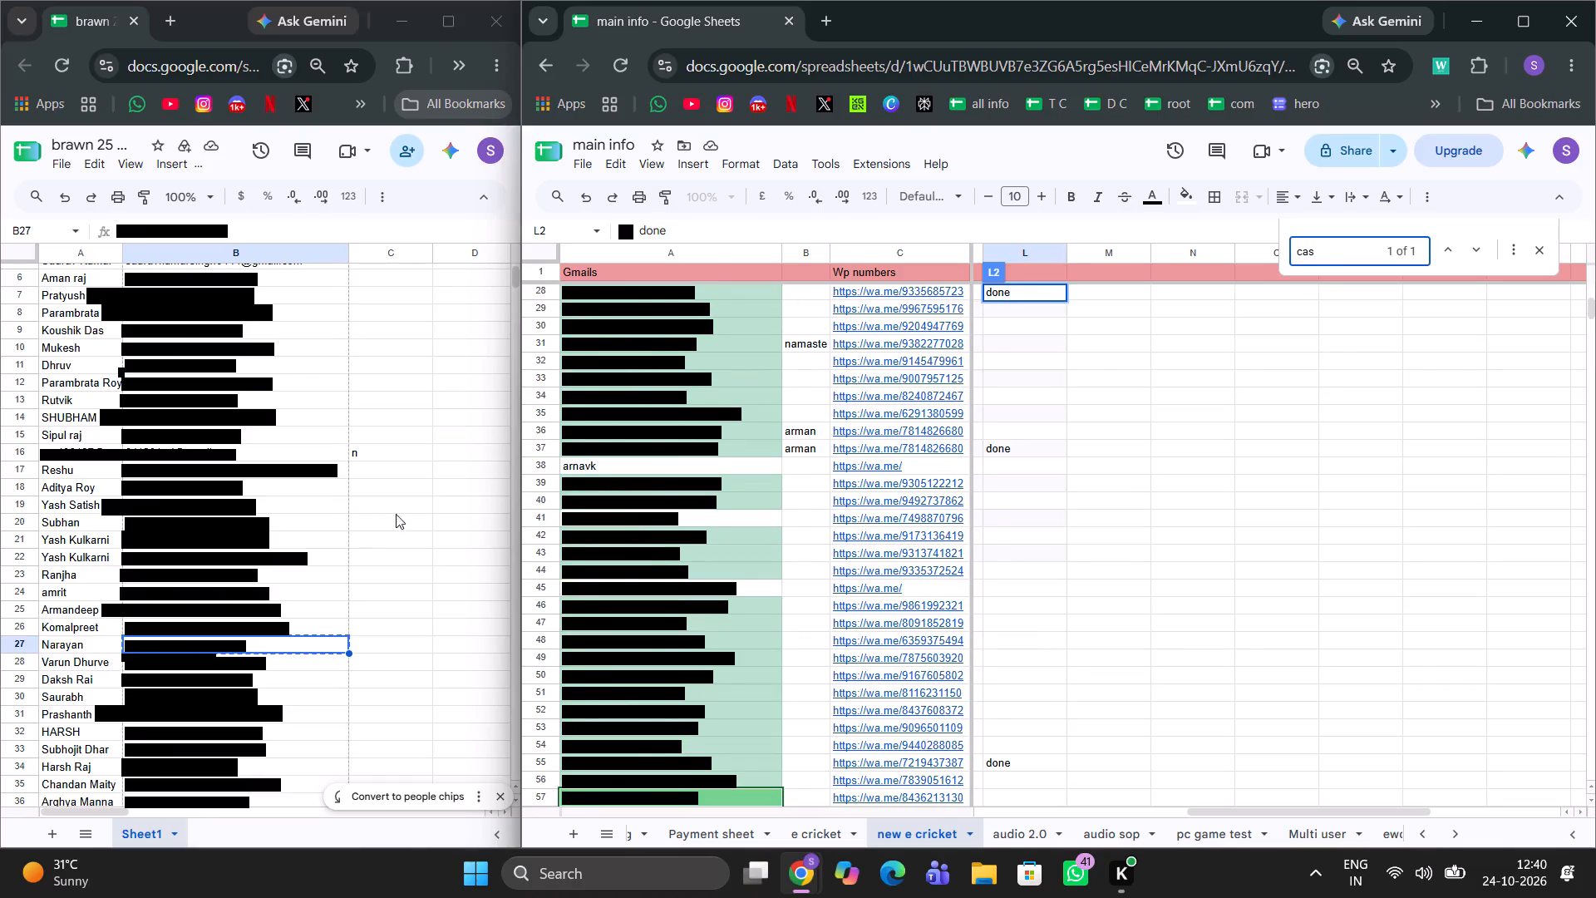
Add the Gmail from brawn 25 row 27 to the first empty Gmails cell of new e cricket, A229.
scroll(349, 577, down, 2)
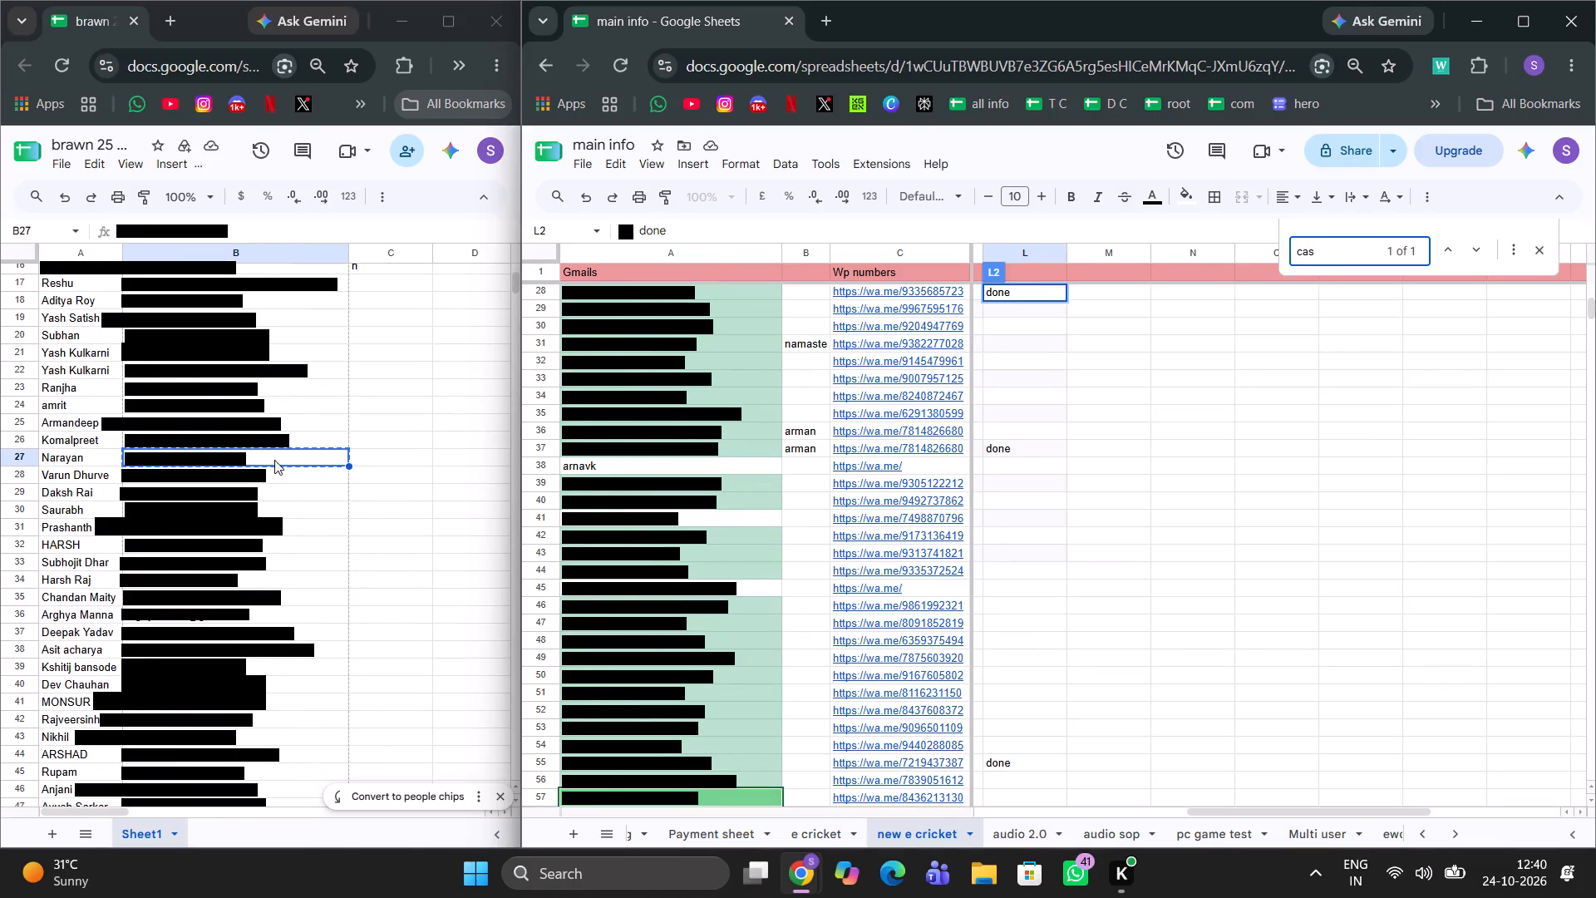
scroll(728, 649, down, 11)
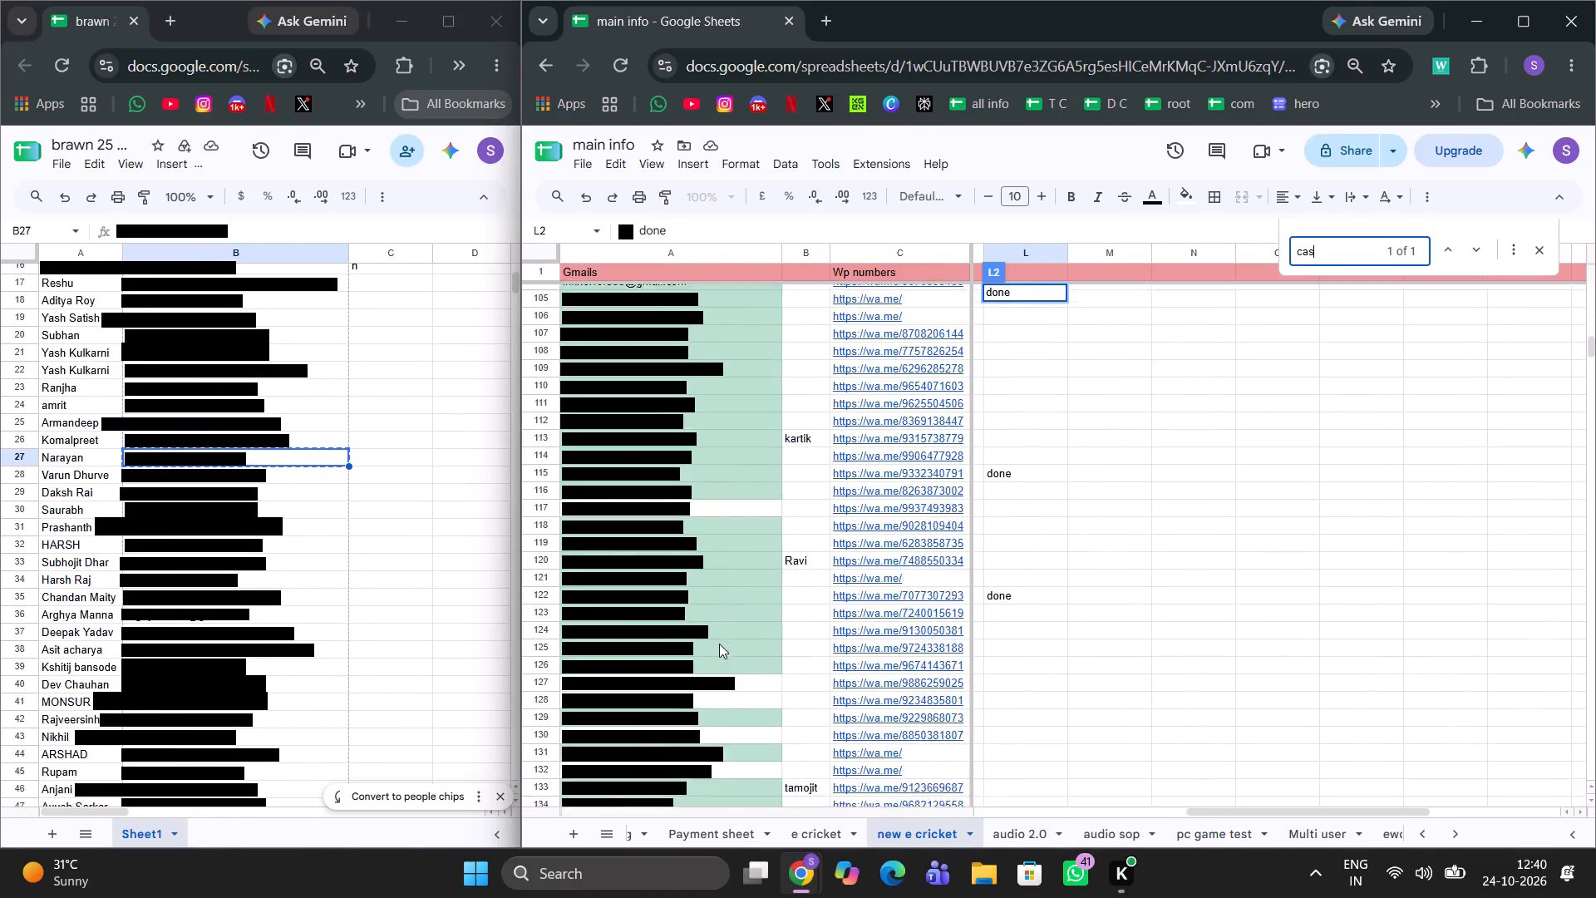
scroll(719, 644, down, 10)
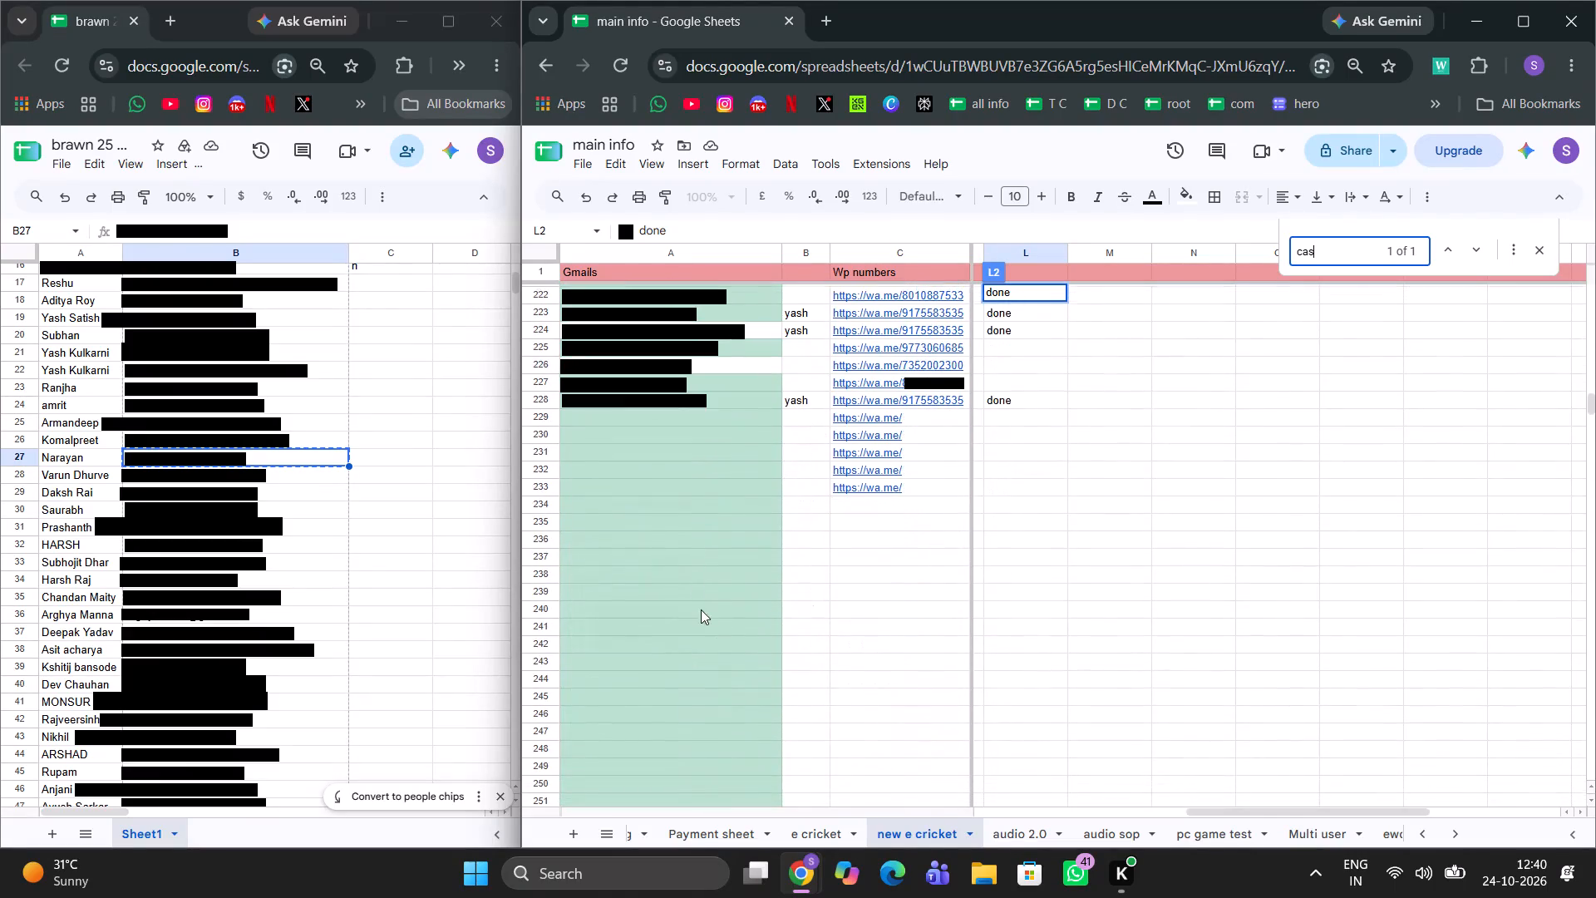
scroll(701, 609, down, 1)
click(678, 422)
key(ctrl+v)
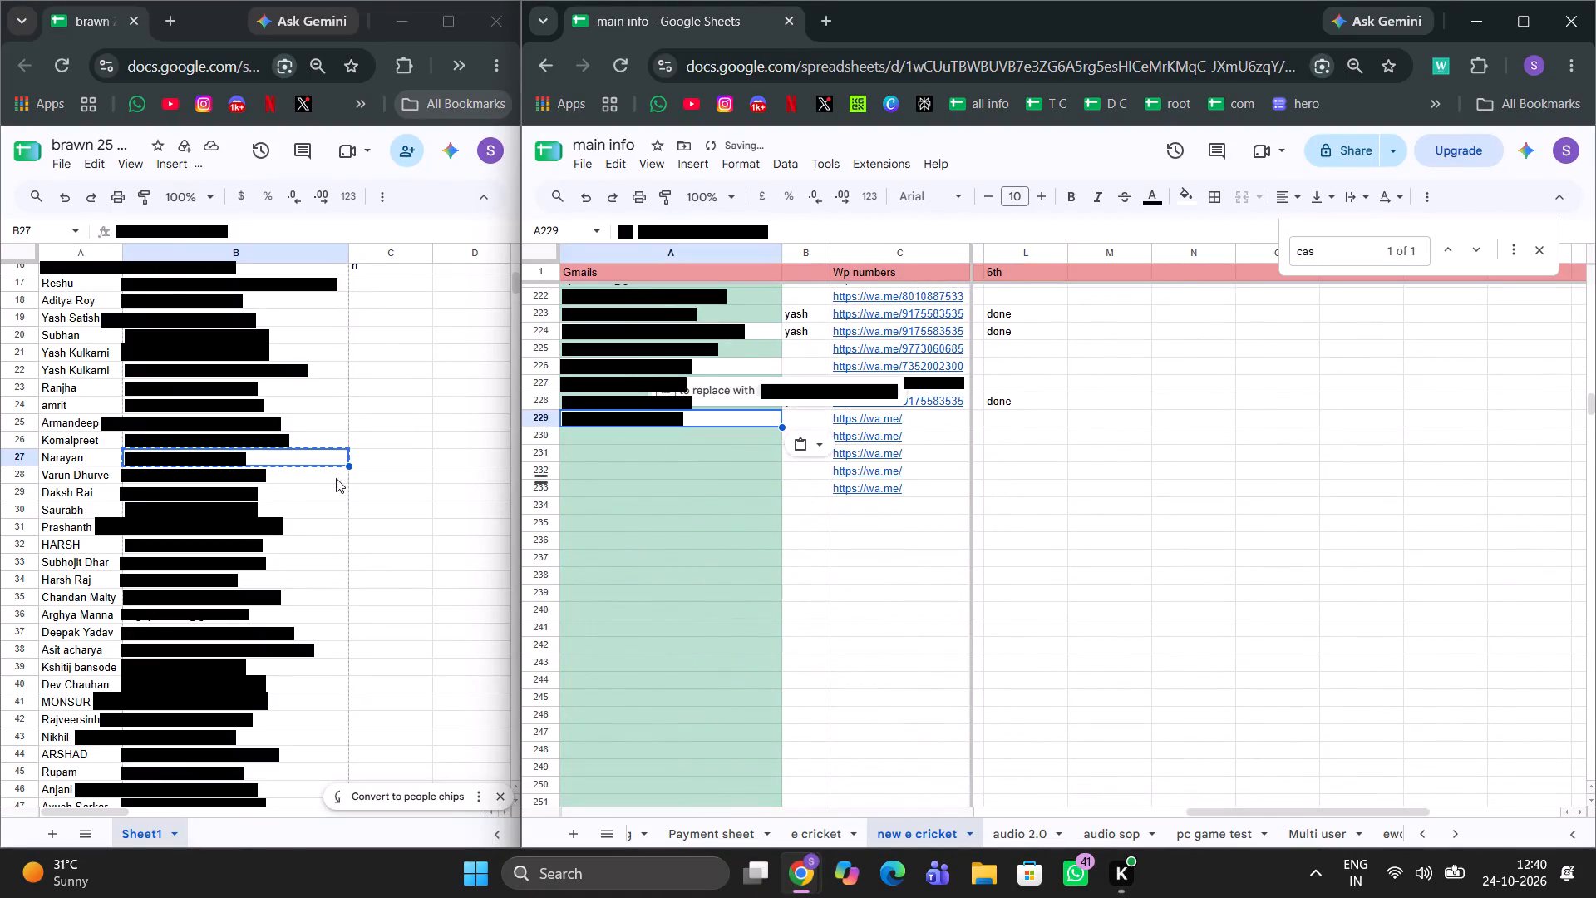
Search new e cricket for the brawn 25 row 28 Gmail and enter "done" under 6th in its row, 220.
click(259, 478)
key(ctrl+c)
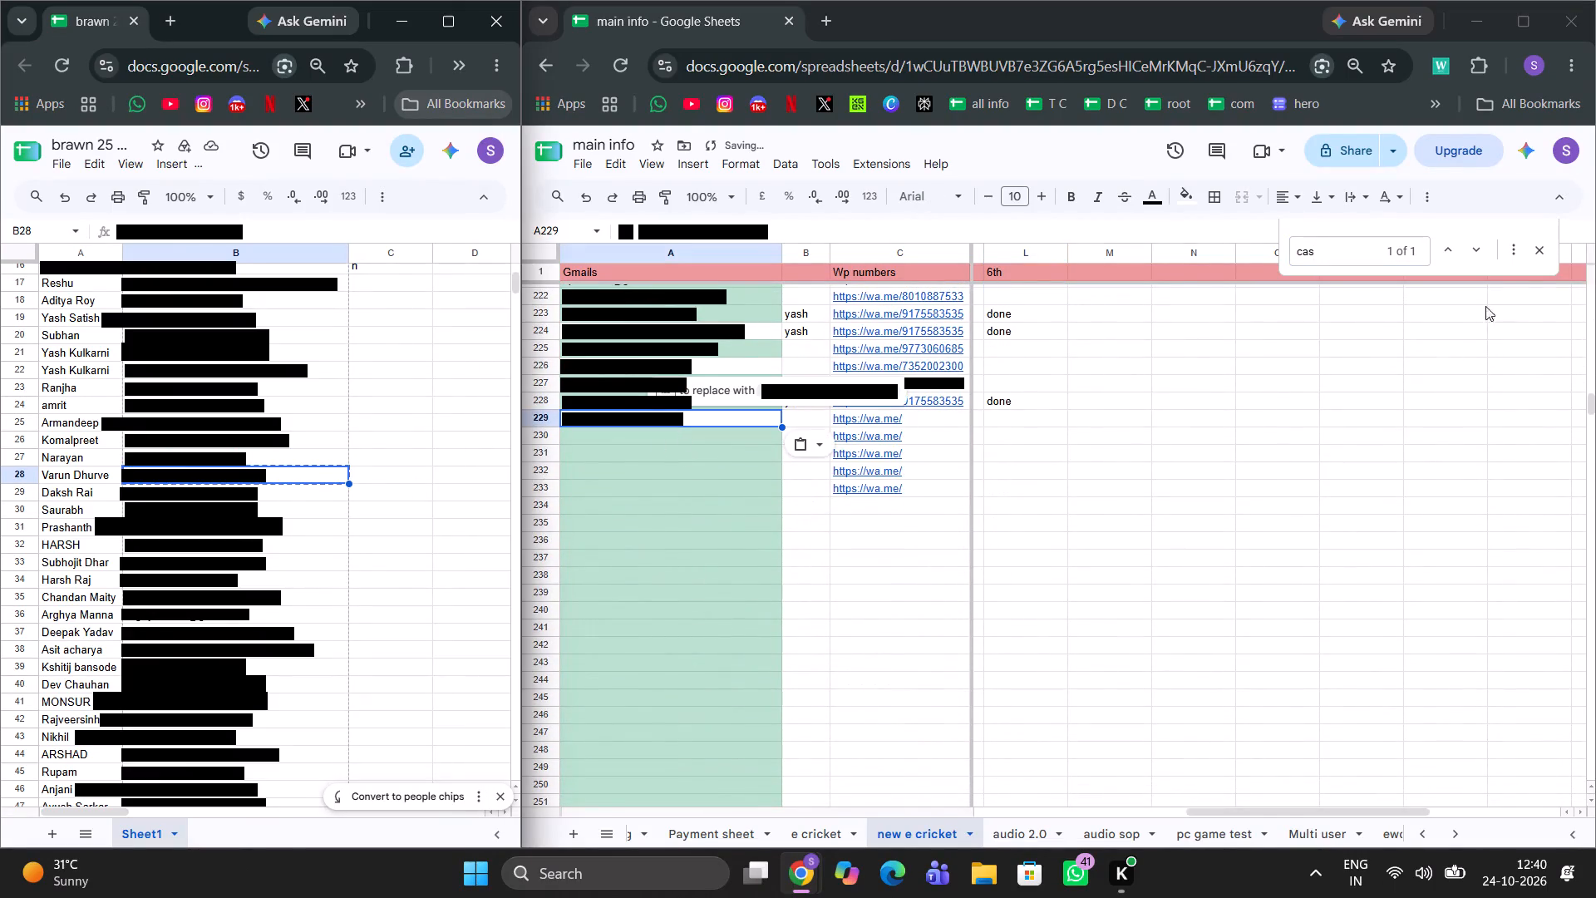
double_click(1328, 253)
key(ctrl+v)
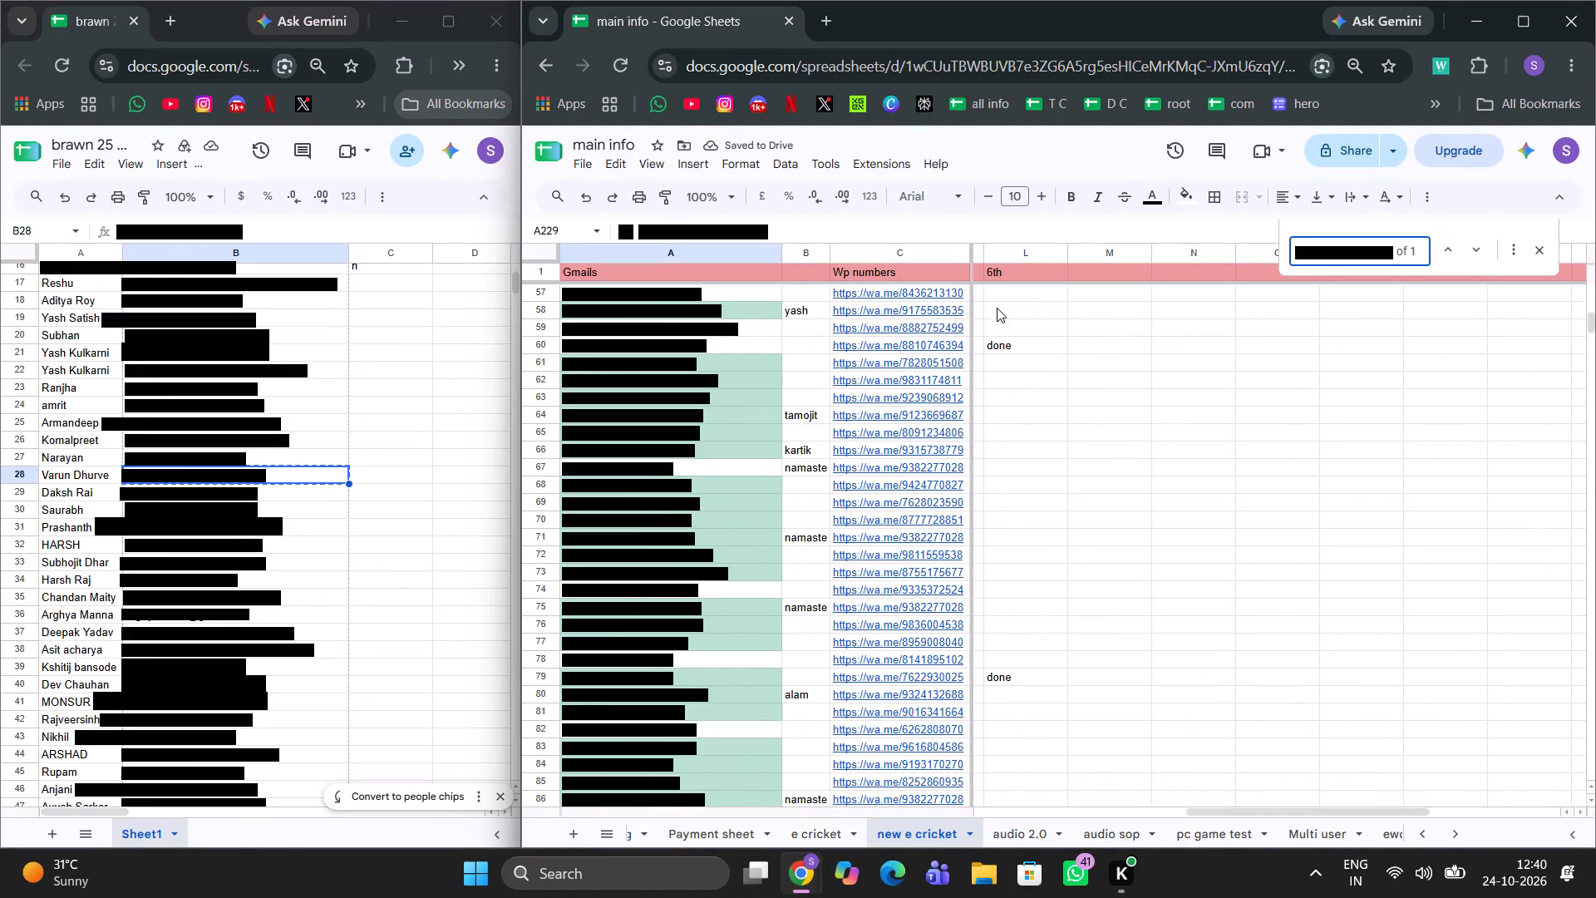
click(1453, 241)
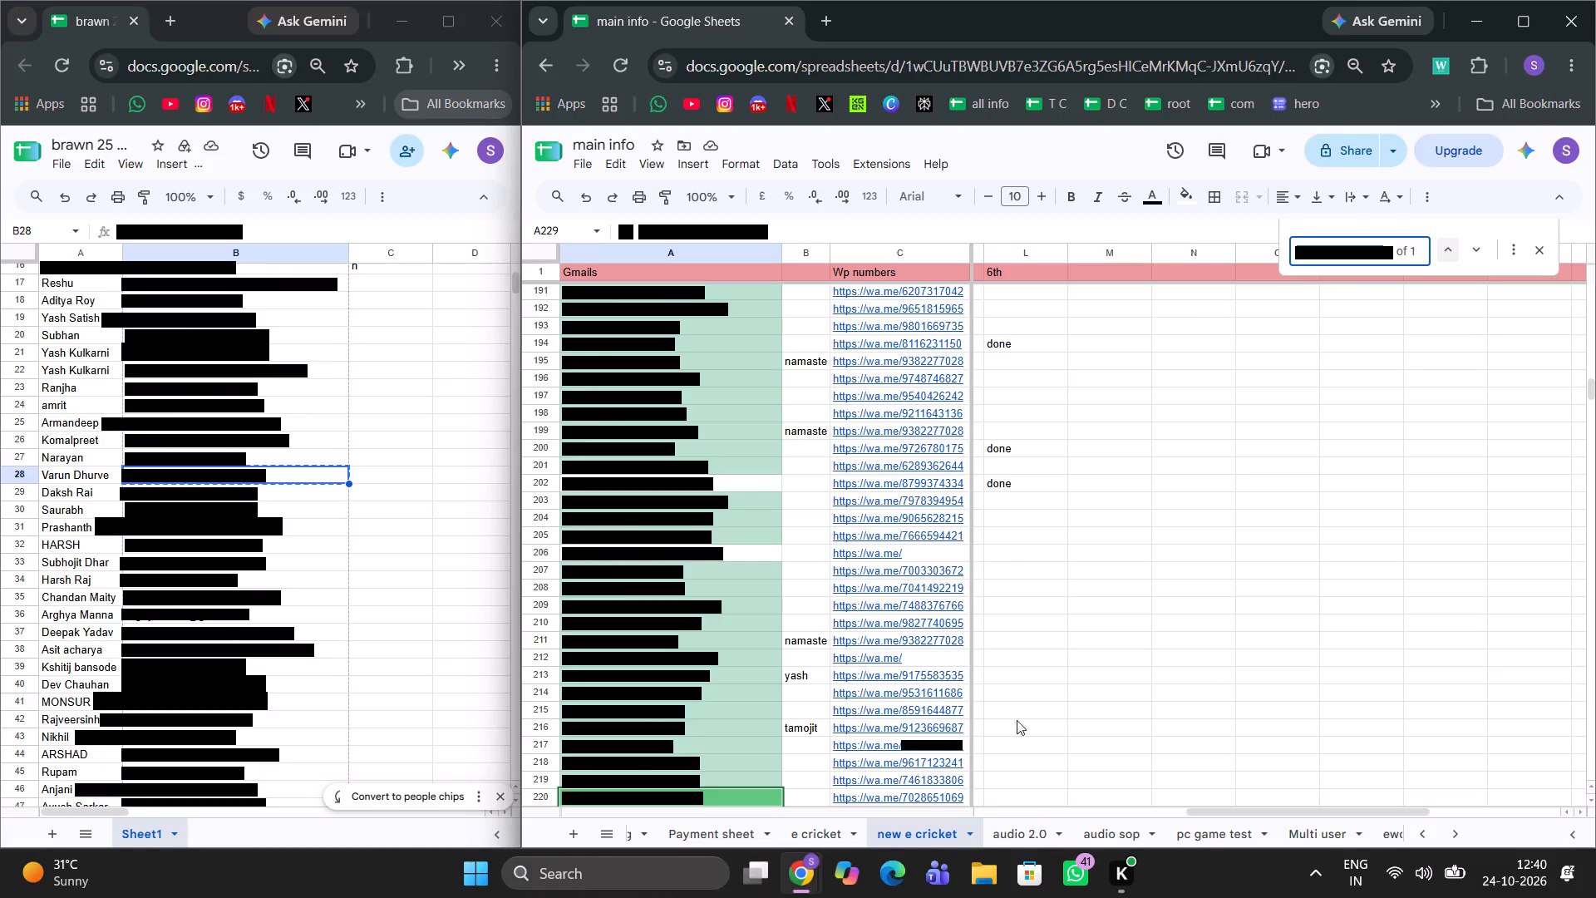
double_click(1019, 792)
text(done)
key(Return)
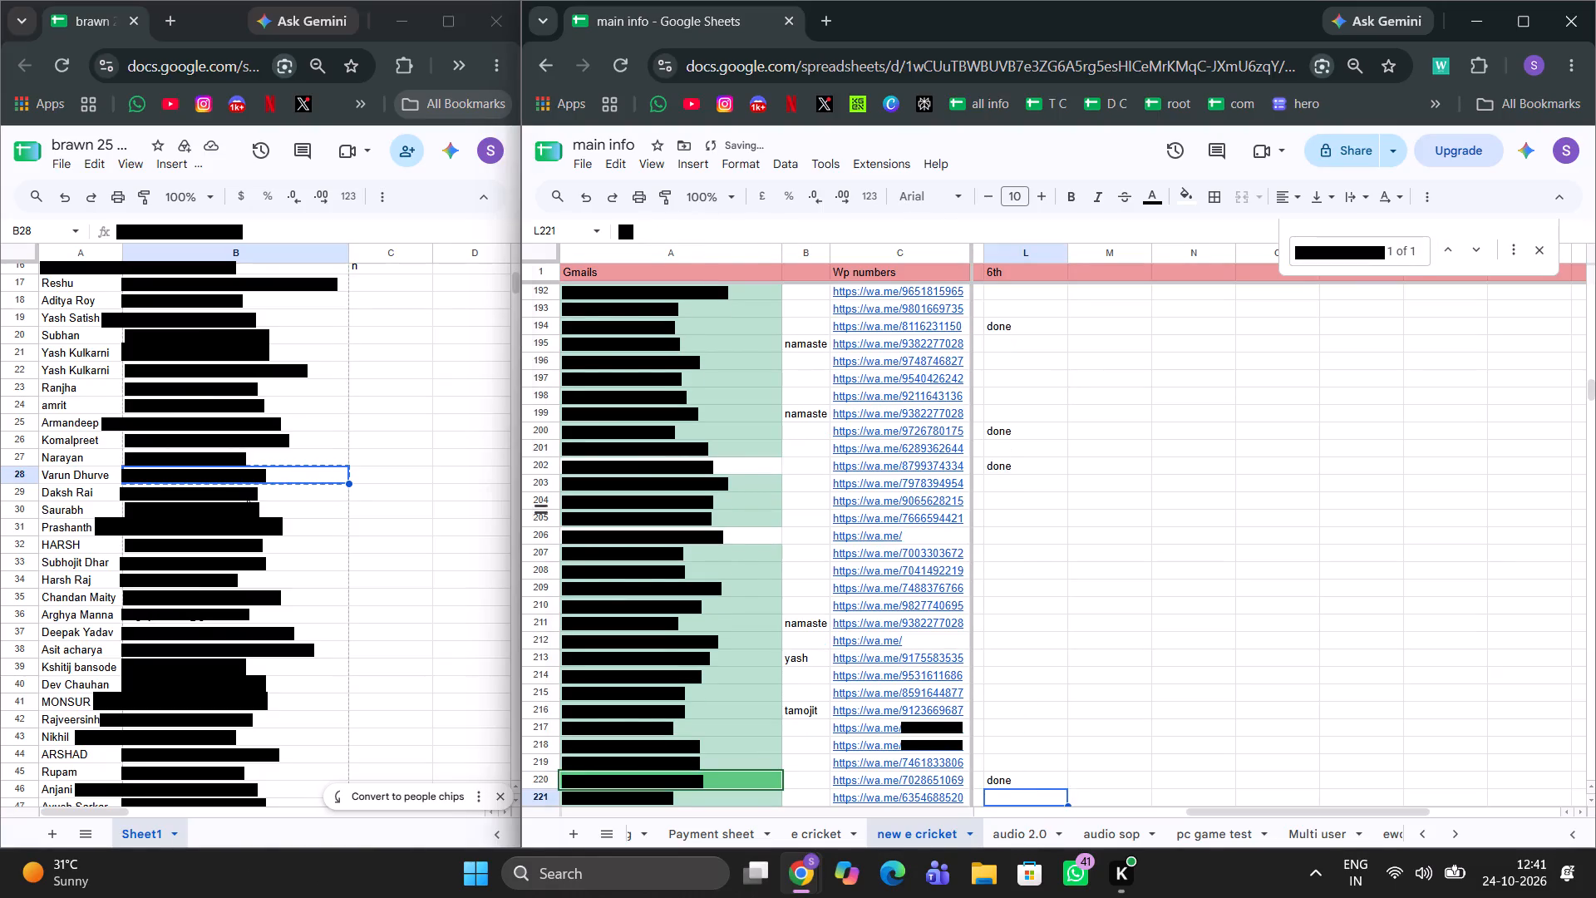
Copy the Gmail from brawn 25 row 29 and search new e cricket for it.
click(247, 499)
key(ctrl+c)
triple_click(1325, 251)
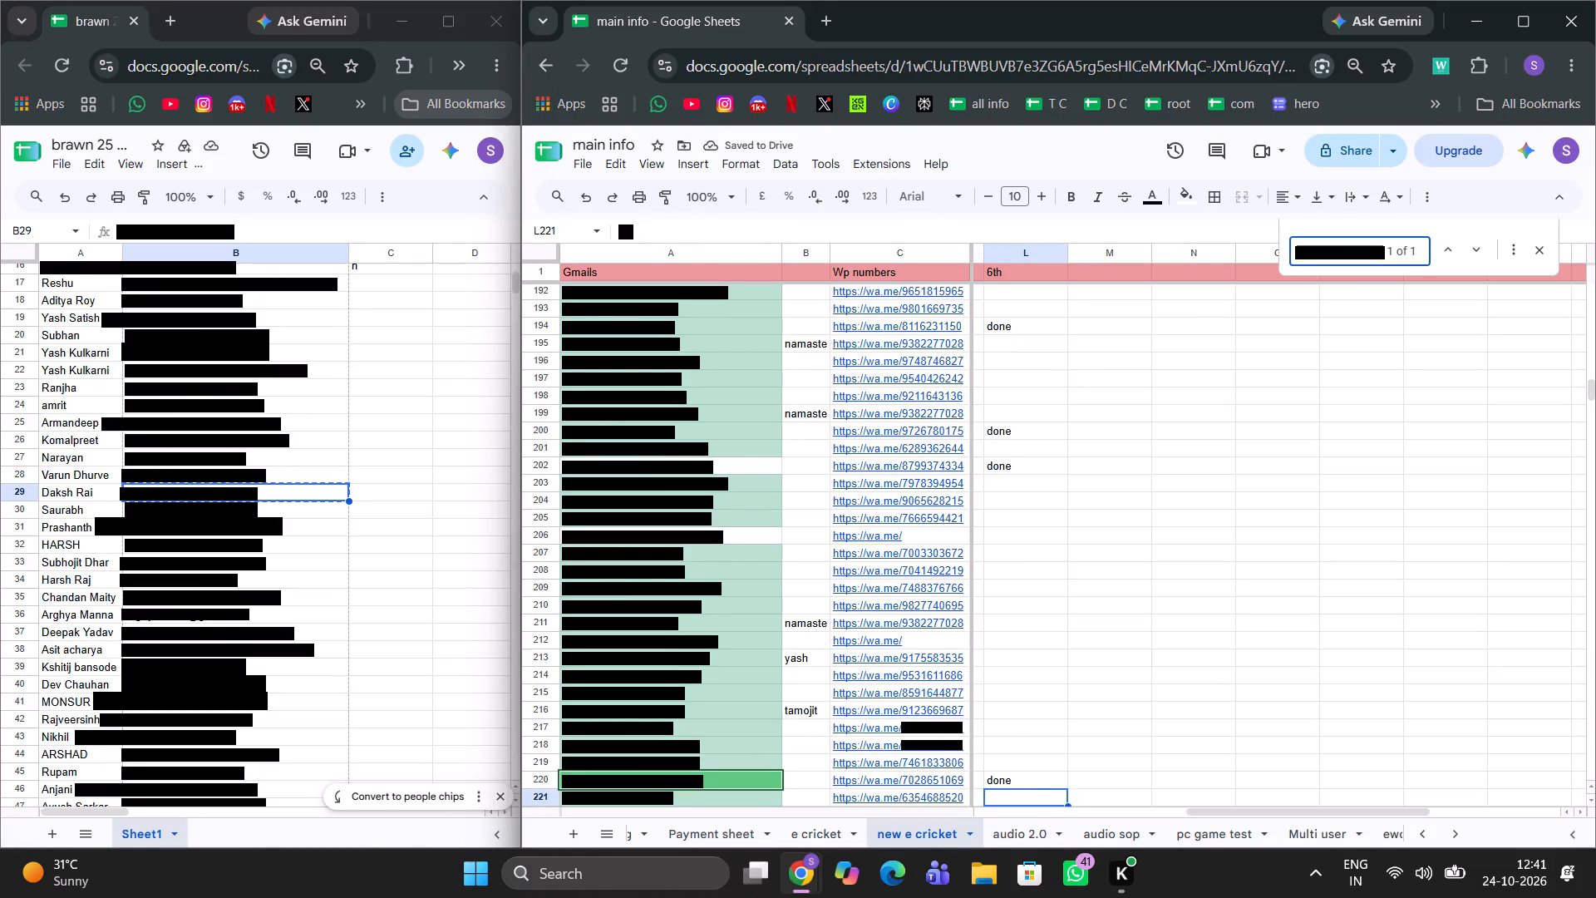
key(ctrl+v)
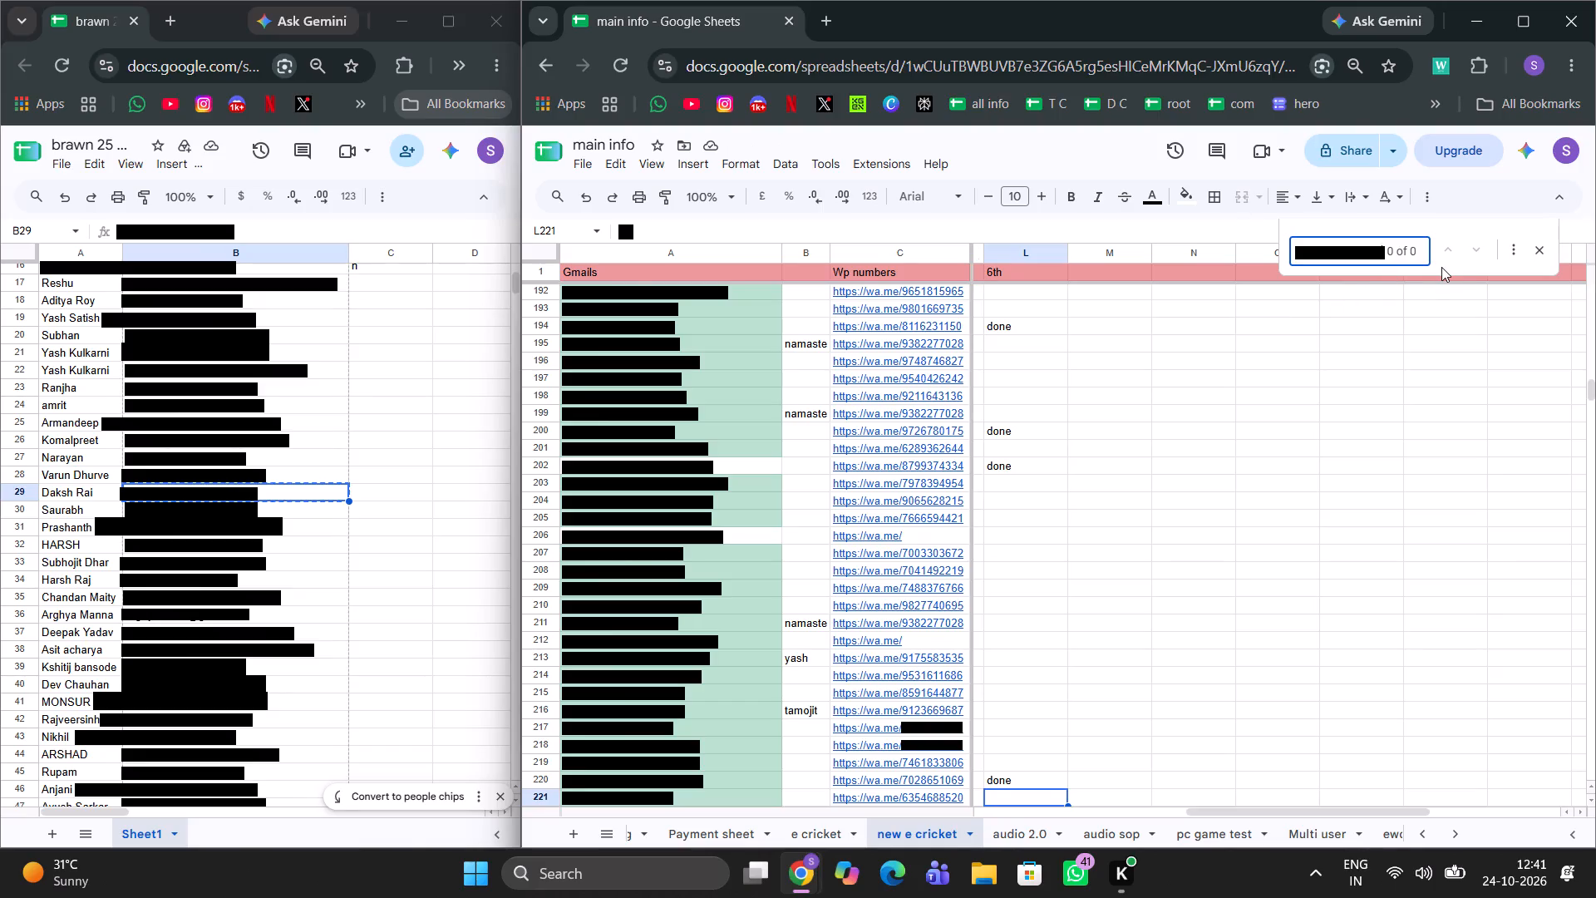
Search new e cricket for "daksh" instead of the full Gmail from brawn 25 row 29.
key(BackSpace)
key(BackSpace)
key(BackSpace)
key(BackSpace)
key(BackSpace)
key(BackSpace)
key(BackSpace)
key(BackSpace)
key(BackSpace)
key(BackSpace)
key(BackSpace)
key(BackSpace)
key(BackSpace)
key(BackSpace)
key(BackSpace)
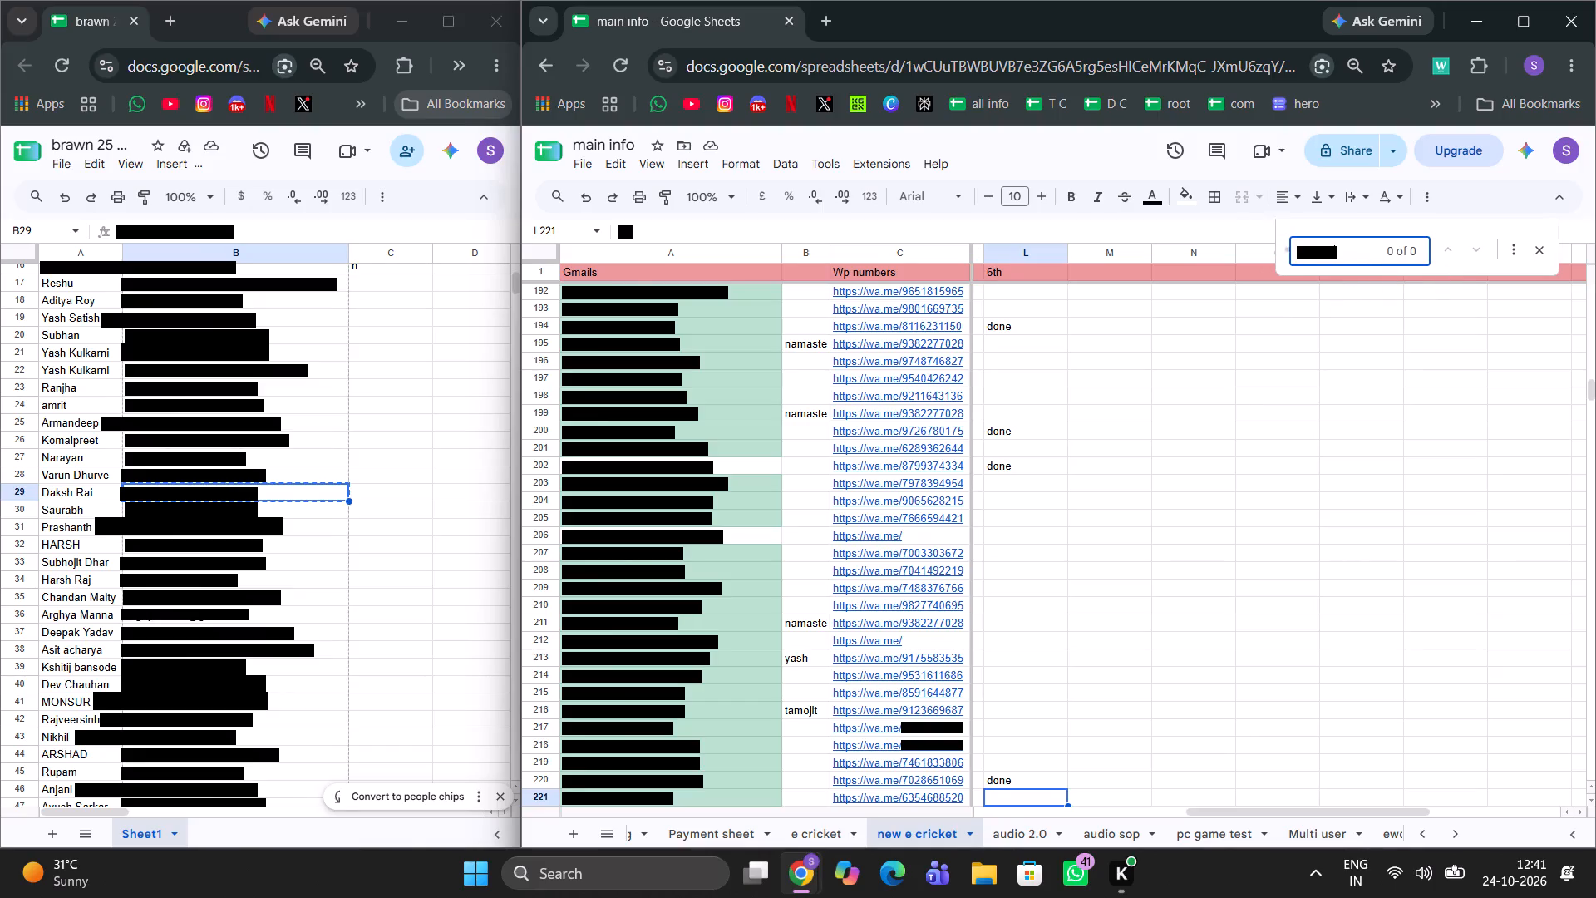
key(BackSpace)
key(BackSpace)
key(BackSpace)
key(BackSpace)
key(BackSpace)
key(BackSpace)
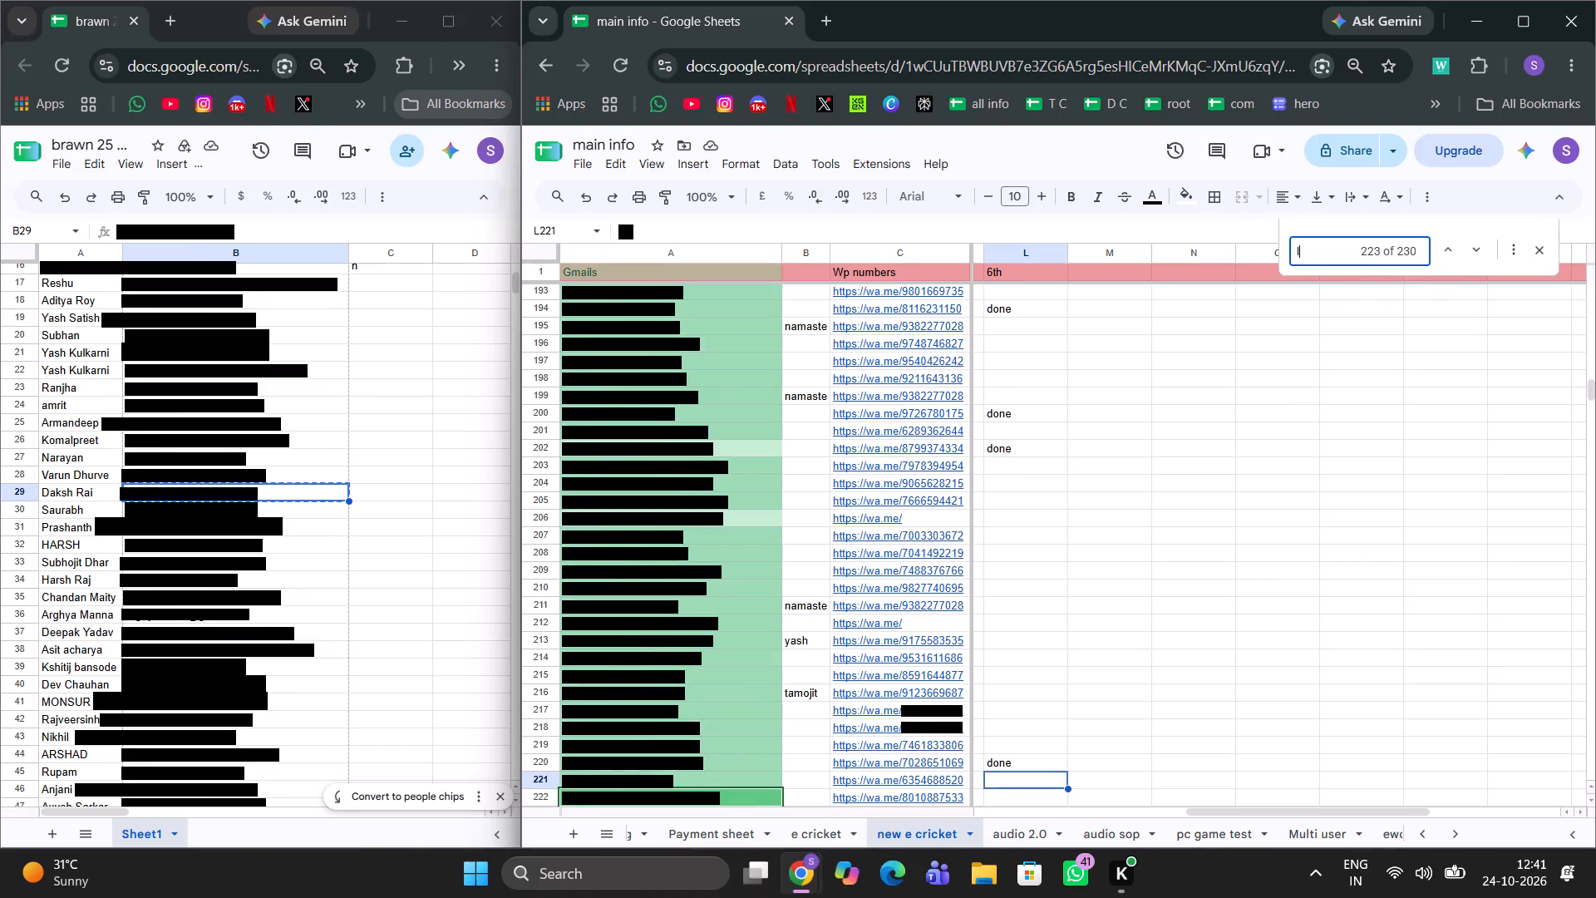
key(BackSpace)
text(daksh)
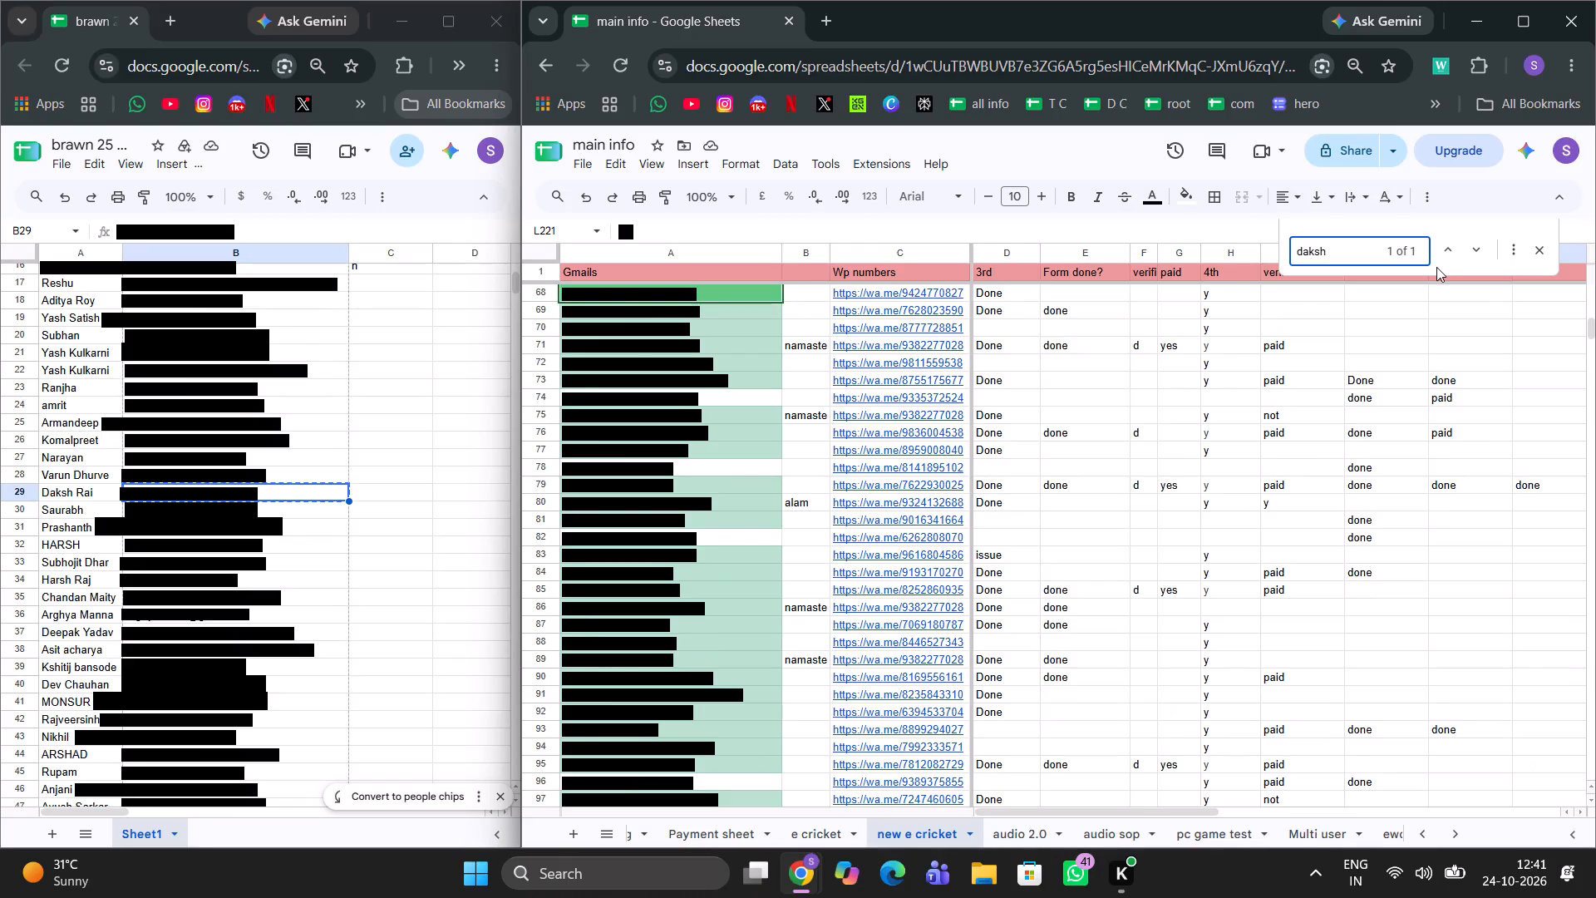
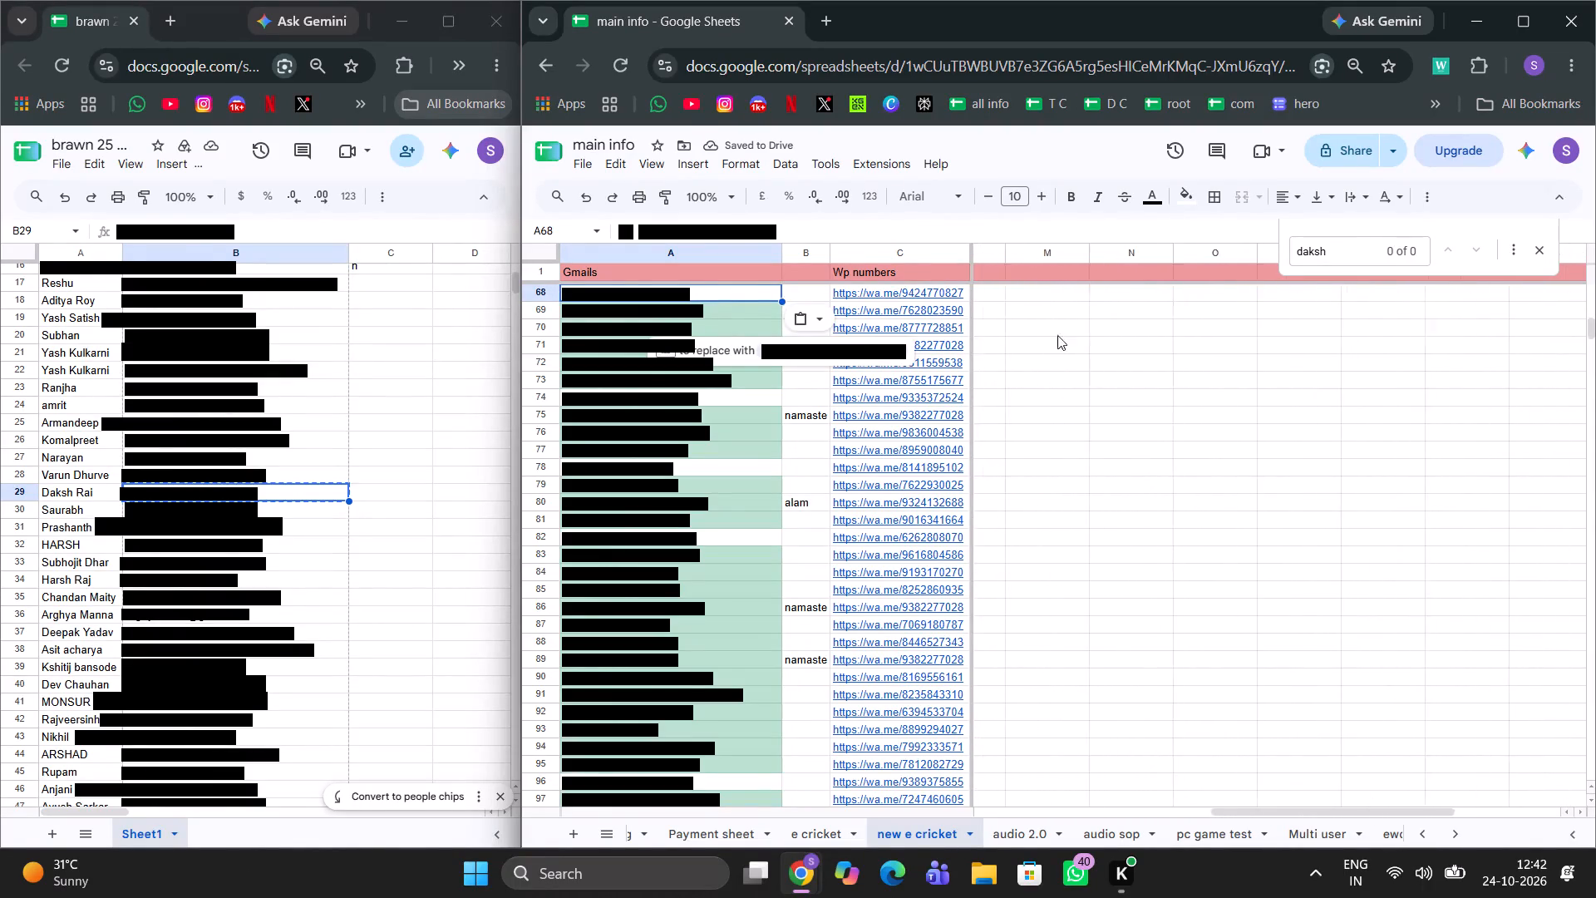
Enter "done" under 6th in row 68 of new e cricket for the brawn 25 row 29 Gmail.
scroll(1057, 335, left, 1)
click(1010, 297)
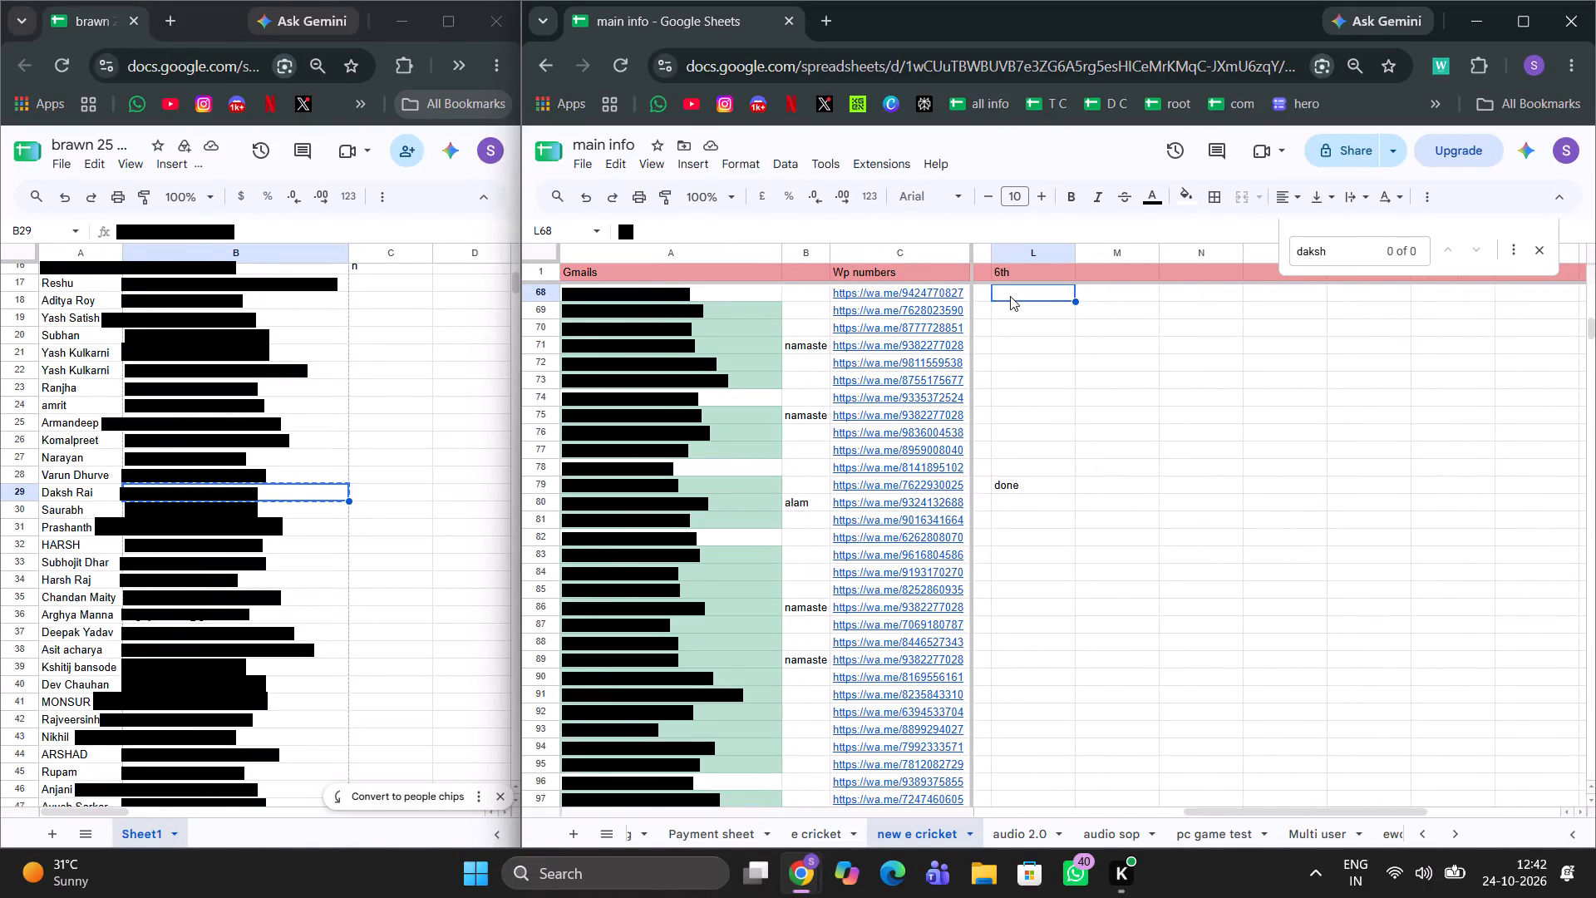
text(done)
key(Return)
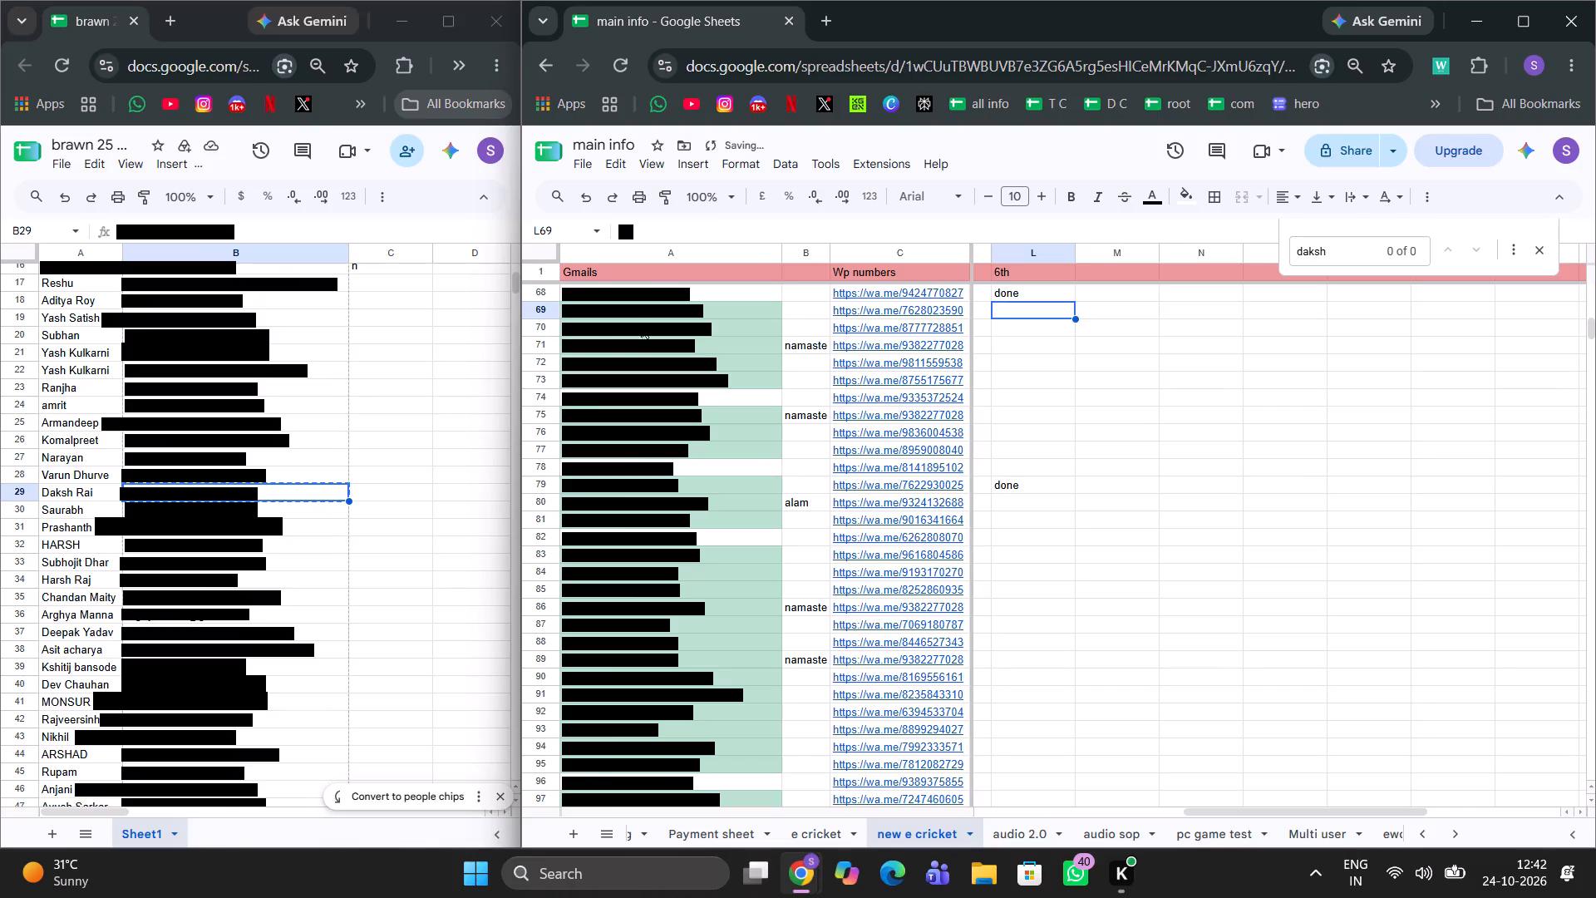
Open the Gmail cell in row 30 of the brawn 25 sheet, B30.
double_click(195, 514)
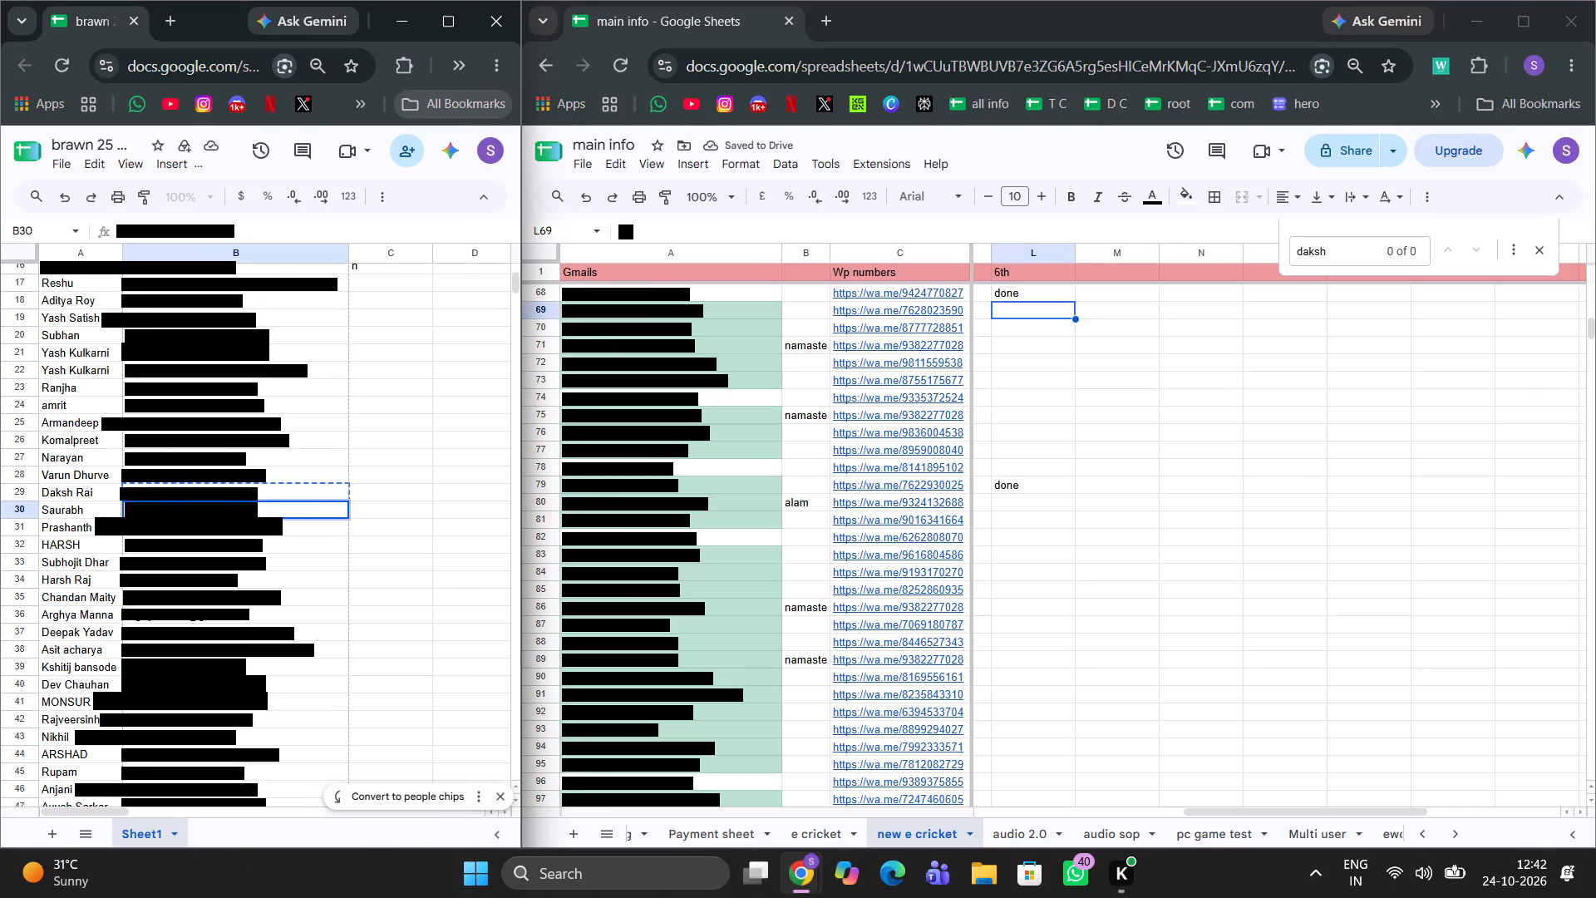
Search new e cricket for the brawn 25 row 30 Gmail and enter "done" under 6th in its row, 184.
click(251, 490)
double_click(259, 508)
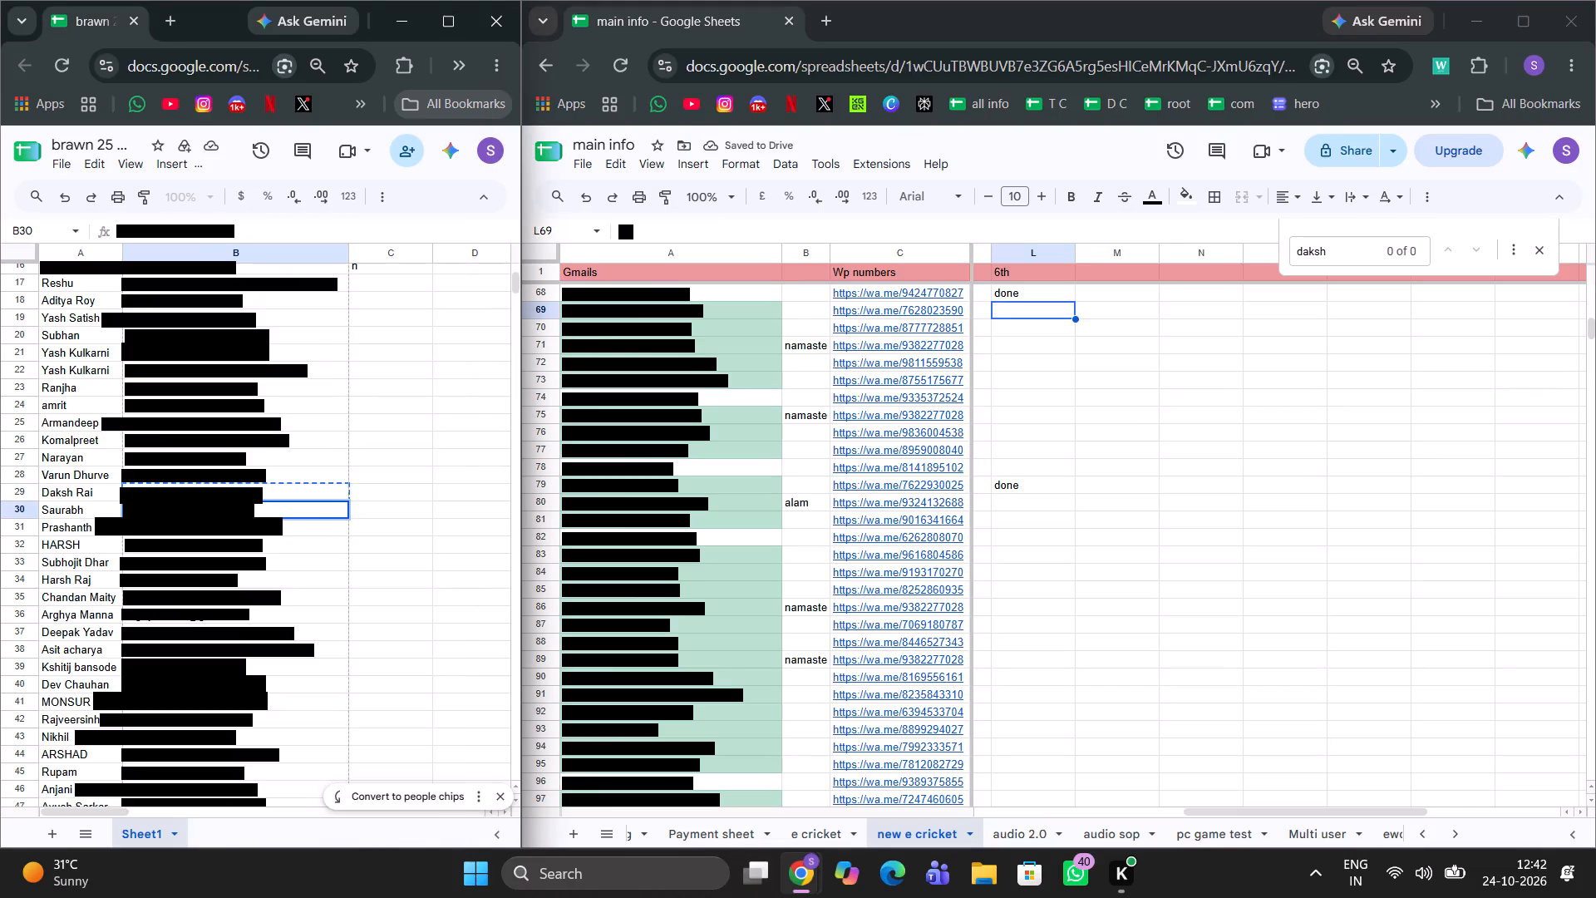
triple_click(259, 508)
key(ctrl+c)
double_click(1342, 262)
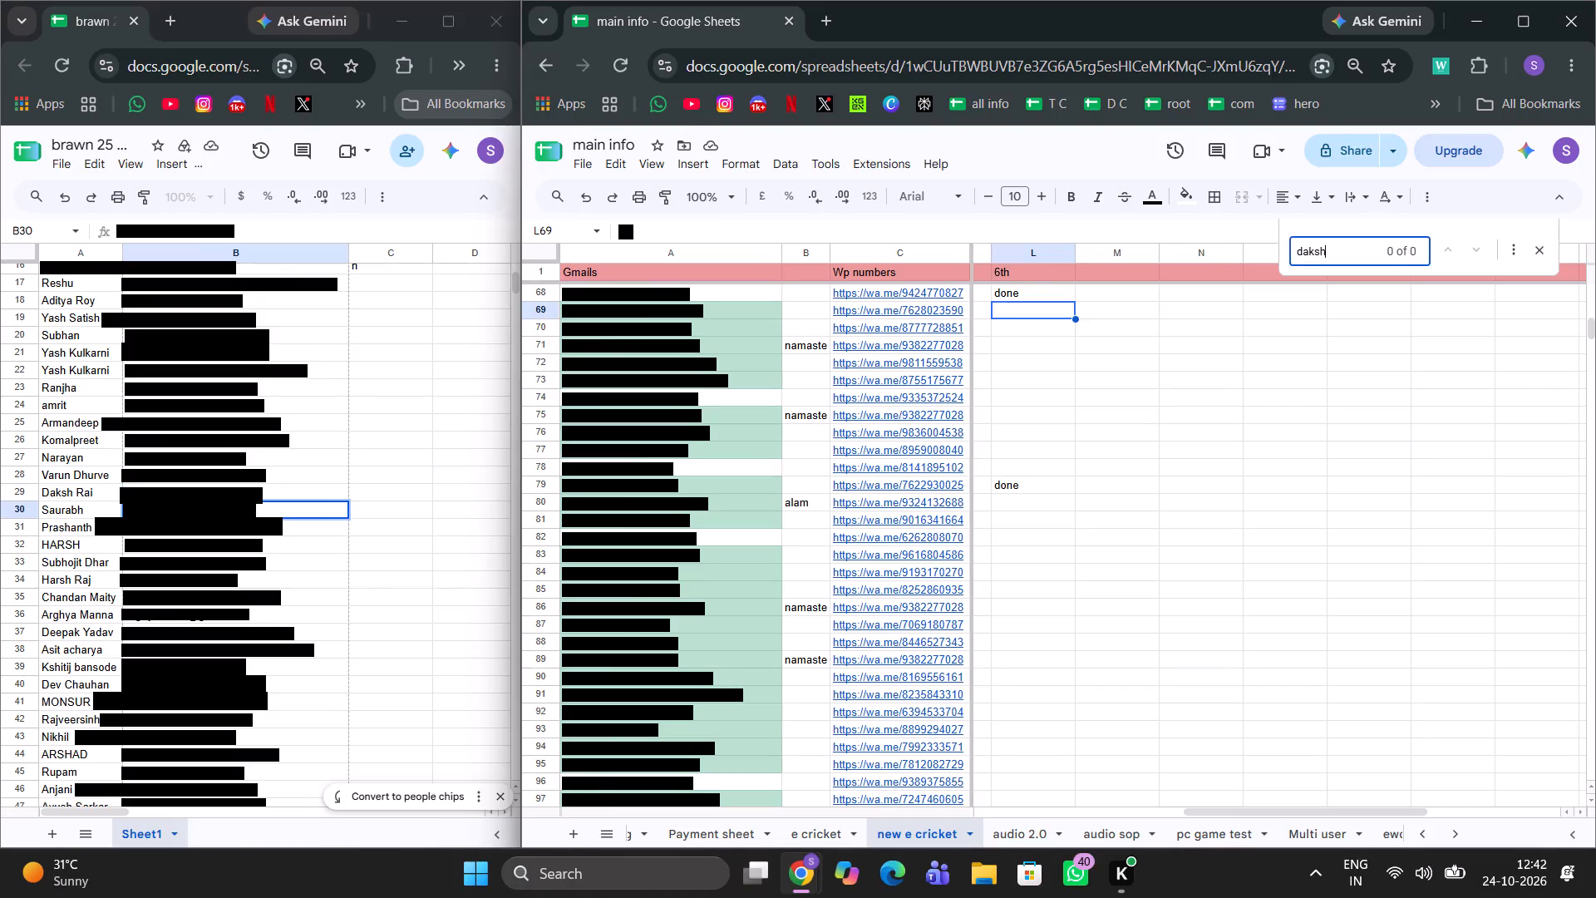
key(ctrl+v)
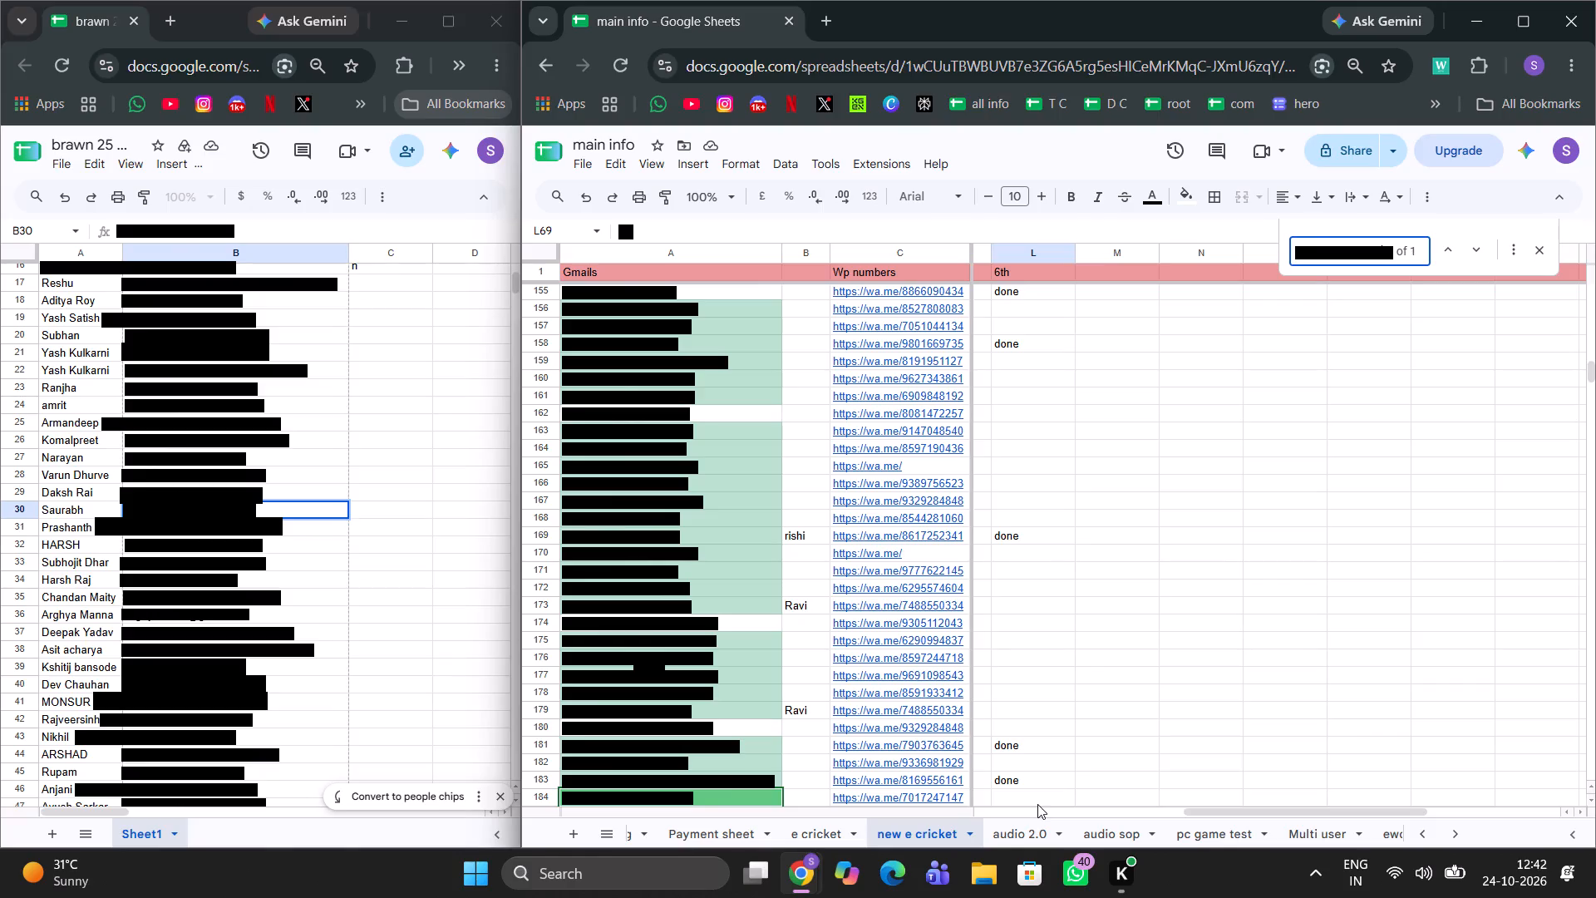
click(1037, 804)
text(done)
key(Return)
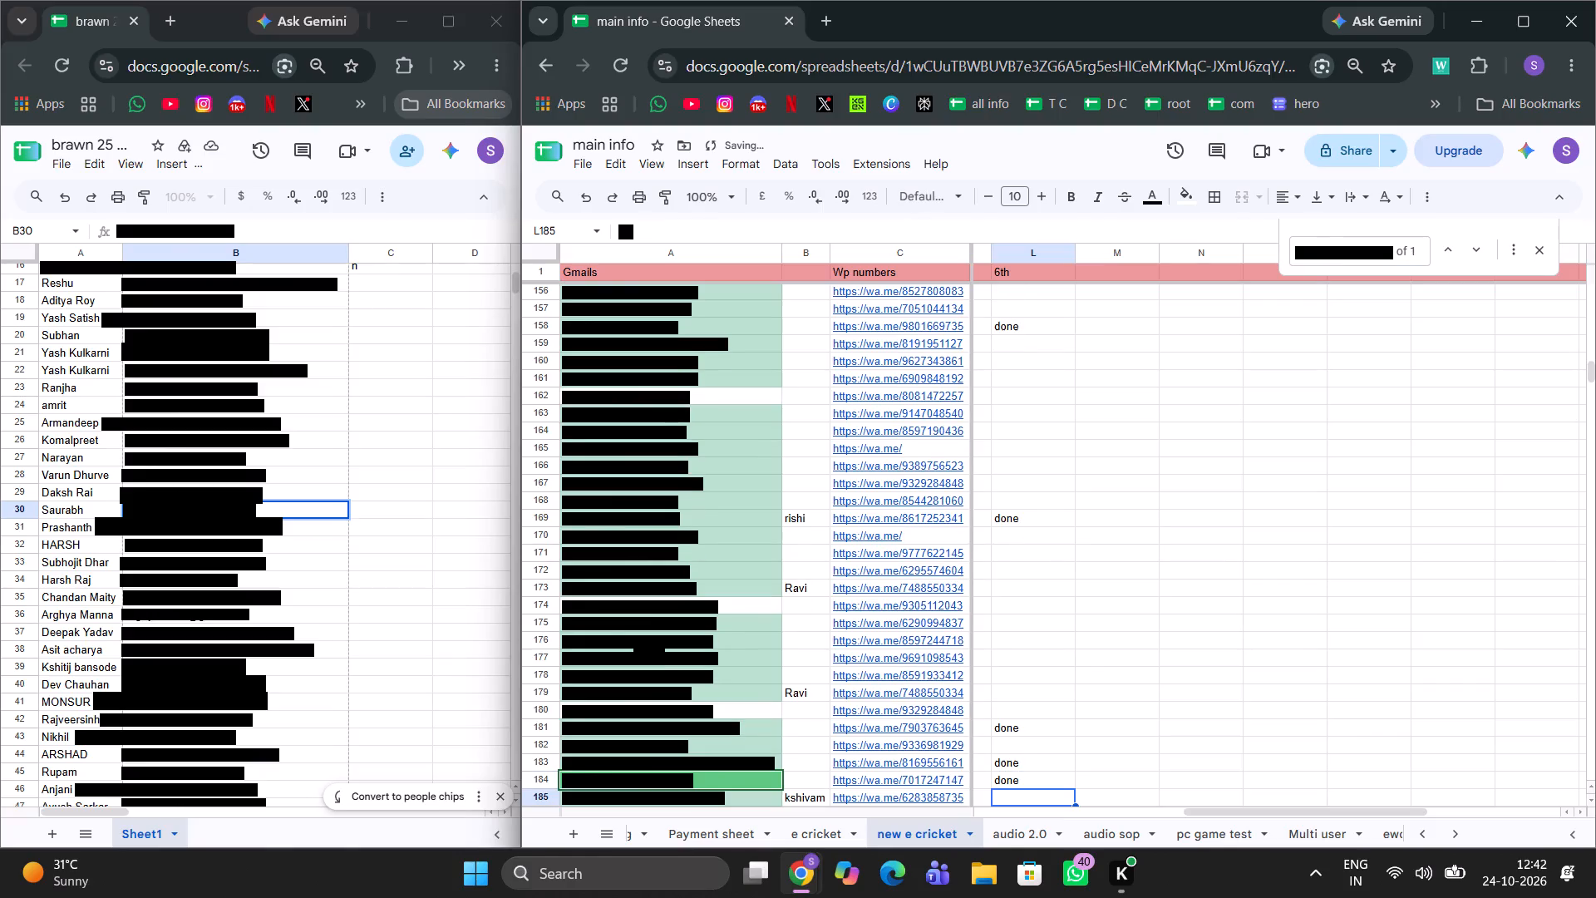
Search new e cricket for the brawn 25 row 31 Gmail and enter "done" under 6th in its row, 149.
click(308, 522)
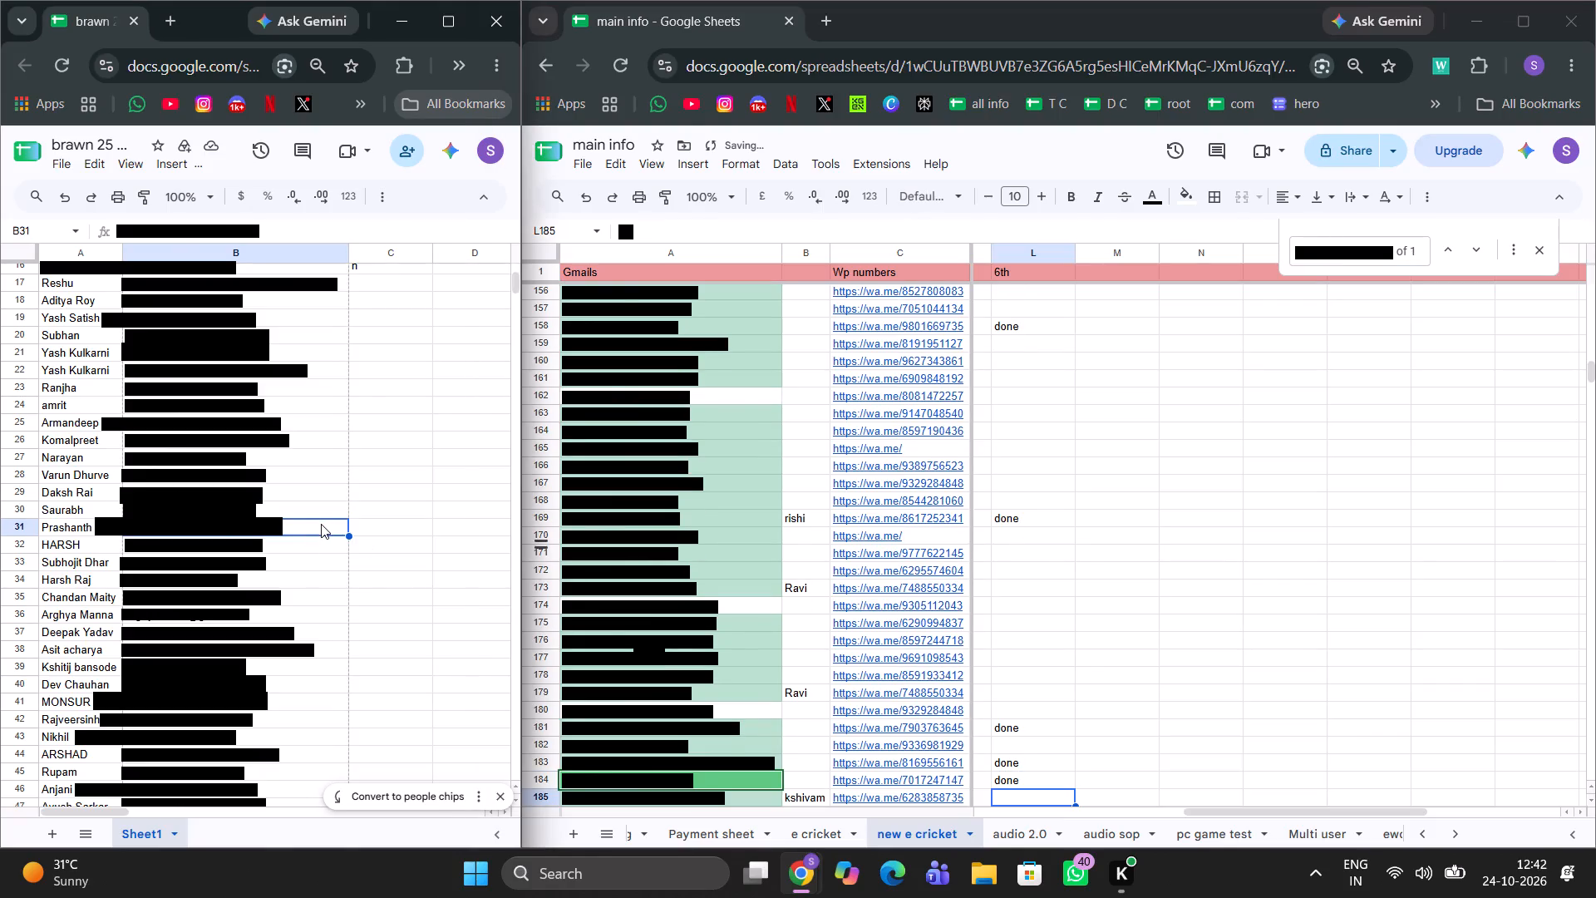
key(ctrl+c)
triple_click(1327, 263)
click(1328, 263)
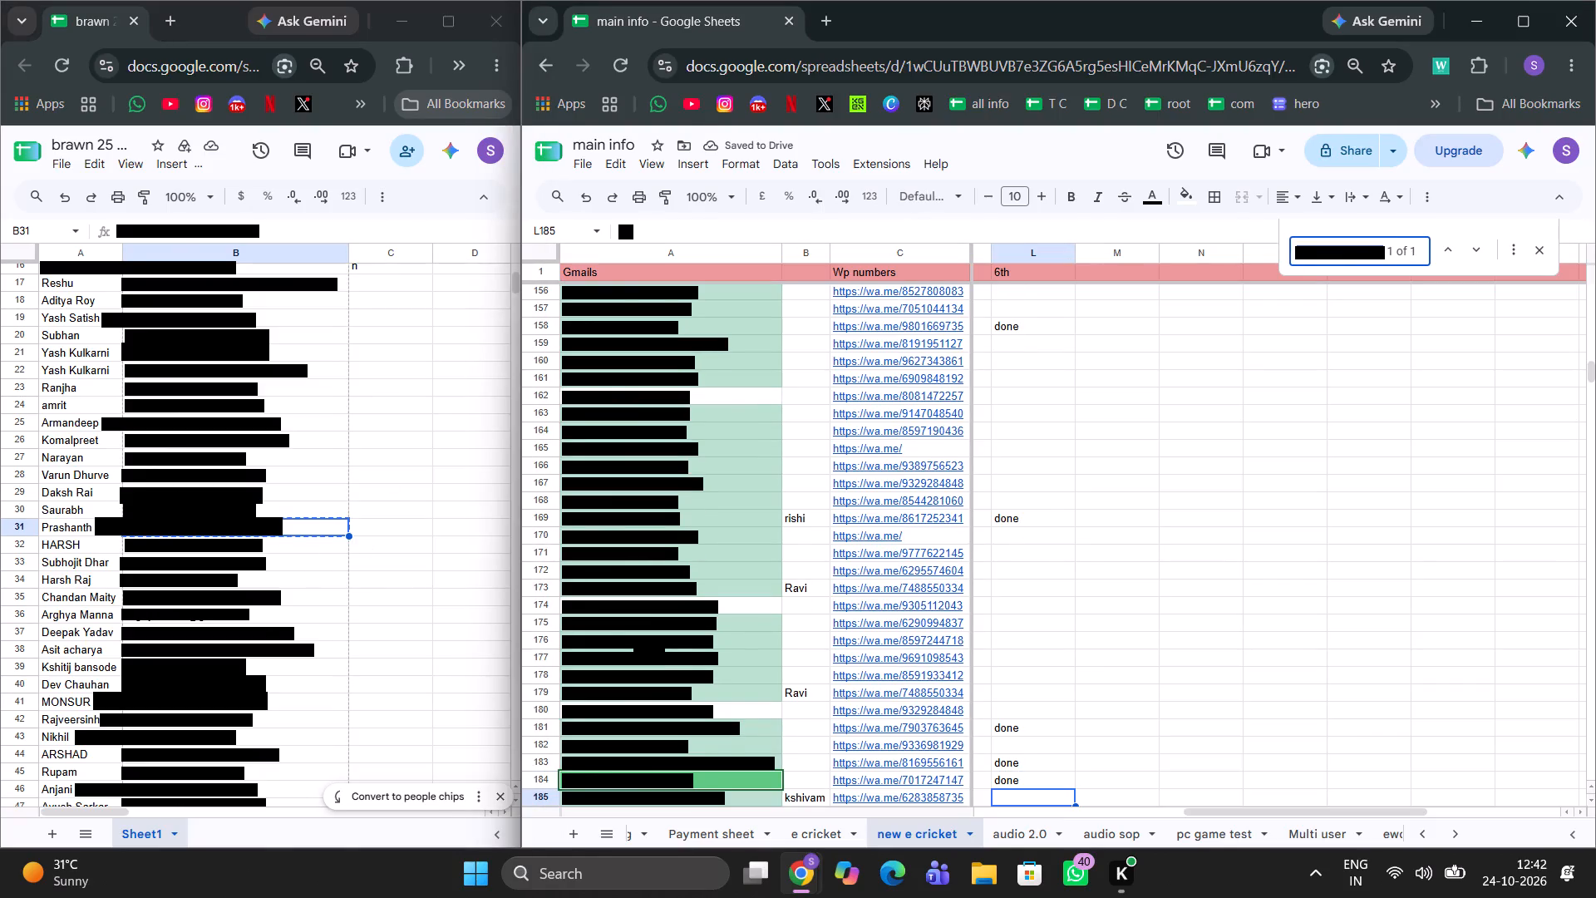
key(ctrl+v)
click(1051, 295)
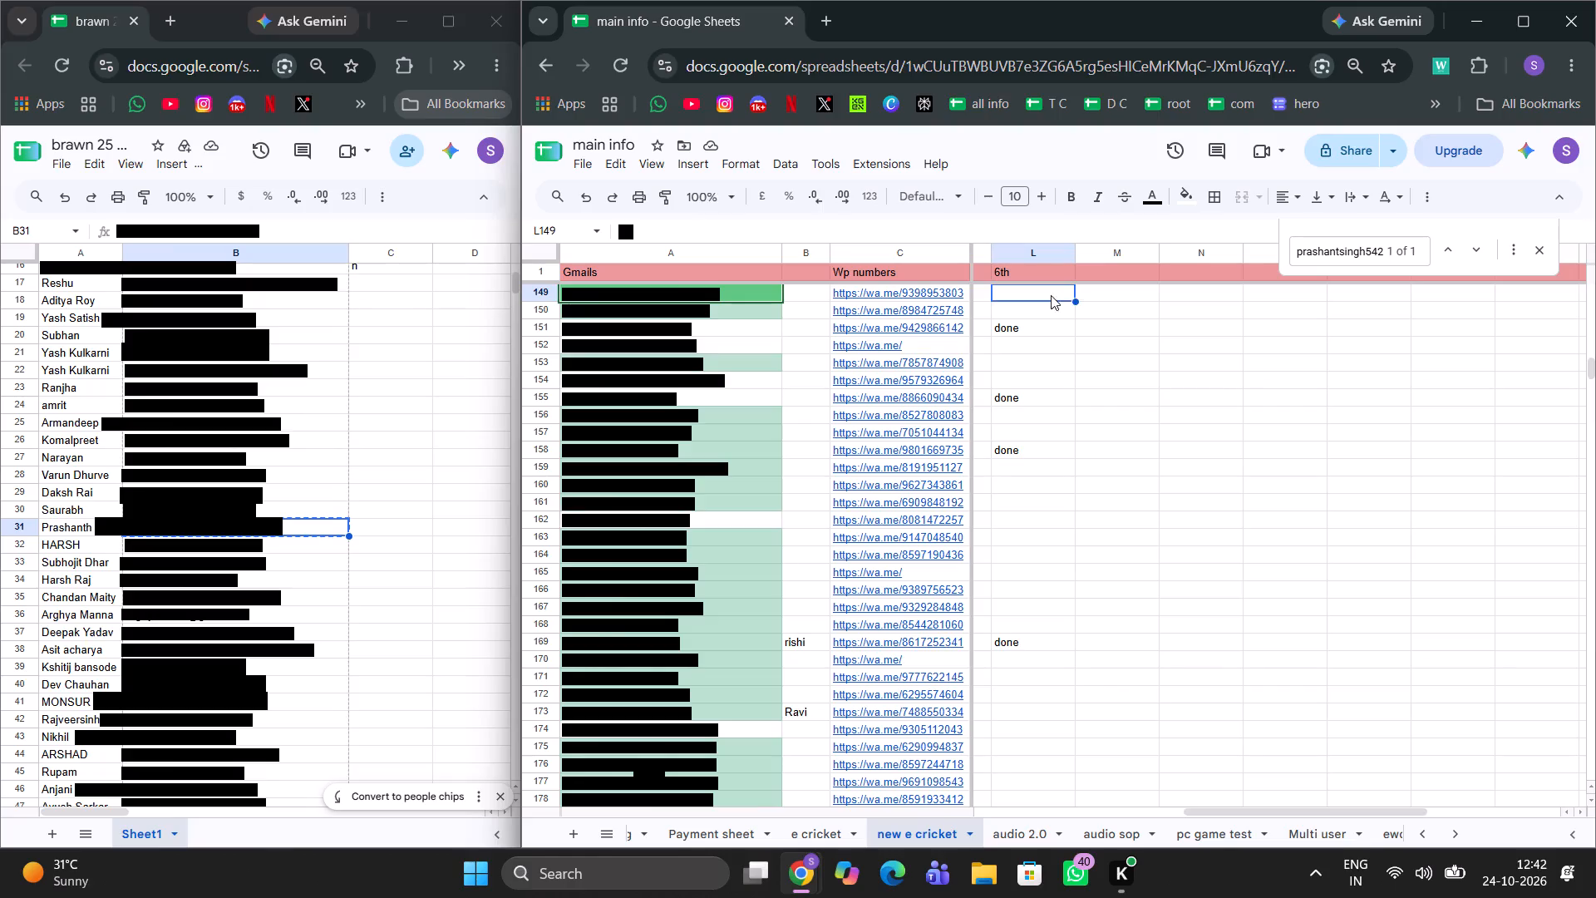
text(done)
key(Return)
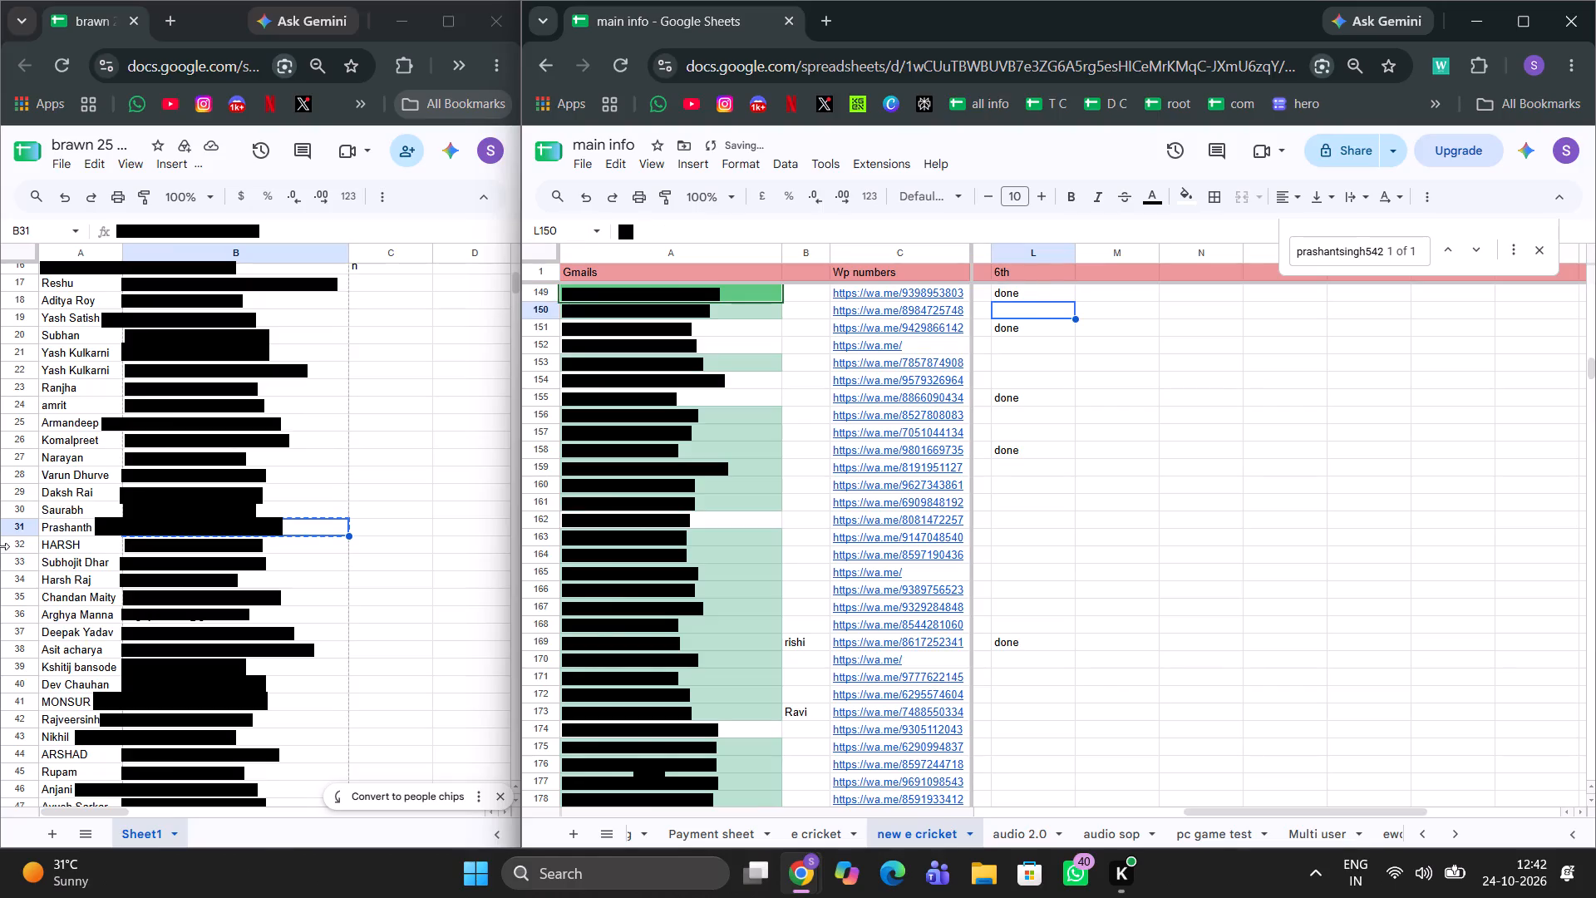
Search new e cricket for the brawn 25 row 32 Gmail and enter "done" under 6th in its row, 65.
click(250, 545)
key(ctrl+c)
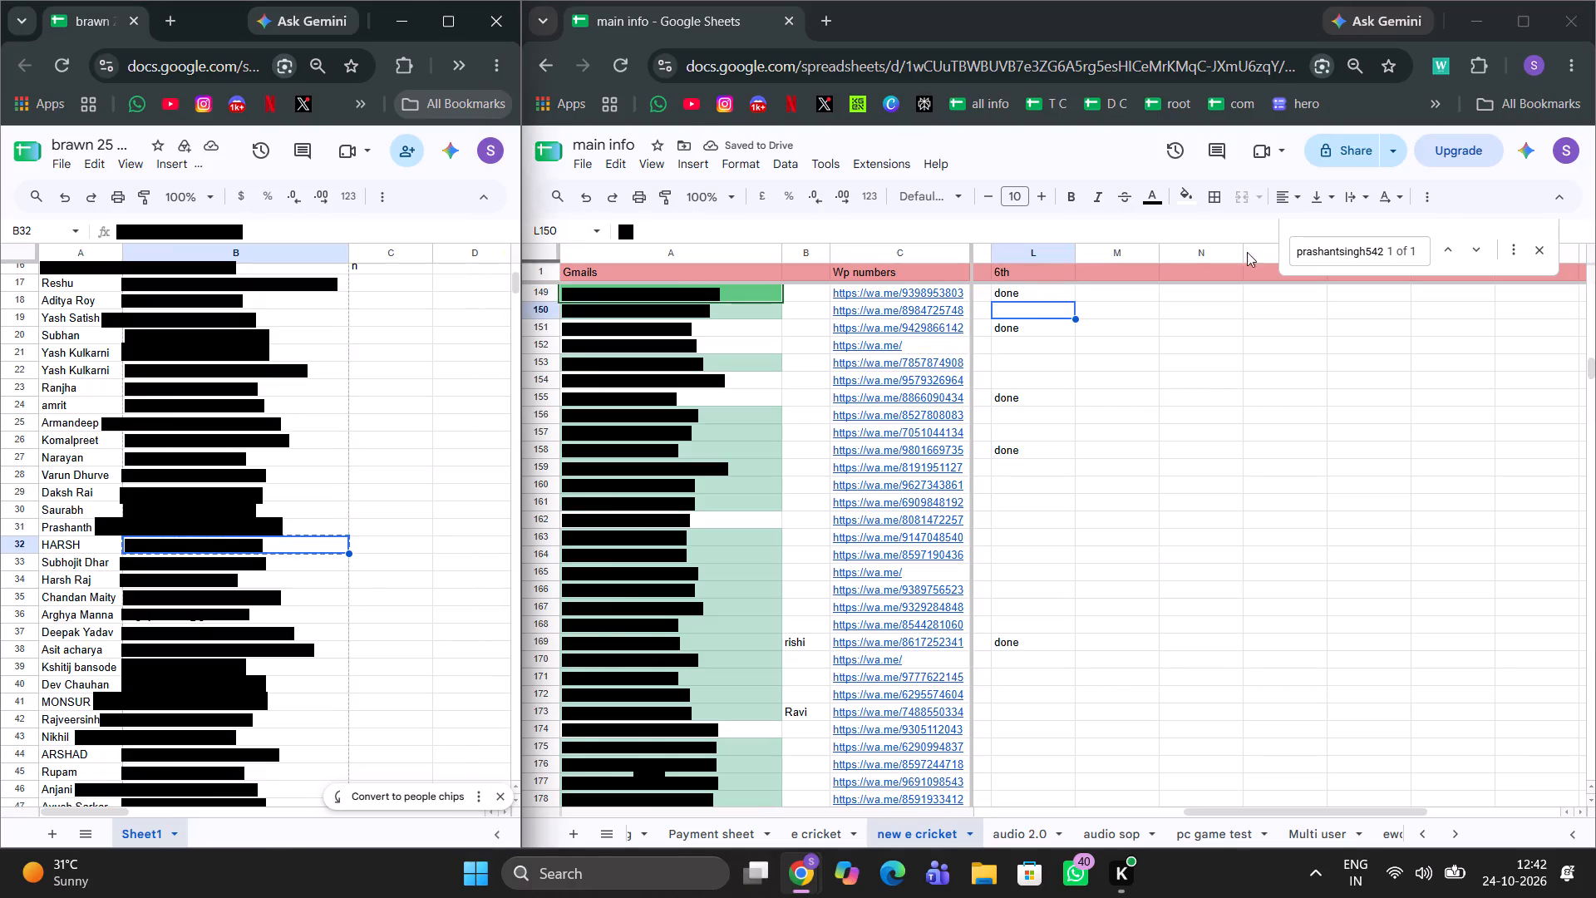
click(1353, 266)
triple_click(1350, 244)
key(ctrl+v)
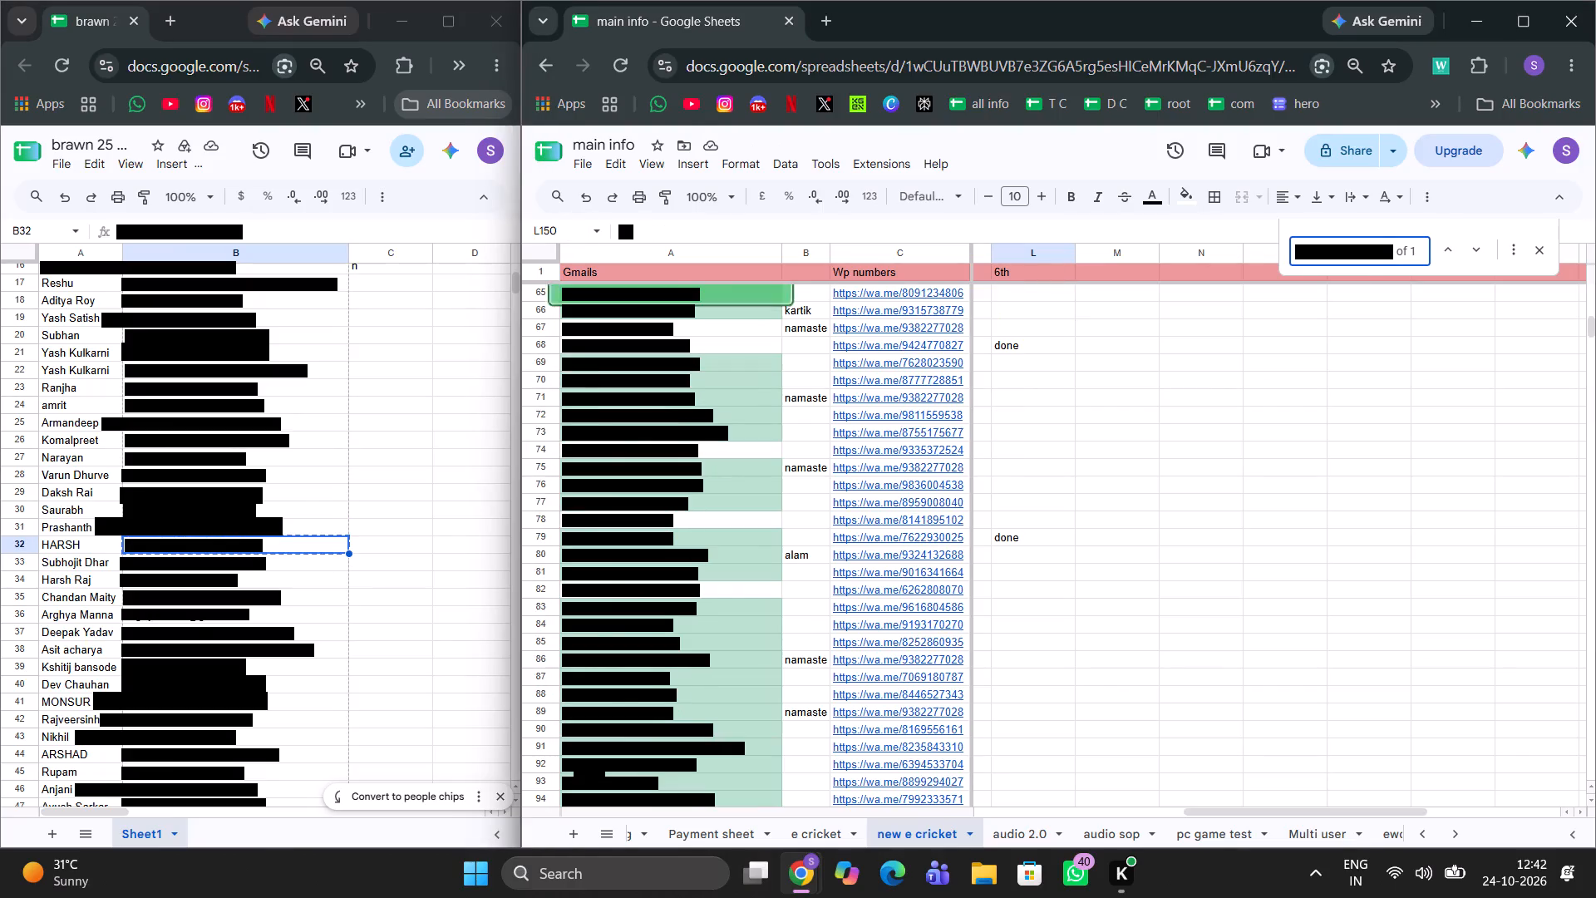
click(1028, 302)
text(done)
key(Return)
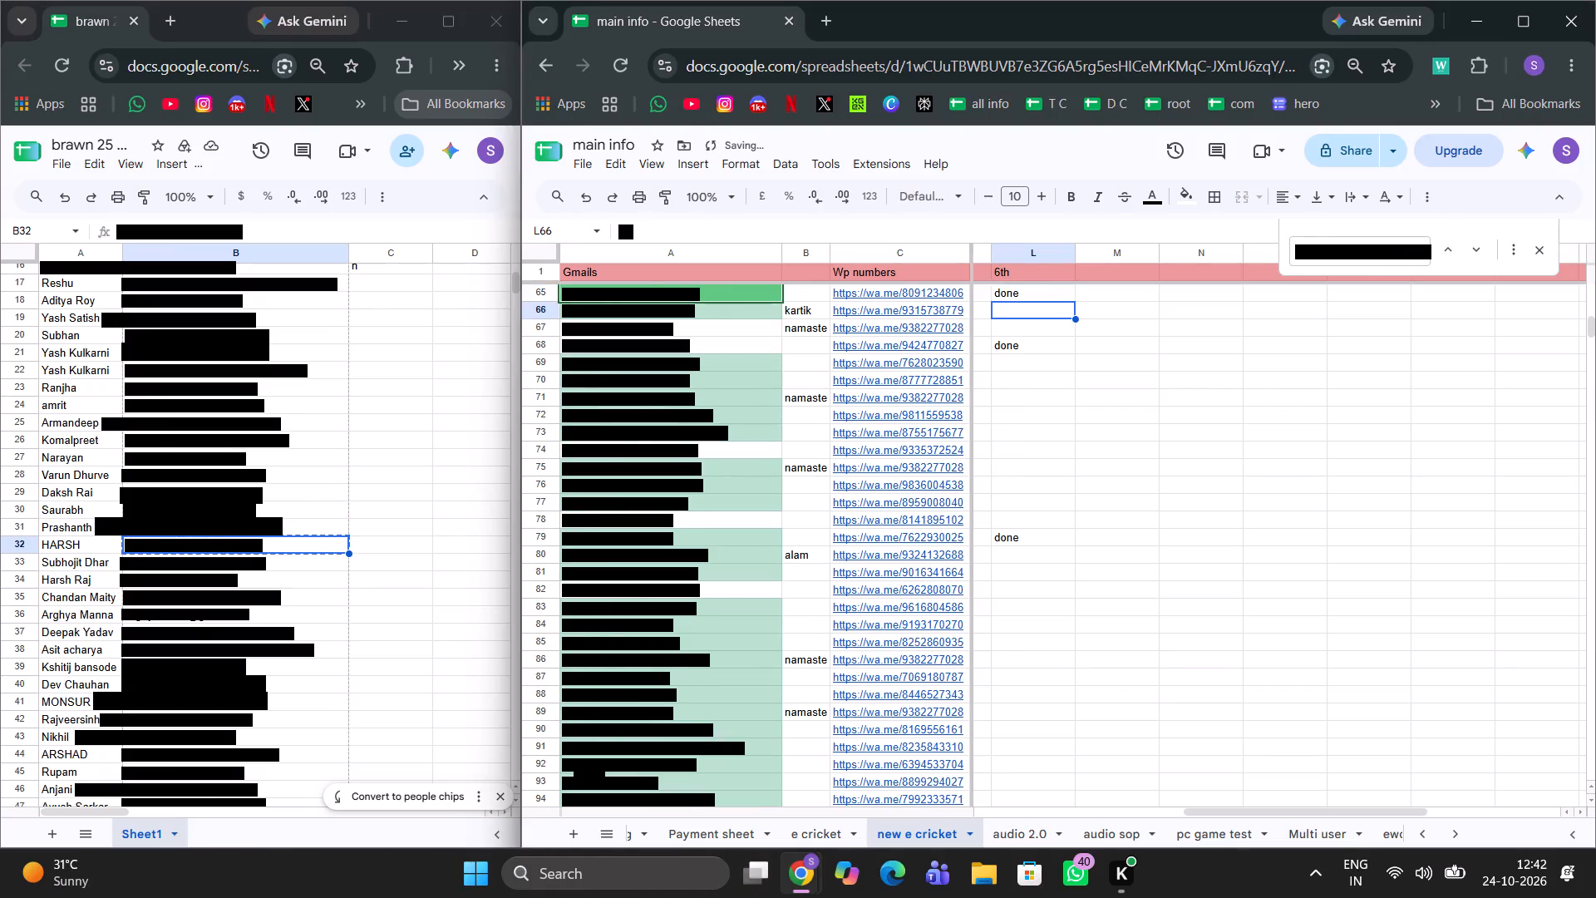
Search new e cricket for the brawn 25 row 33 Gmail and enter "done" under 6th in its row, 76.
click(252, 565)
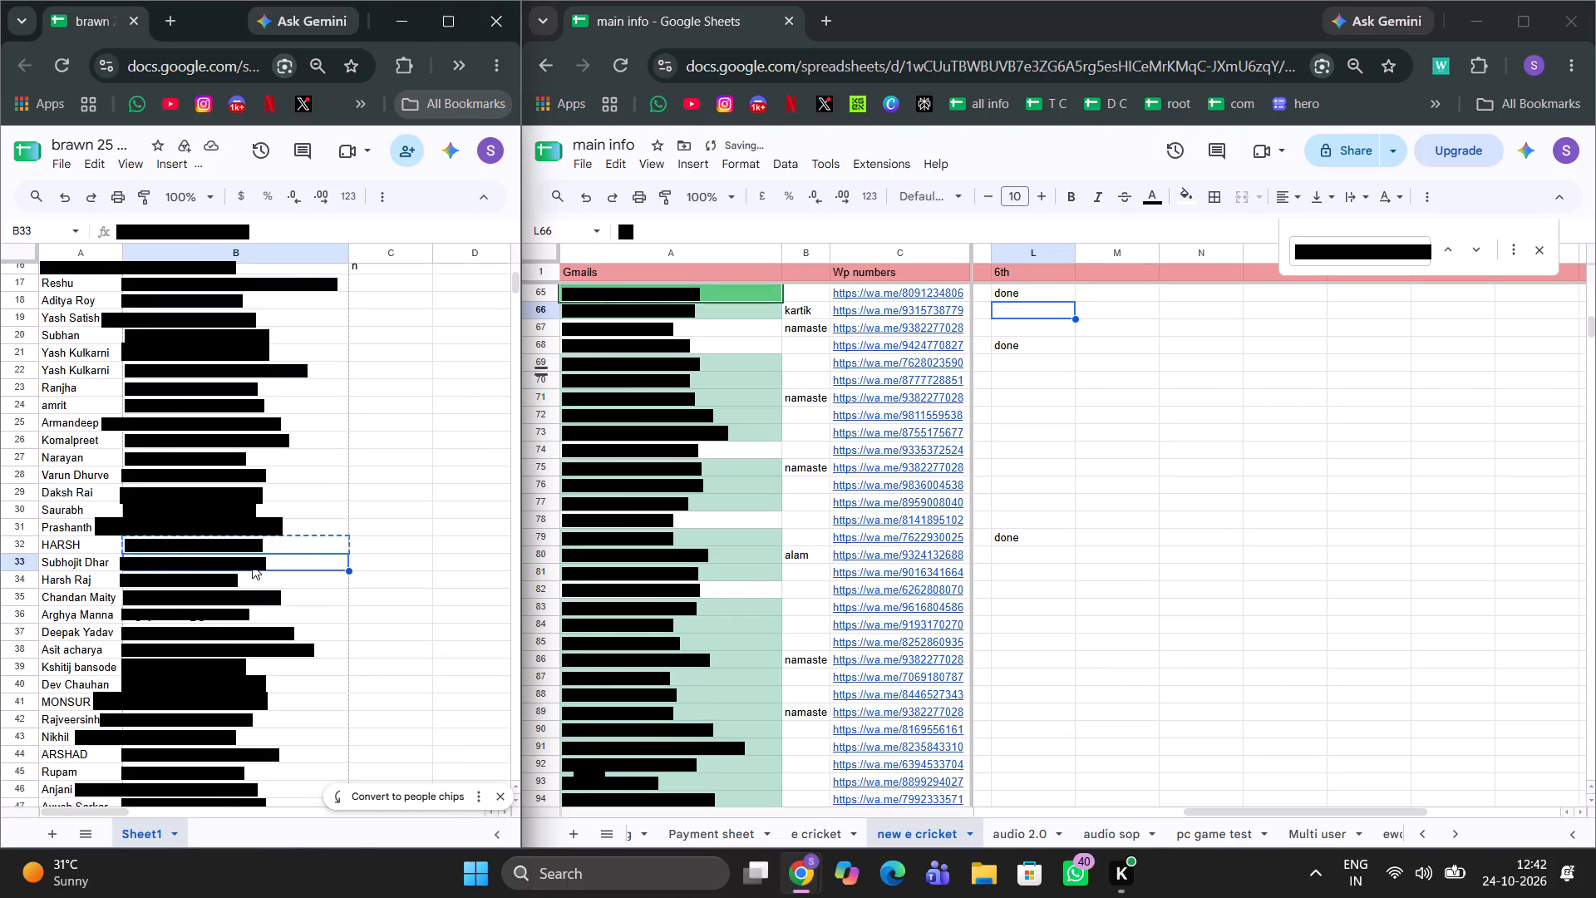
key(ctrl+c)
triple_click(1359, 252)
key(ctrl+v)
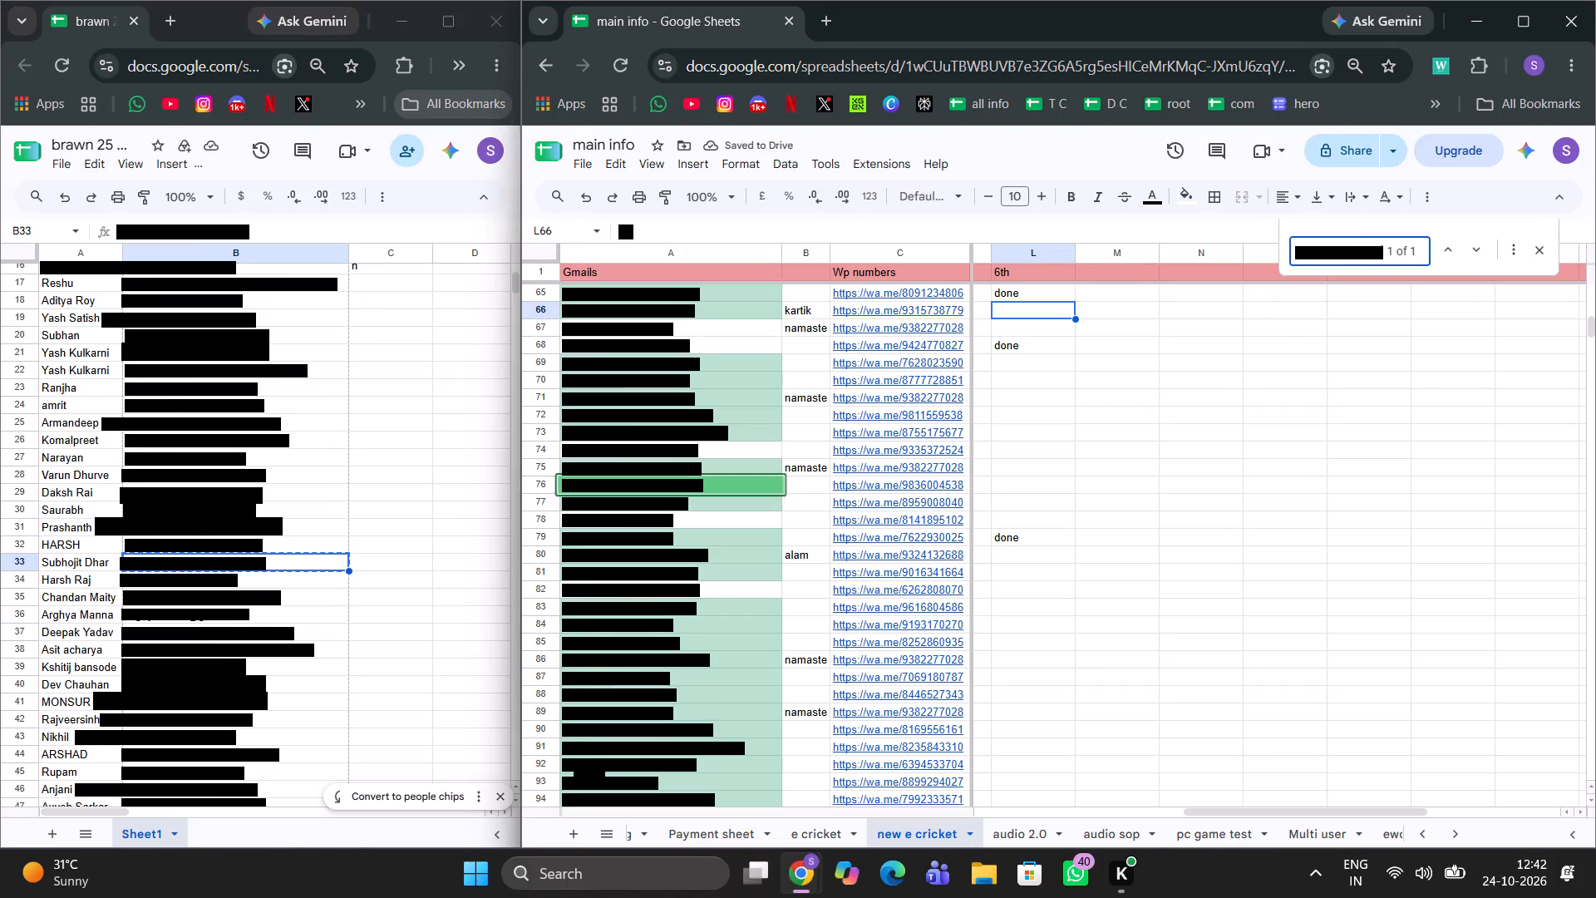
click(1053, 487)
text(done)
key(Return)
Search new e cricket for the brawn 25 row 34 Gmail and enter "done" under 6th in its row, 102.
click(263, 579)
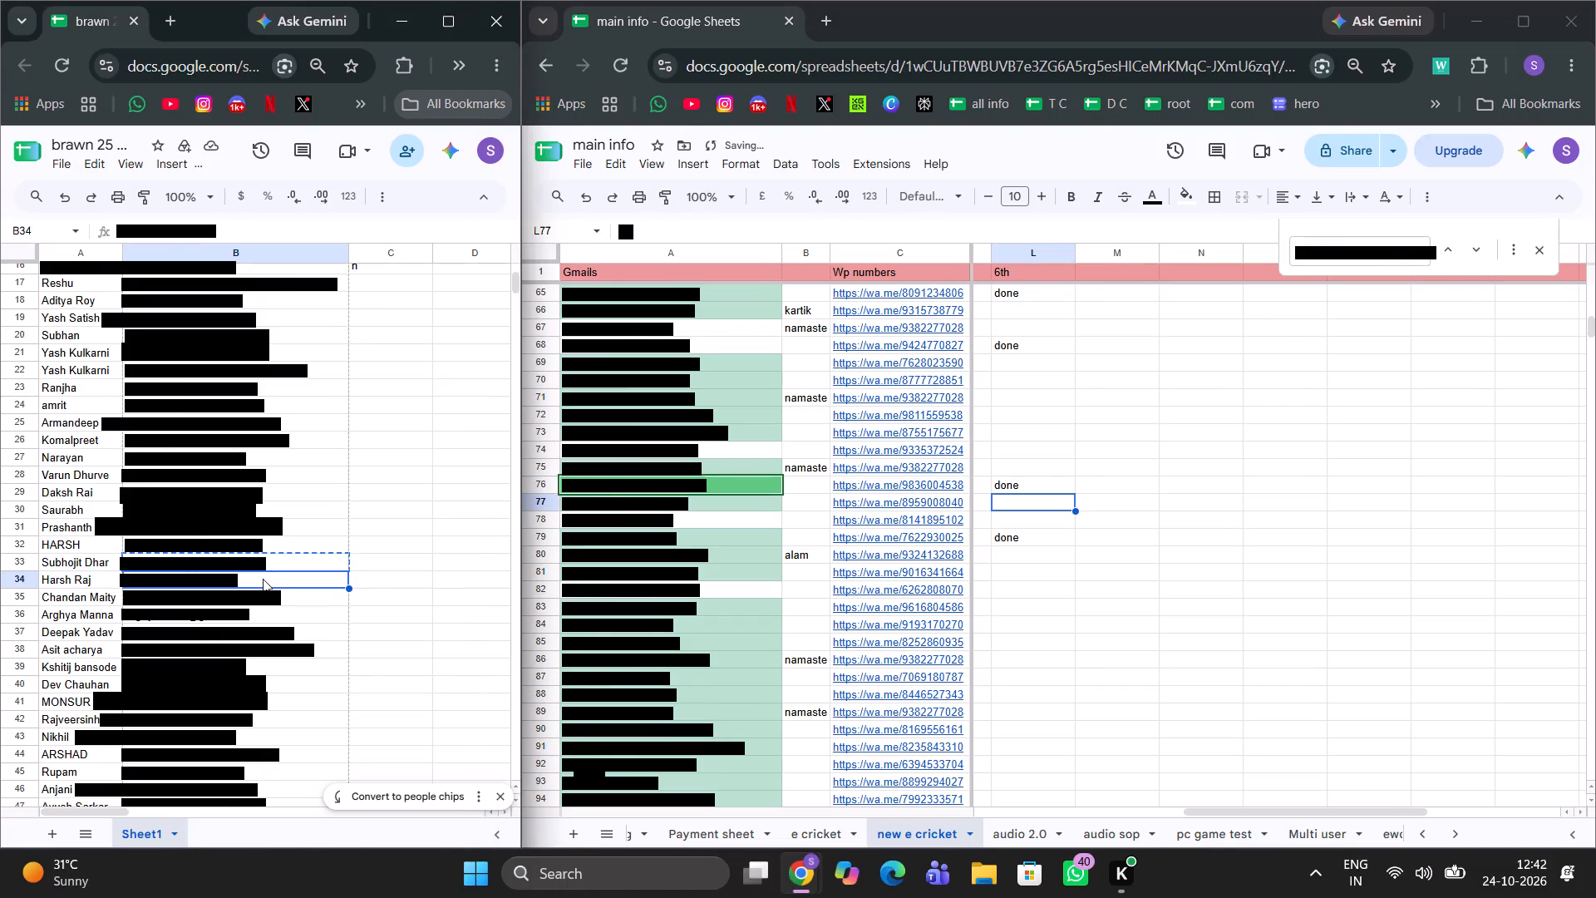
key(ctrl+c)
triple_click(1345, 253)
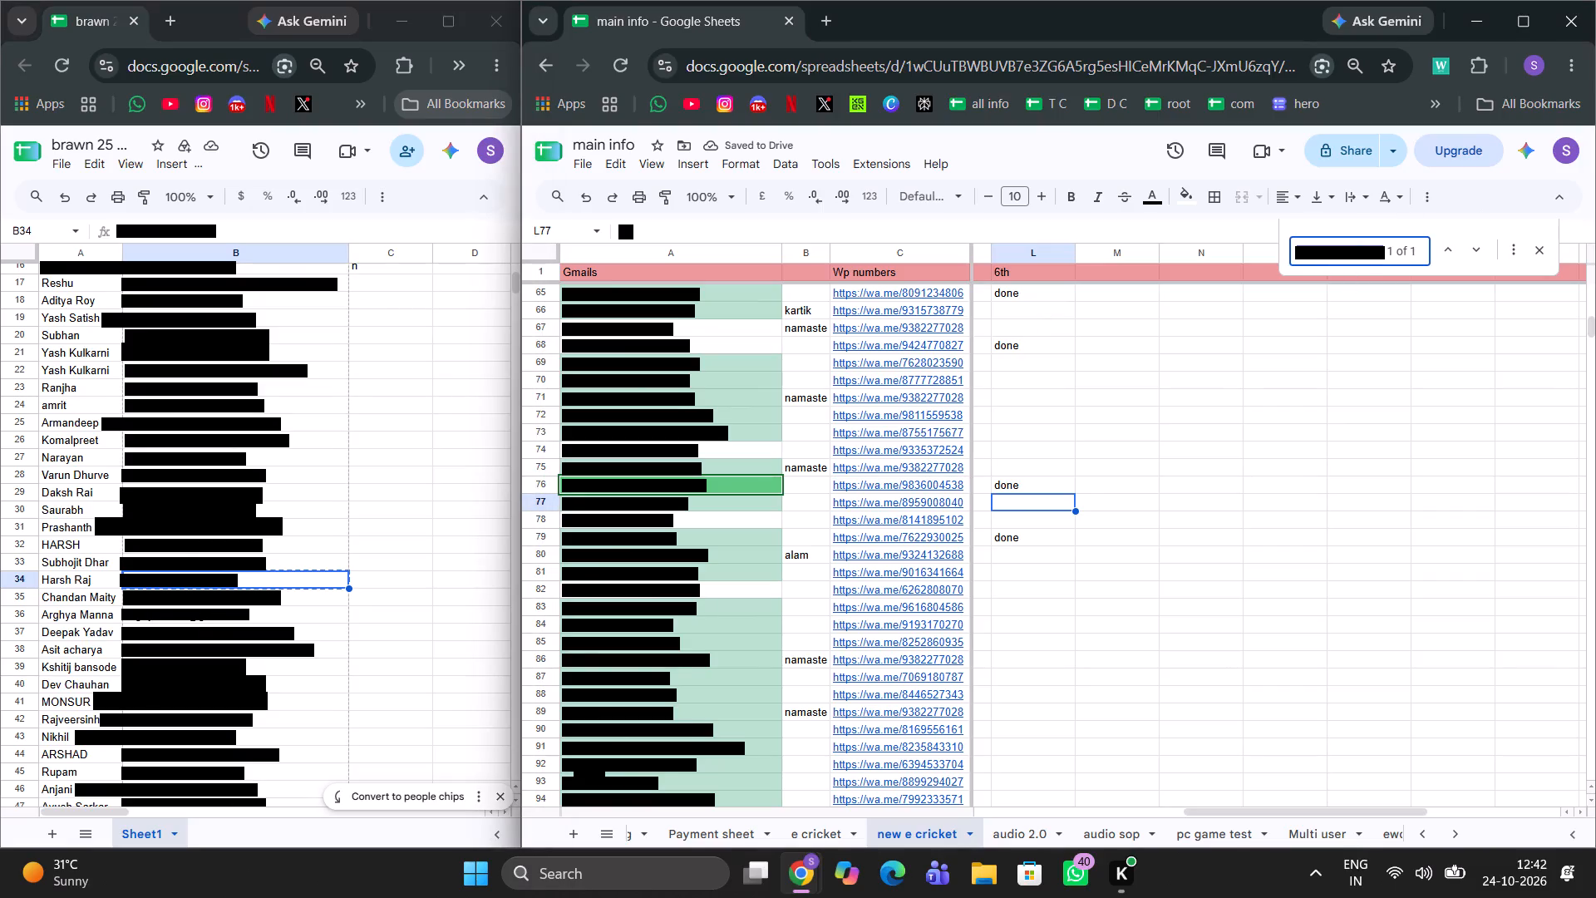
key(ctrl+v)
click(1032, 792)
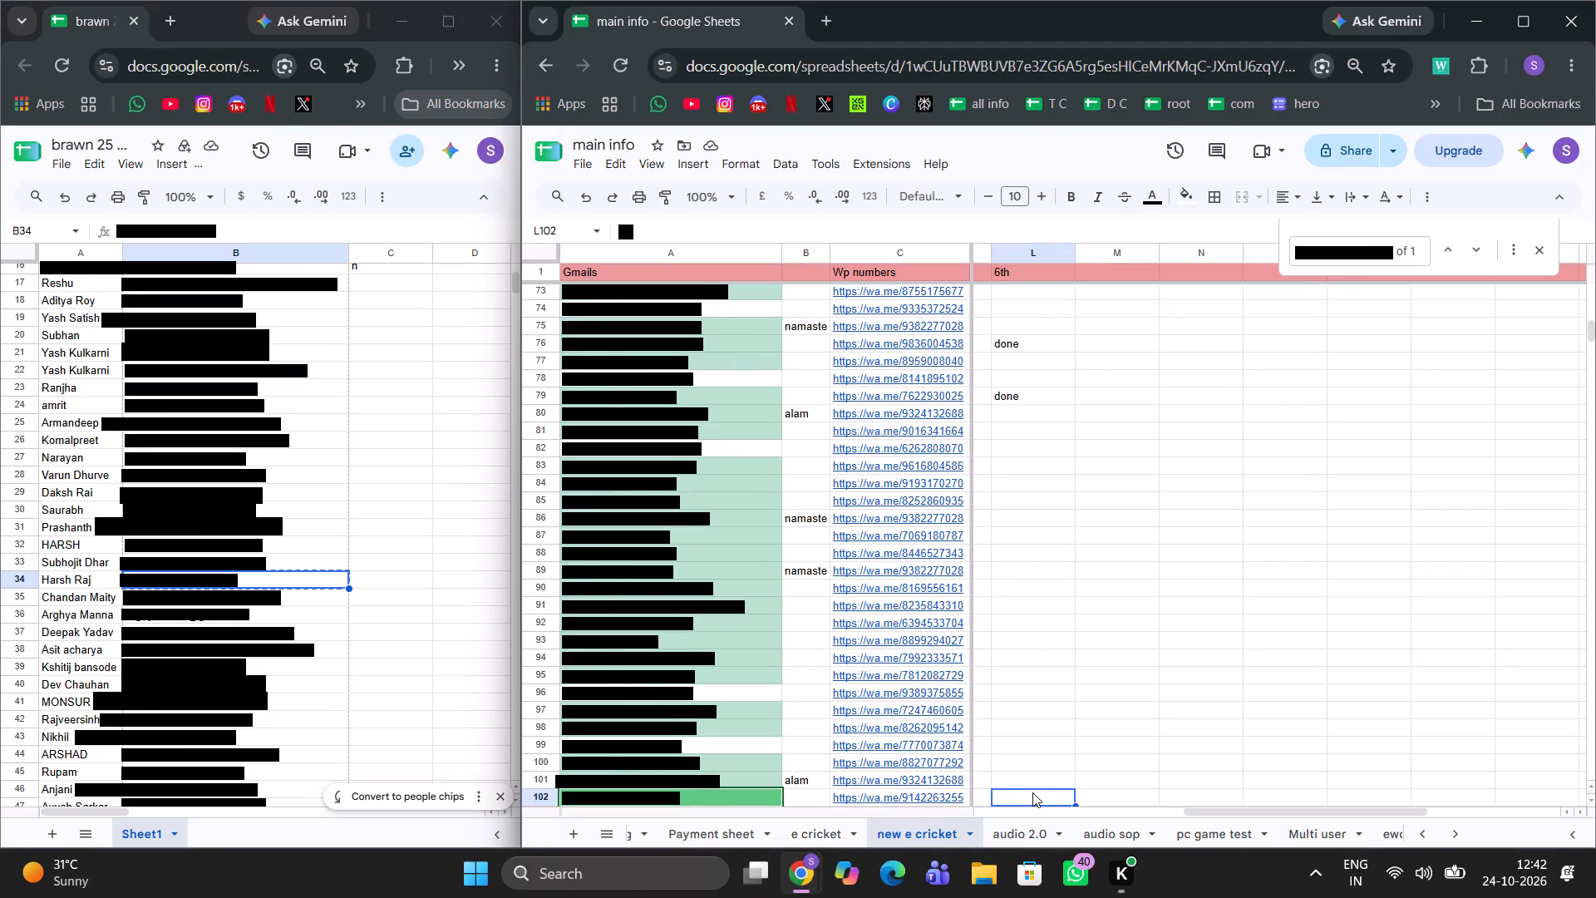
text(done)
key(Return)
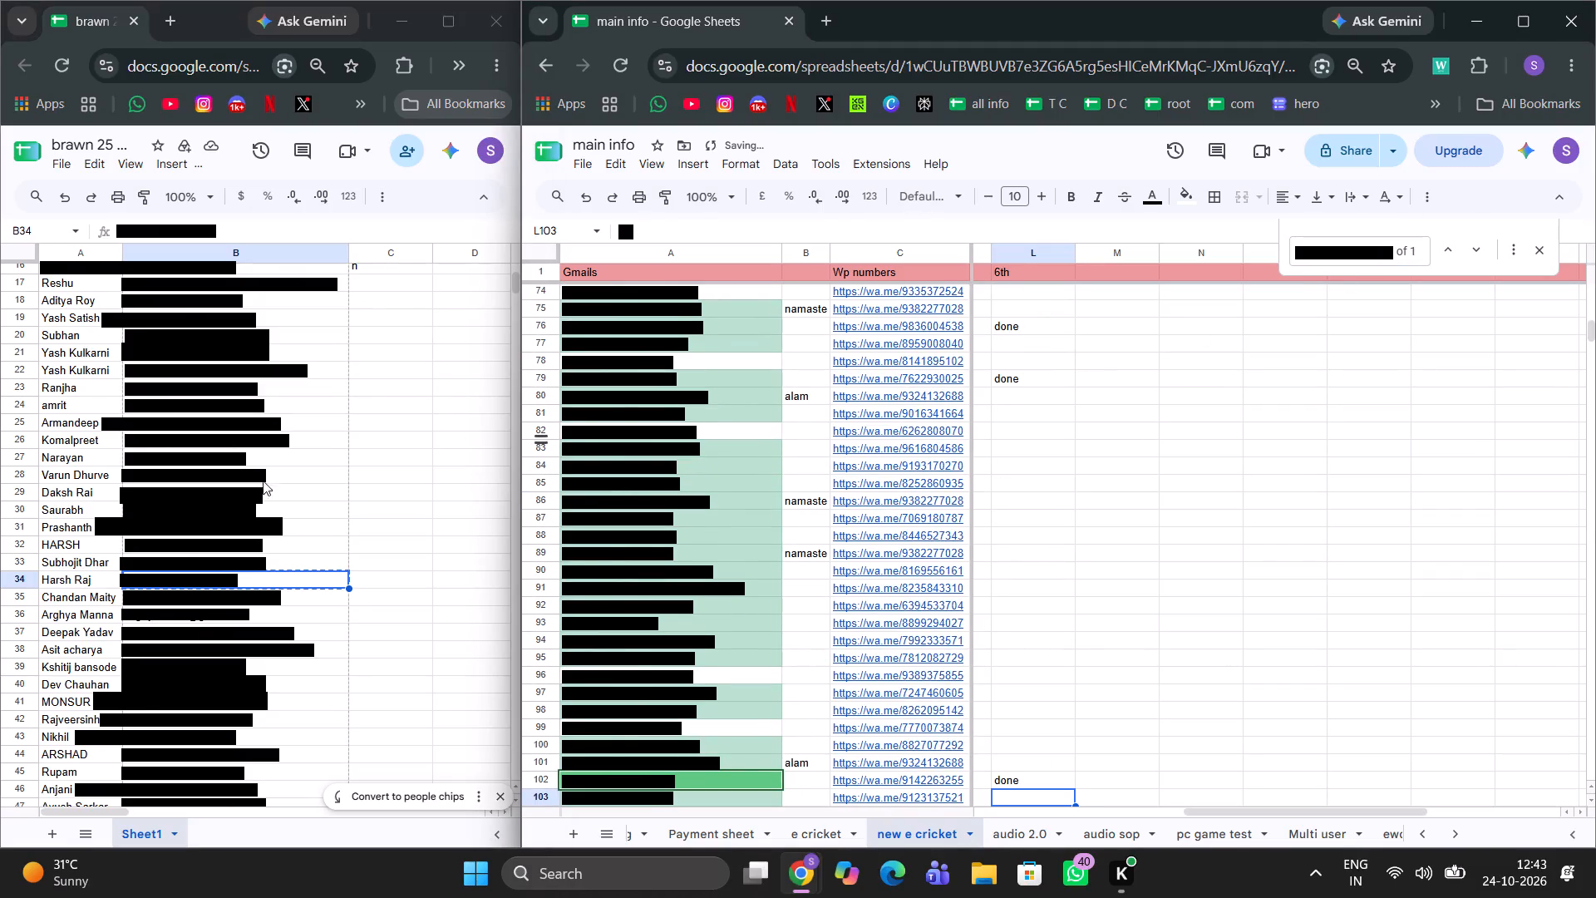
Search new e cricket for the brawn 25 row 35 Gmail and enter "done" under 6th in its row, 62.
double_click(271, 599)
double_click(285, 588)
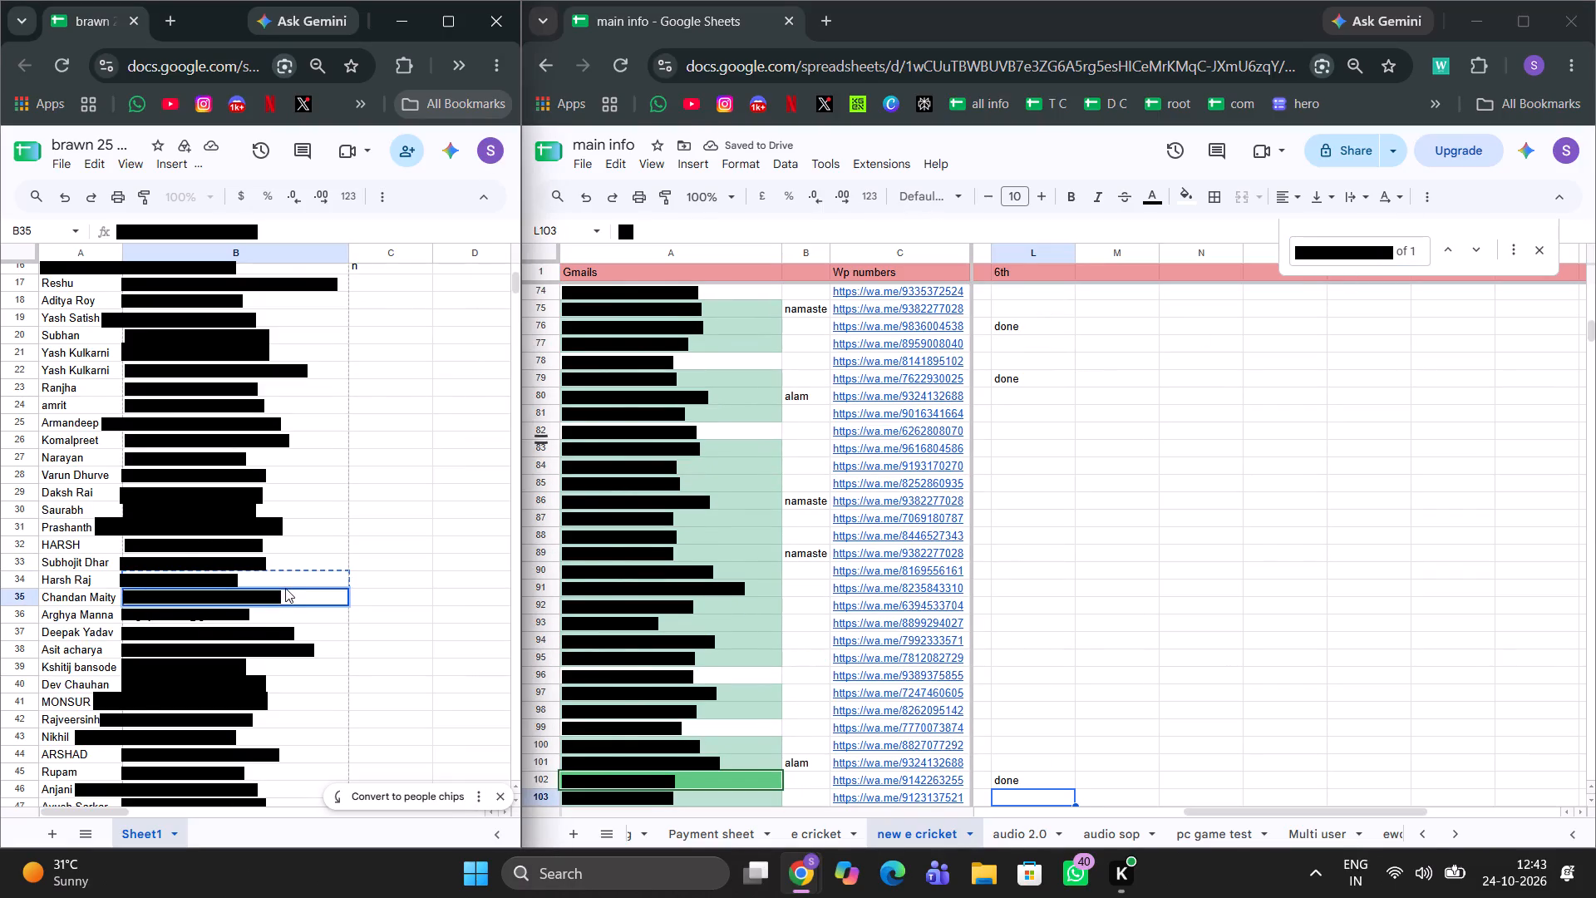
click(355, 597)
key(Left)
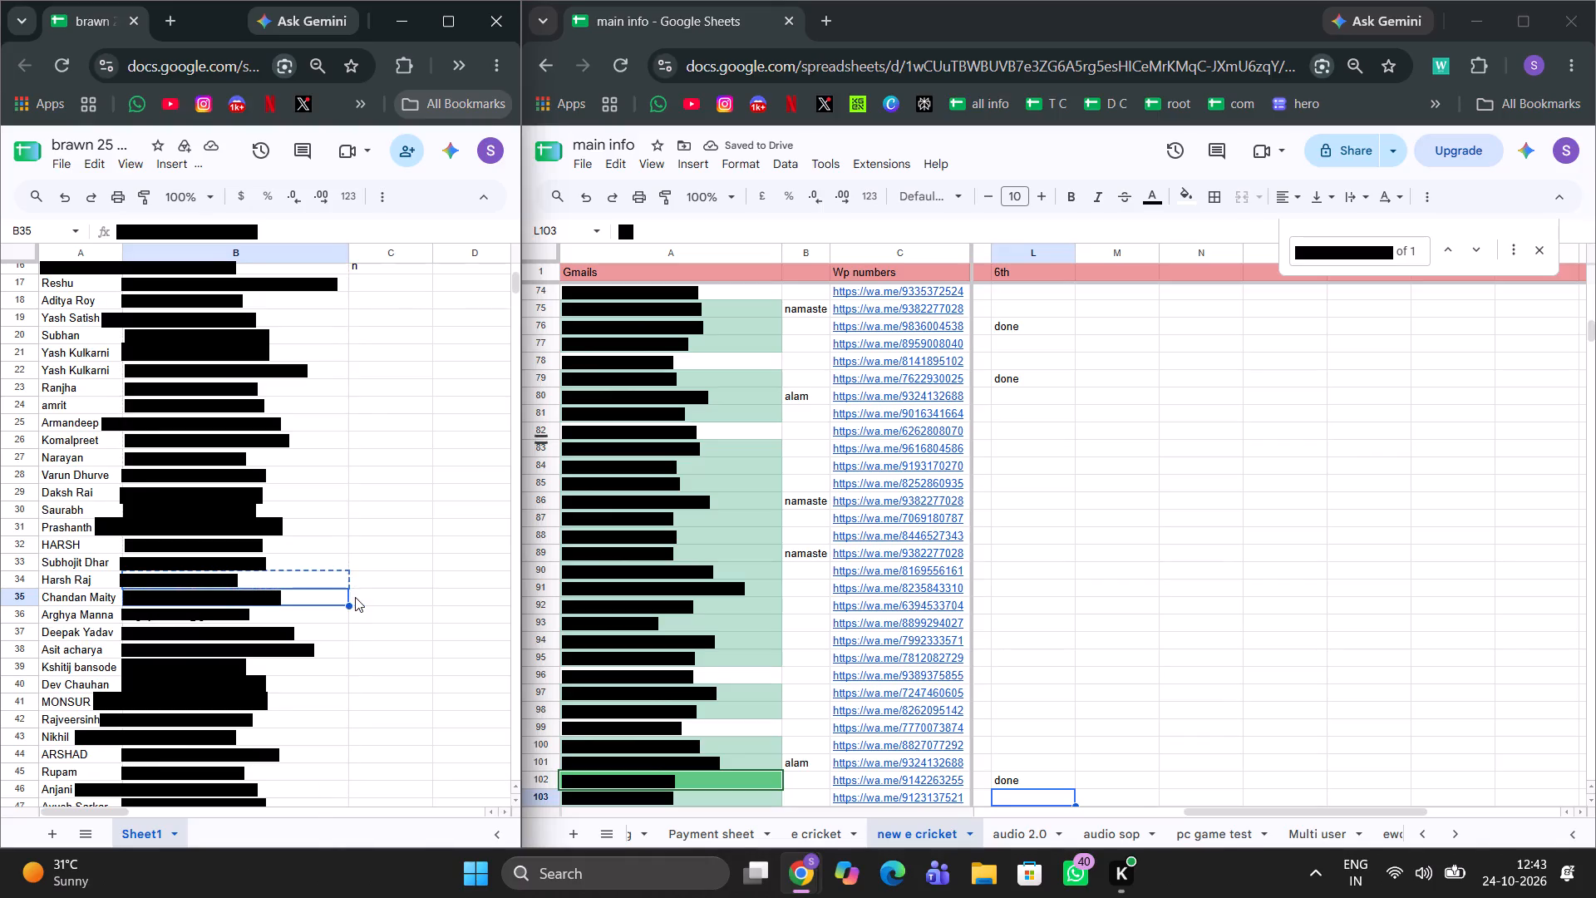
key(ctrl+c)
triple_click(1369, 259)
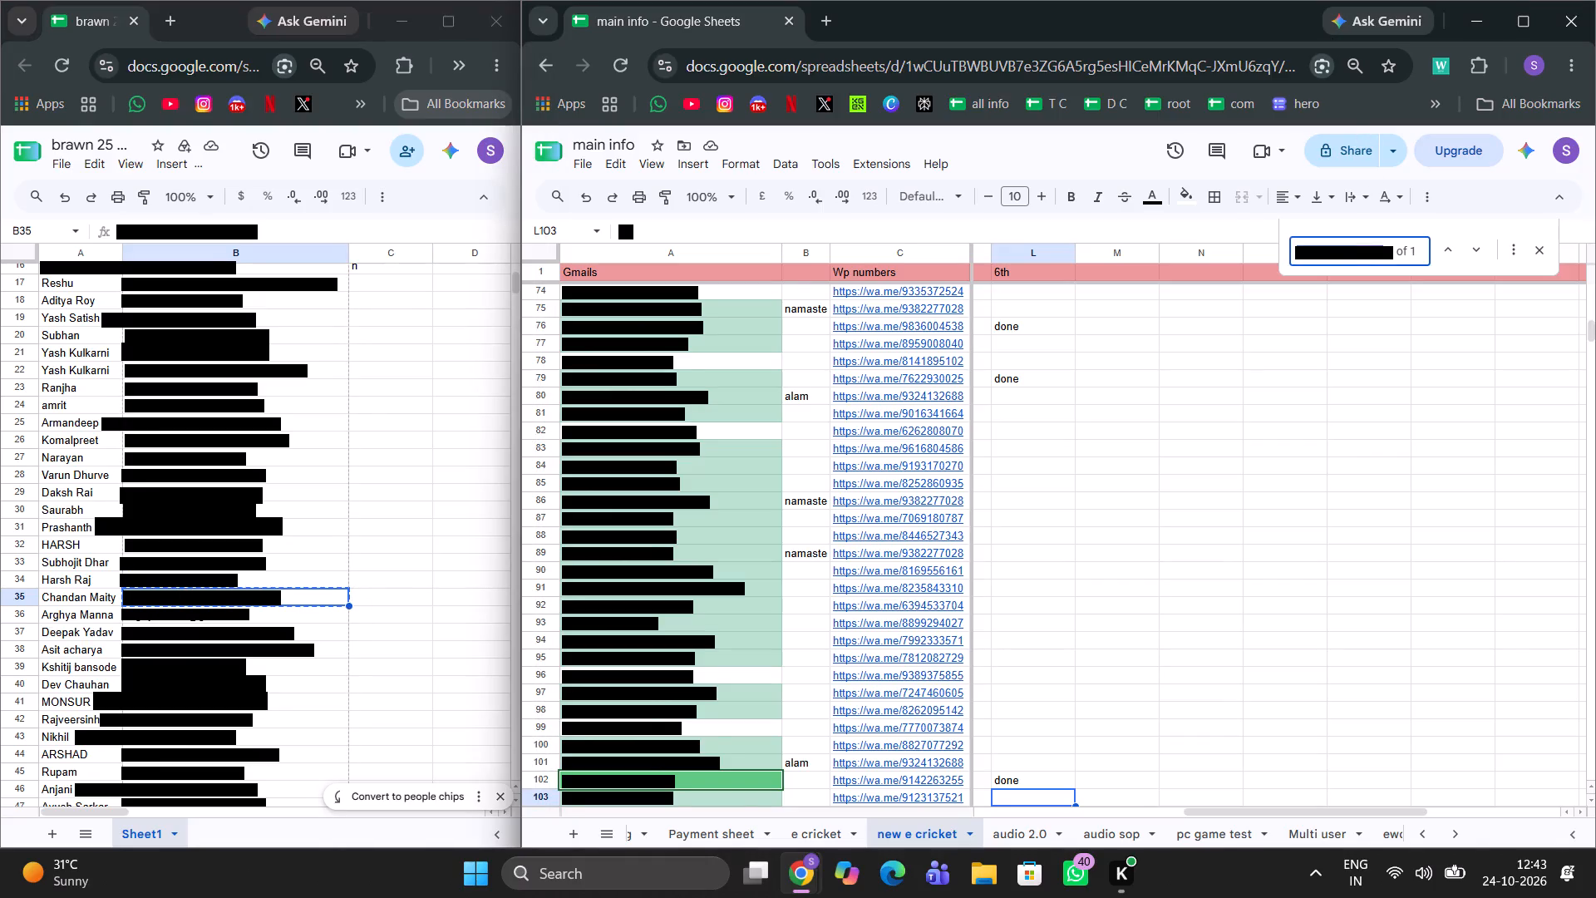
key(ctrl+v)
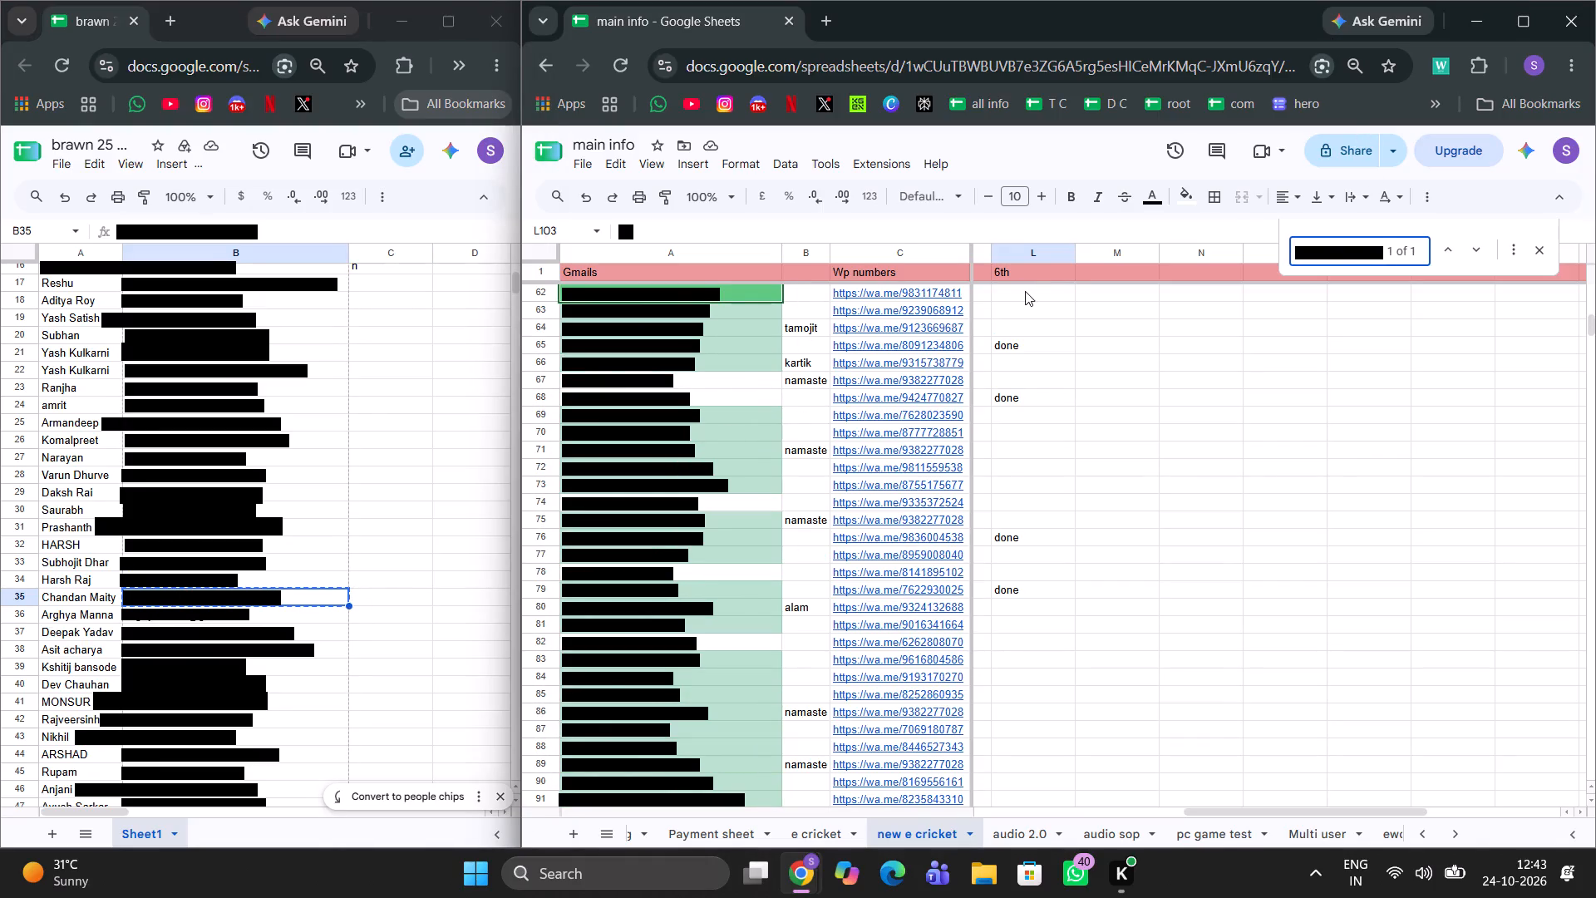
click(1025, 291)
text(done)
key(Return)
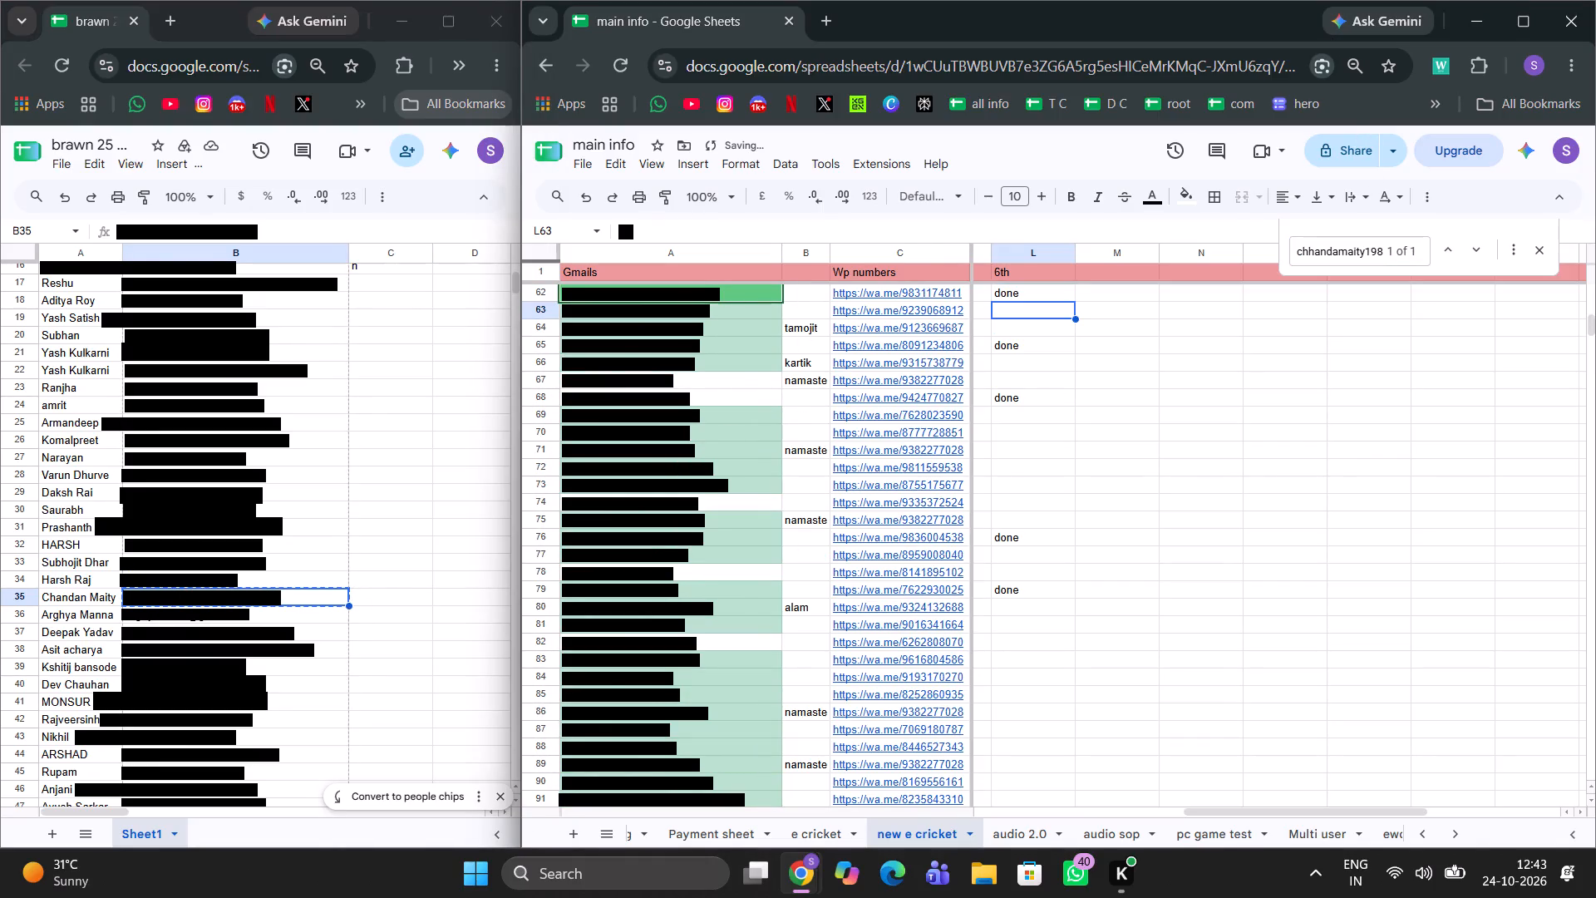
Search new e cricket for the brawn 25 row 36 Gmail and enter "done" under 6th in its row, 34.
double_click(190, 614)
triple_click(190, 614)
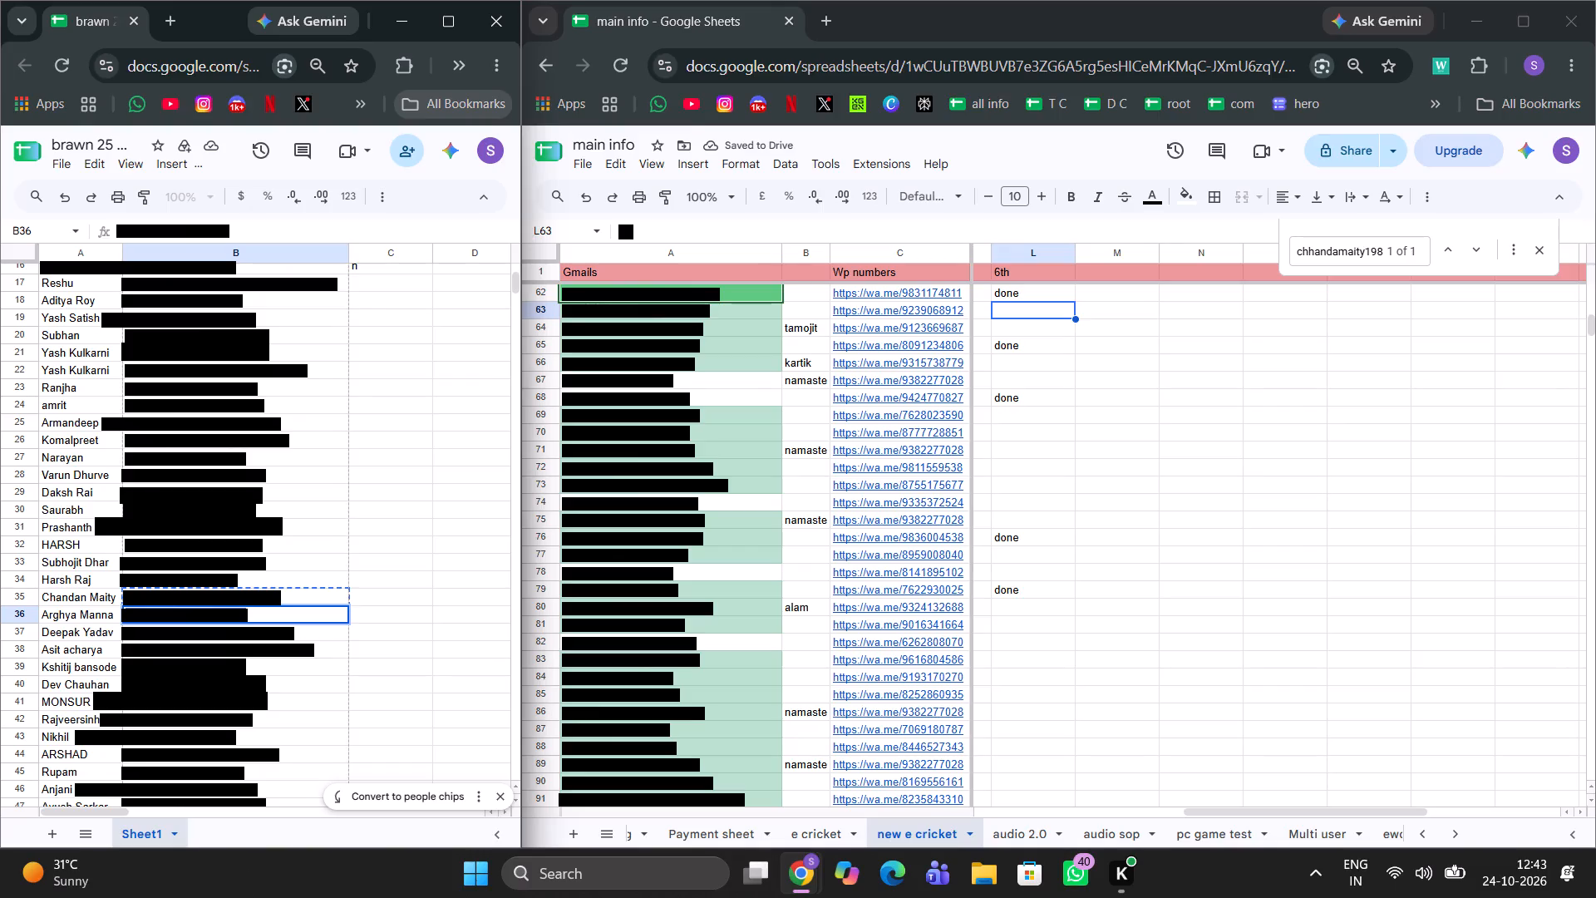
key(ctrl+c)
triple_click(1352, 247)
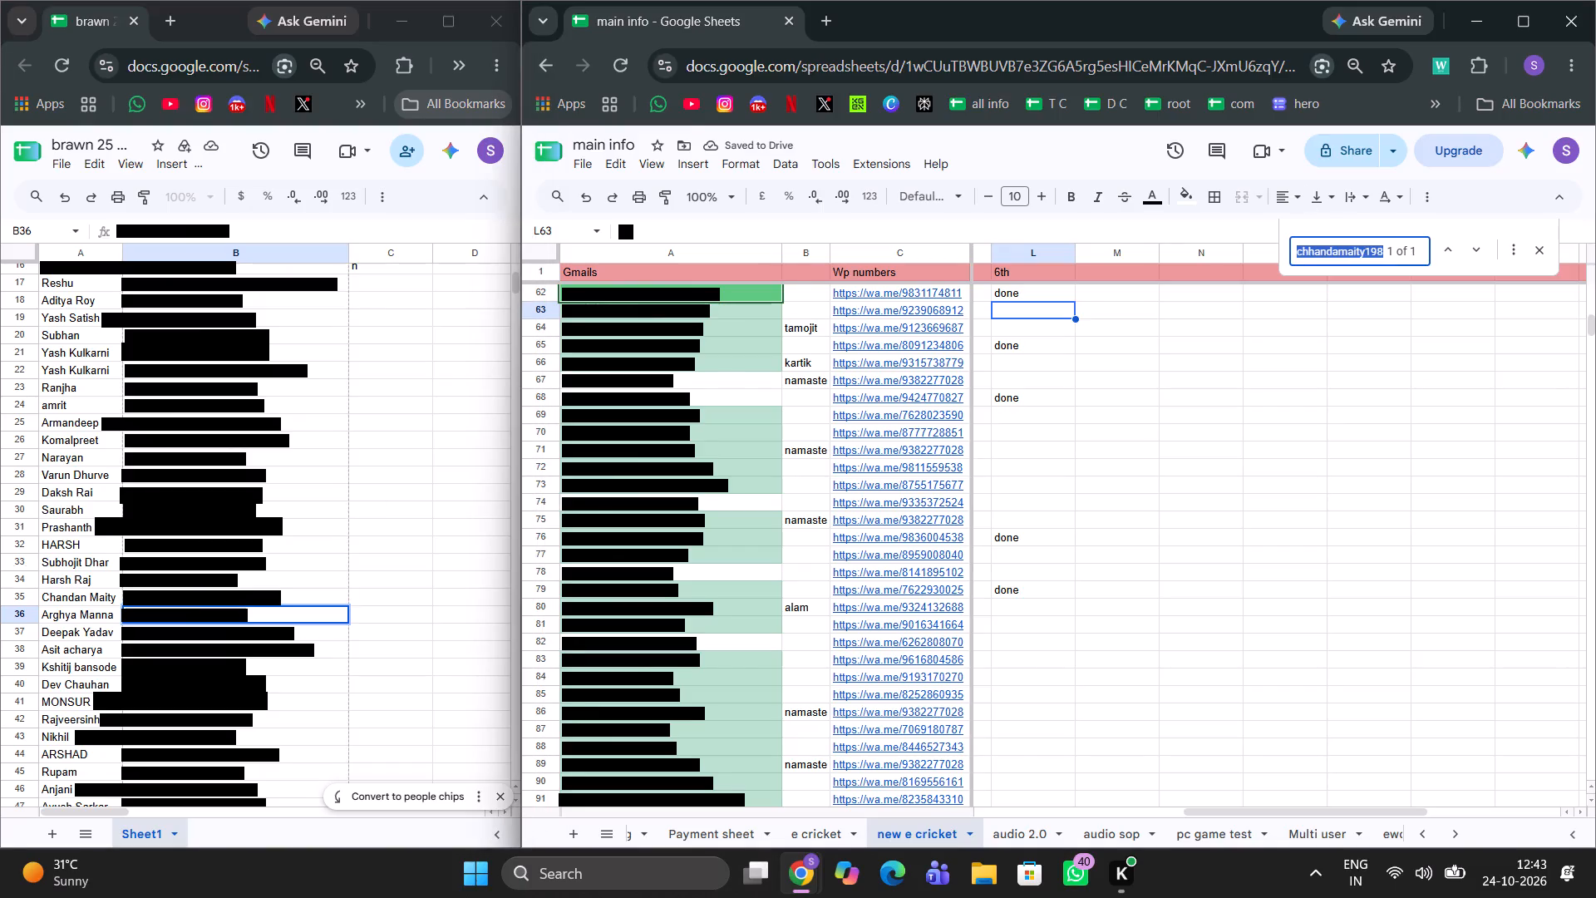
key(ctrl+v)
click(1045, 297)
text(done)
key(Return)
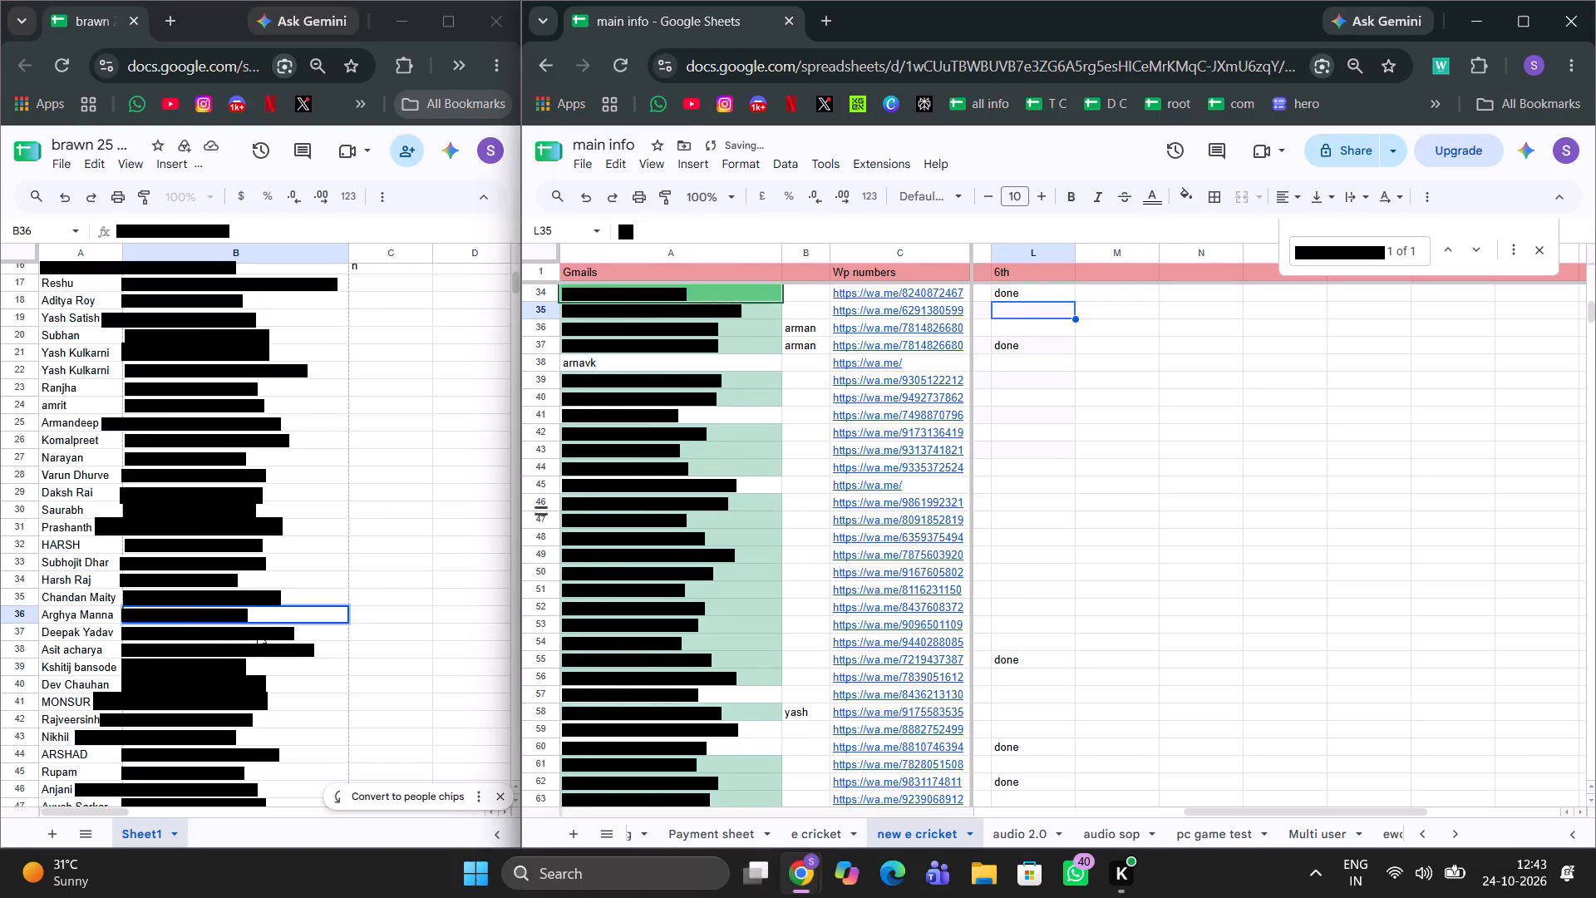
Search new e cricket for the brawn 25 row 37 Gmail and enter "done" under 6th in its row, 73.
click(257, 633)
key(ctrl+c)
triple_click(1348, 256)
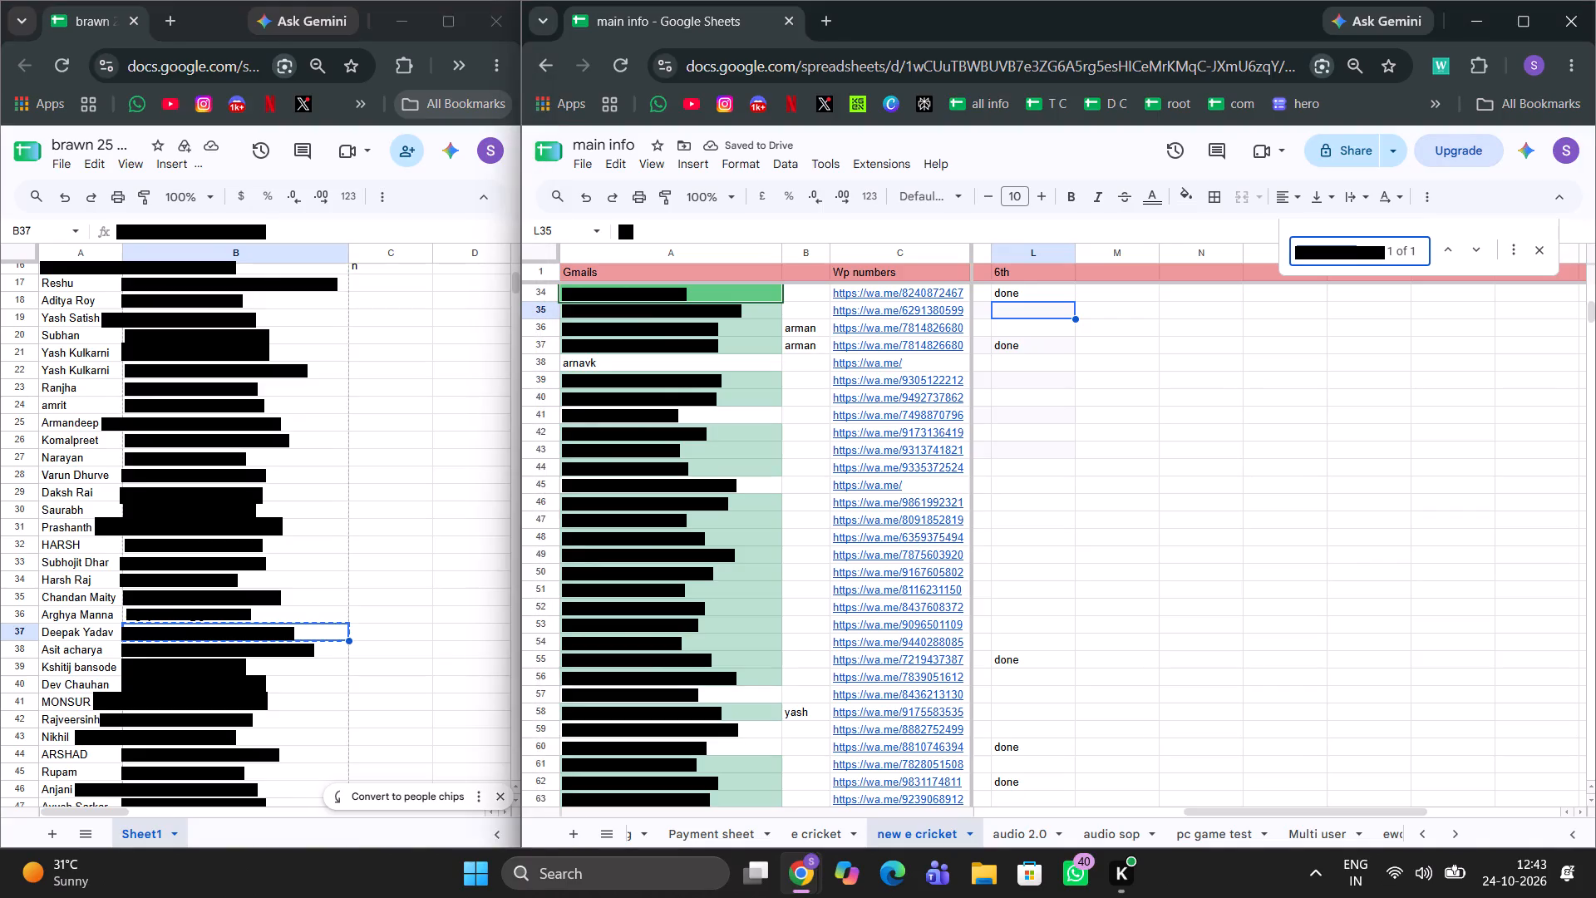
key(ctrl+v)
click(1008, 801)
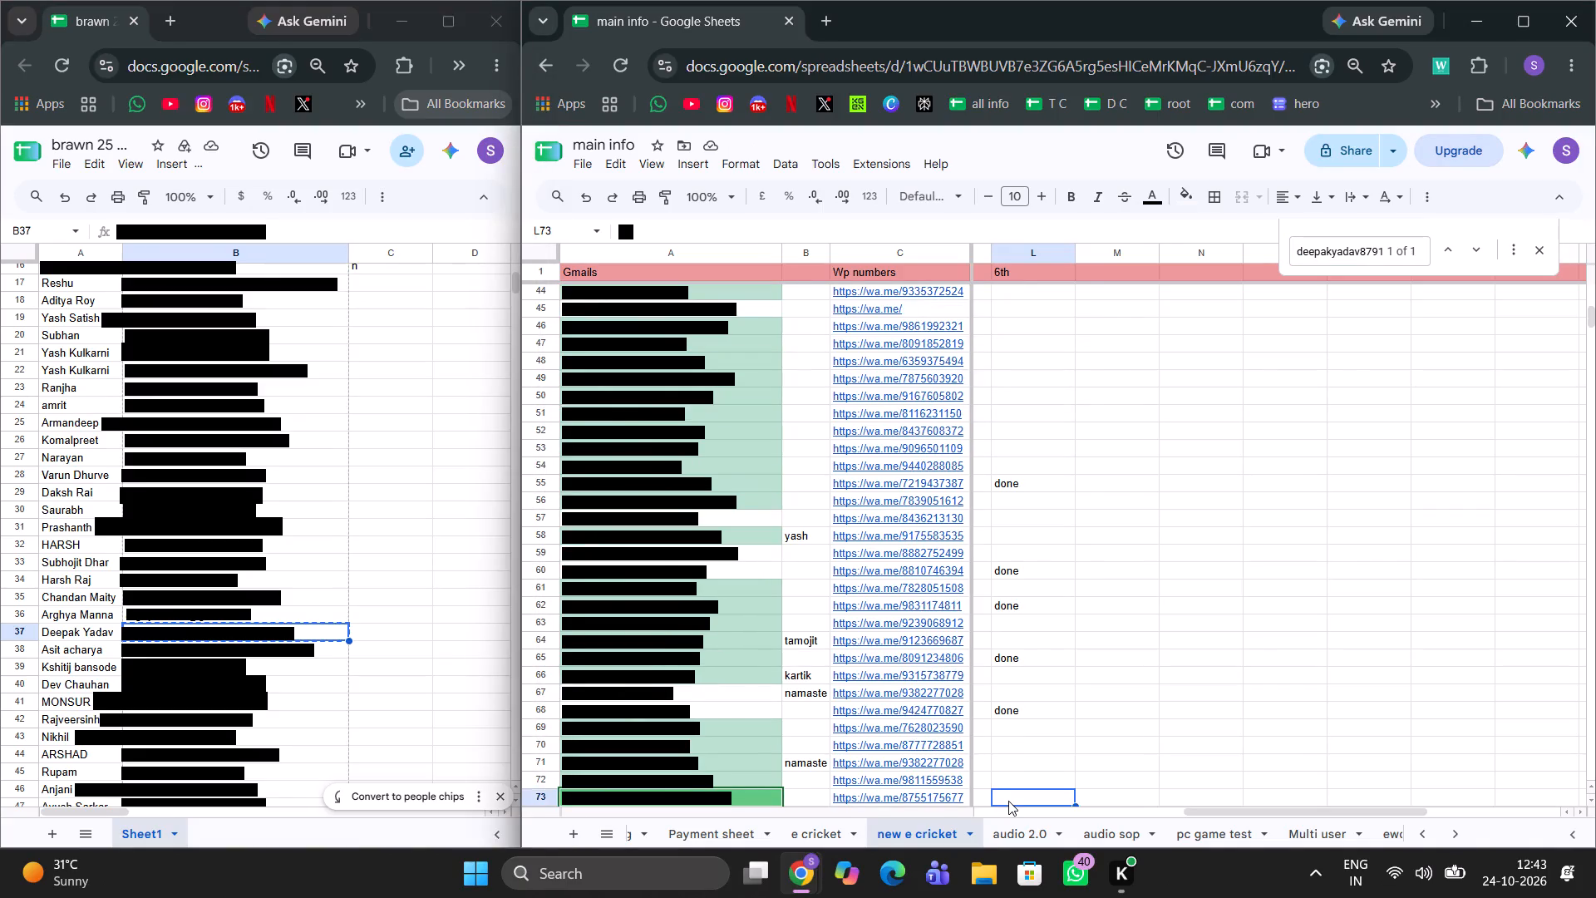
text(done)
key(Return)
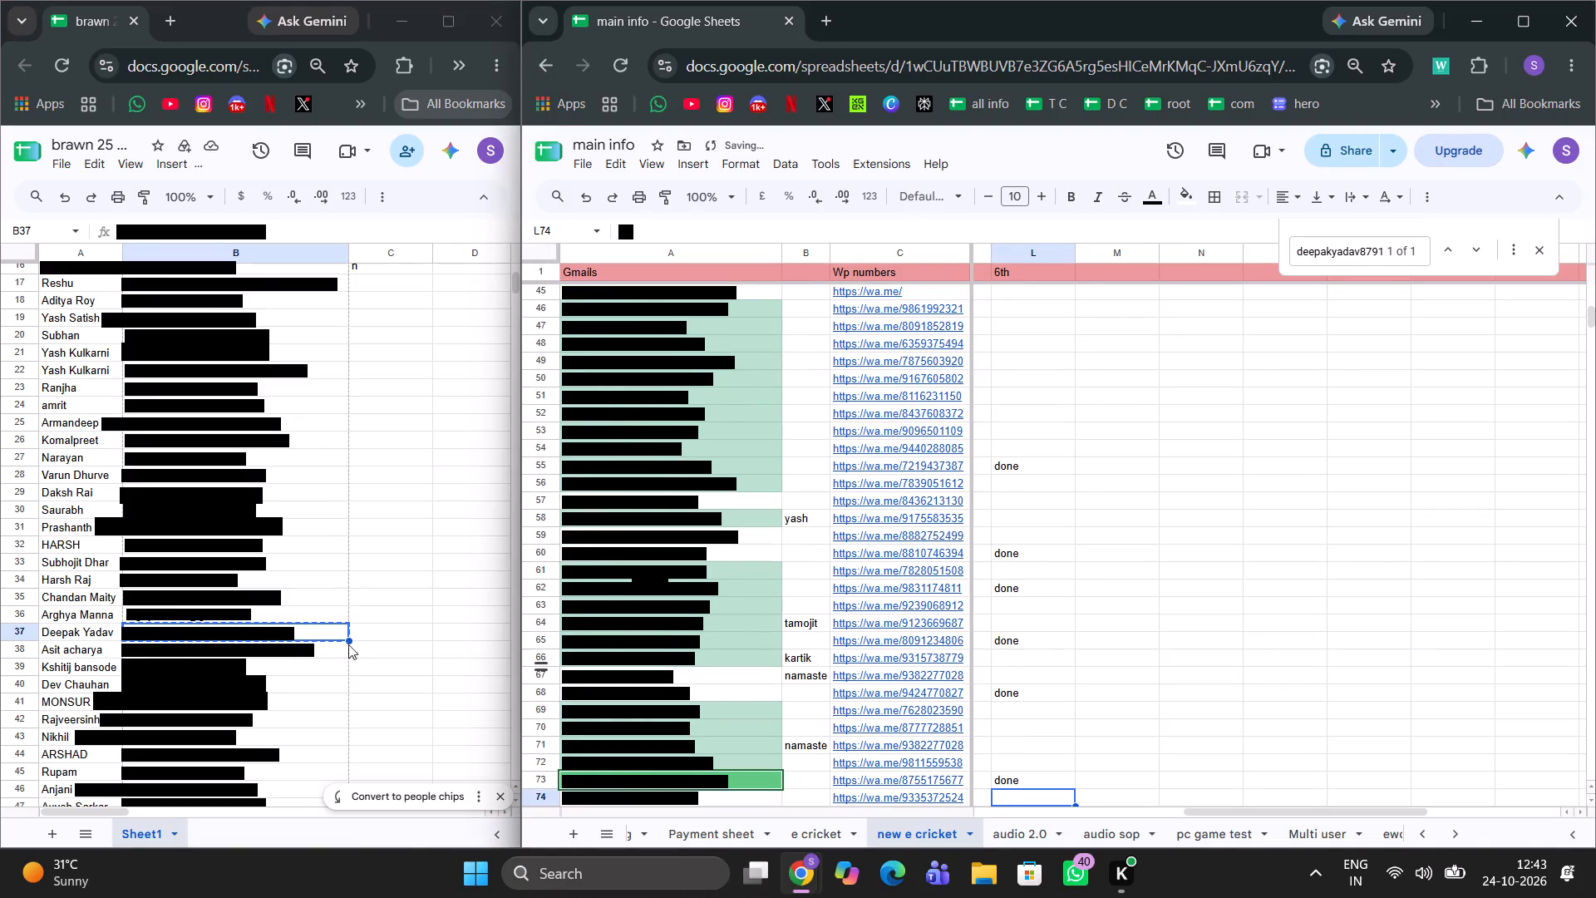
Copy the Gmail from brawn 25 row 38 and search new e cricket for it.
click(308, 644)
key(ctrl+c)
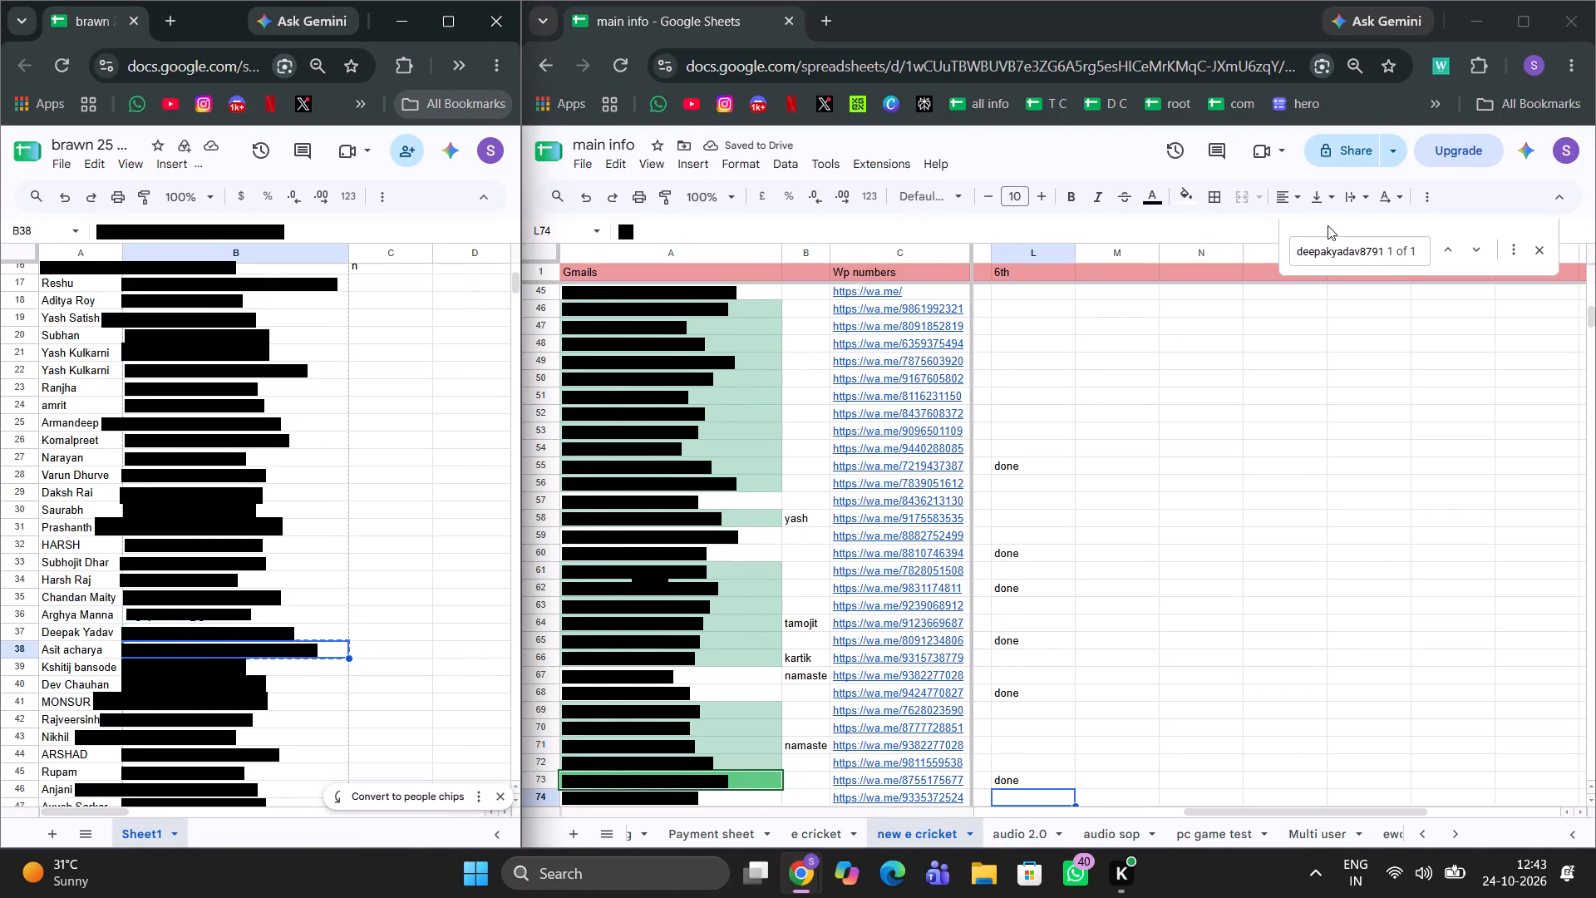
triple_click(1357, 251)
key(ctrl+v)
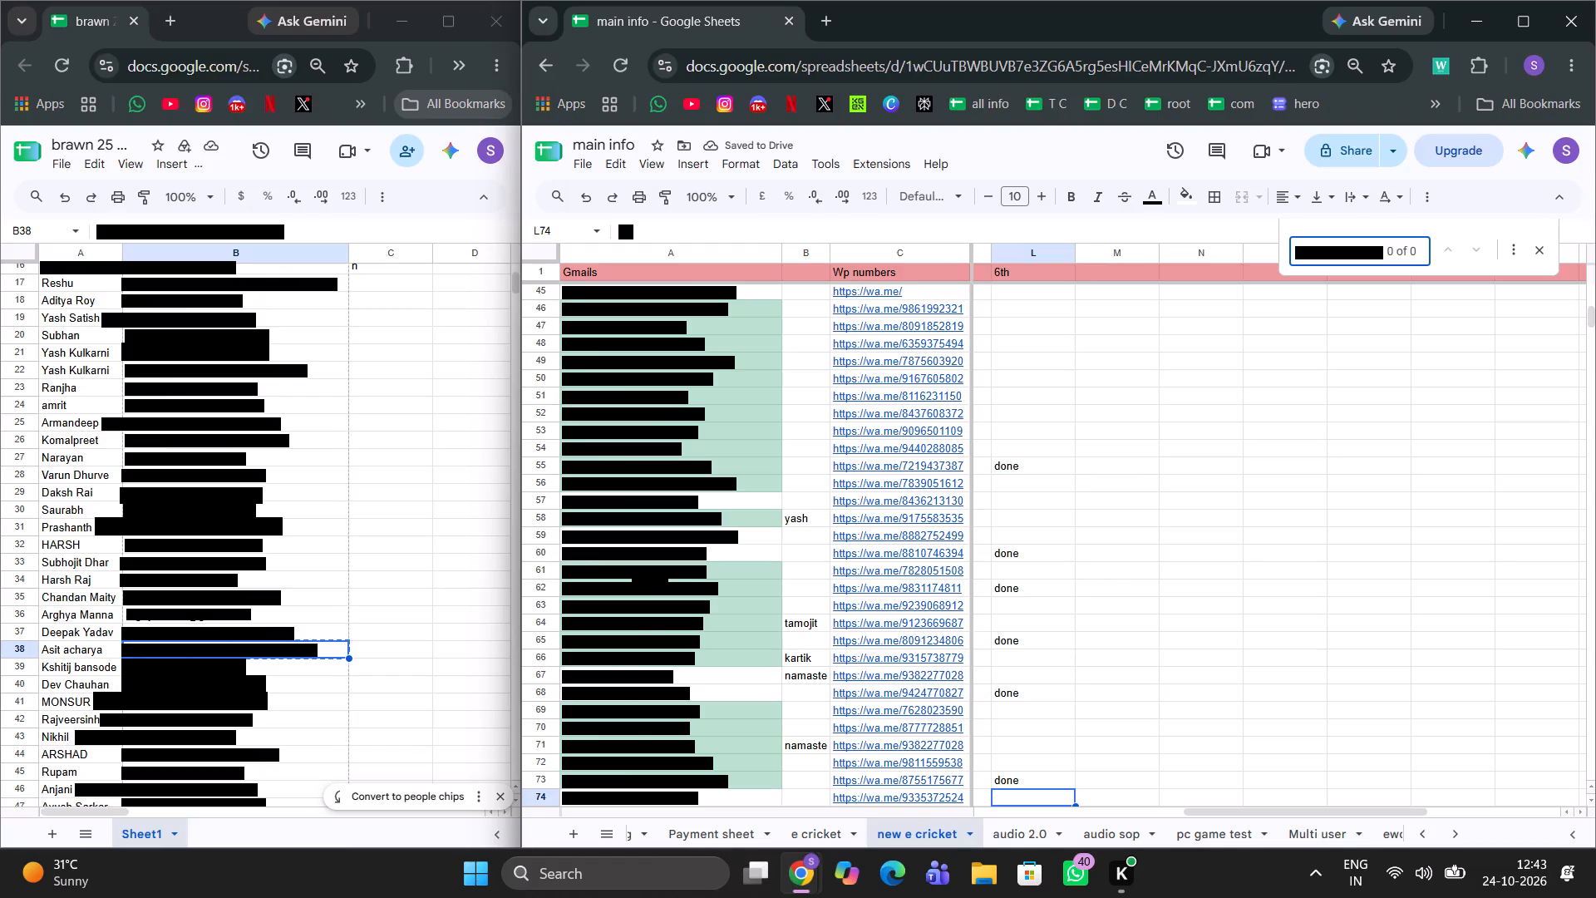
Shorten the row 38 Gmail search in new e cricket bit by bit until the search term is cleared.
drag(1357, 251, 1418, 264)
key(BackSpace)
key(BackSpace)
key(BackSpace)
key(BackSpace)
key(BackSpace)
key(BackSpace)
key(BackSpace)
key(BackSpace)
key(BackSpace)
key(BackSpace)
key(BackSpace)
key(BackSpace)
key(BackSpace)
key(BackSpace)
key(BackSpace)
key(BackSpace)
key(BackSpace)
key(BackSpace)
key(BackSpace)
key(BackSpace)
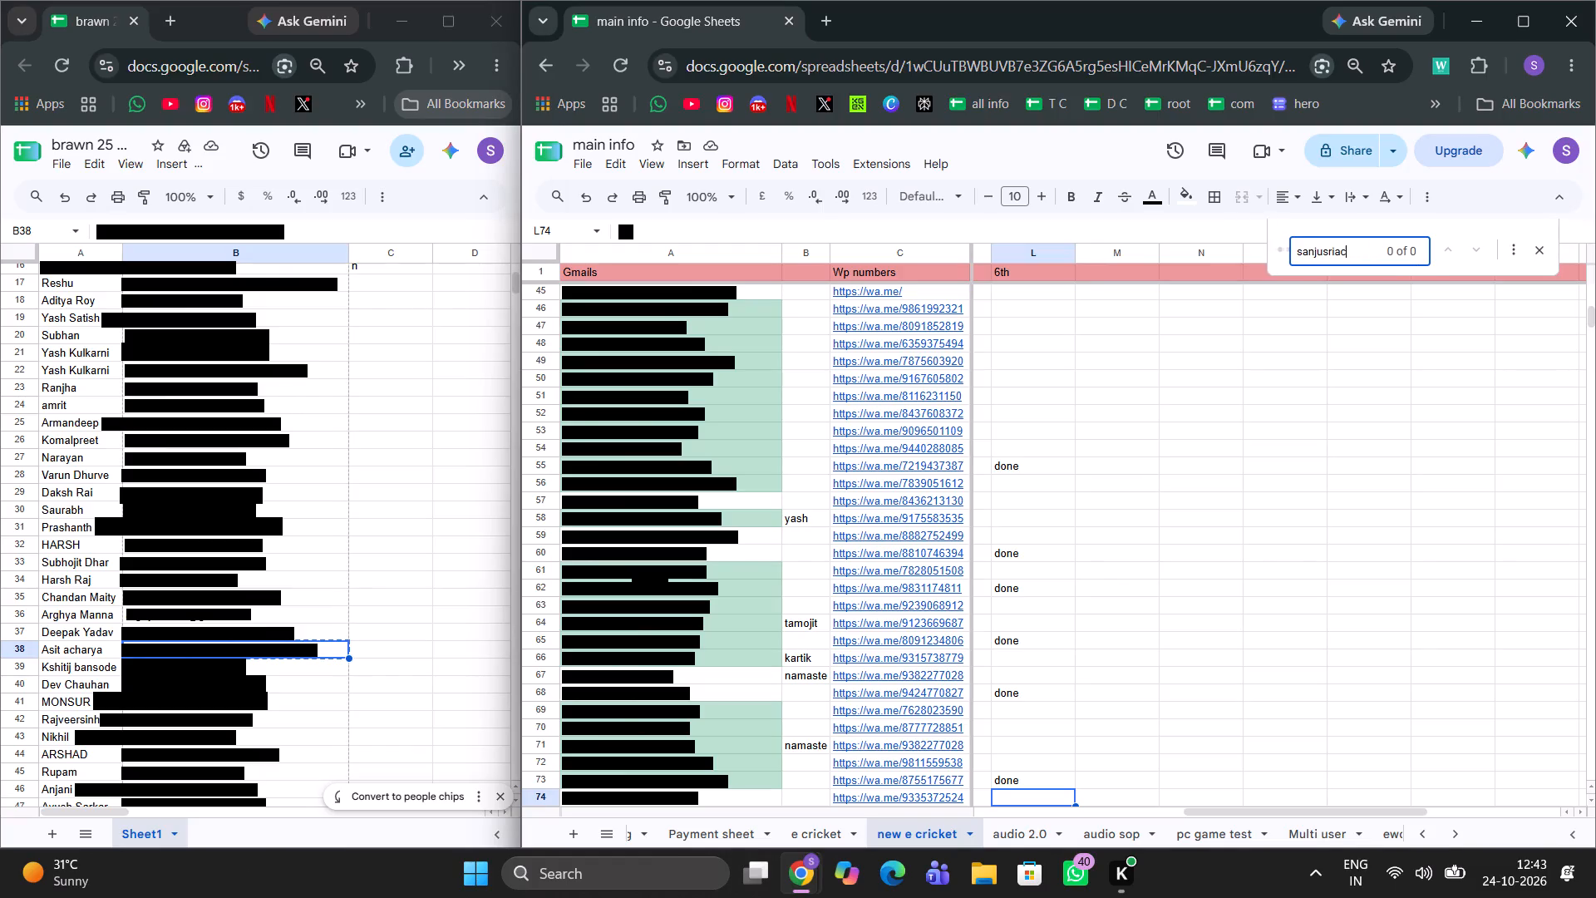
key(BackSpace)
key(BackSpace)
key(BackSpace)
key(BackSpace)
key(BackSpace)
key(BackSpace)
key(BackSpace)
key(BackSpace)
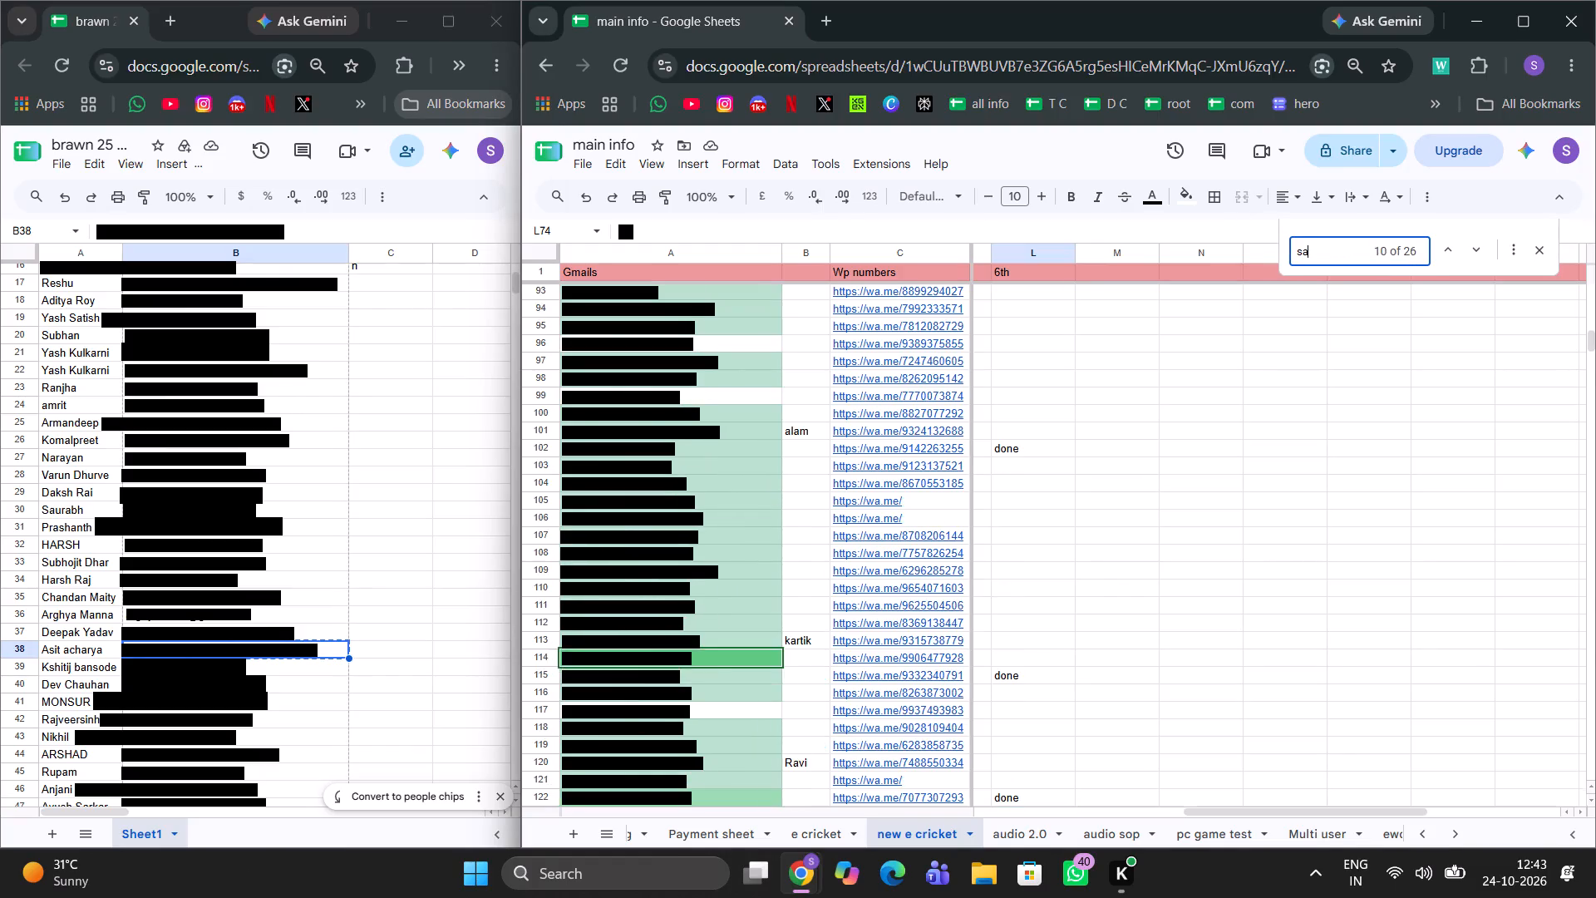
key(BackSpace)
key(BackSpace)
key(BackSpace)
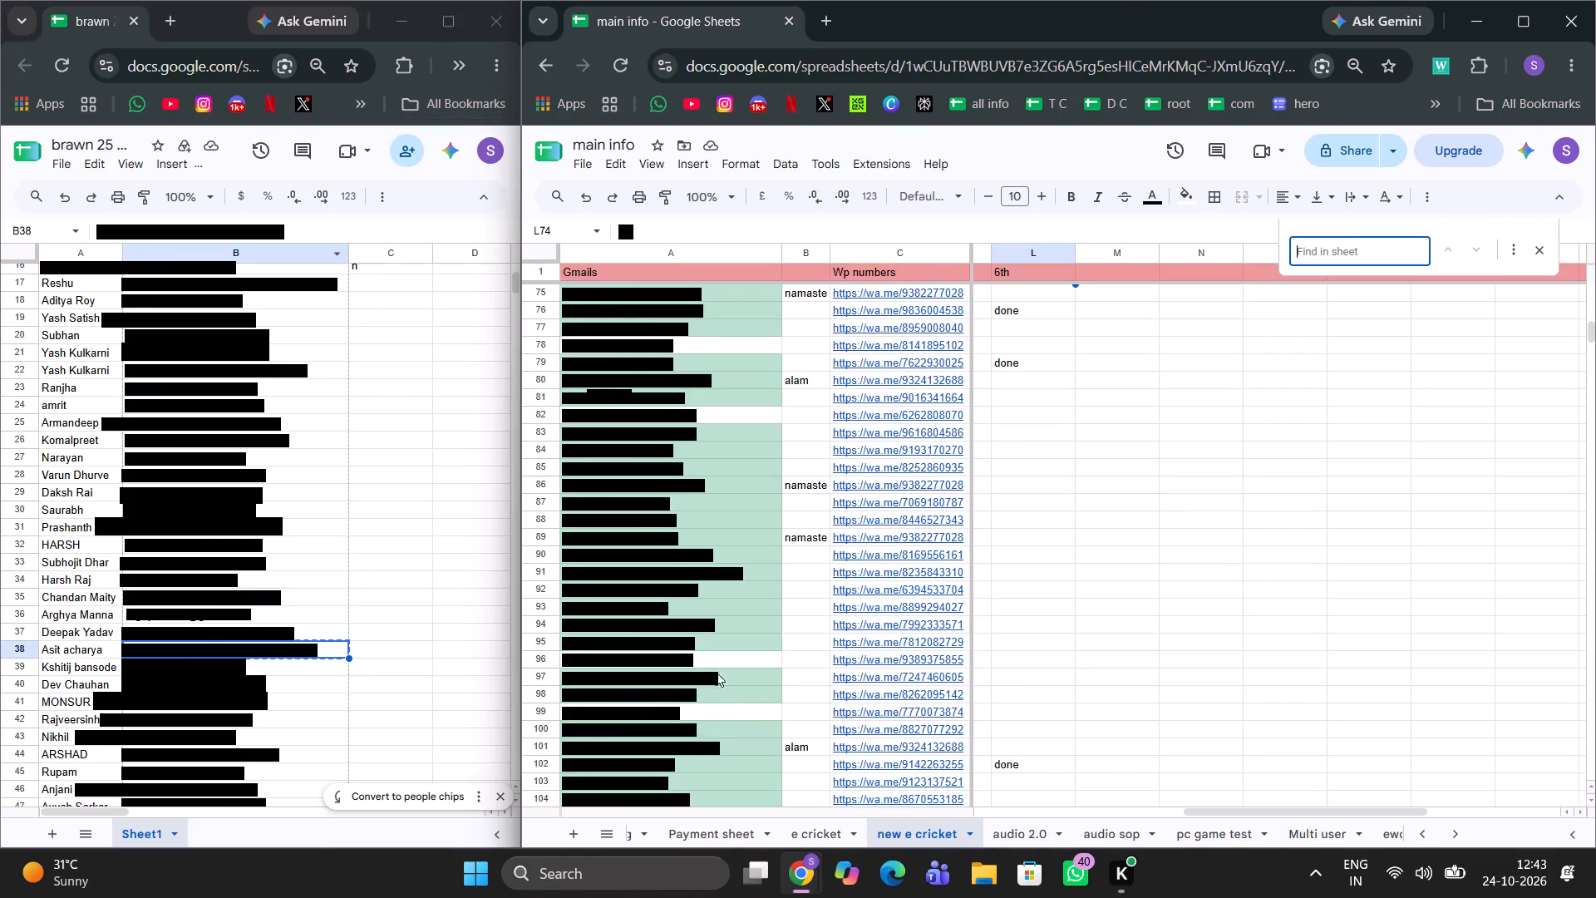
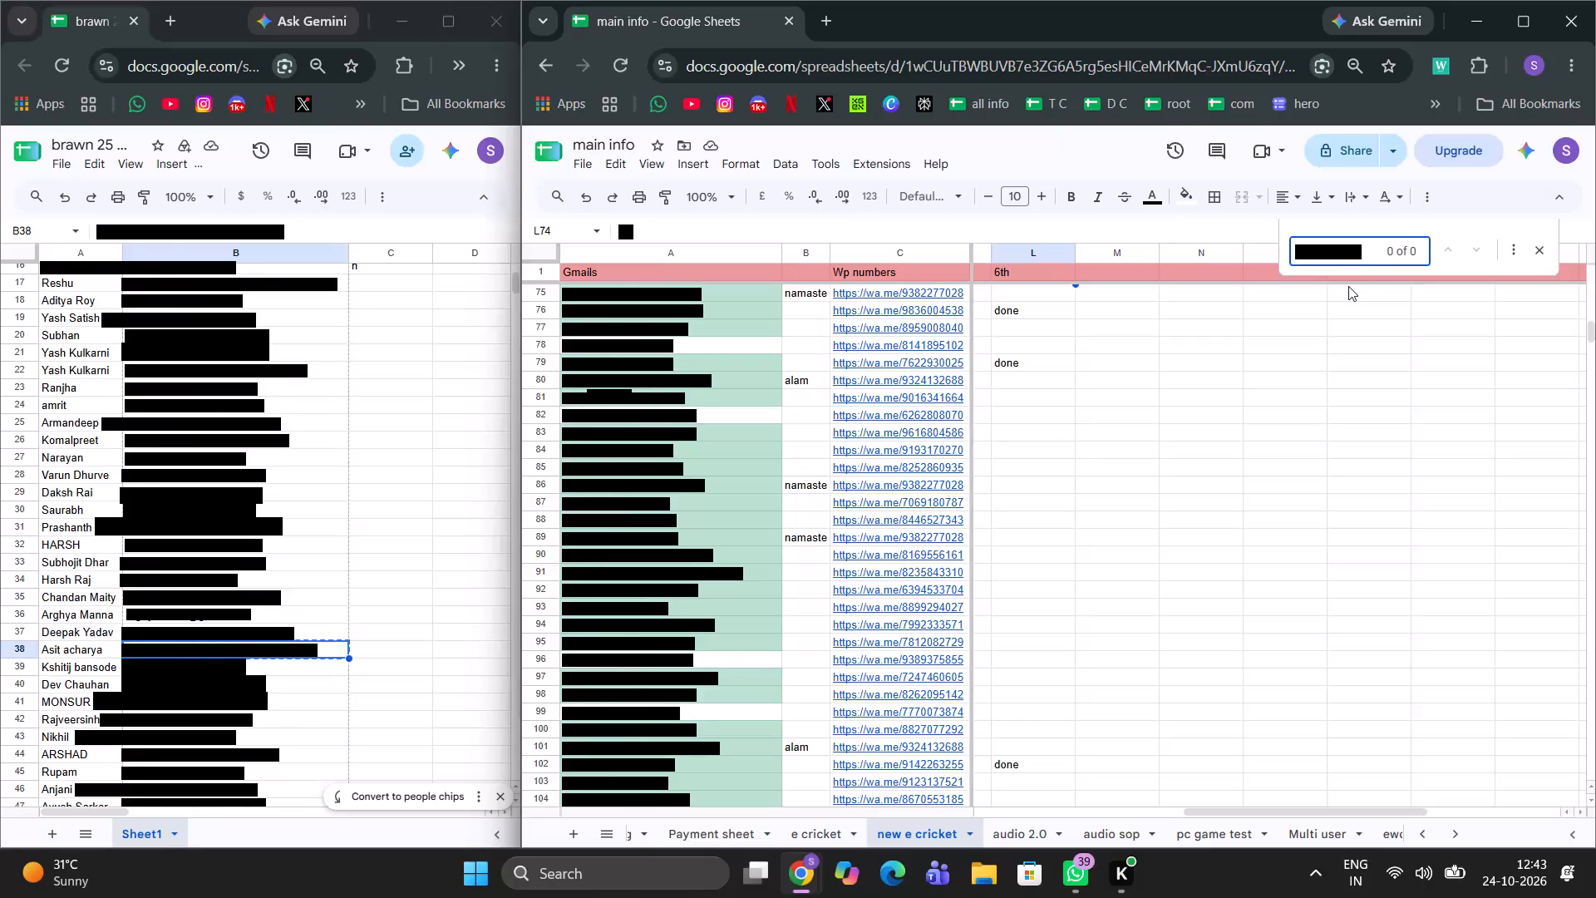
Adjust the search to locate the row 38 contact in new e cricket, and replace the Gmail in row 117 with brawn 25 row 38's.
key(Left)
key(BackSpace)
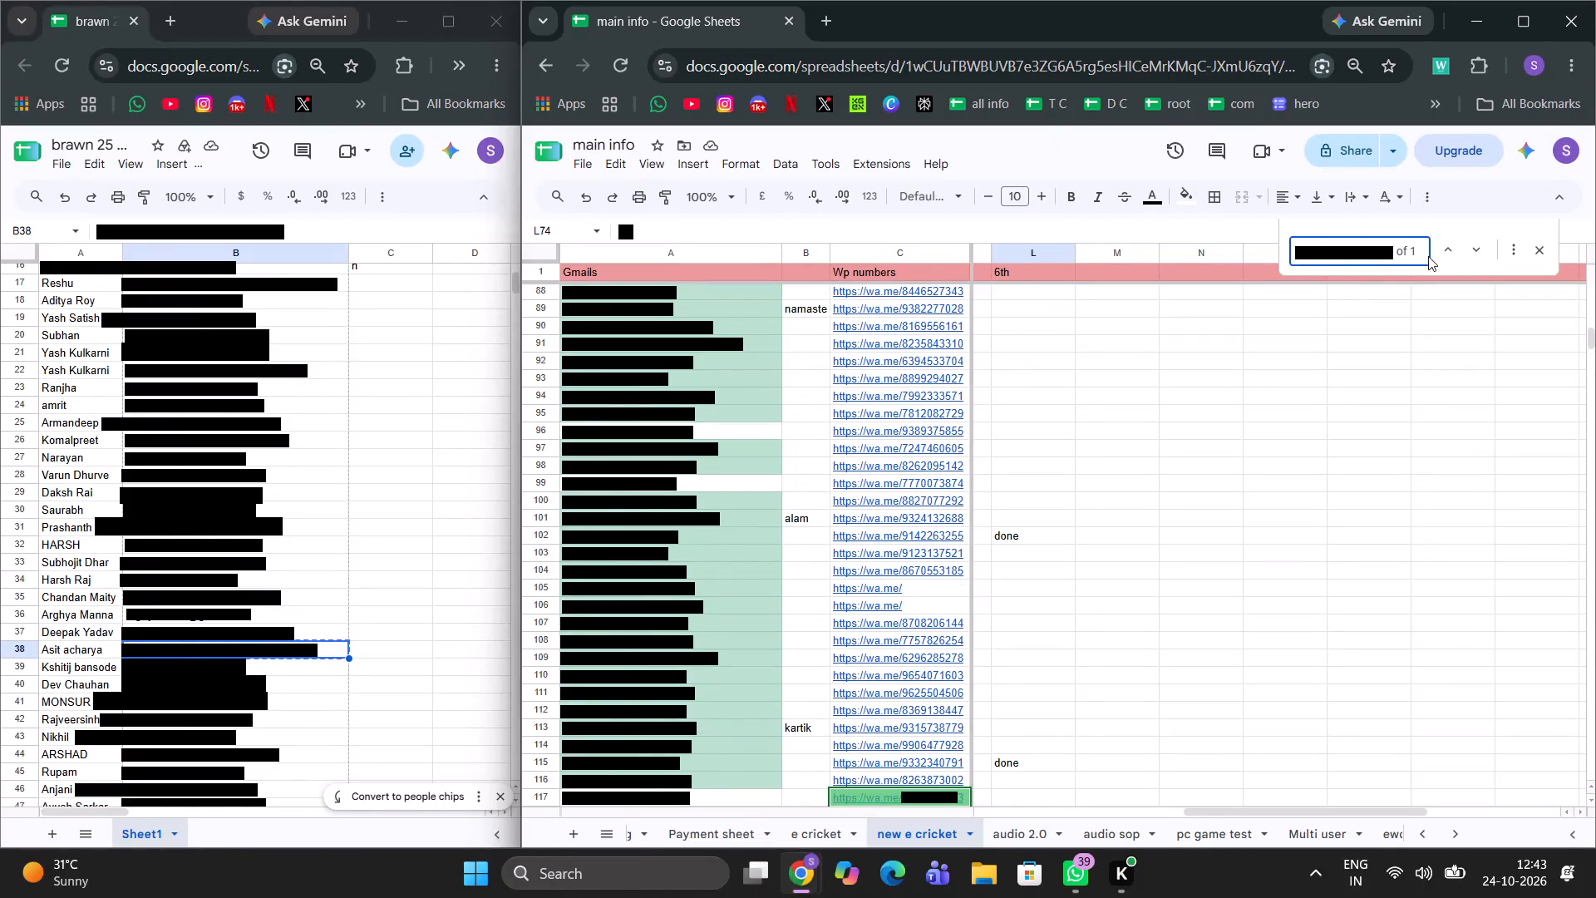
scroll(1413, 266, down, 2)
scroll(987, 522, down, 2)
click(245, 652)
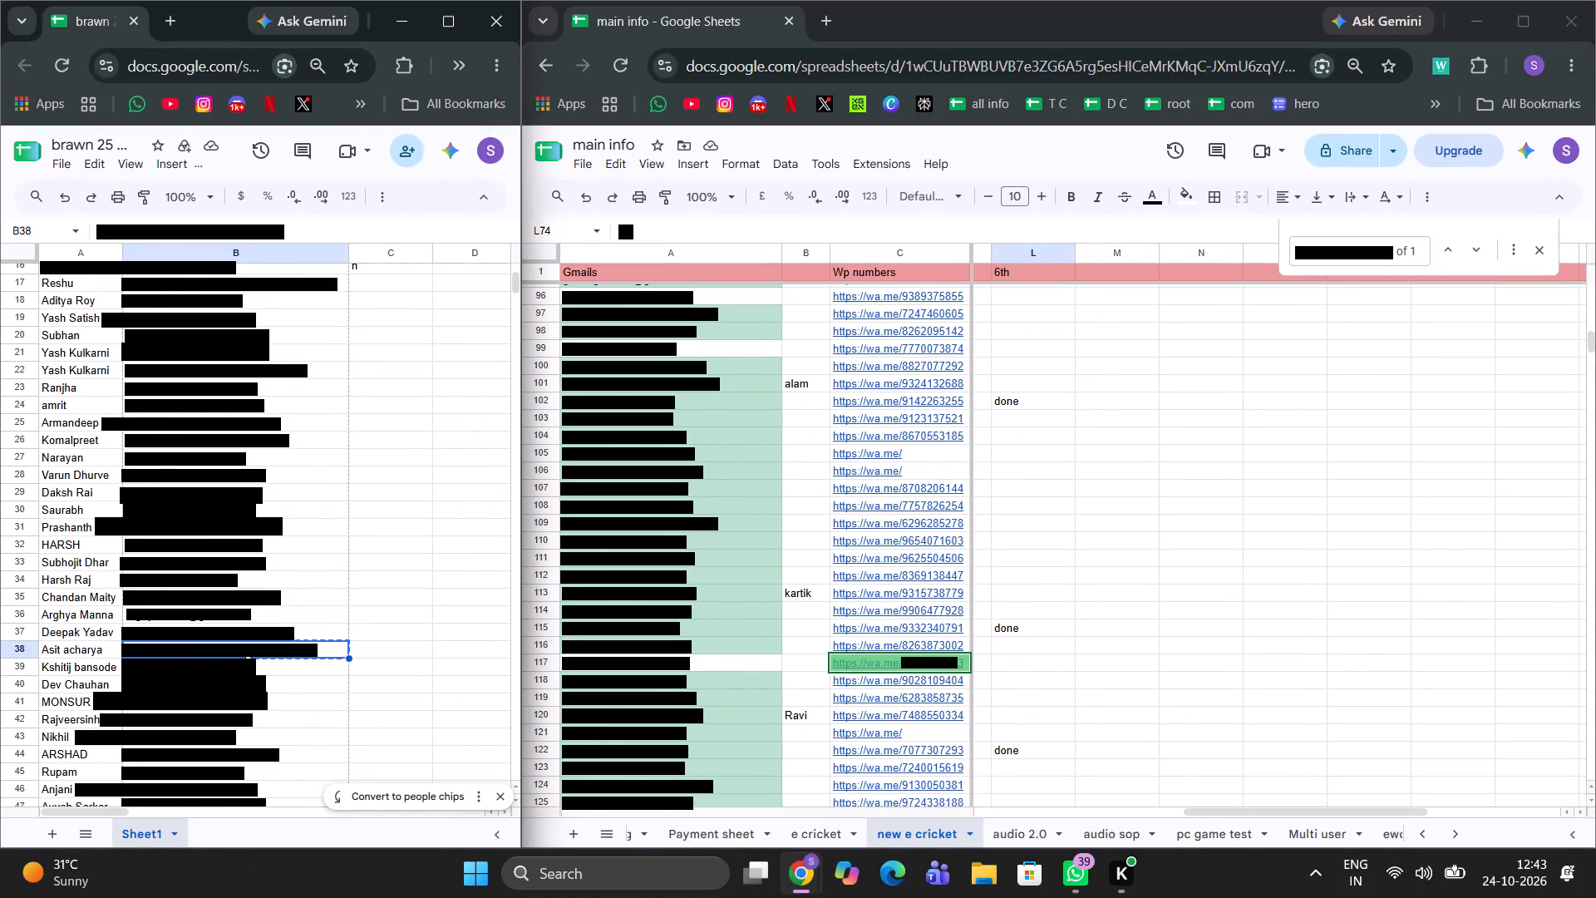
key(ctrl+c)
click(756, 662)
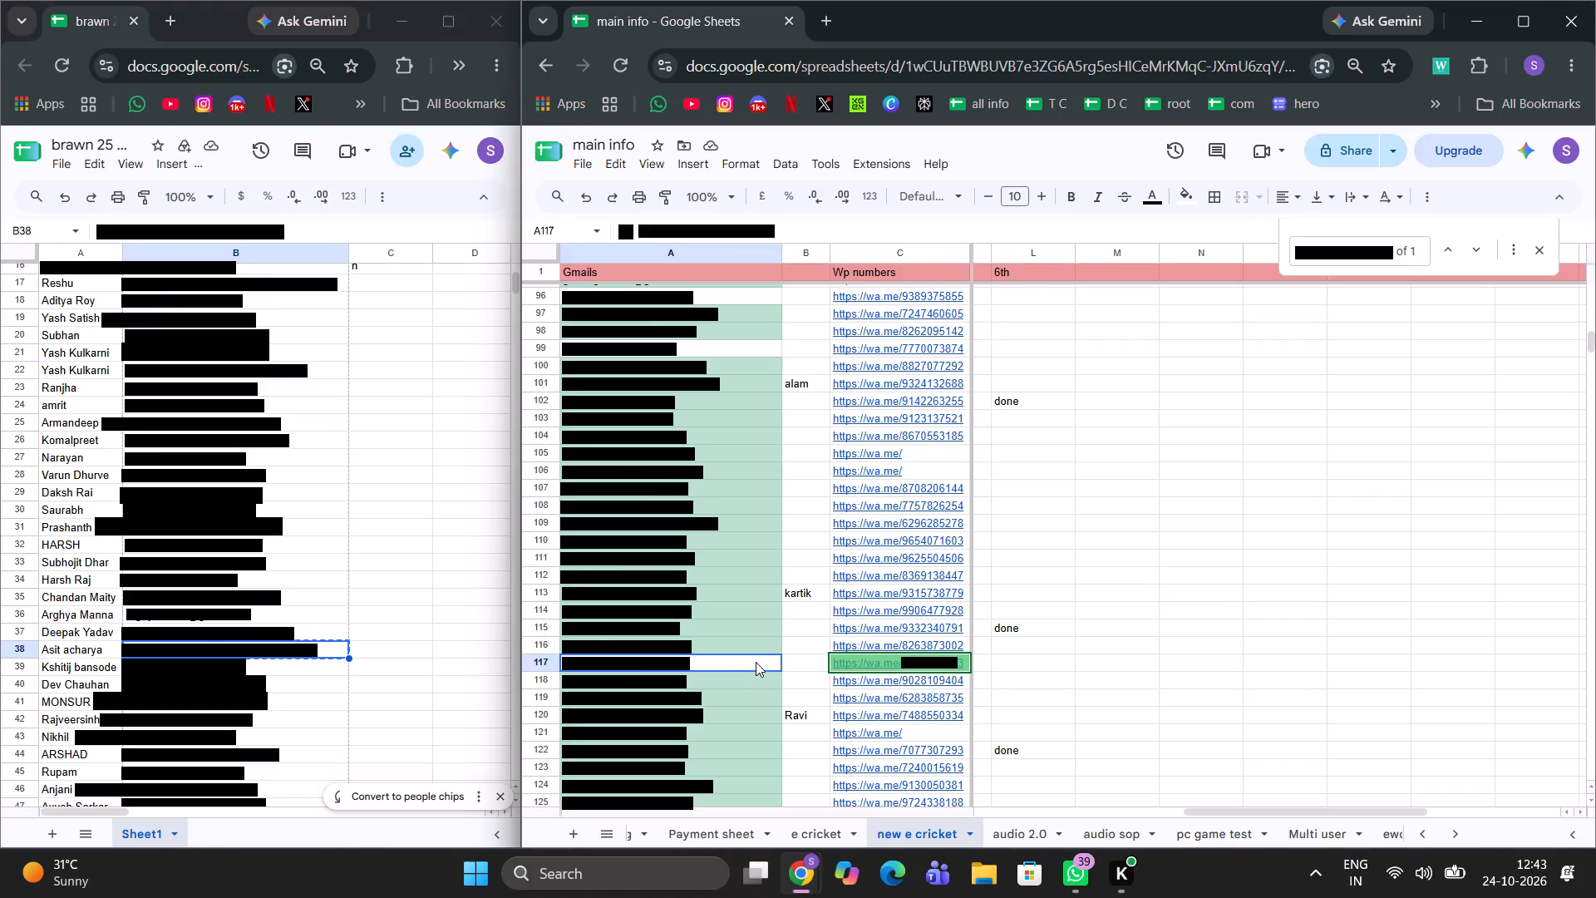
key(ctrl+v)
Enter "done" under 6th in row 117 of new e cricket.
click(435, 637)
click(1008, 669)
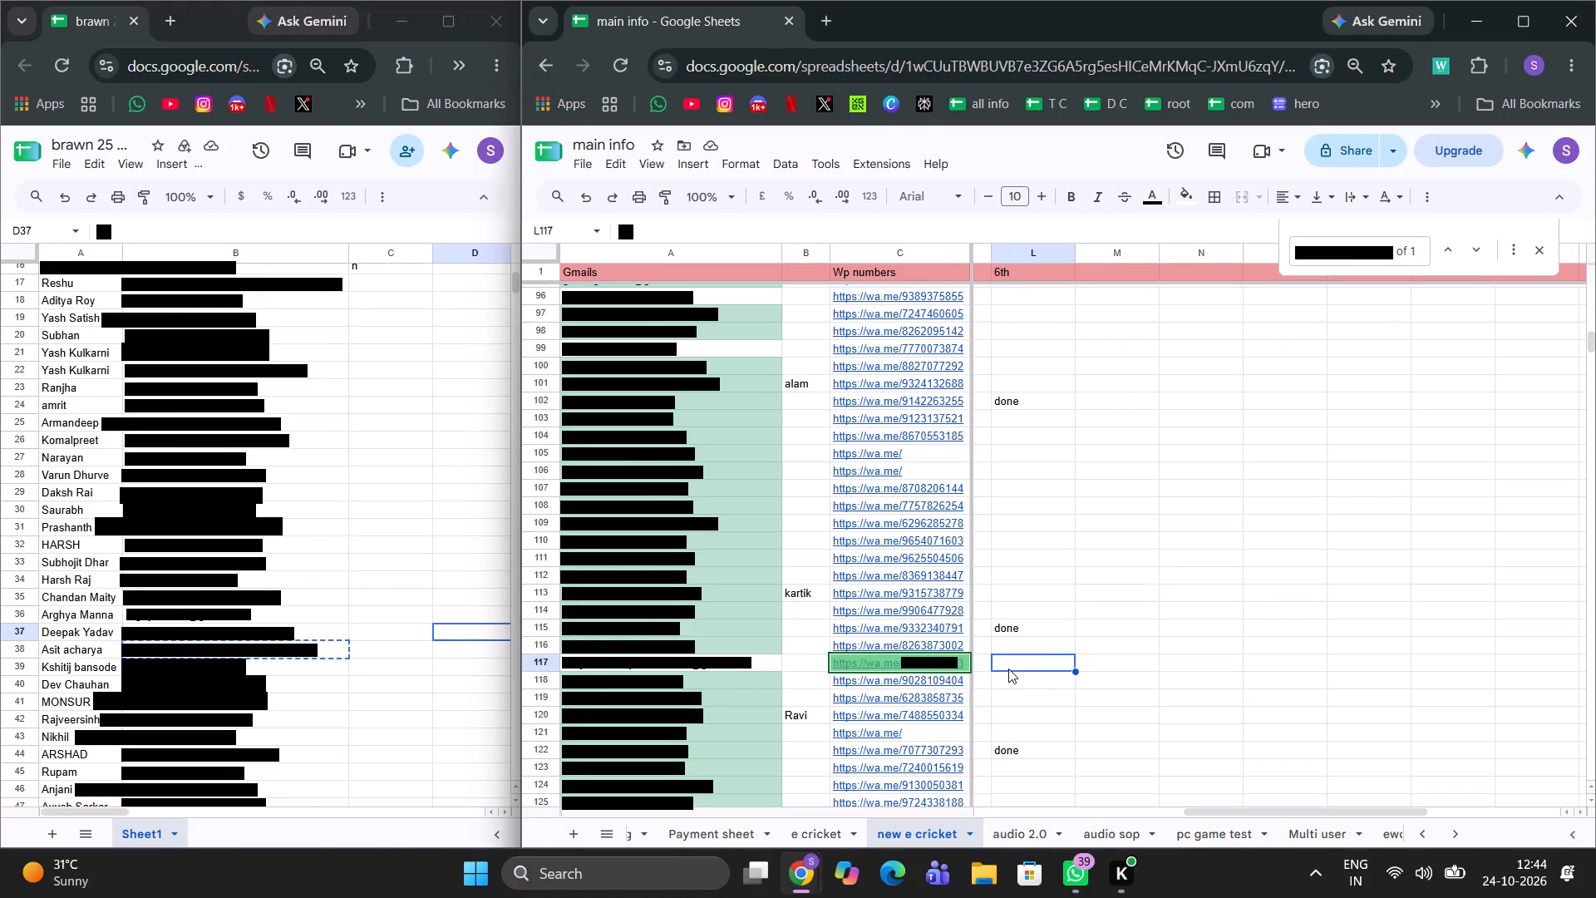
text(done)
key(Return)
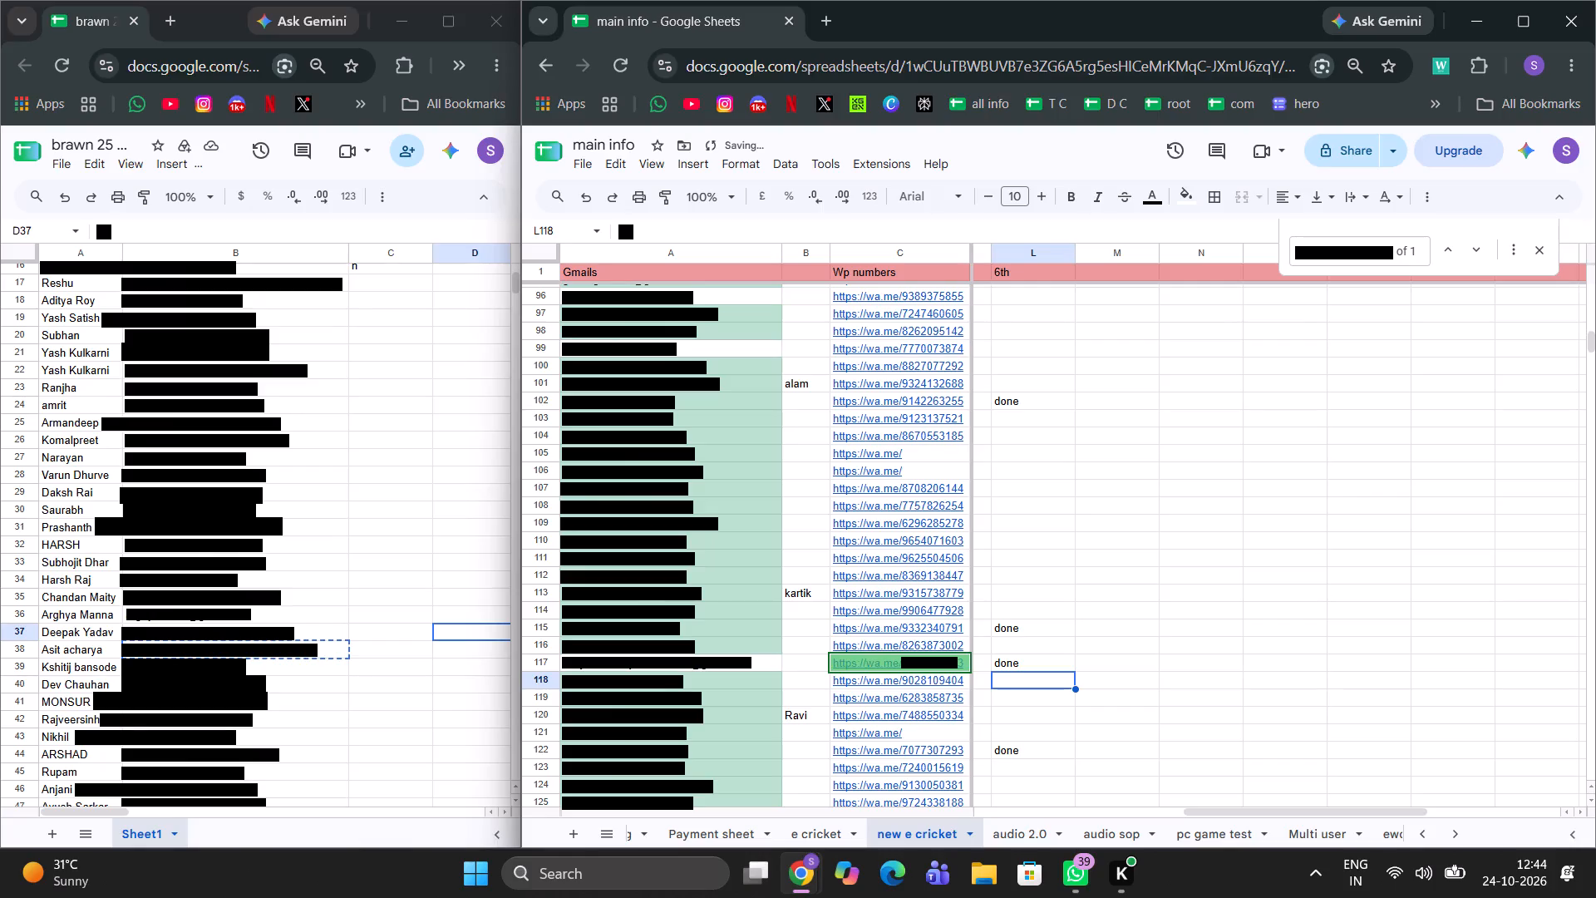
Search new e cricket for the brawn 25 row 39 Gmail and enter "done" under 6th in its row, 118.
click(152, 671)
key(ctrl+c)
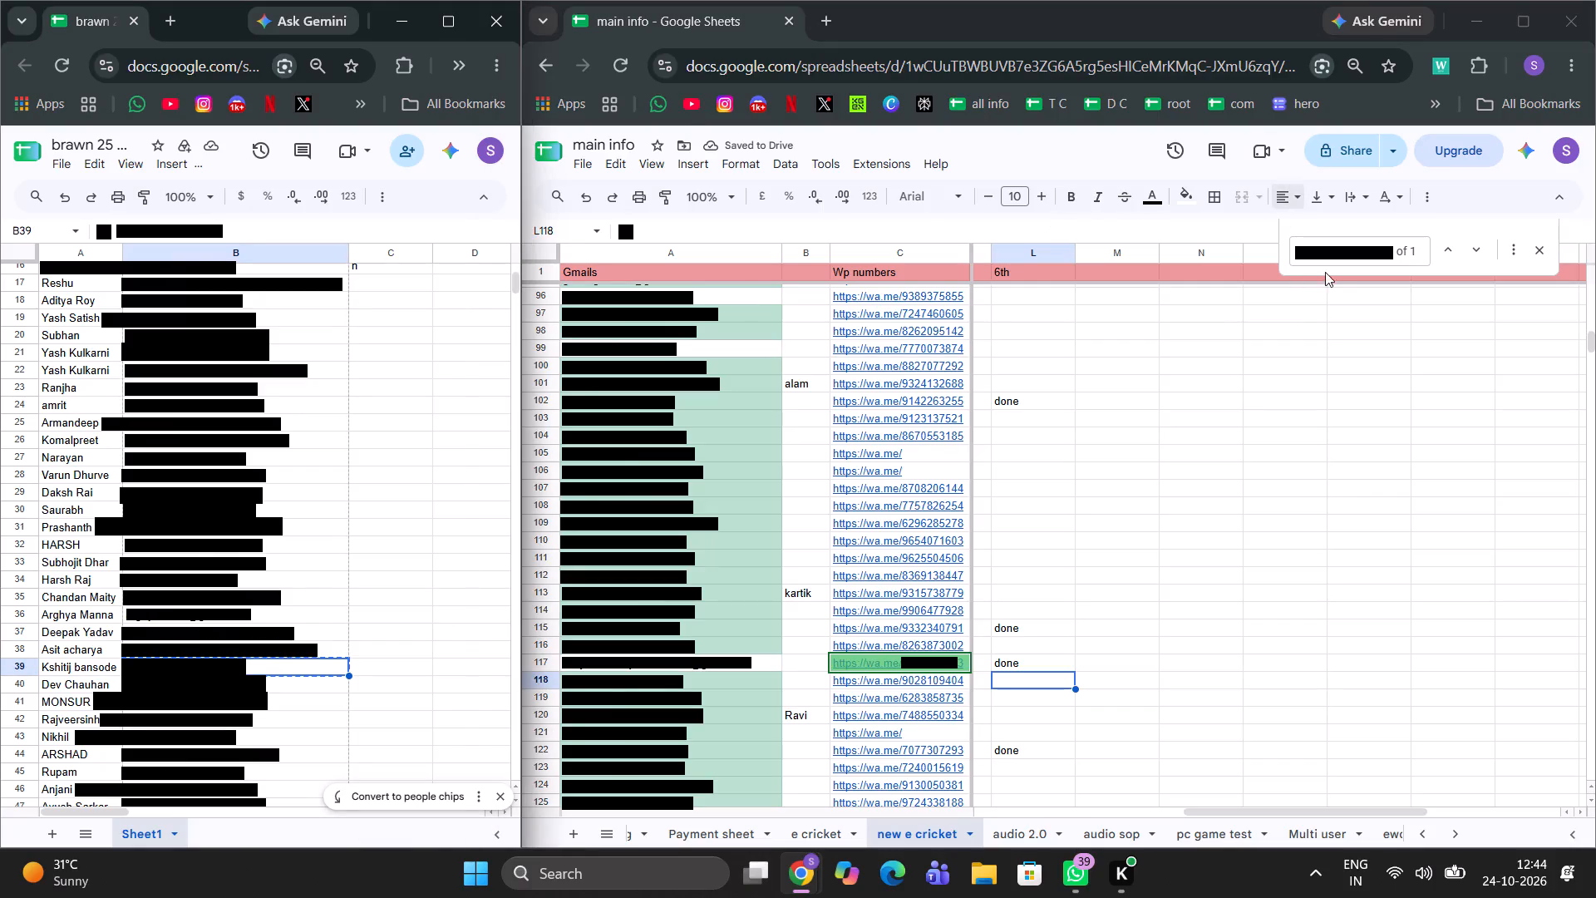
click(1336, 251)
click(1336, 251)
key(ctrl+v)
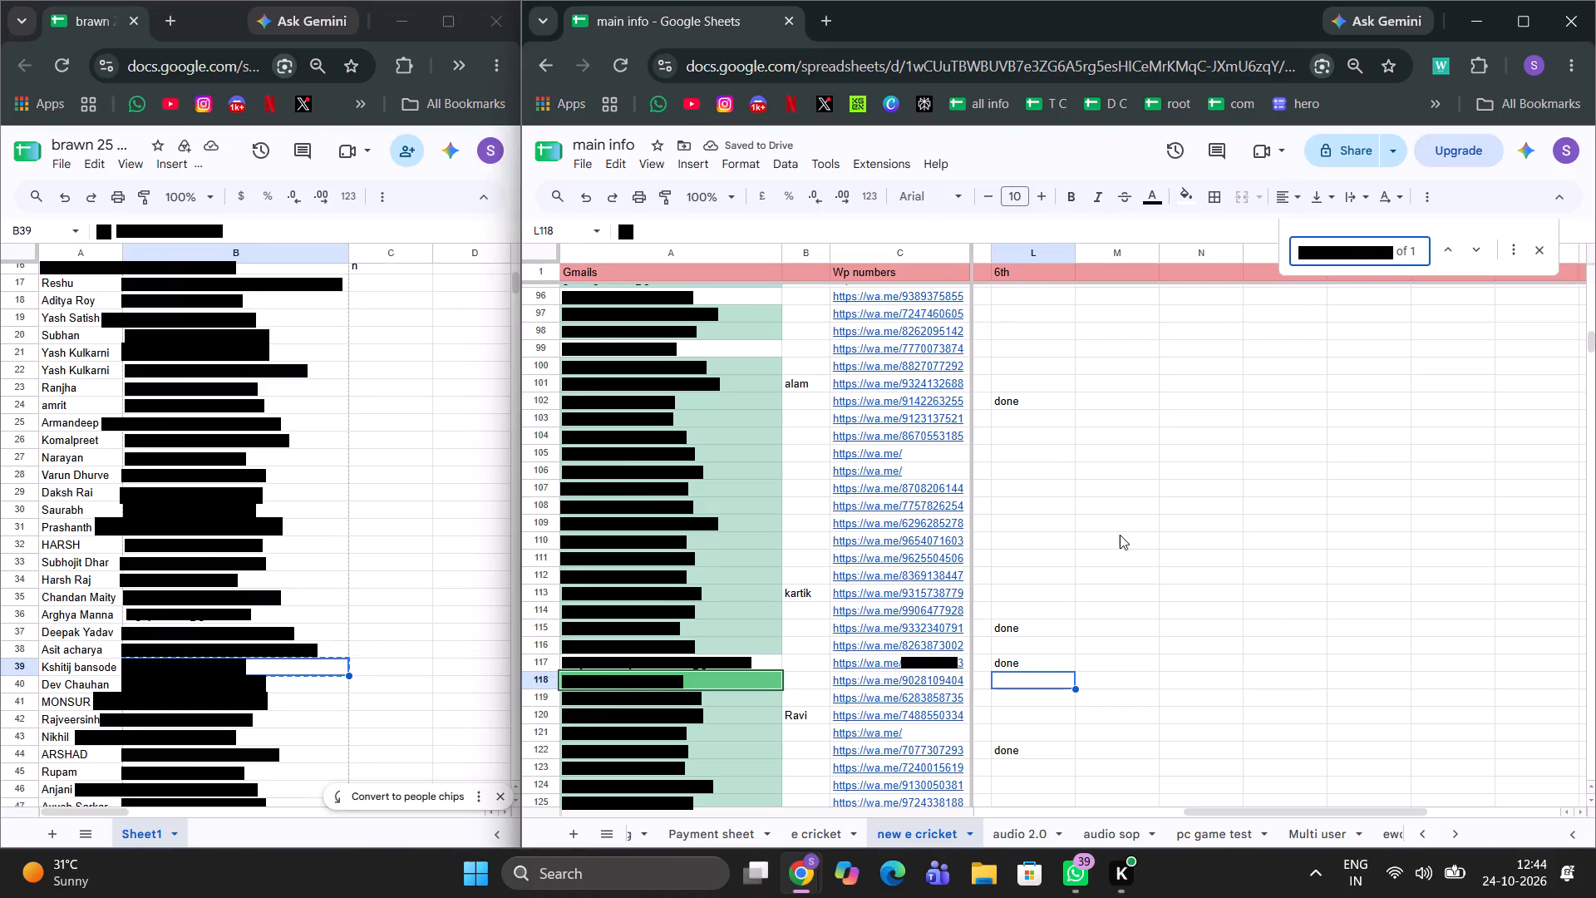
text(don)
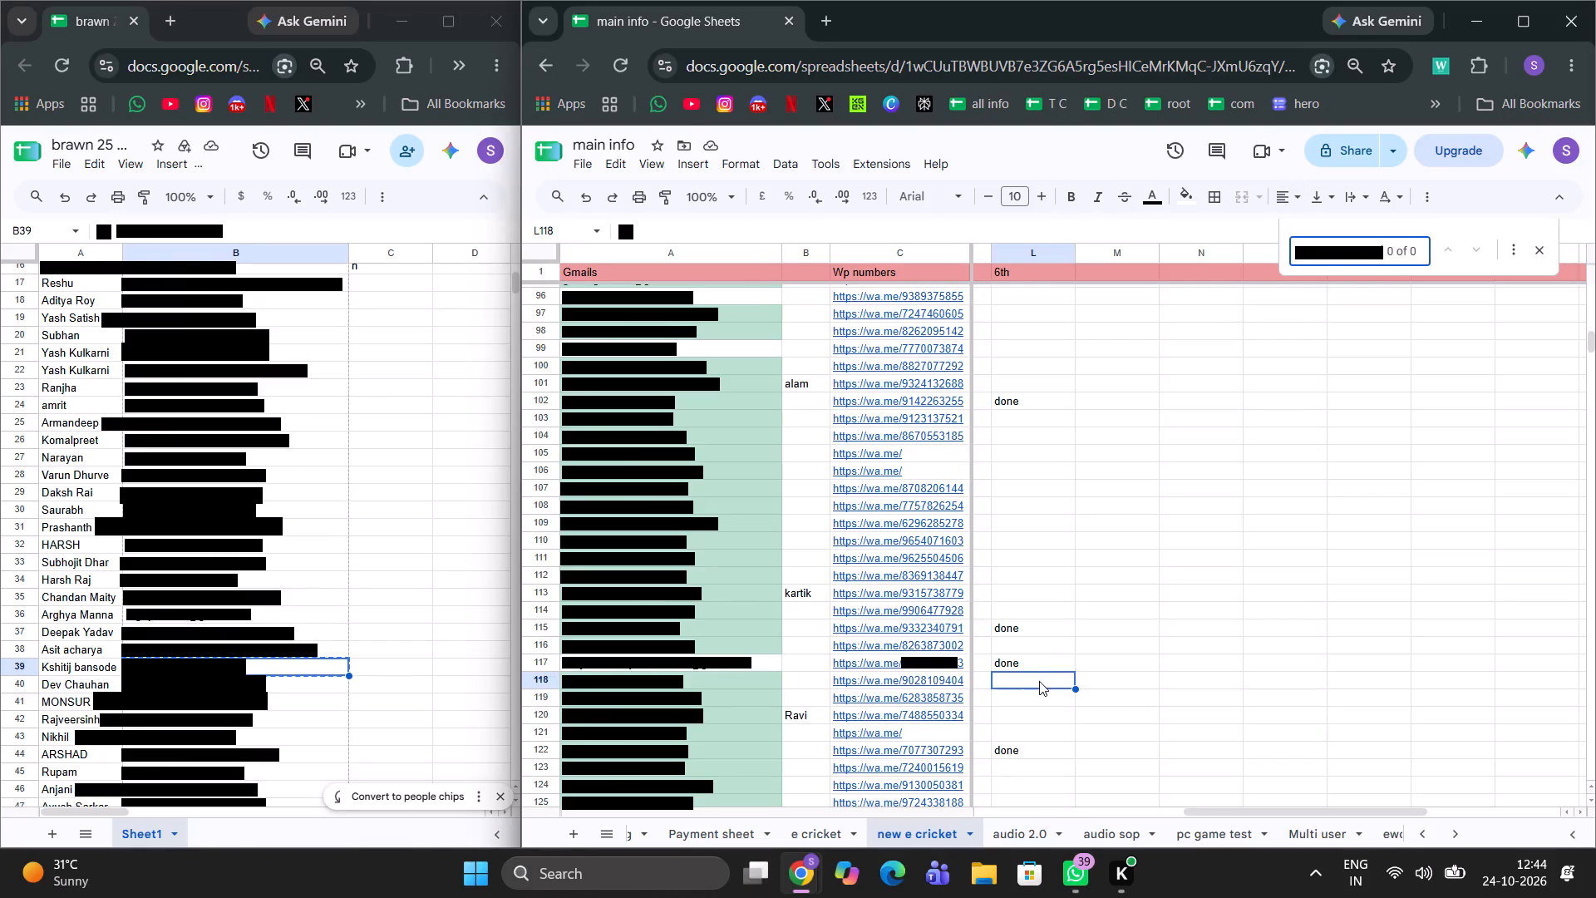
click(1039, 681)
text(done)
key(Return)
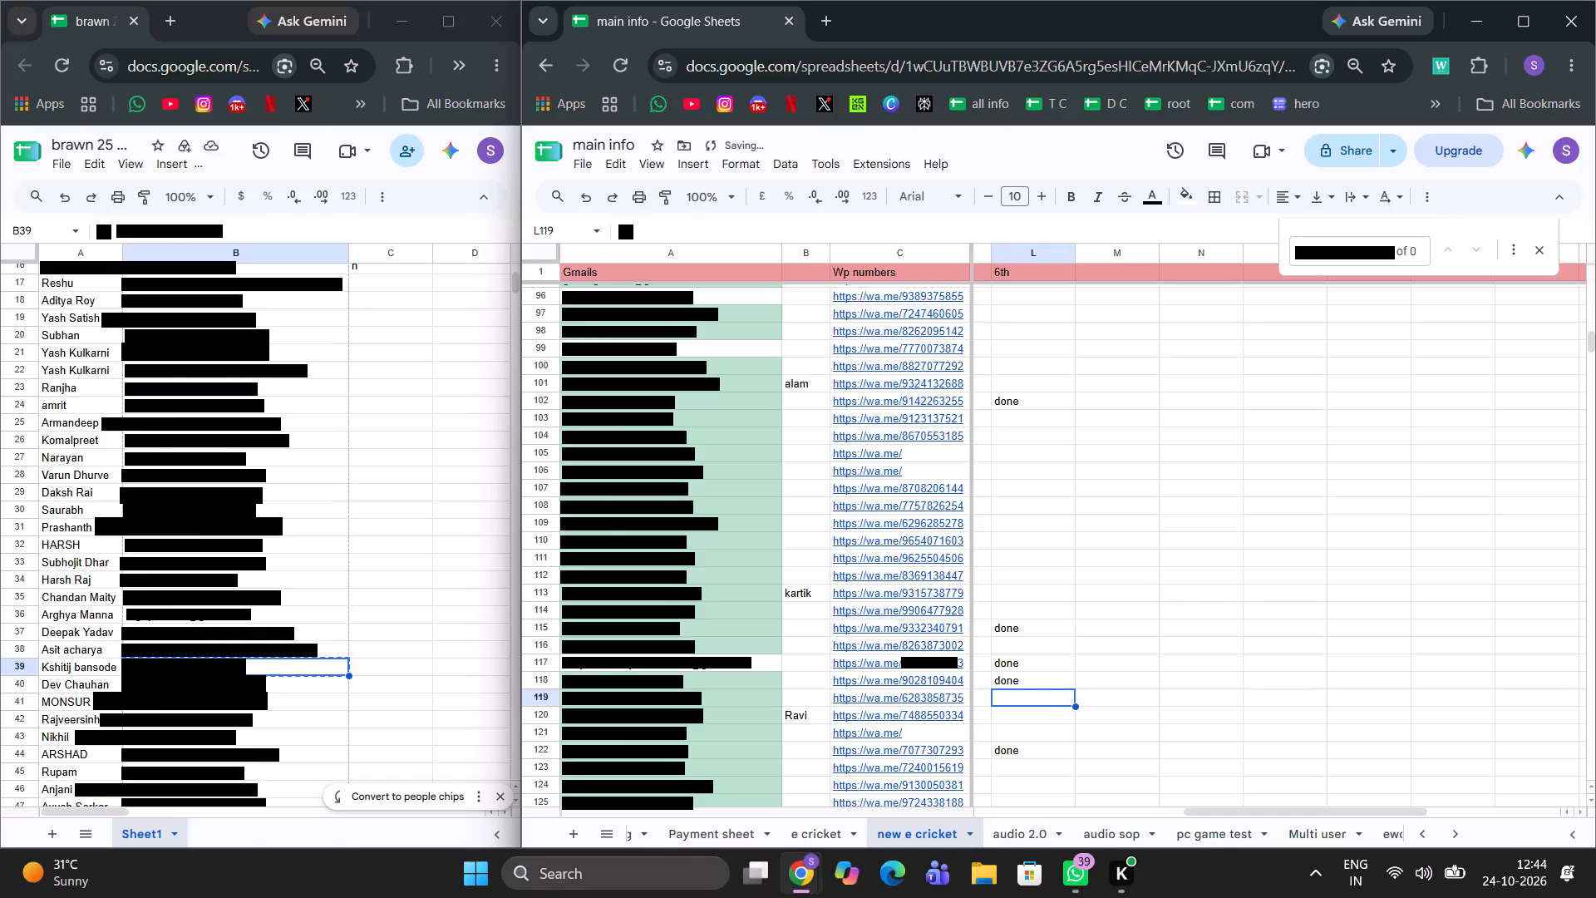
Copy the Gmail from brawn 25 row 40 and search new e cricket for it.
click(287, 686)
key(ctrl+c)
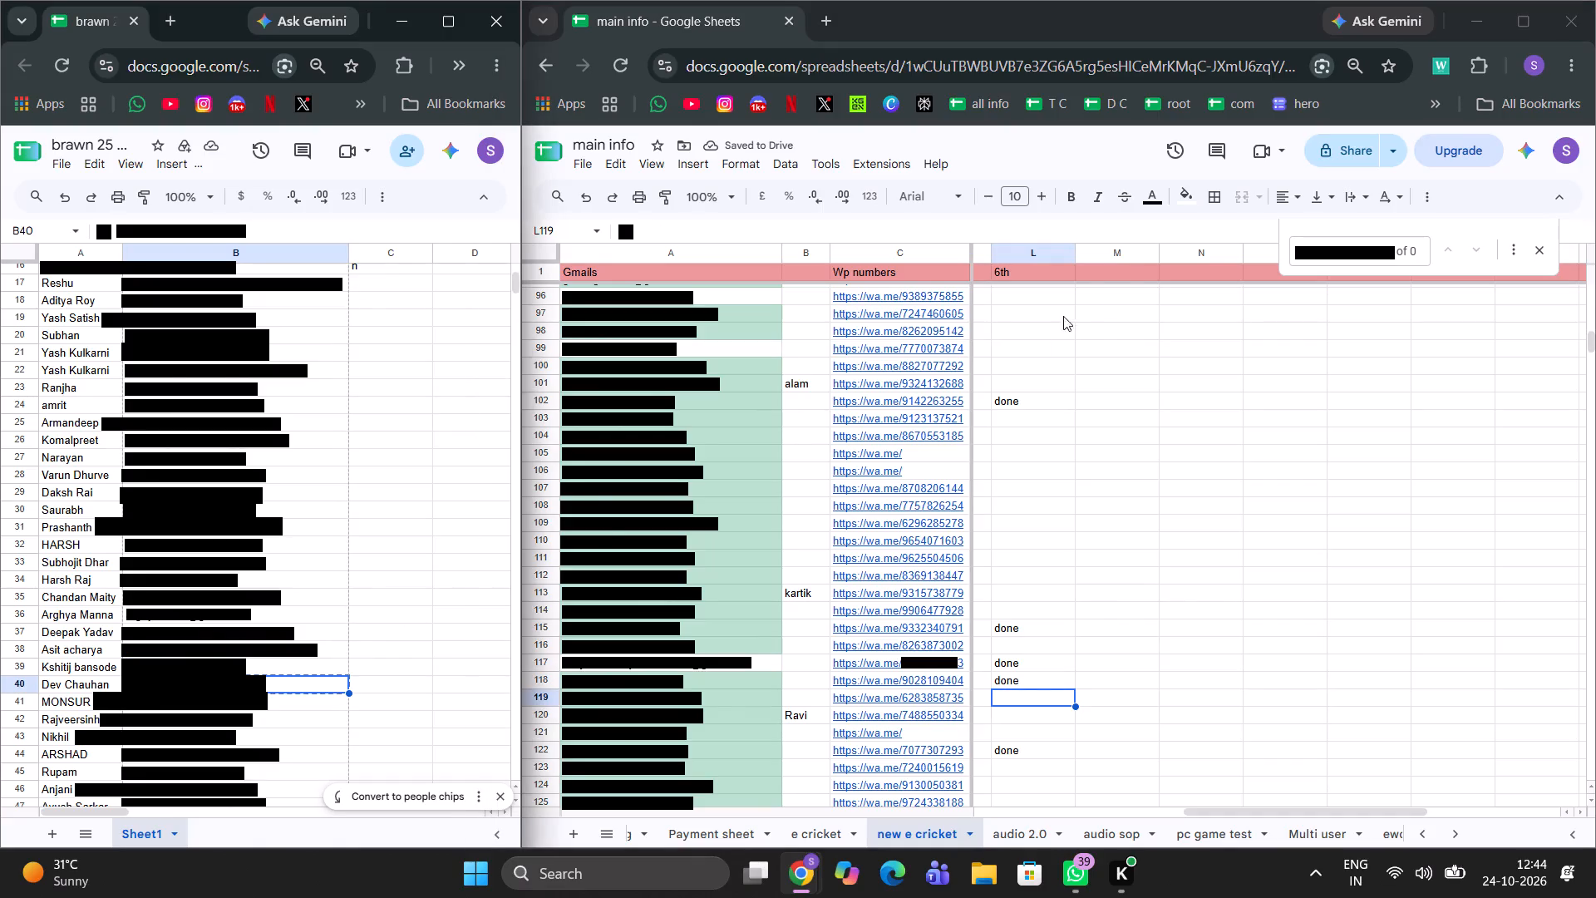
triple_click(1355, 257)
click(1355, 257)
key(ctrl+v)
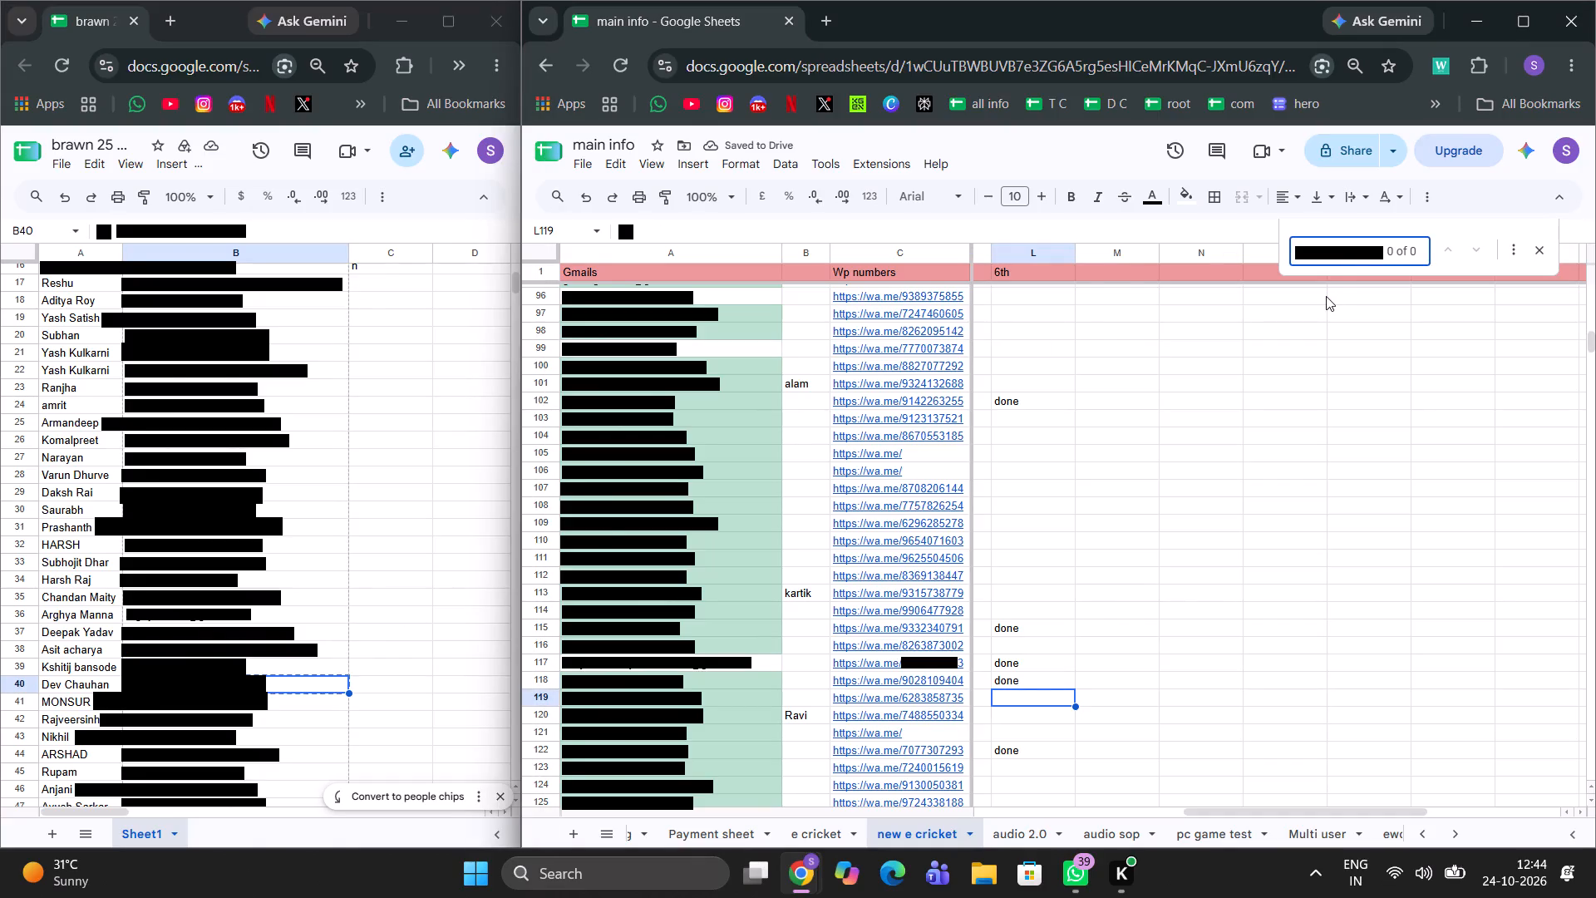
Shorten the row 40 Gmail search term to its beginning and step through the matches in new e cricket.
drag(1342, 247, 1400, 249)
key(BackSpace)
key(BackSpace)
key(BackSpace)
key(BackSpace)
key(BackSpace)
key(BackSpace)
key(BackSpace)
key(BackSpace)
key(BackSpace)
key(BackSpace)
key(BackSpace)
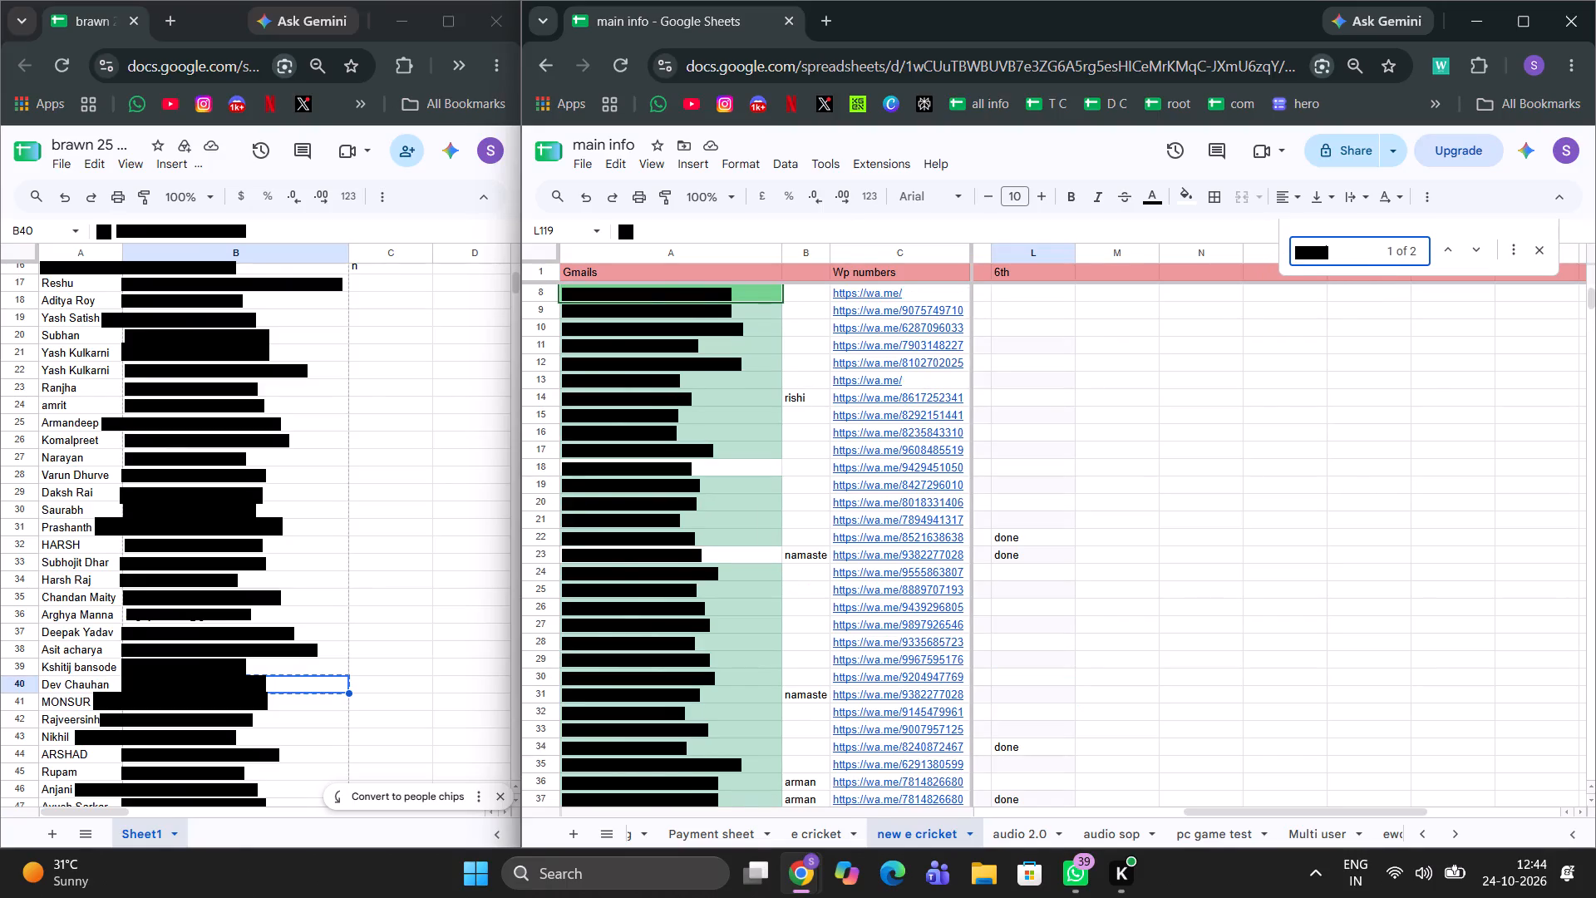
double_click(1453, 245)
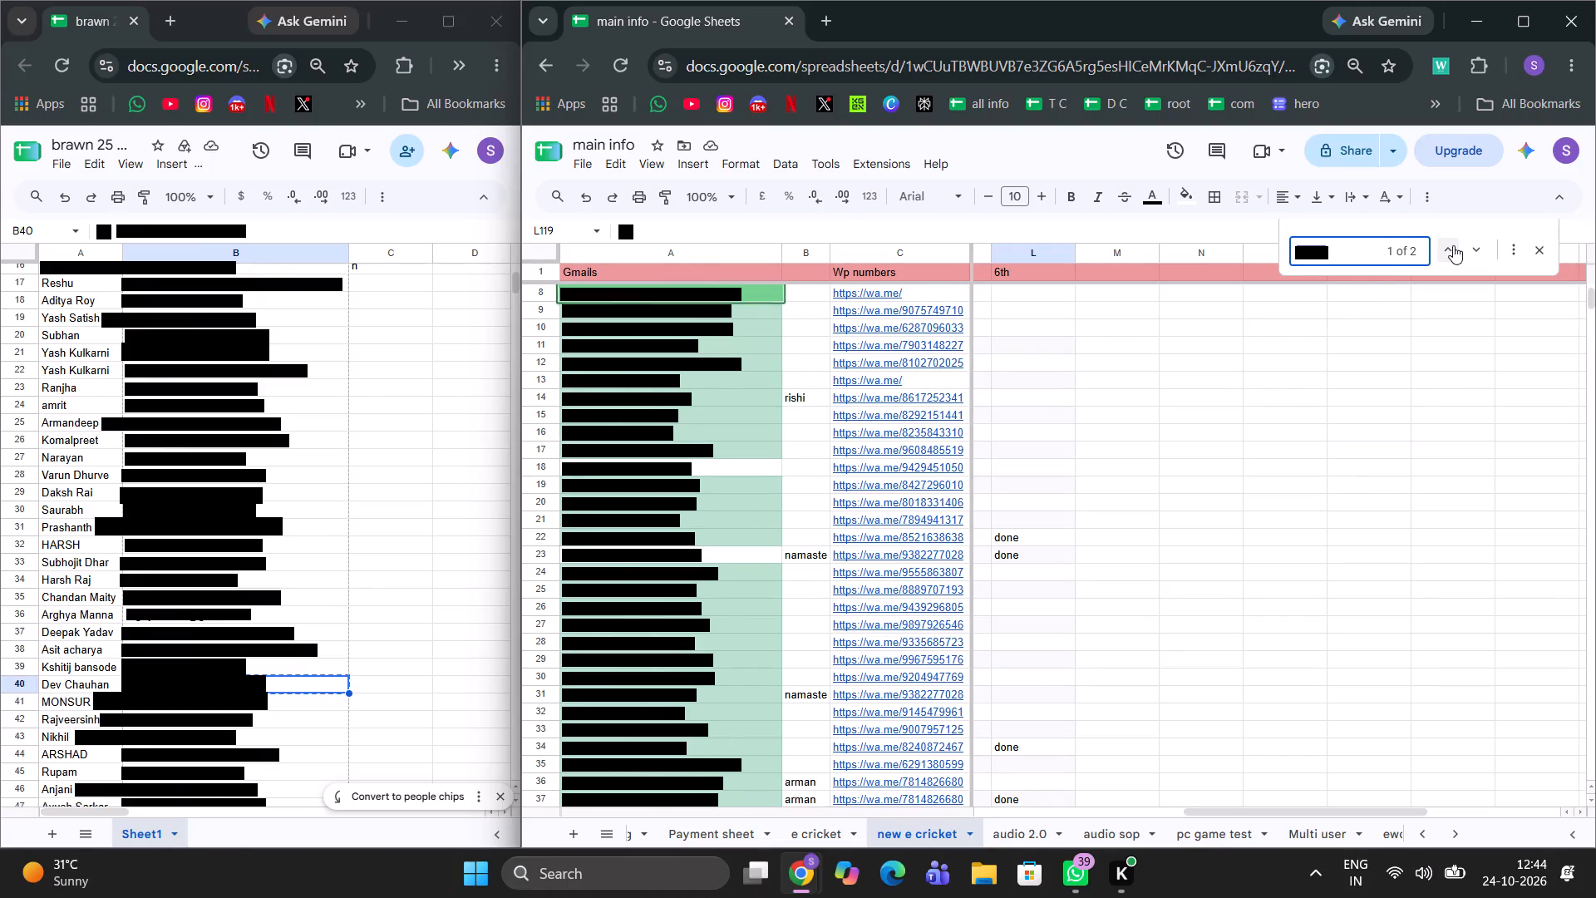
double_click(1453, 245)
click(1453, 245)
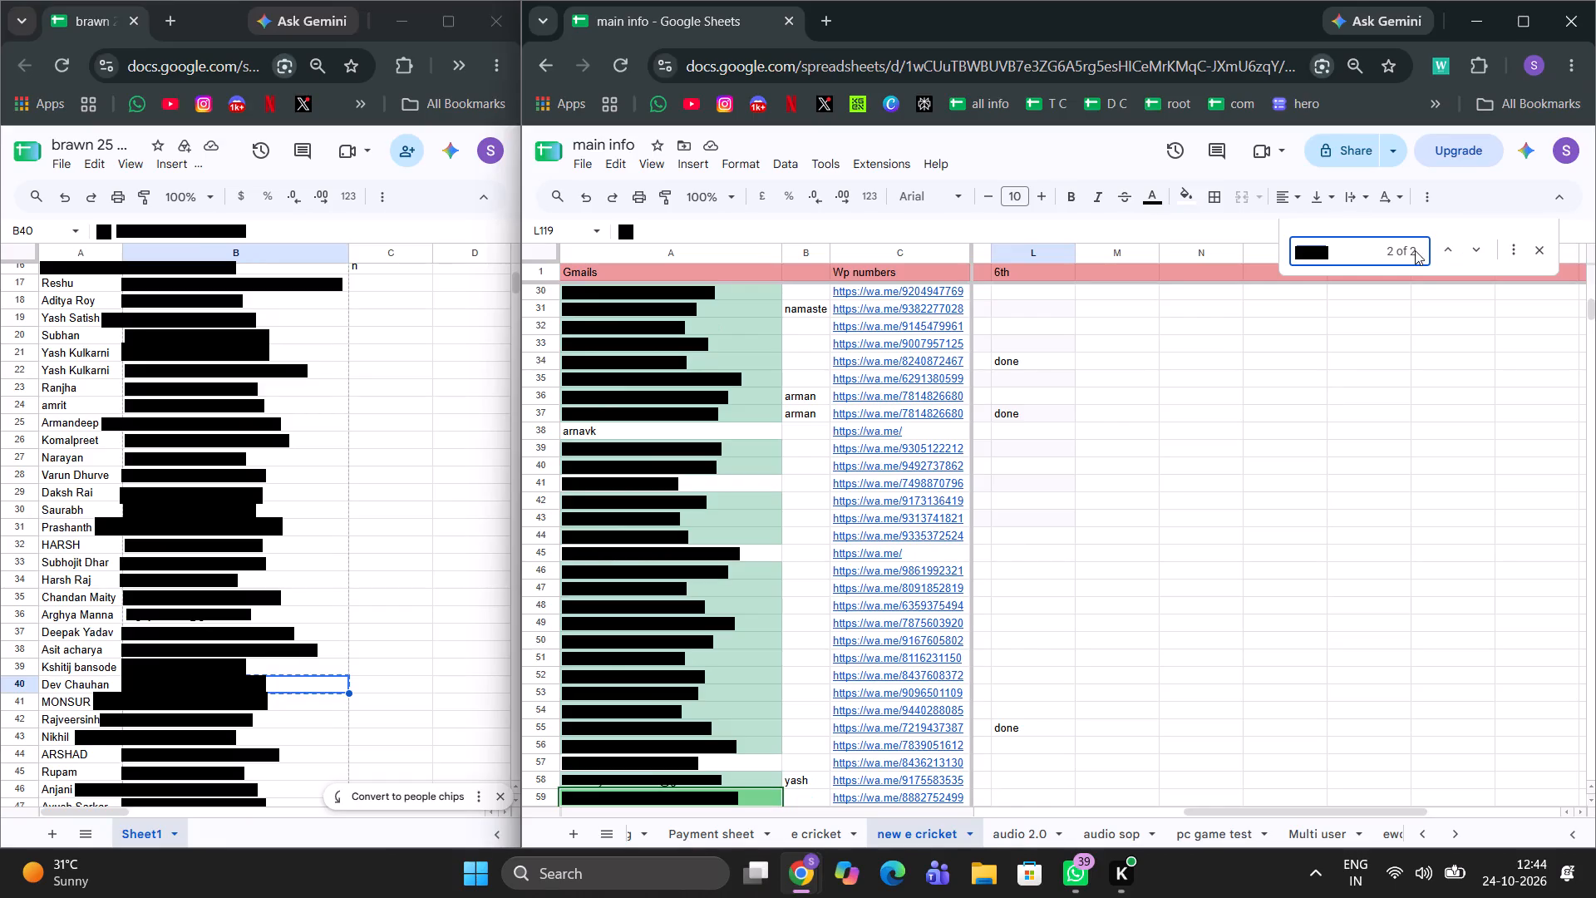
Copy the Gmail from brawn 25 row 40 again.
click(228, 684)
key(ctrl+c)
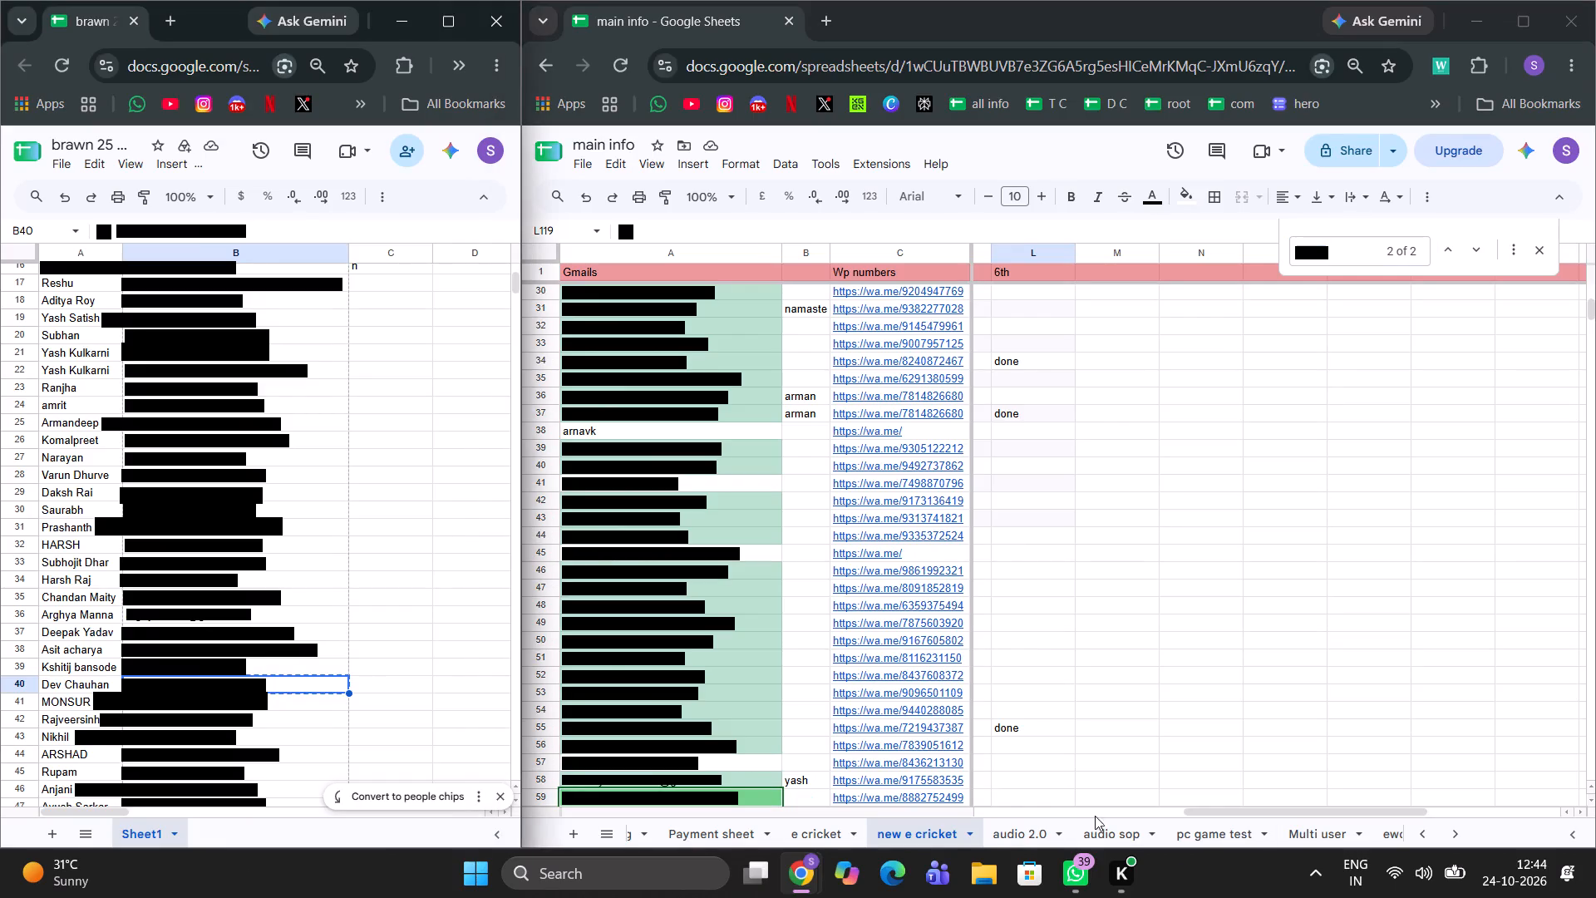
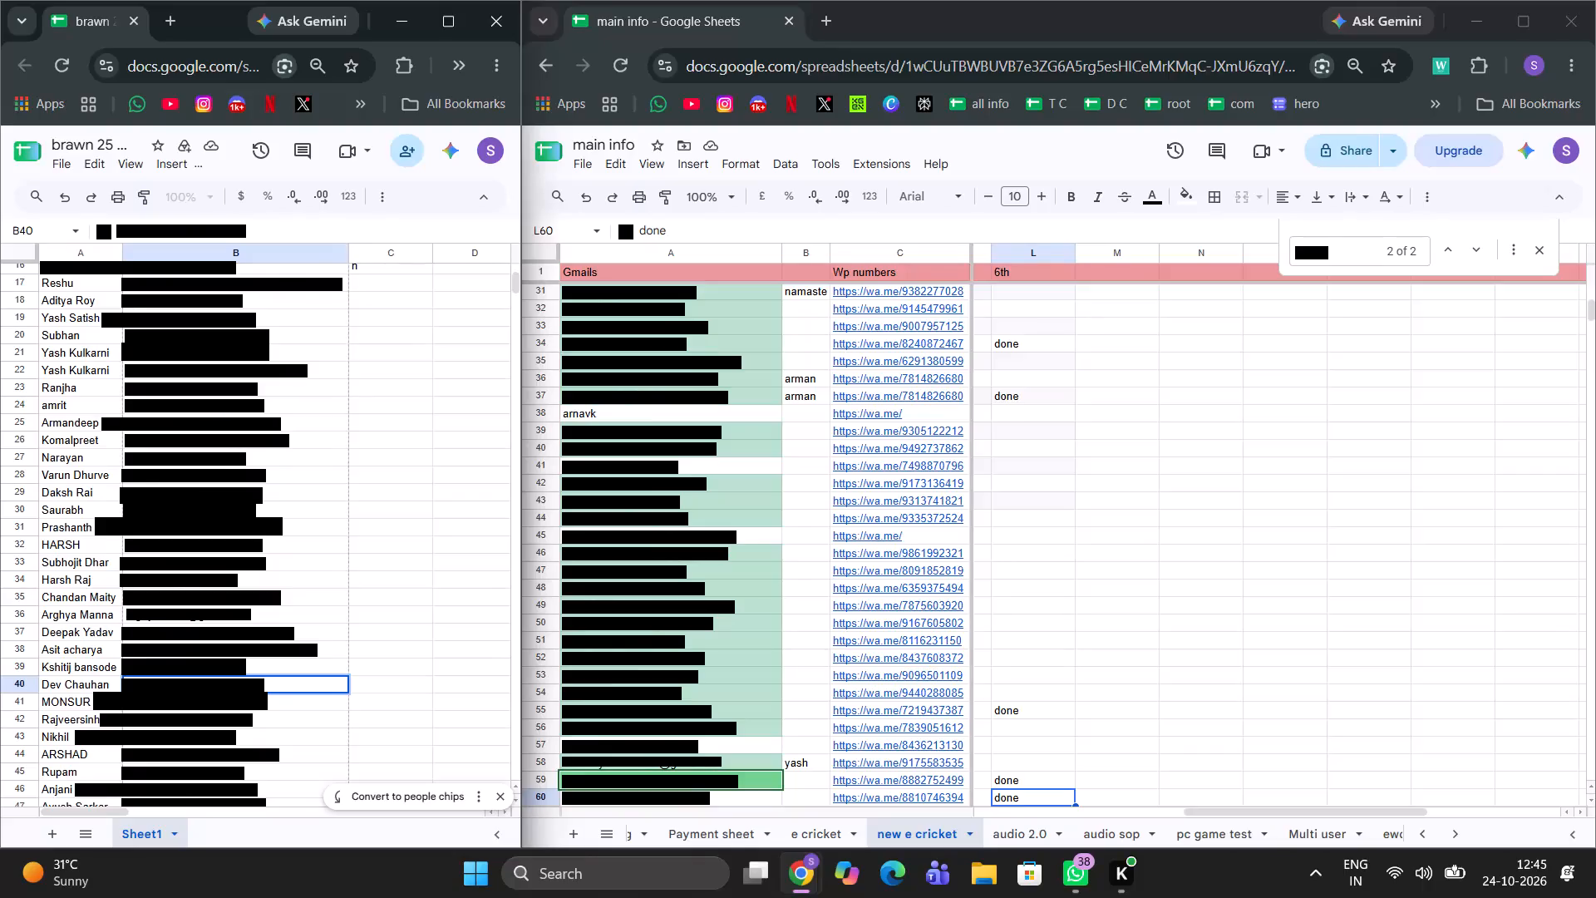
Replace the Gmail in new e cricket row 59 with the one copied from brawn 25 row 40.
key(ctrl+c)
triple_click(301, 686)
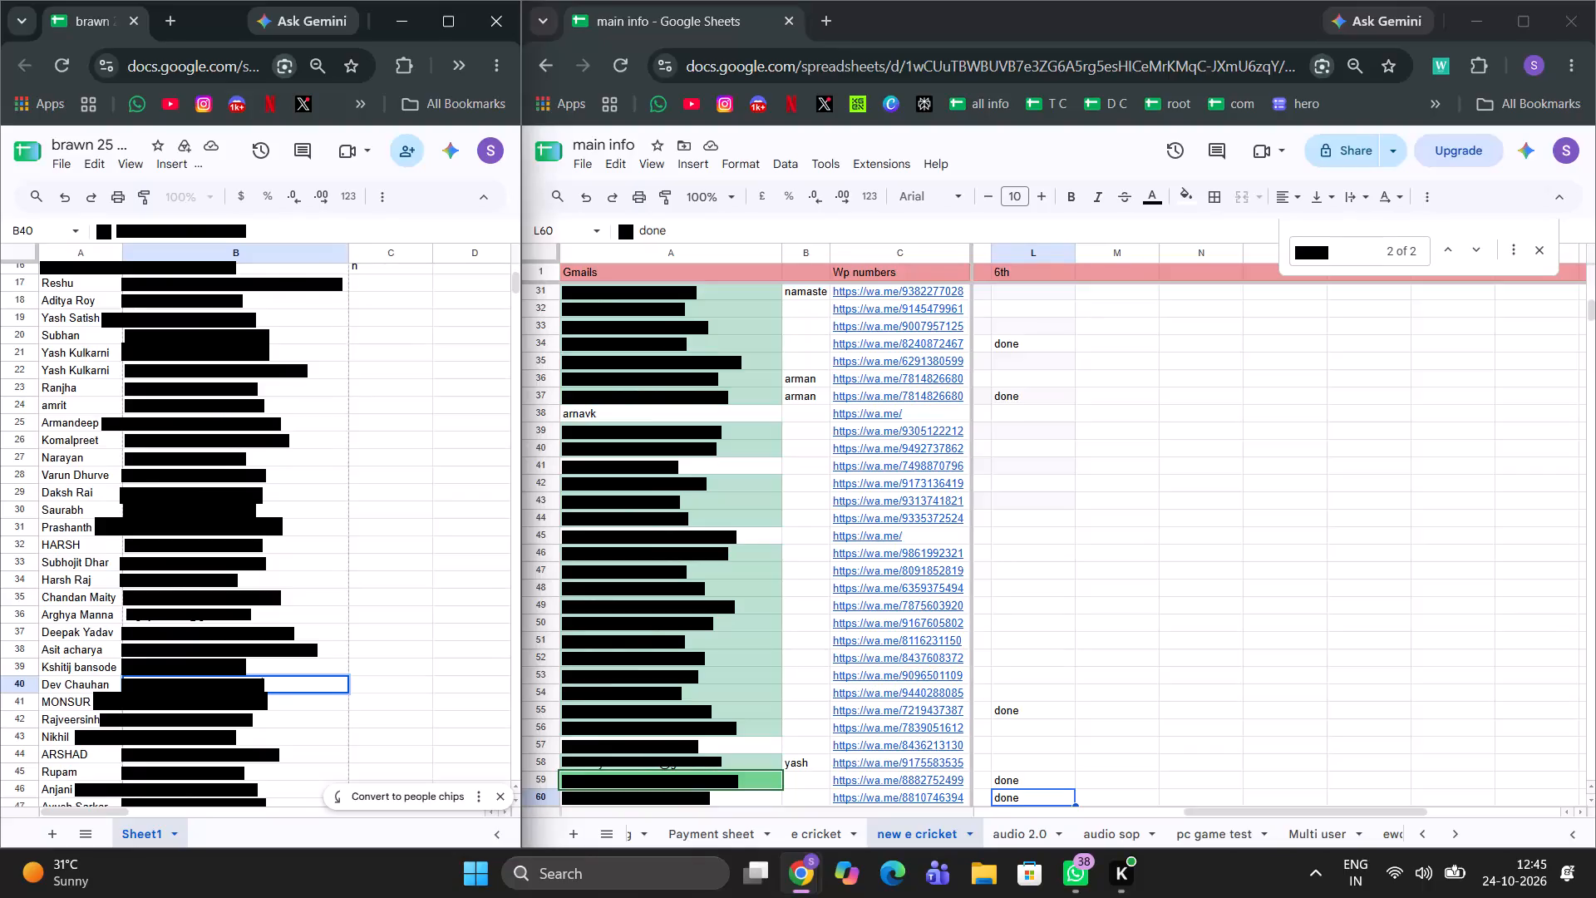
double_click(299, 686)
key(ctrl+c)
triple_click(648, 784)
double_click(648, 784)
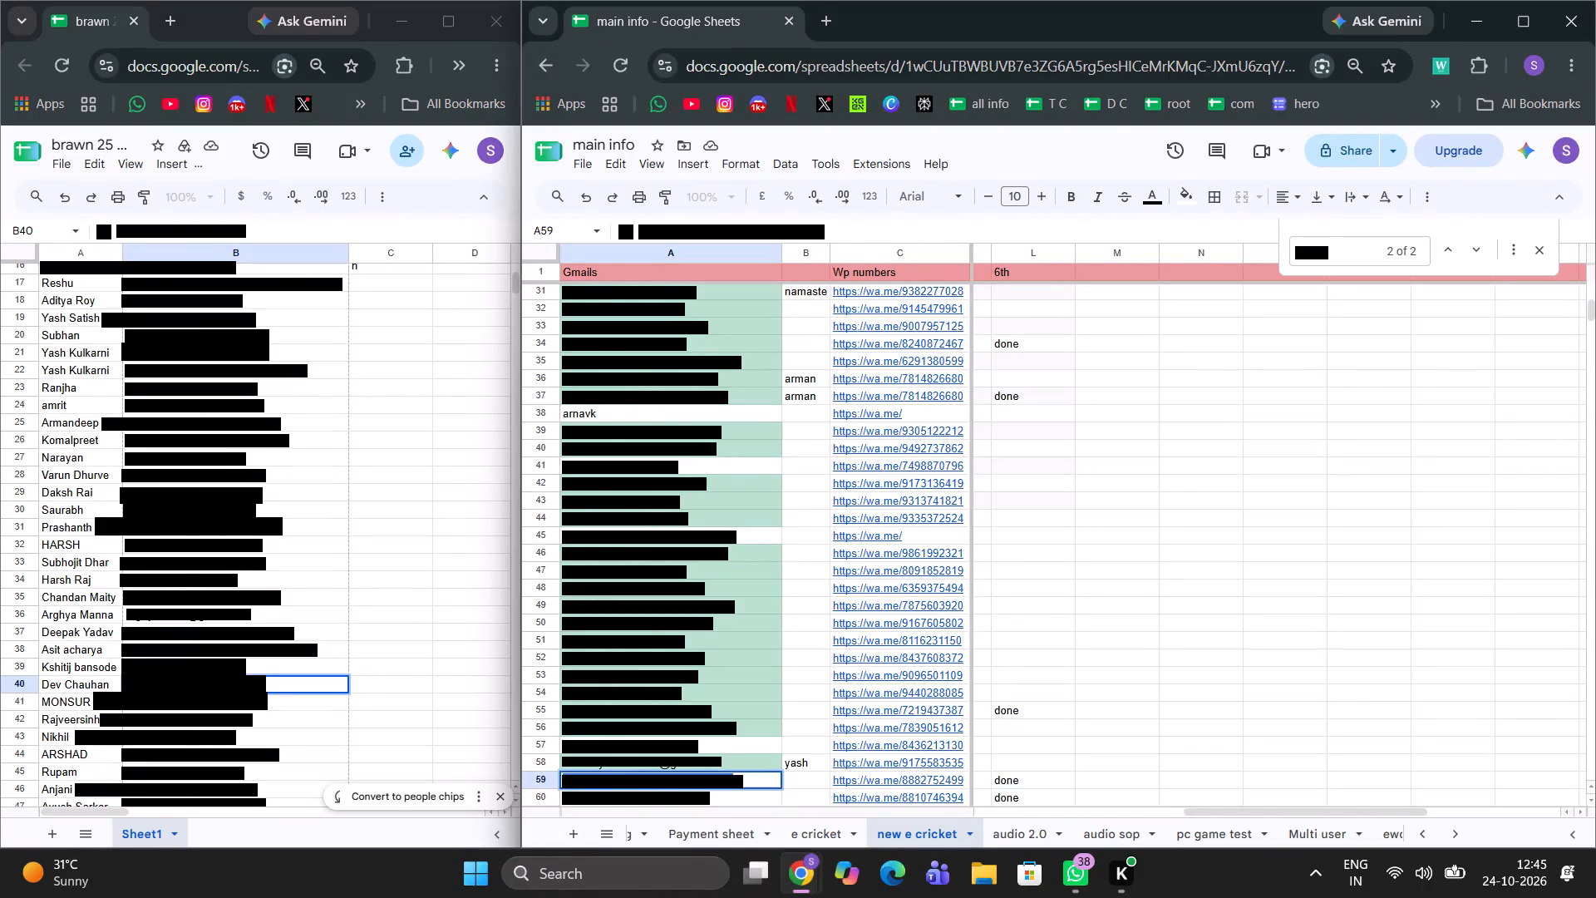
key(ctrl+v)
key(Return)
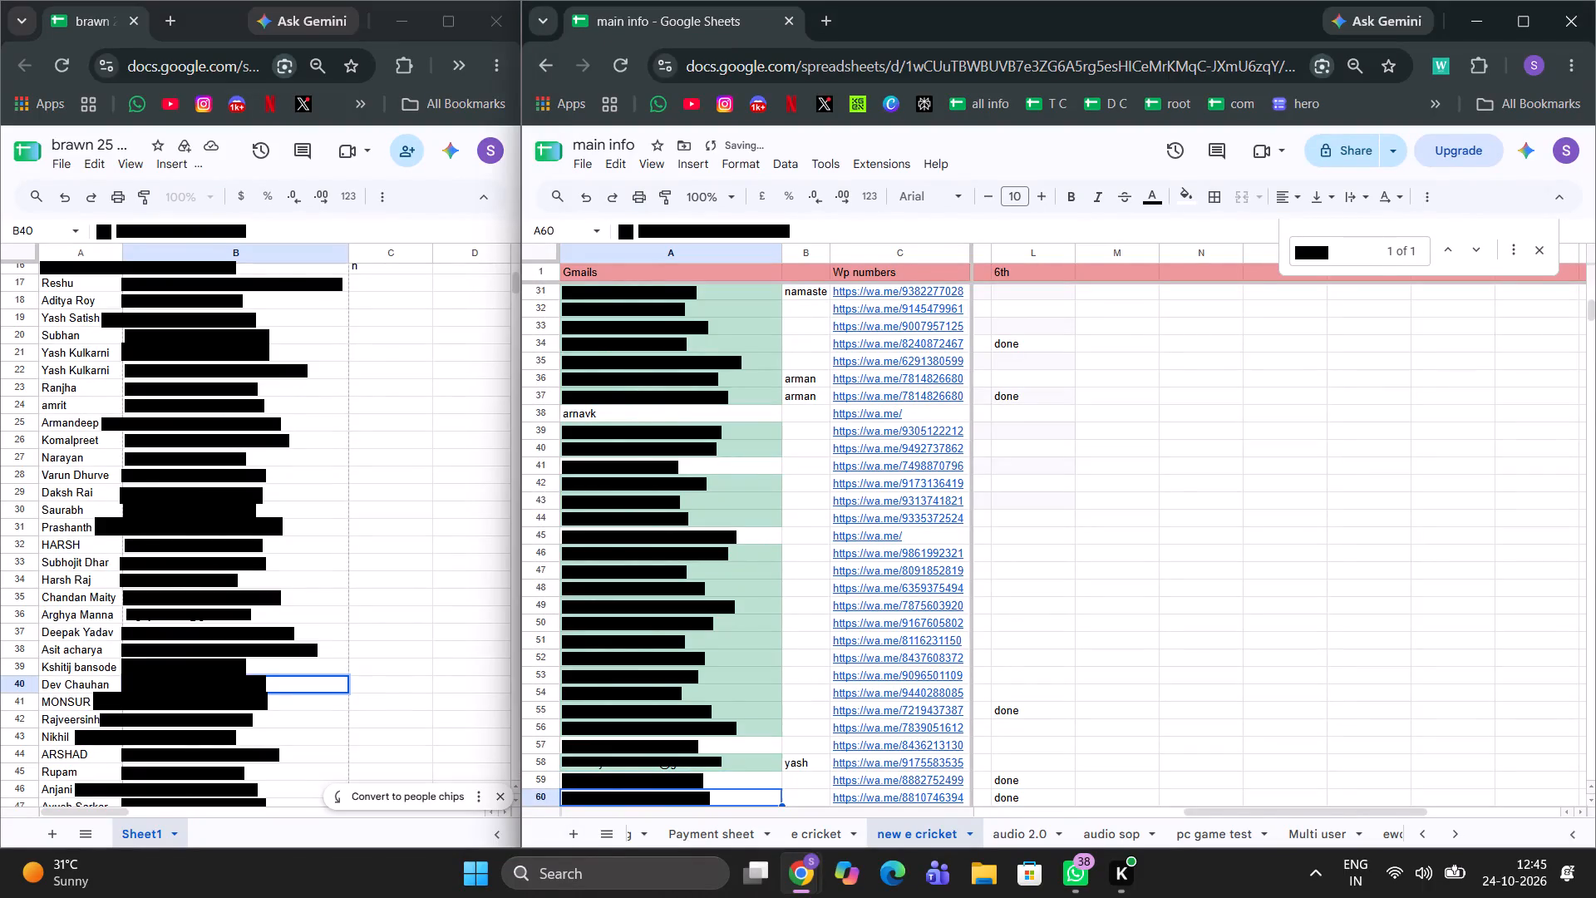
Search new e cricket for the brawn 25 row 41 Gmail and add it in the first empty Gmails row, 230.
click(256, 701)
key(ctrl+c)
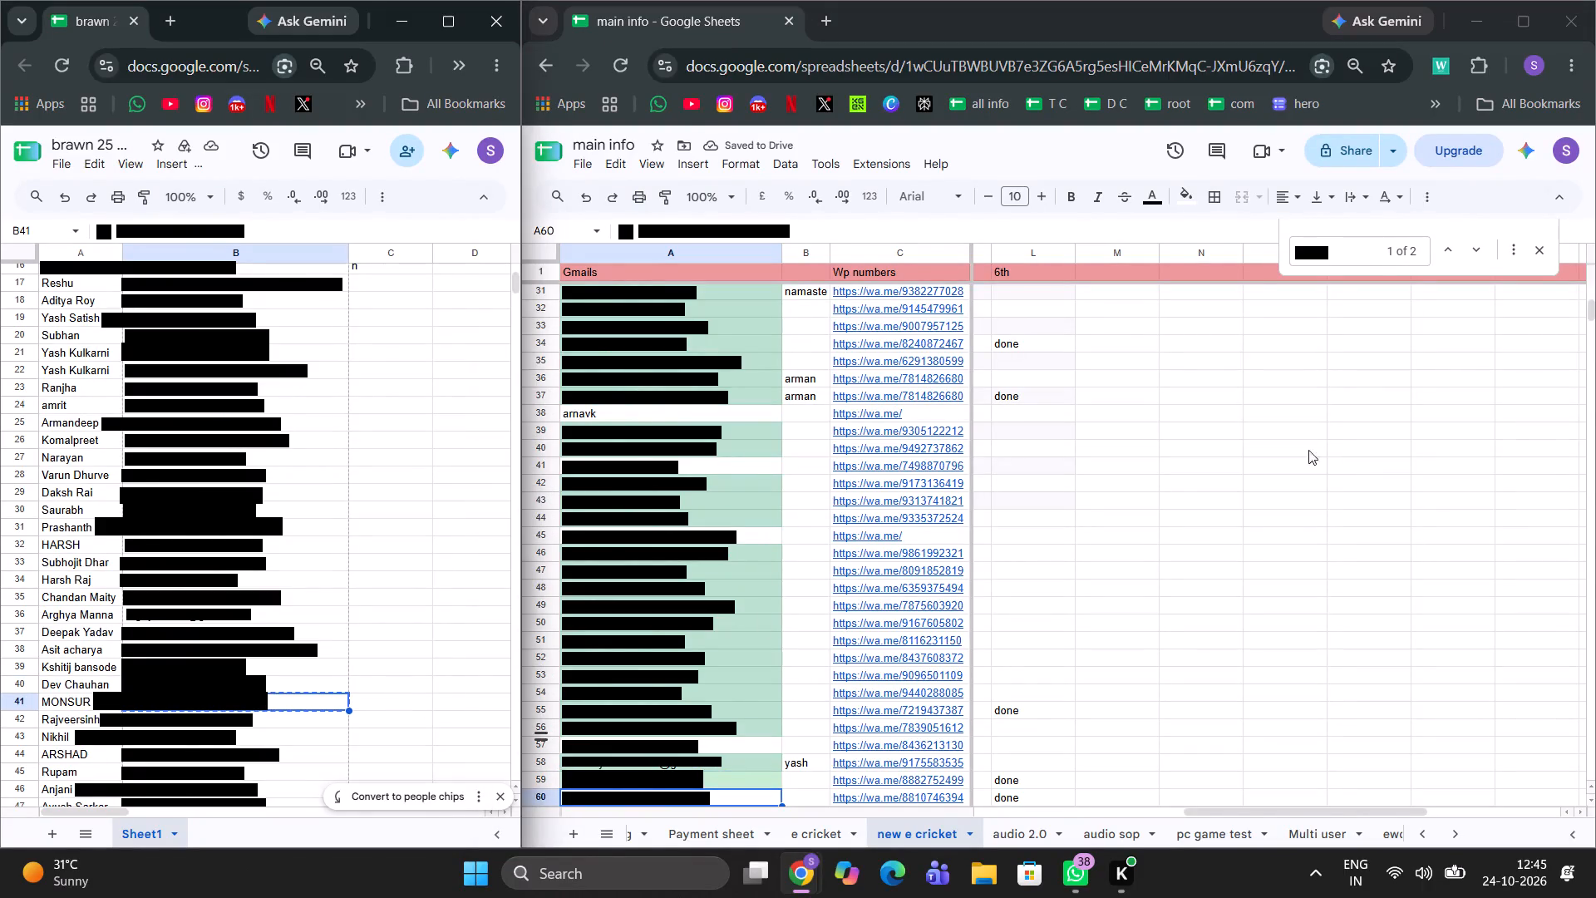
triple_click(1350, 252)
key(ctrl+v)
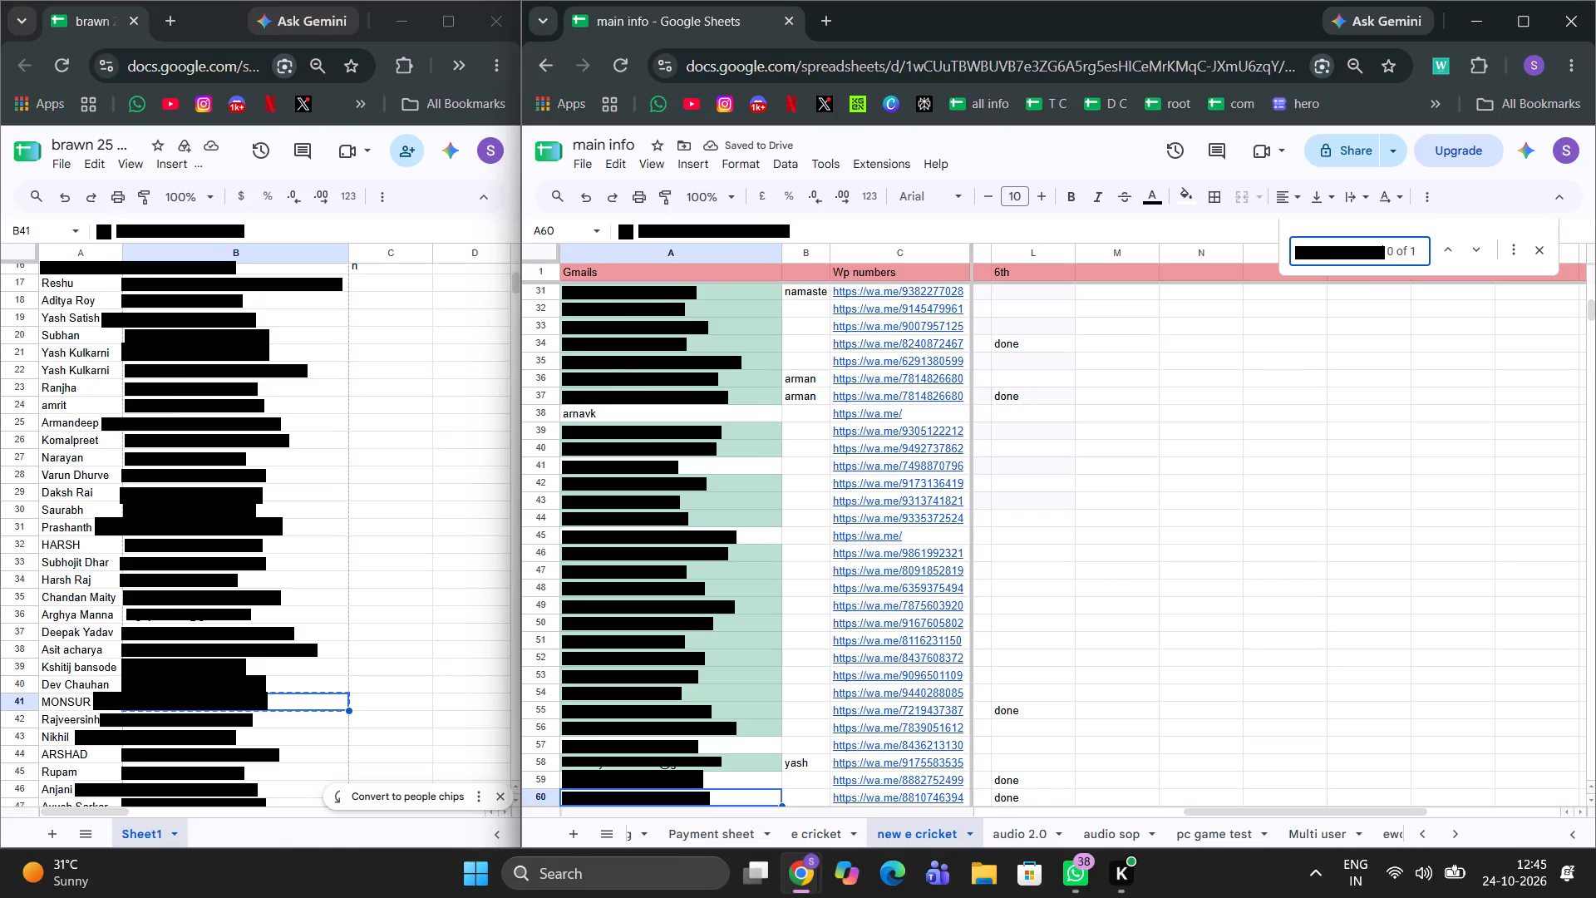
scroll(1056, 562, down, 3)
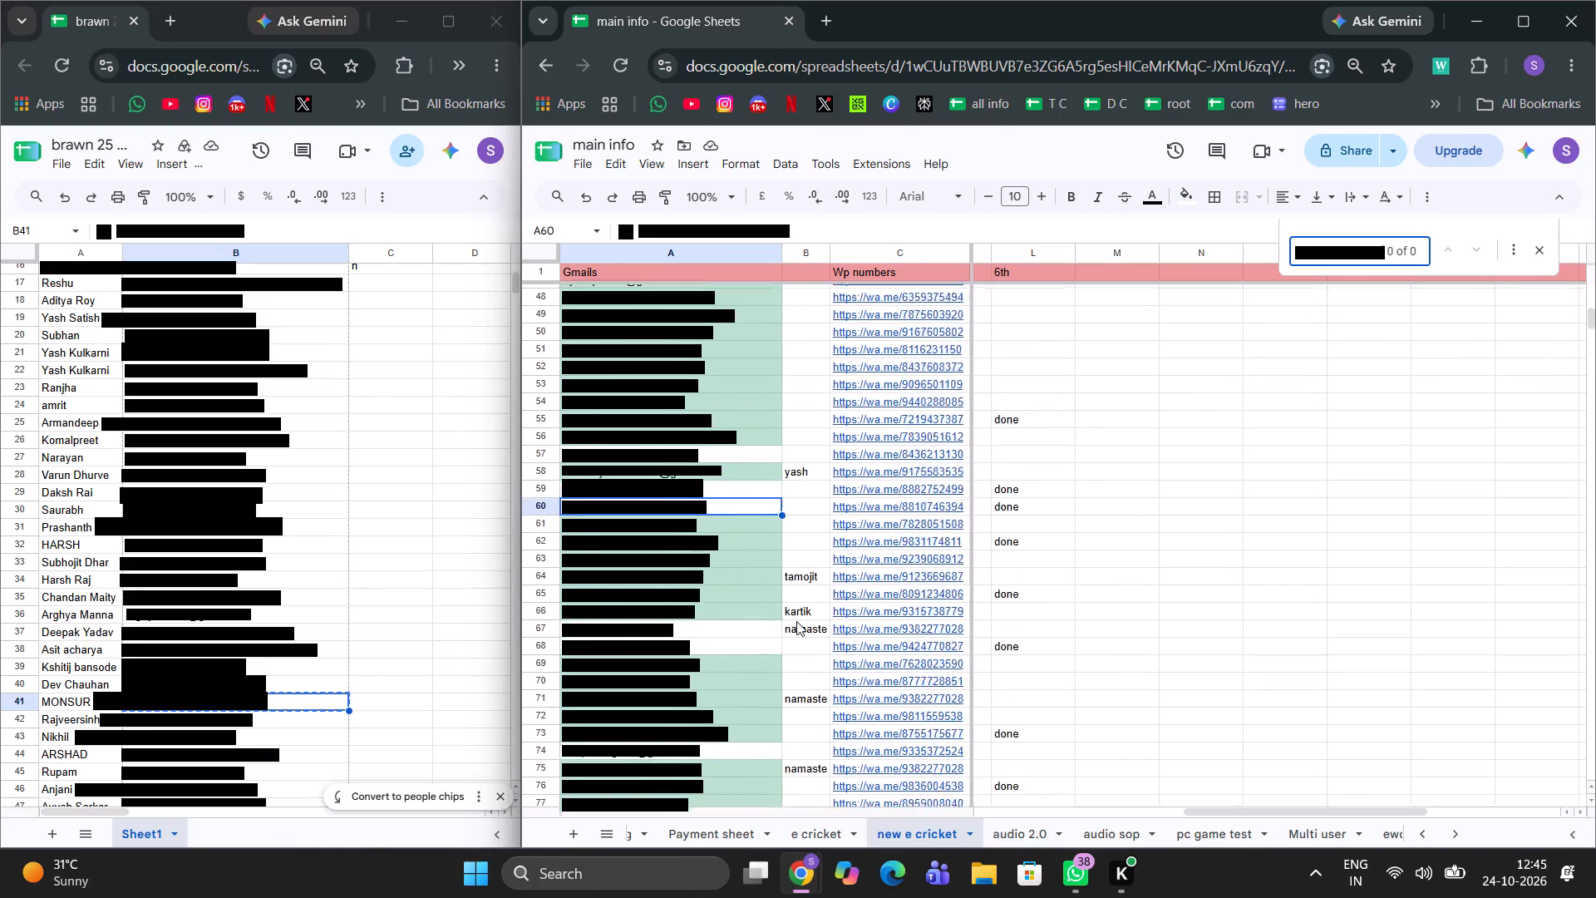
scroll(796, 621, down, 1)
scroll(713, 644, down, 6)
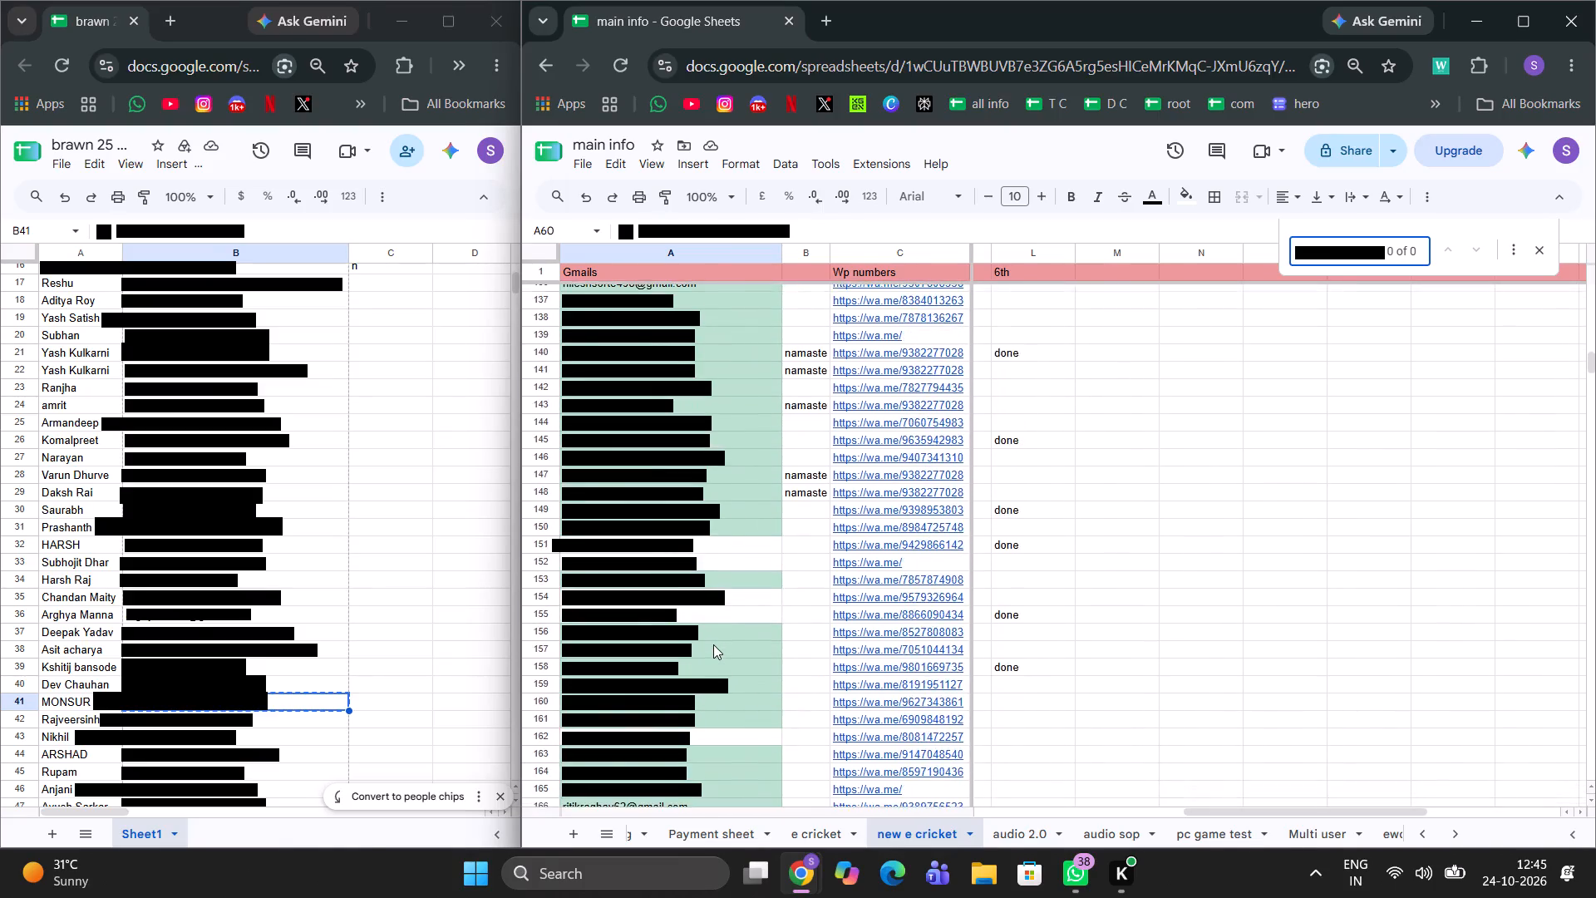
scroll(713, 644, down, 10)
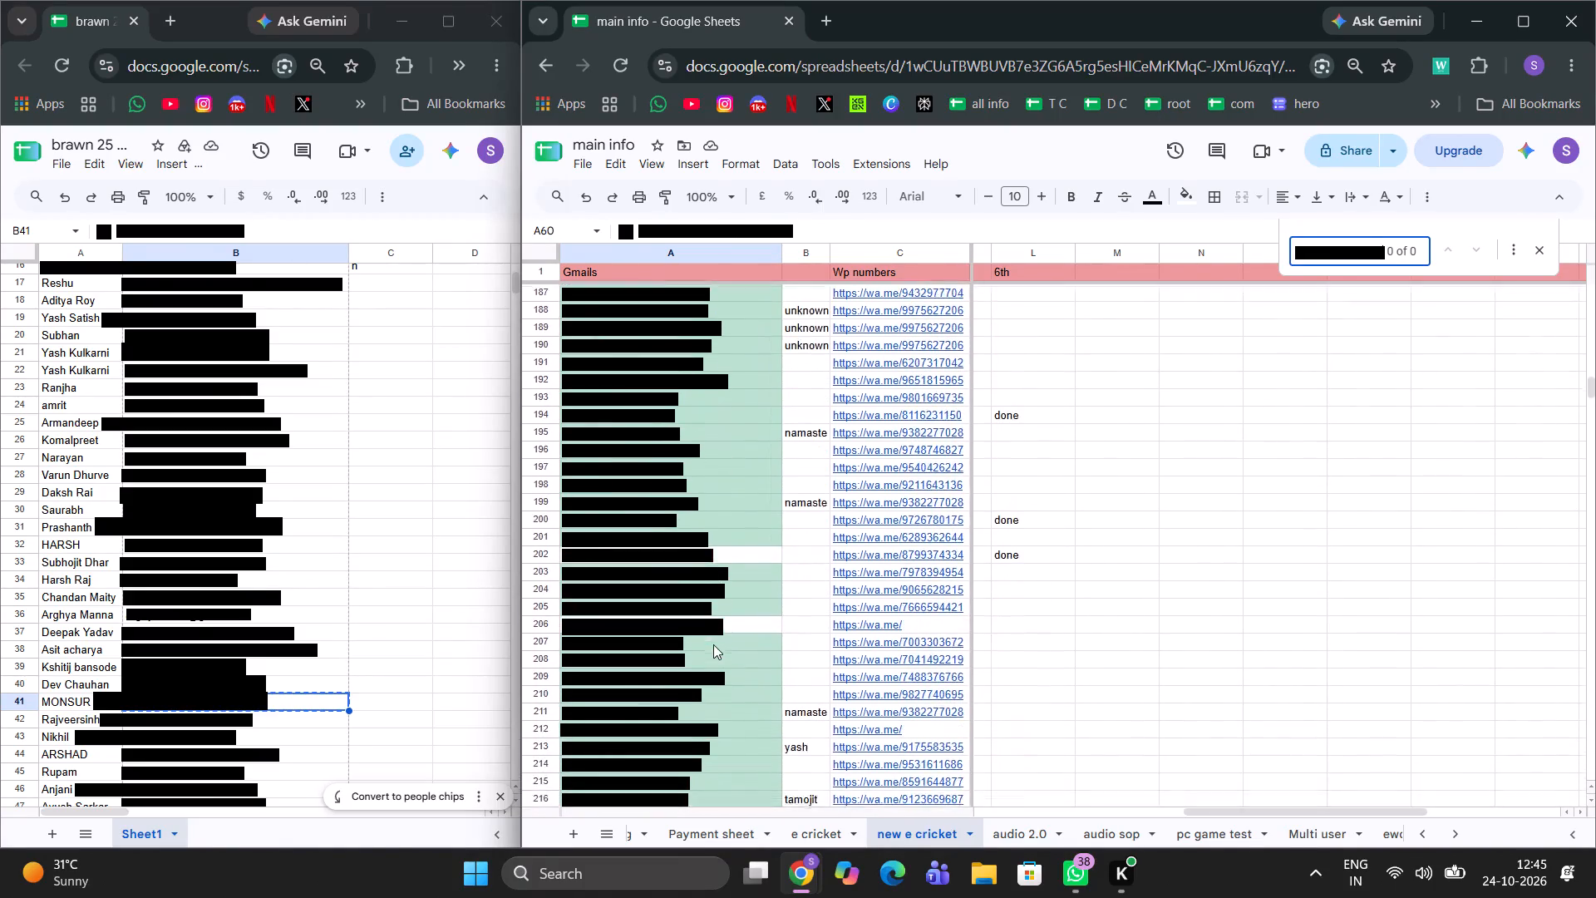
scroll(713, 644, down, 2)
click(702, 609)
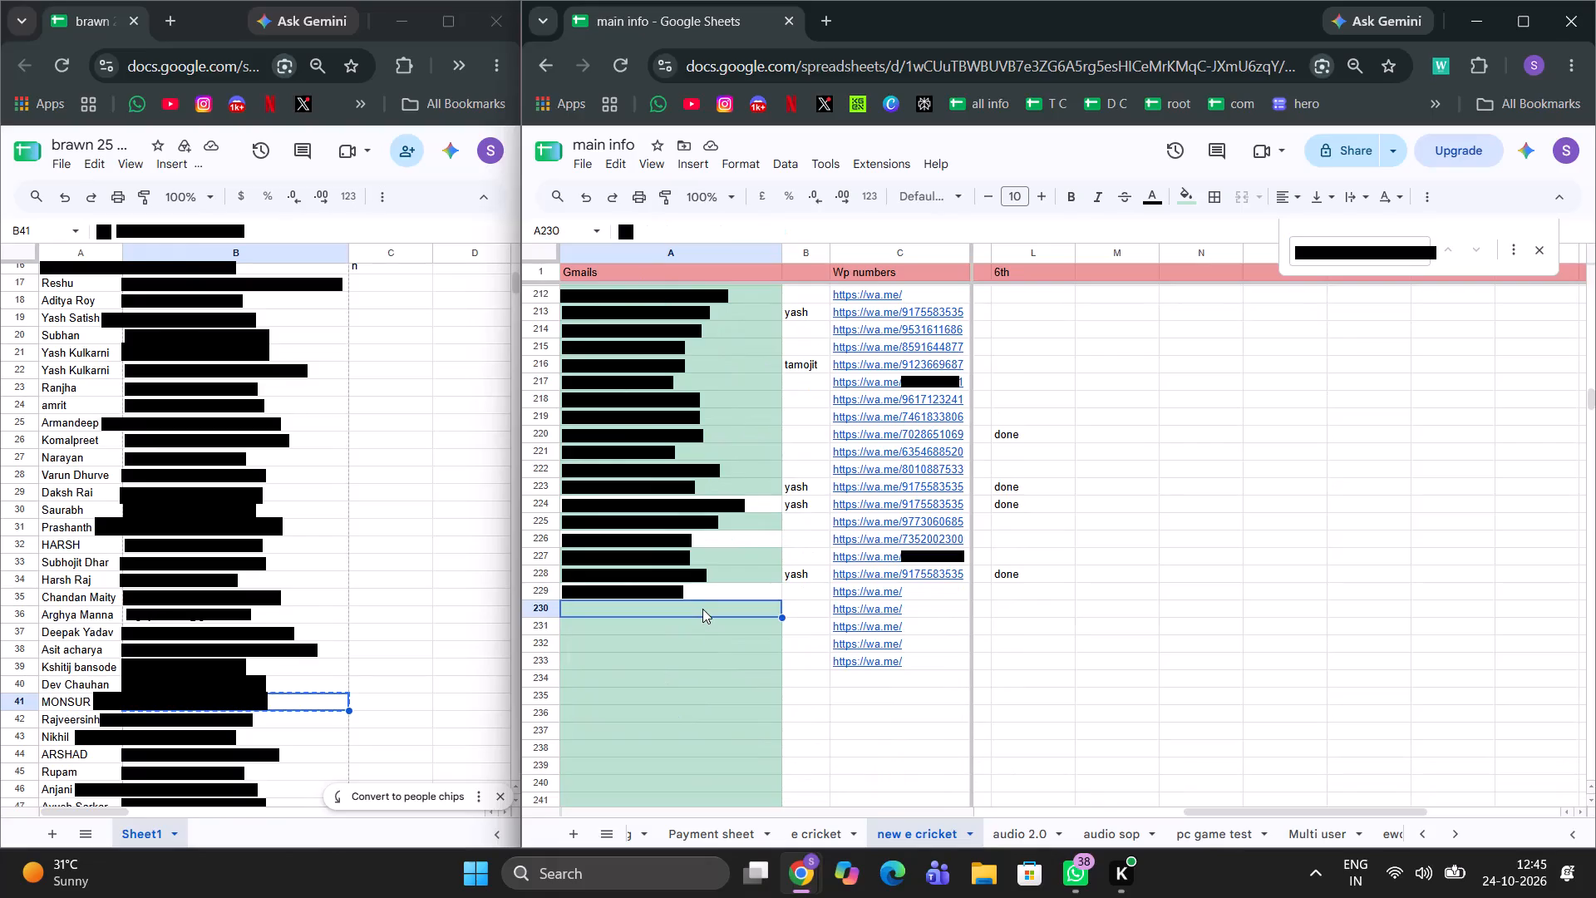
key(ctrl+v)
Search new e cricket for the brawn 25 row 42 Gmail and add it to the Gmails column in row 231.
double_click(266, 721)
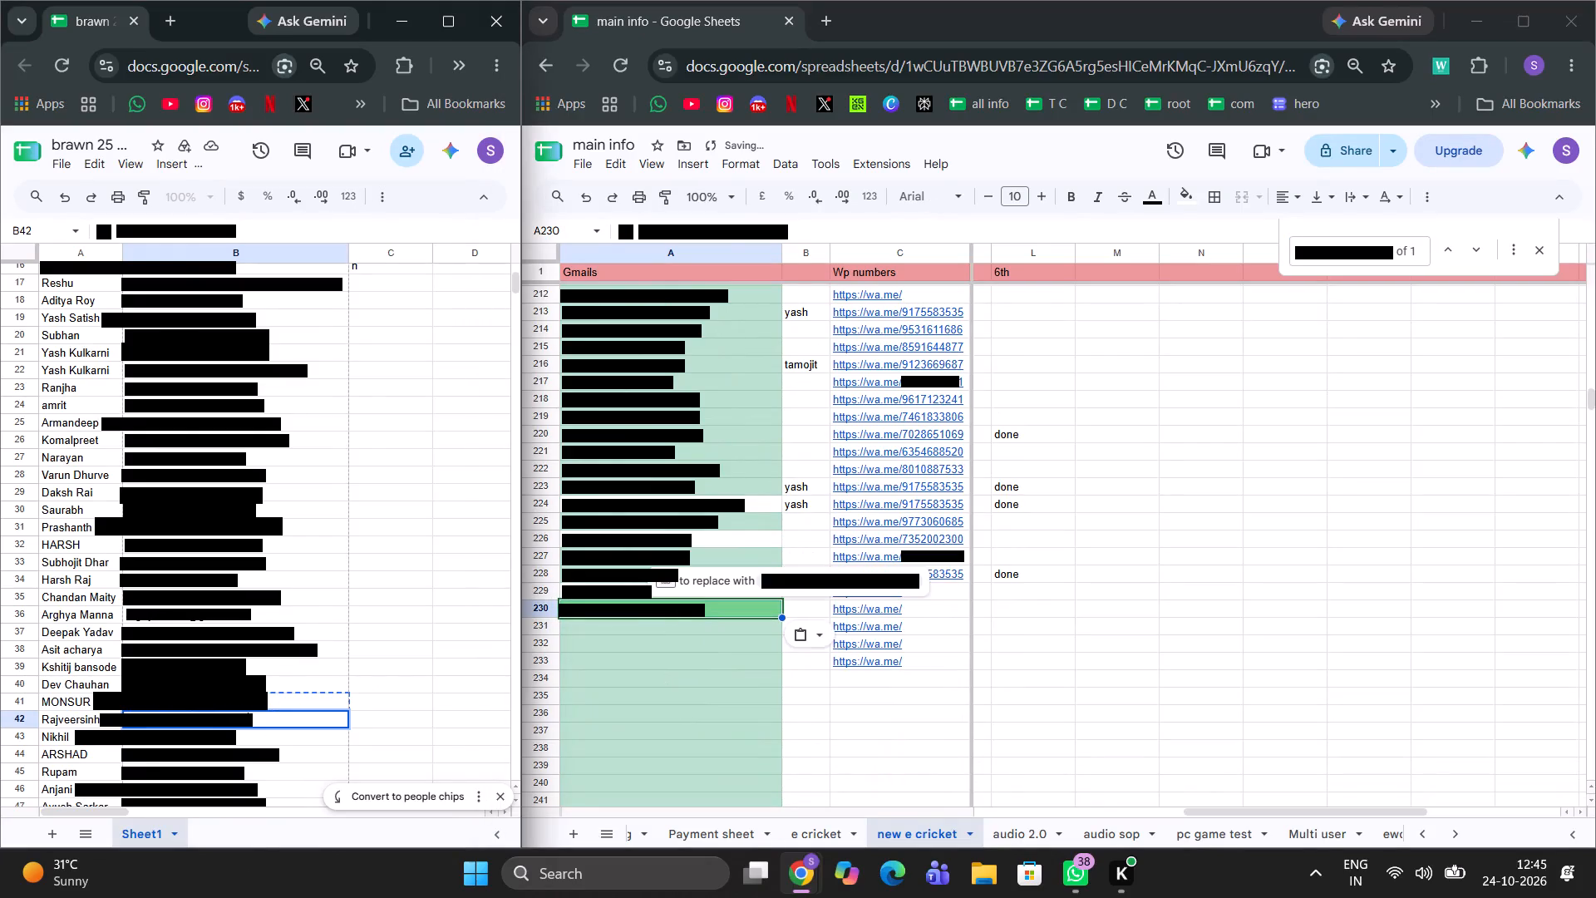
click(312, 699)
key(Down)
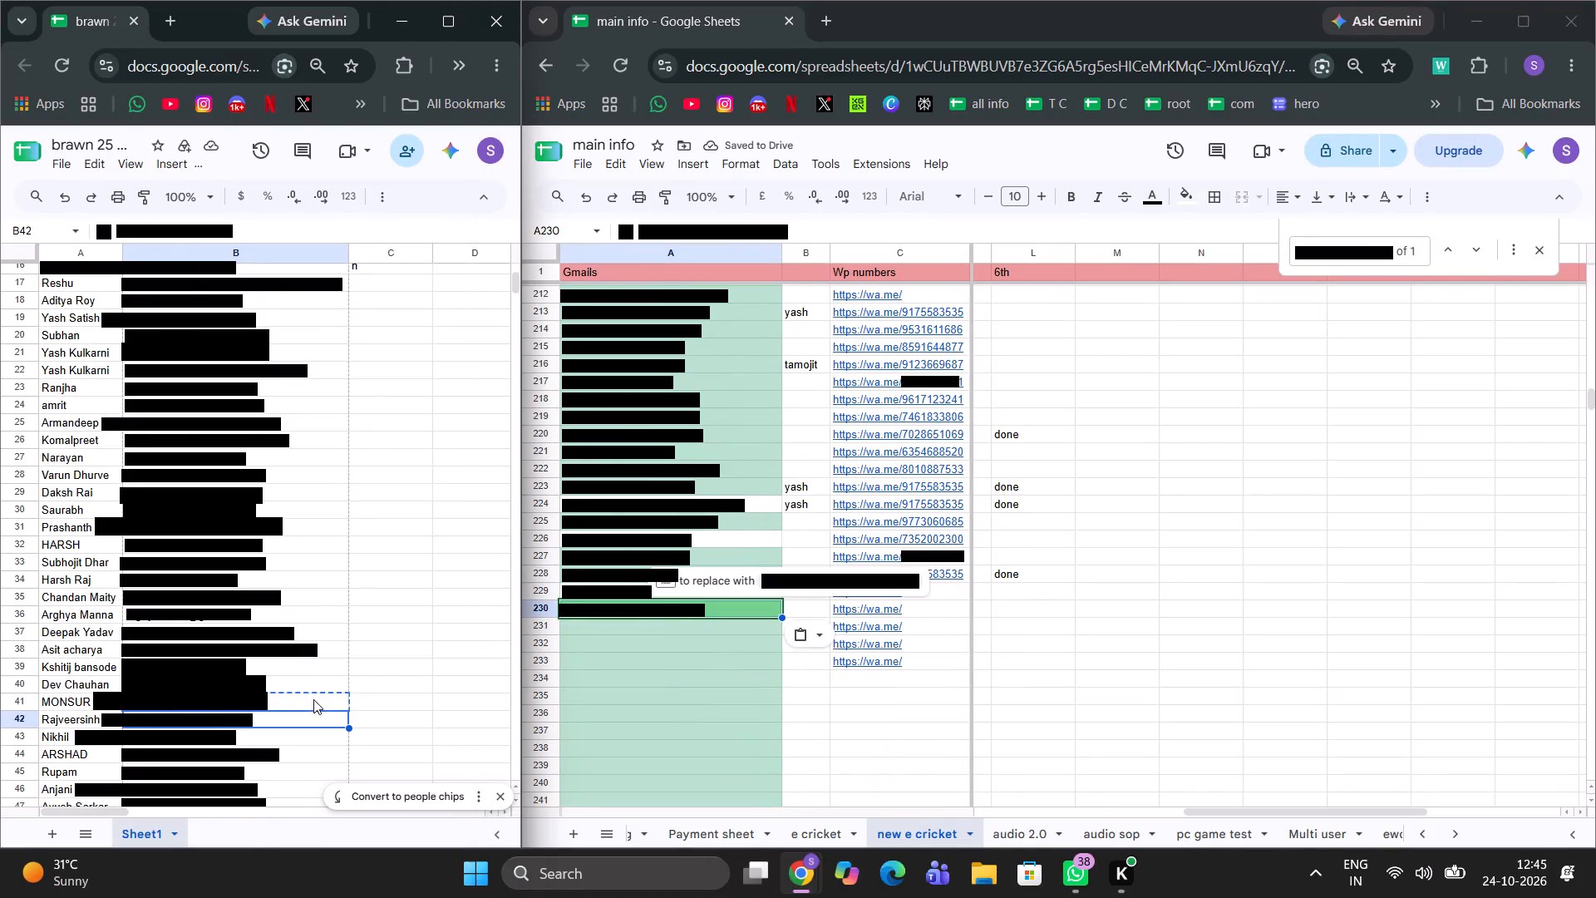
key(ctrl+c)
triple_click(1317, 248)
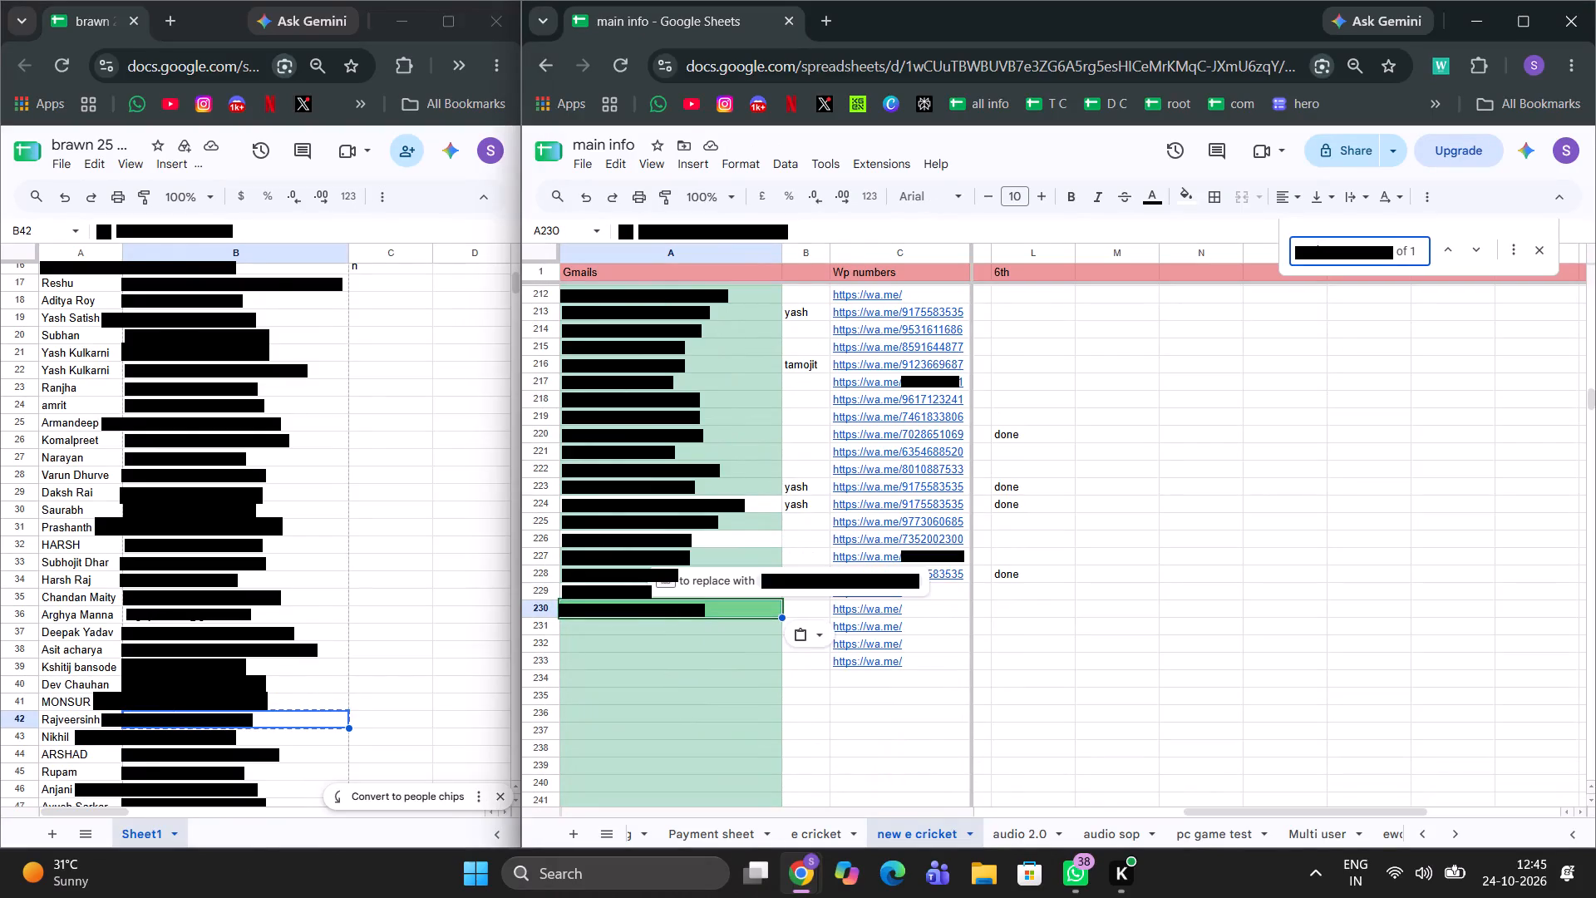
key(ctrl+v)
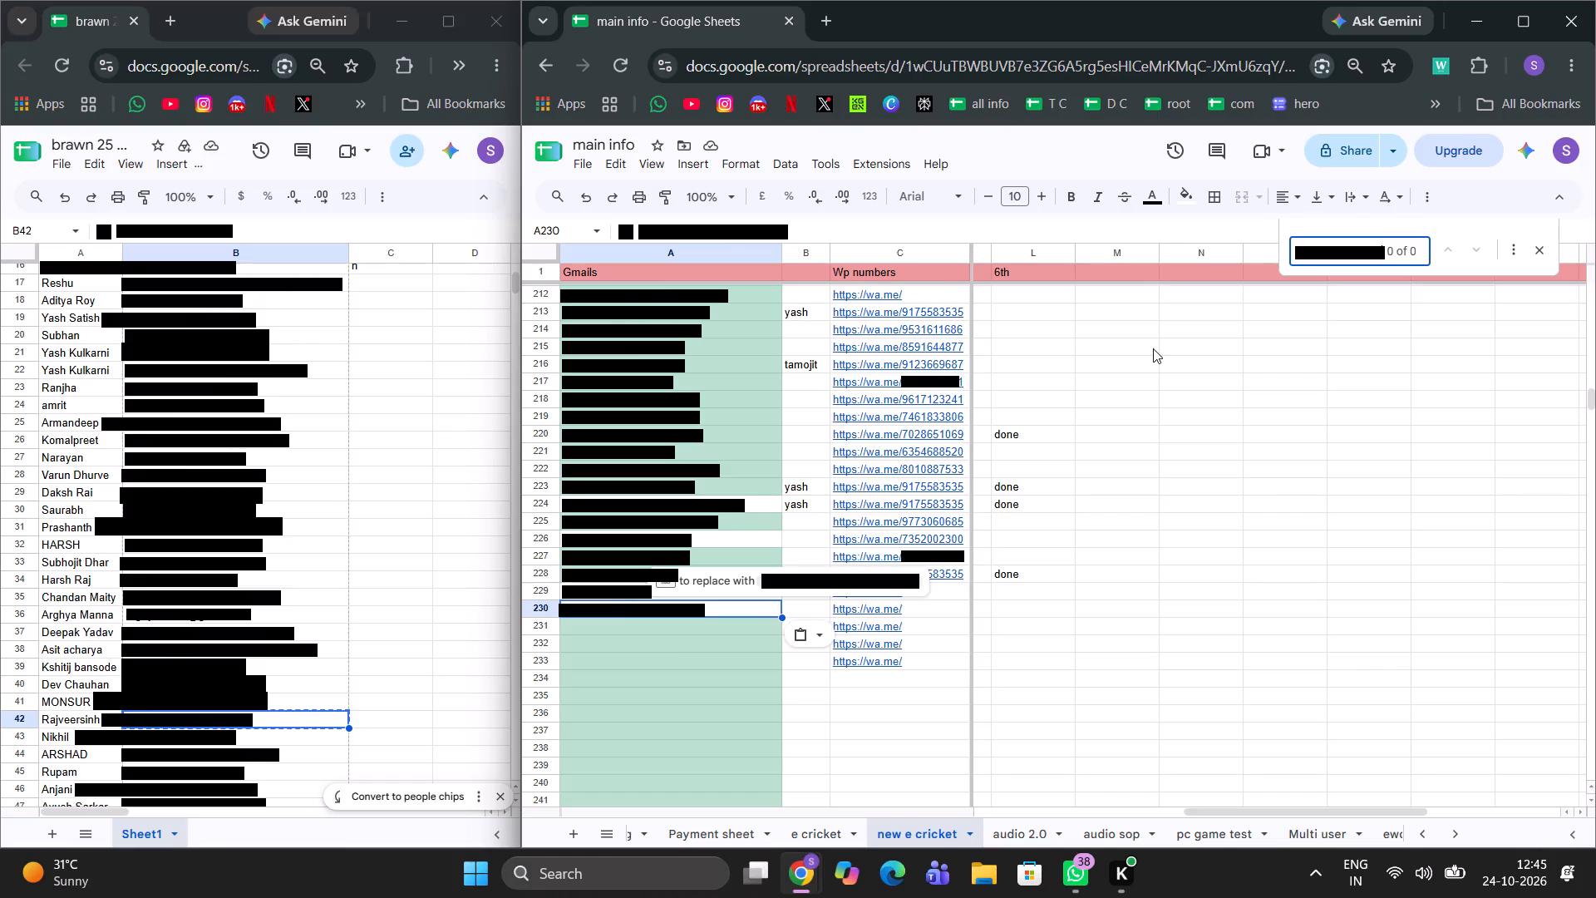
click(745, 628)
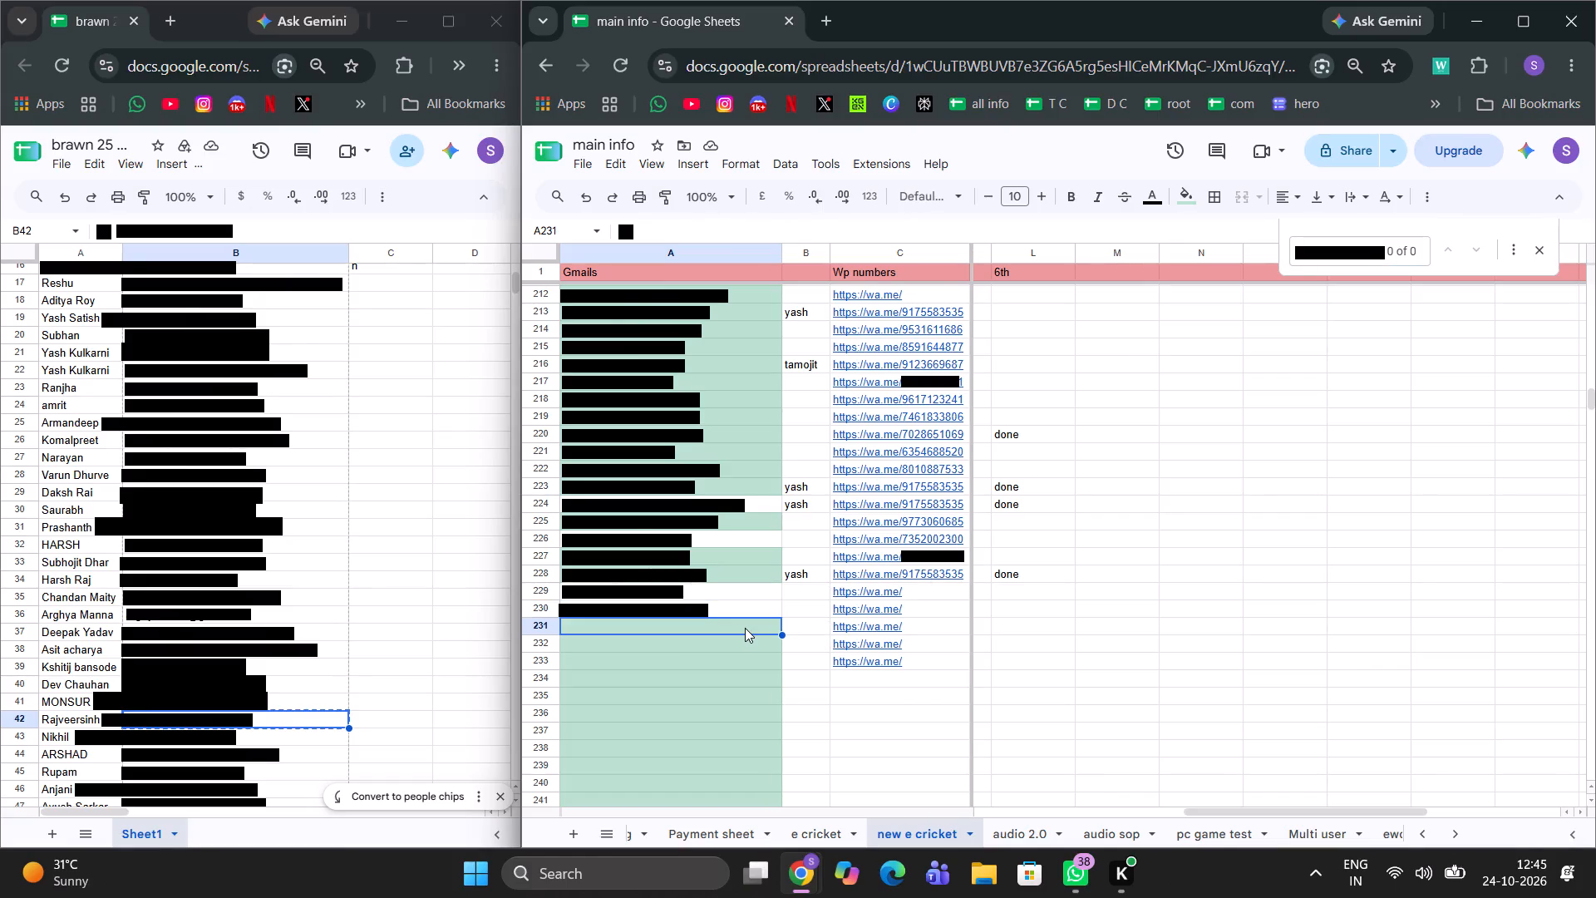
key(ctrl+v)
Search new e cricket for the brawn 25 row 43 Gmail and enter "done" under 6th in its row, 137.
double_click(197, 744)
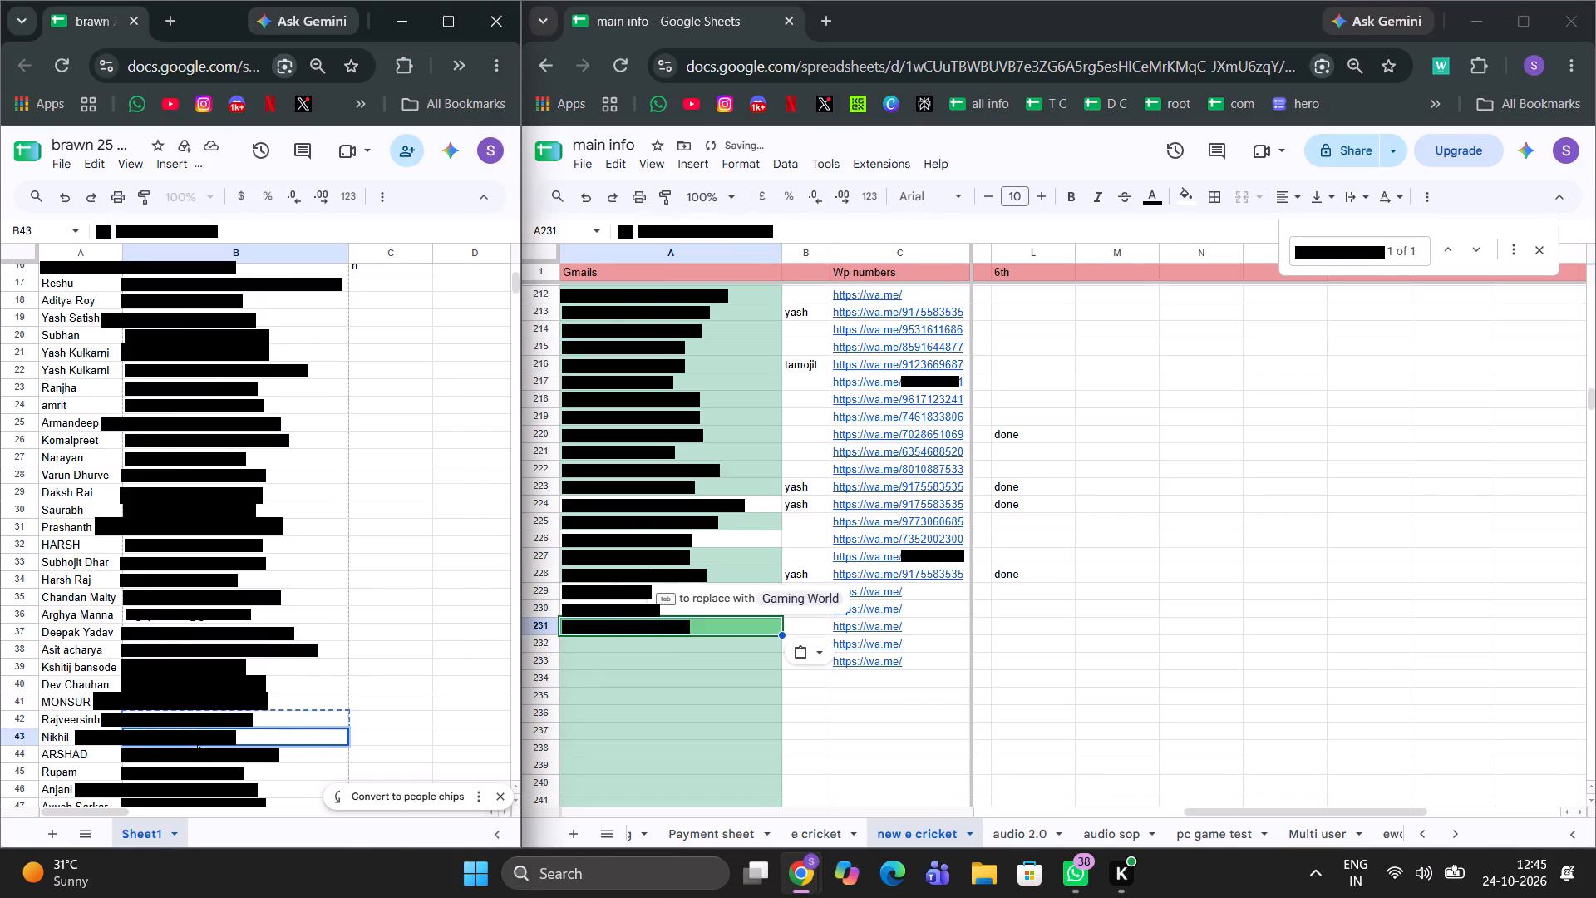
click(263, 729)
click(275, 716)
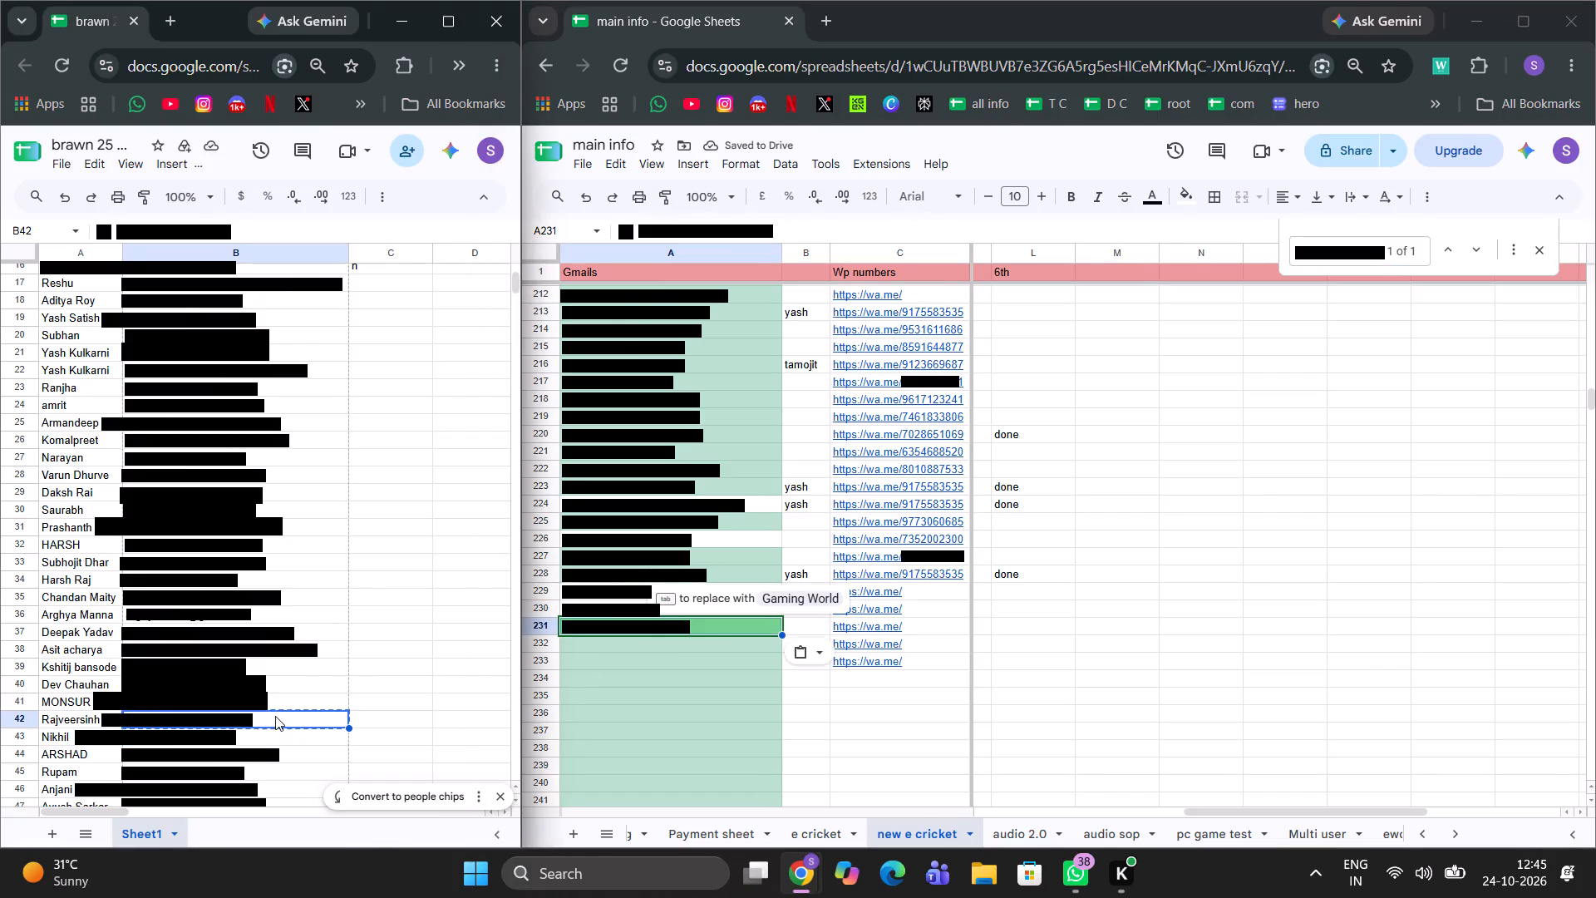
key(Down)
key(ctrl+v)
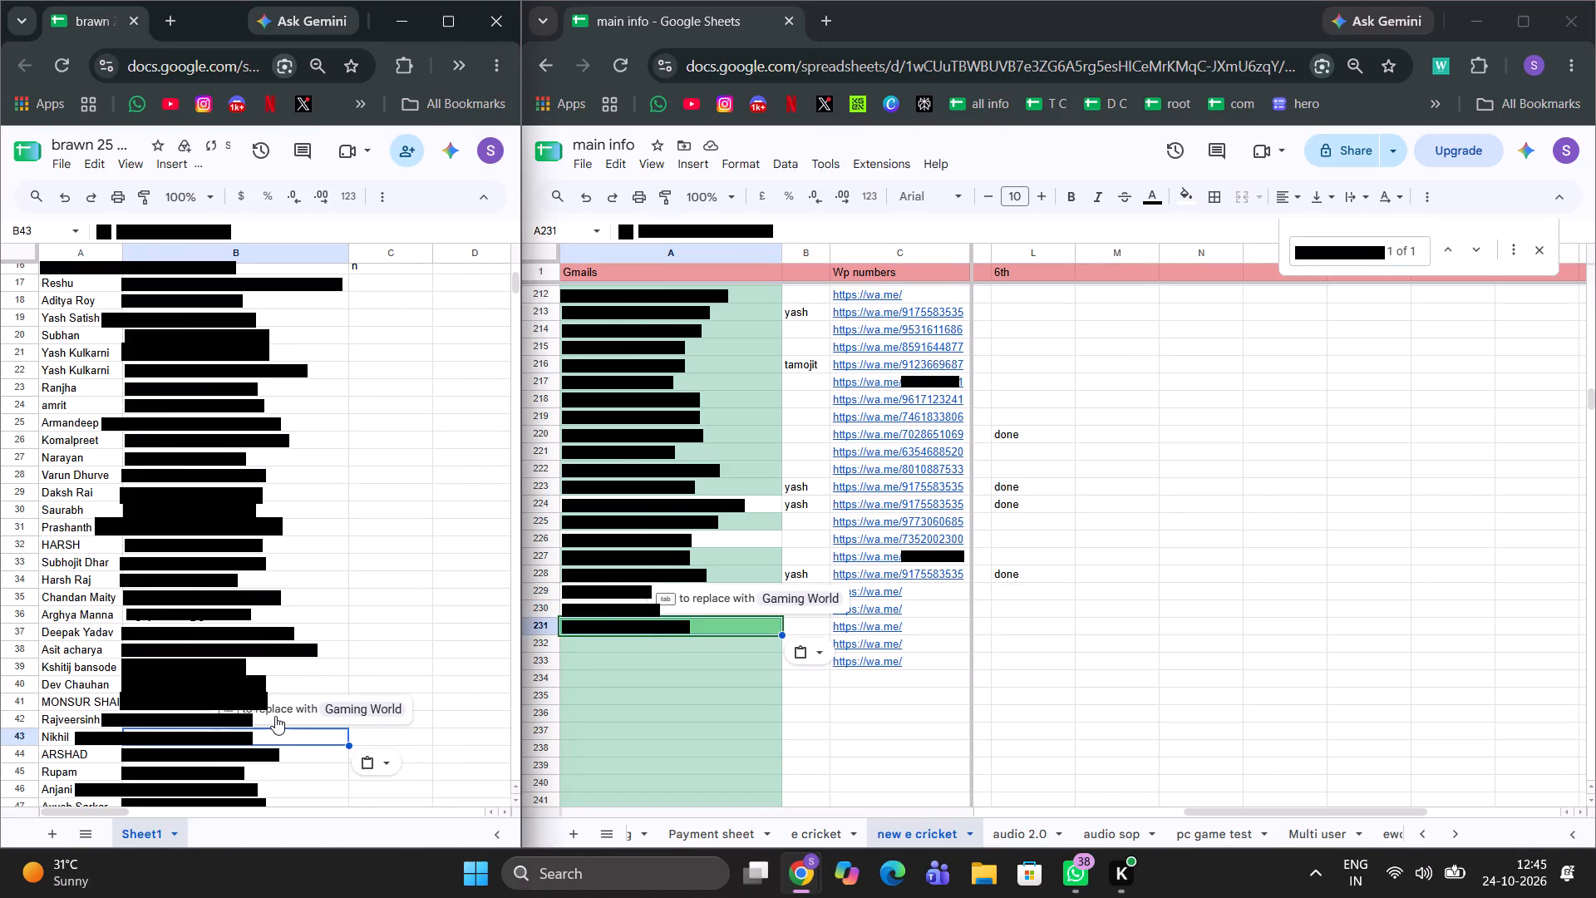
key(ctrl+z)
key(ctrl+c)
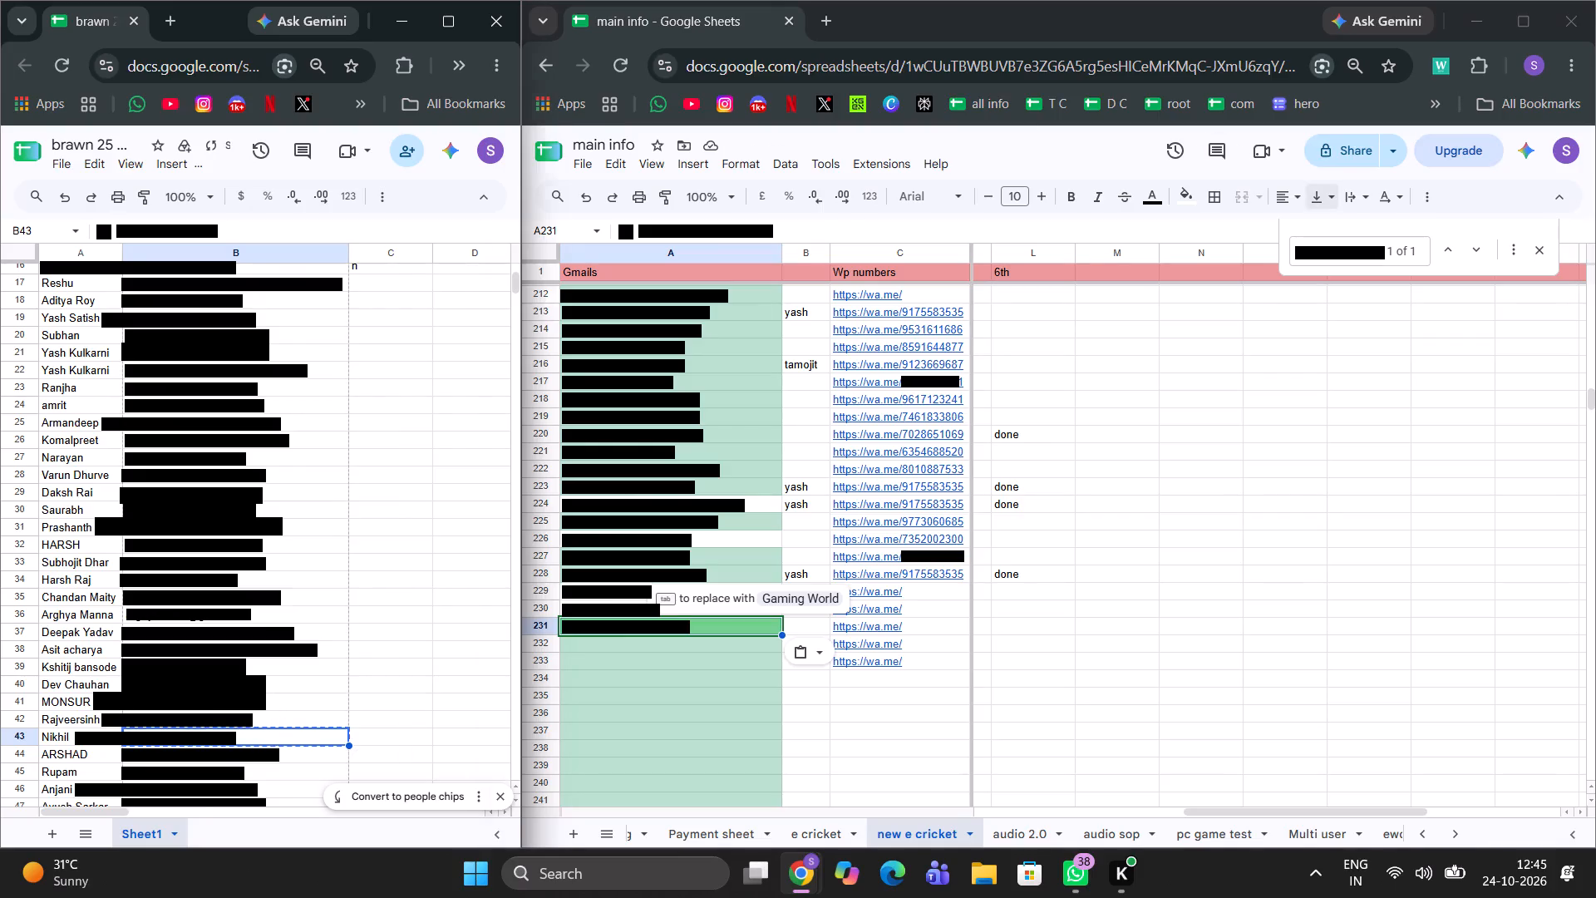
triple_click(1313, 261)
key(ctrl+v)
click(1029, 295)
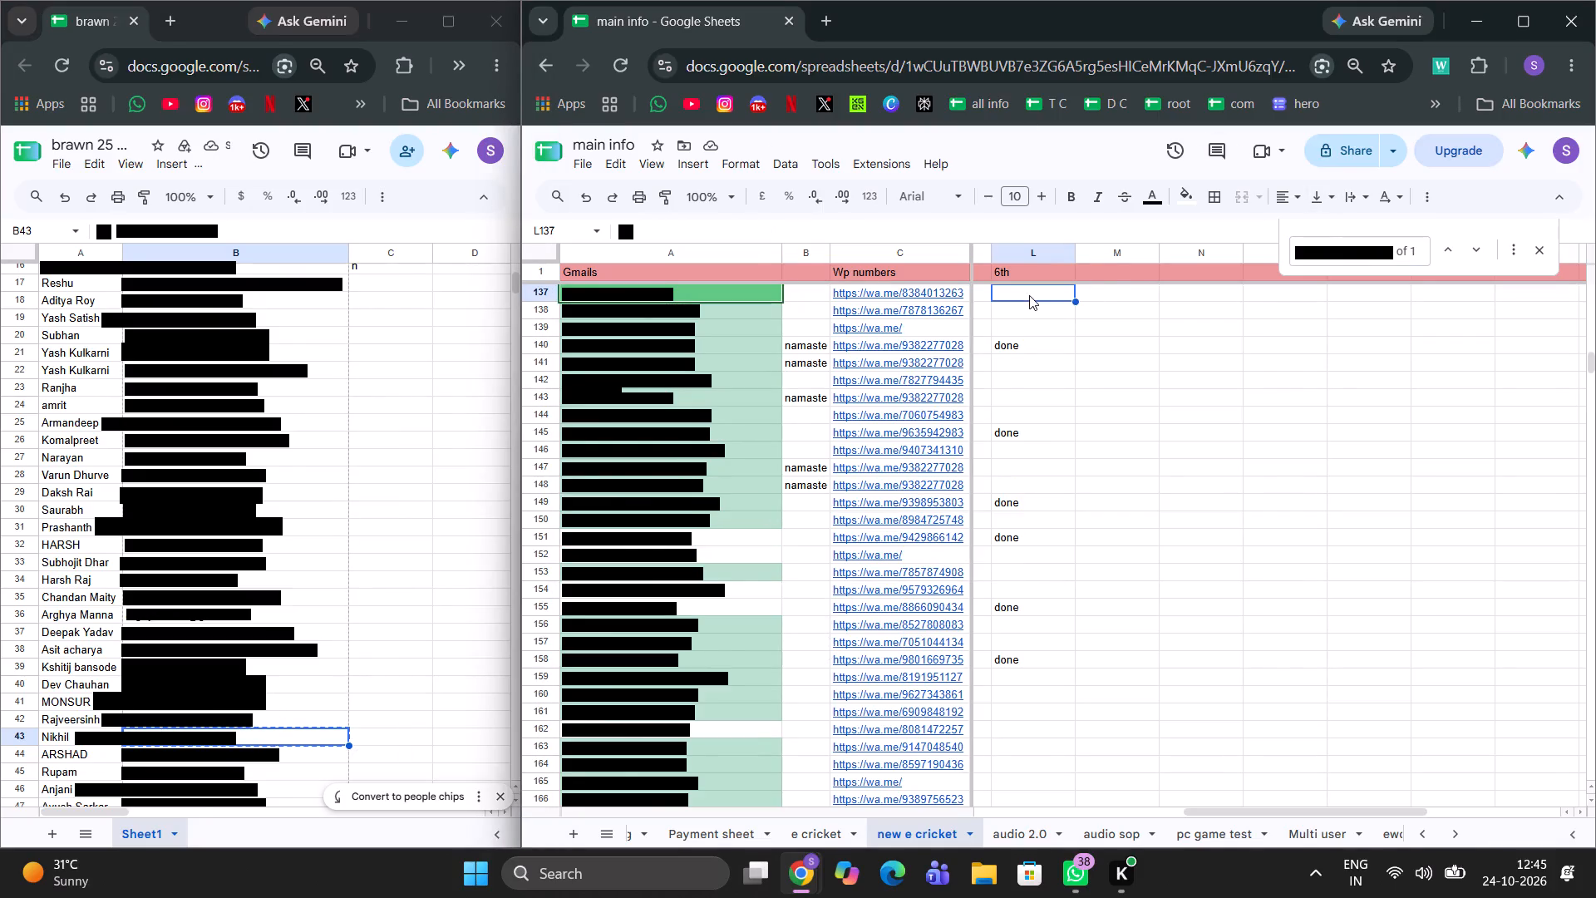
text(done)
key(Return)
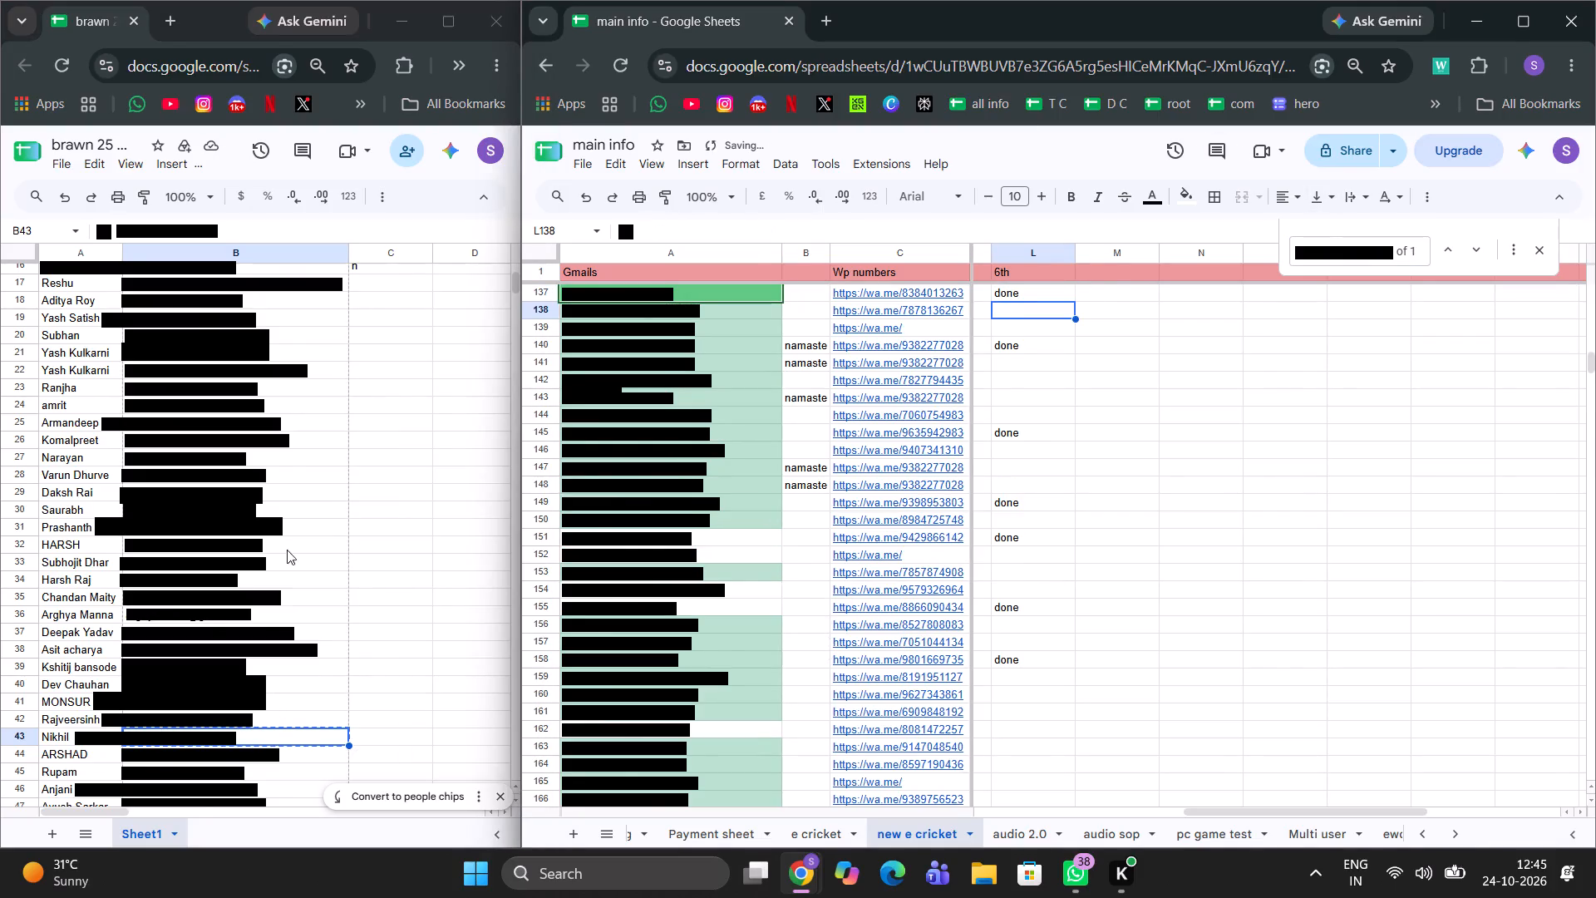
Search new e cricket for the brawn 25 row 44 Gmail and enter "done" under 6th in its row, 40.
scroll(179, 692, down, 3)
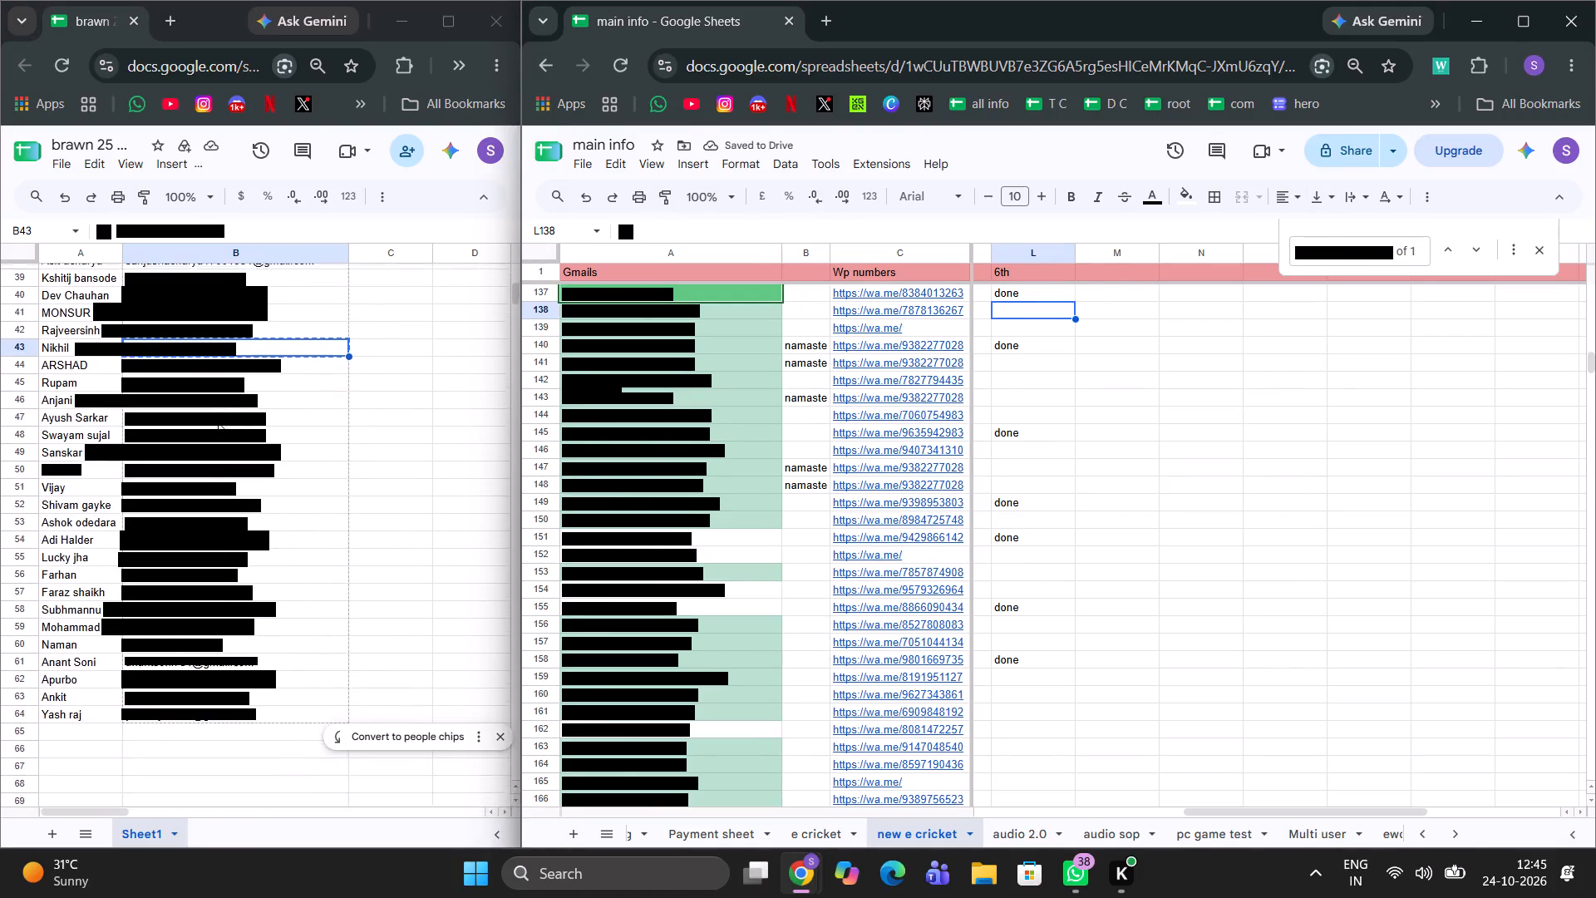
scroll(218, 422, down, 2)
click(216, 343)
key(ctrl+c)
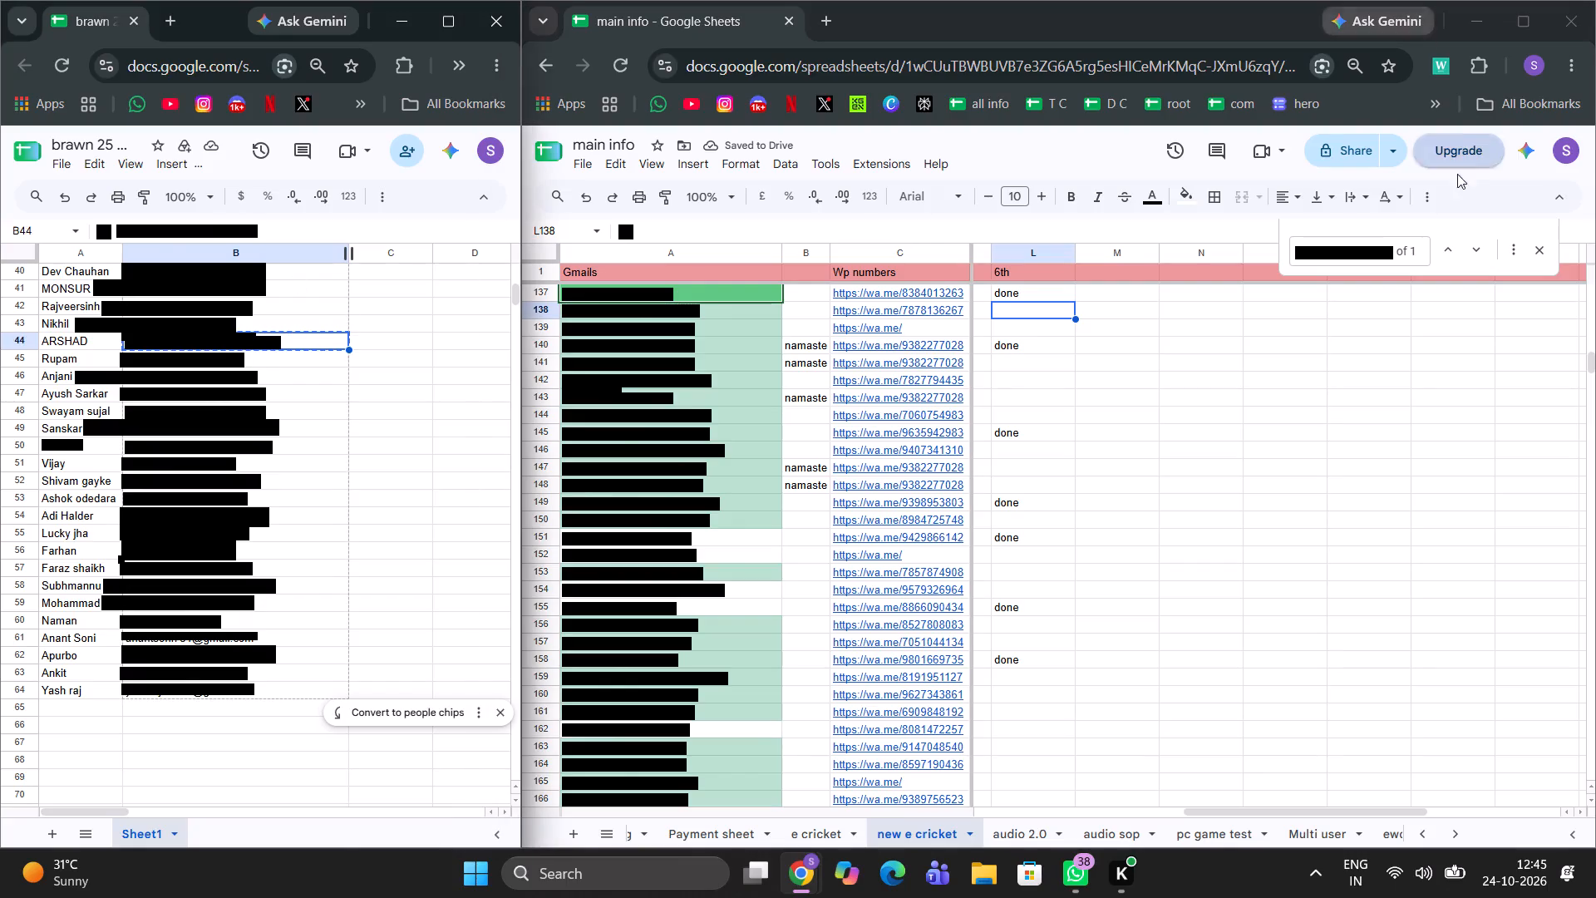
triple_click(1359, 244)
key(ctrl+v)
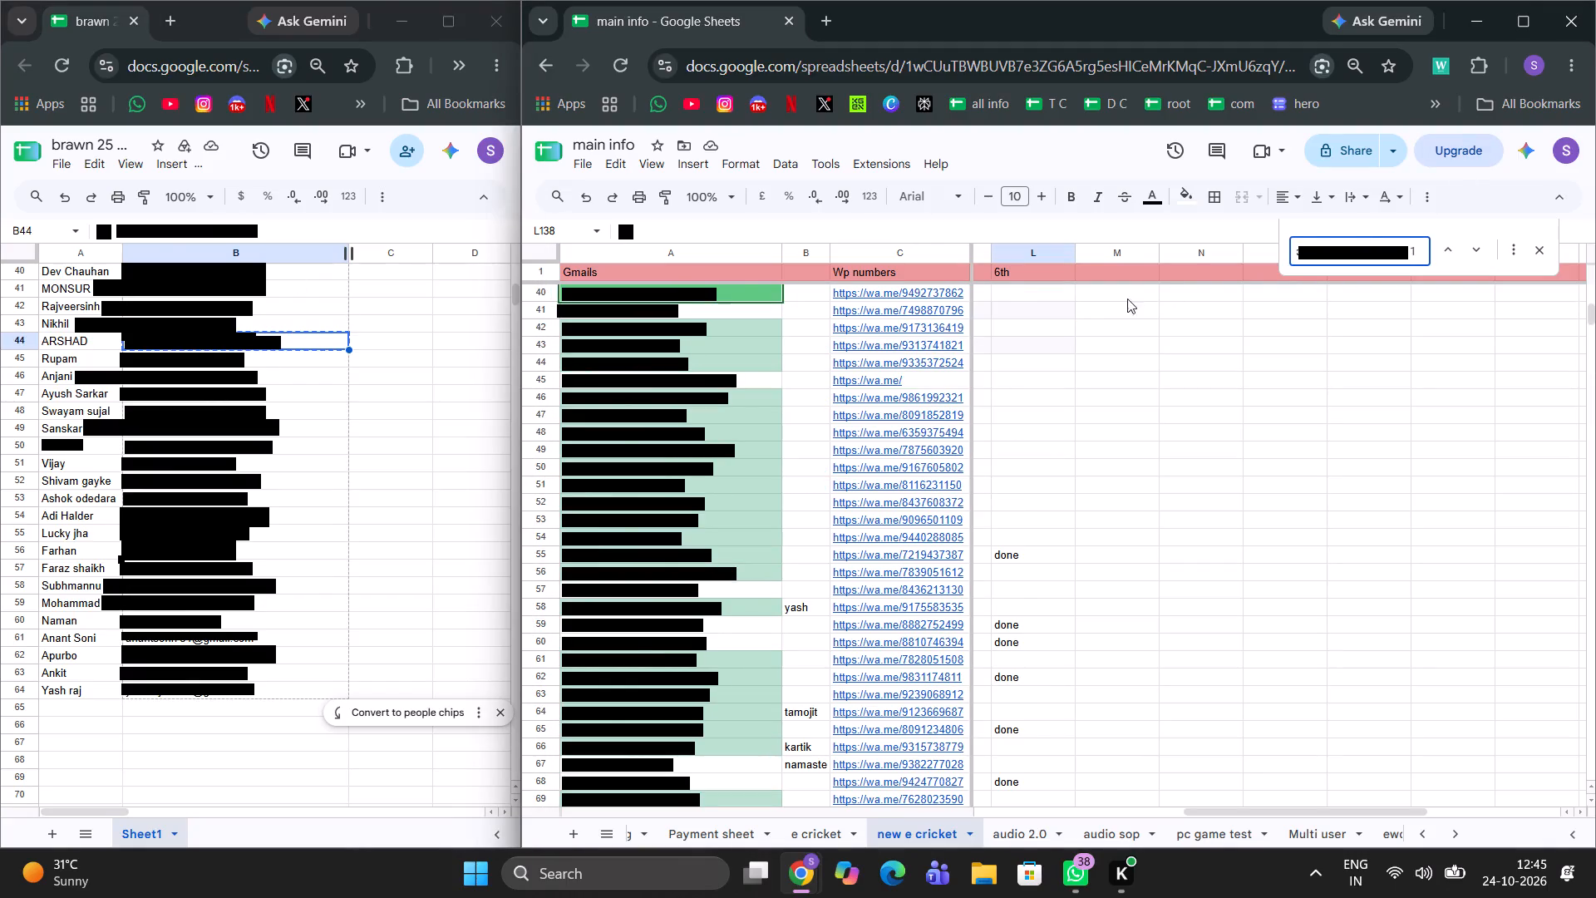
click(1009, 299)
text(done)
key(Return)
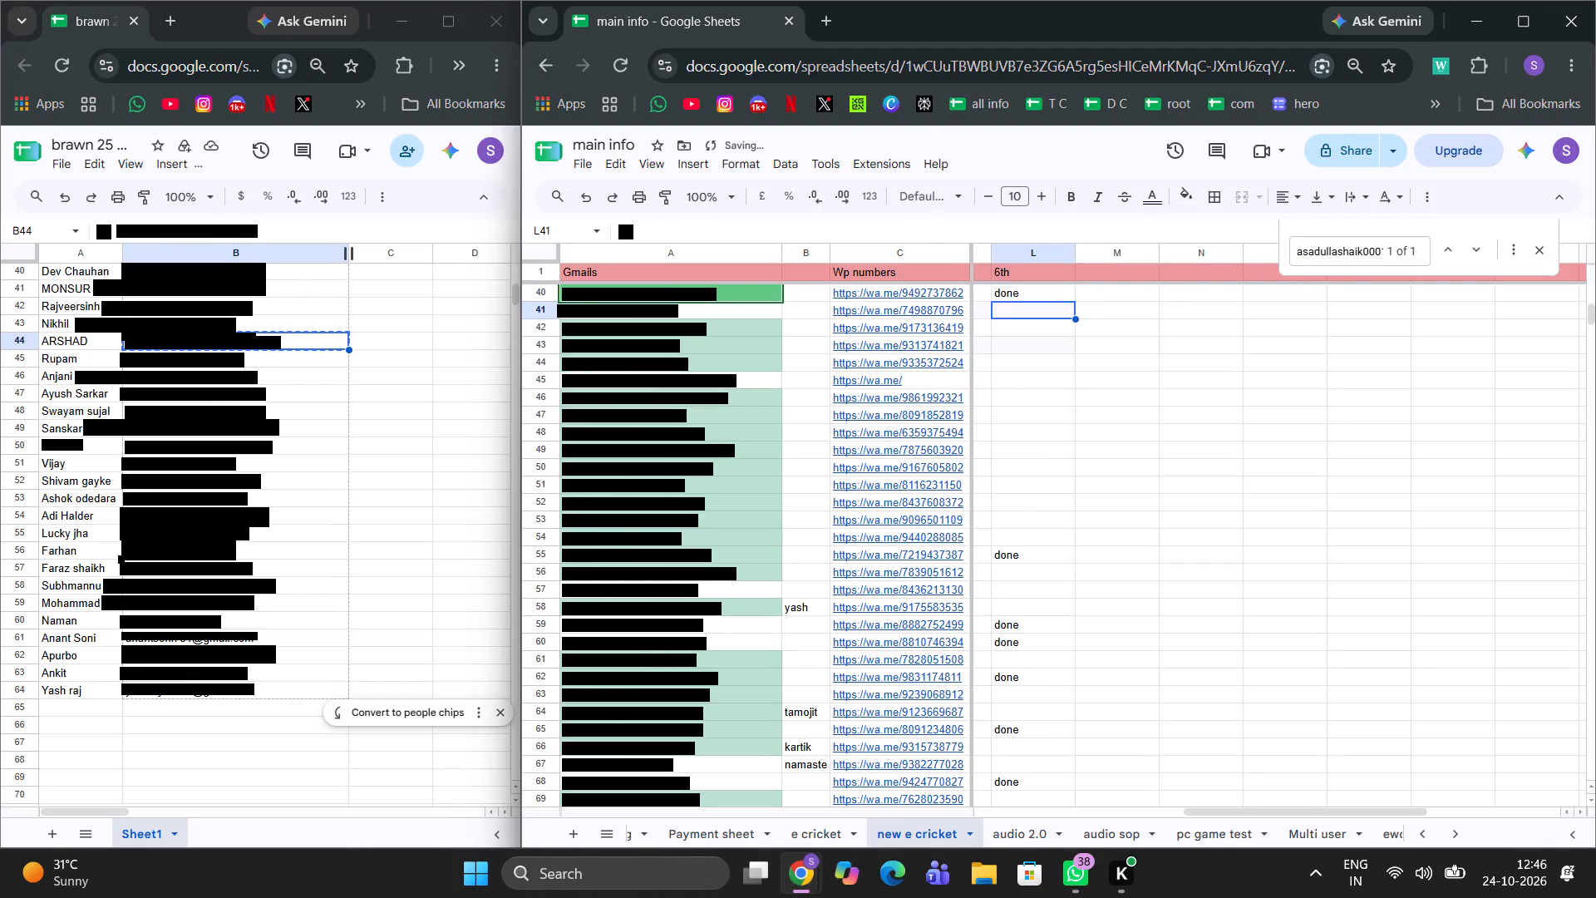
Search new e cricket for the brawn 25 row 45 Gmail and add it in the first empty Gmails row, 232.
click(166, 363)
key(ctrl+c)
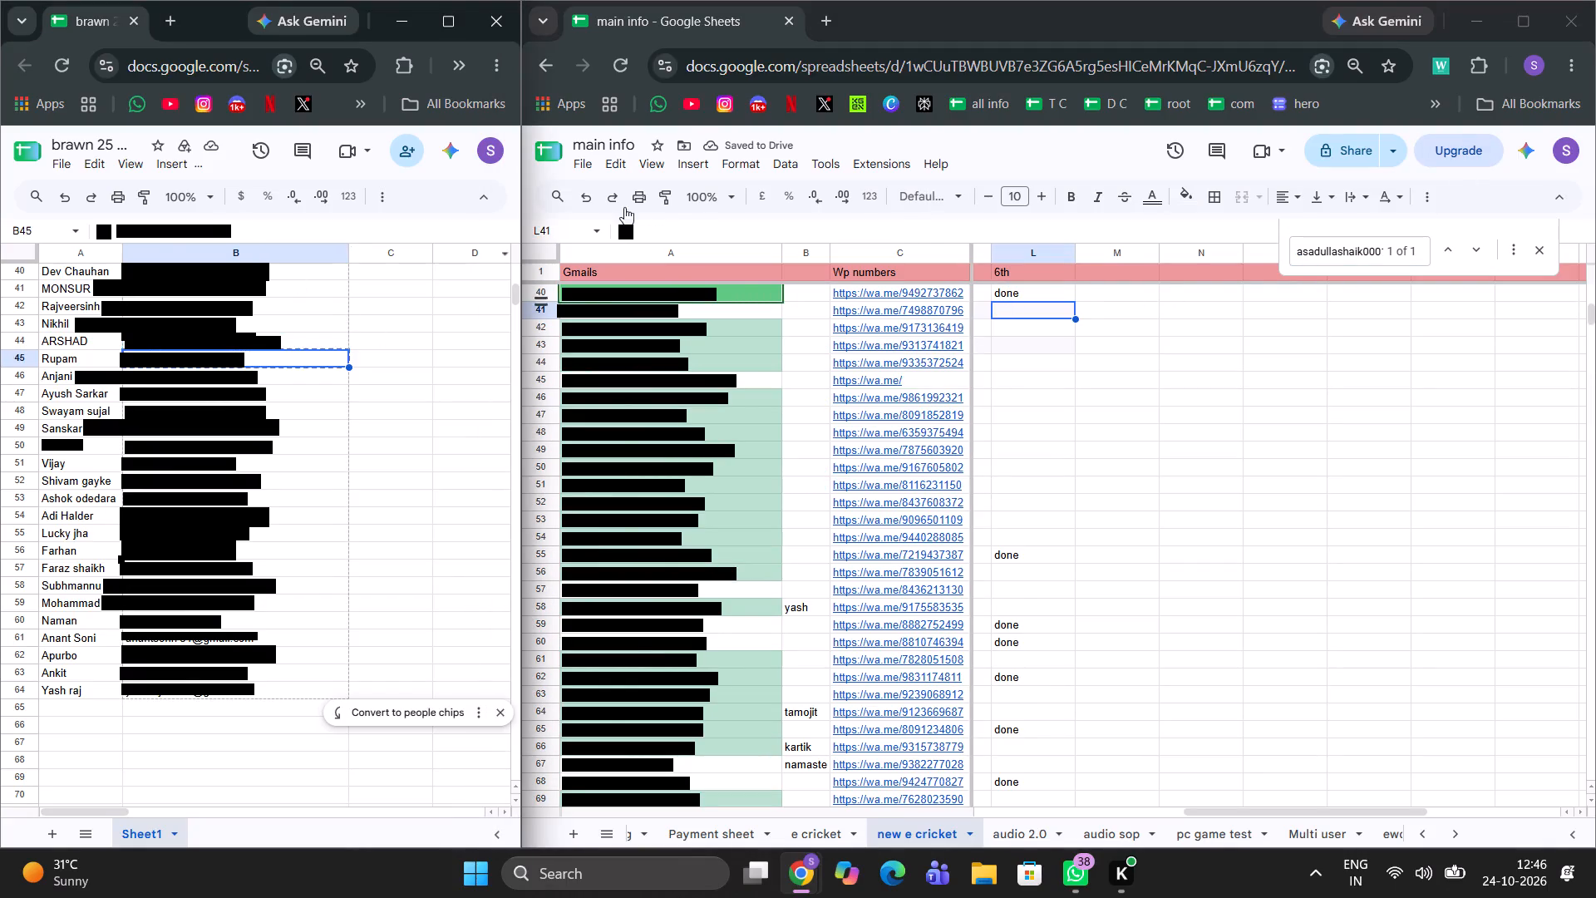
triple_click(1360, 254)
key(ctrl+v)
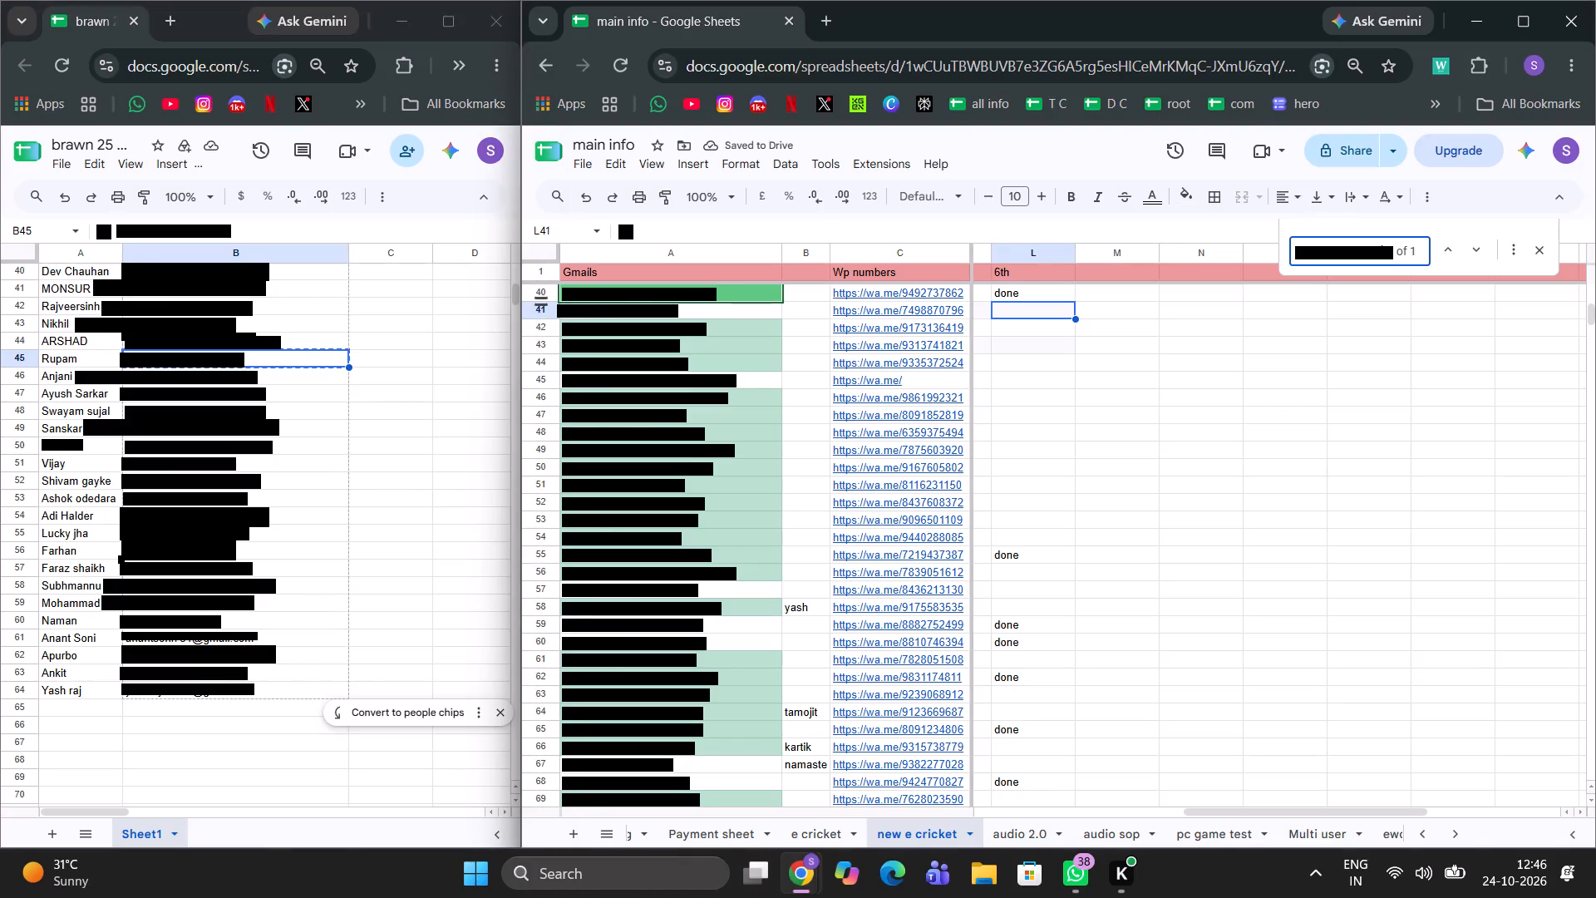
scroll(653, 521, down, 5)
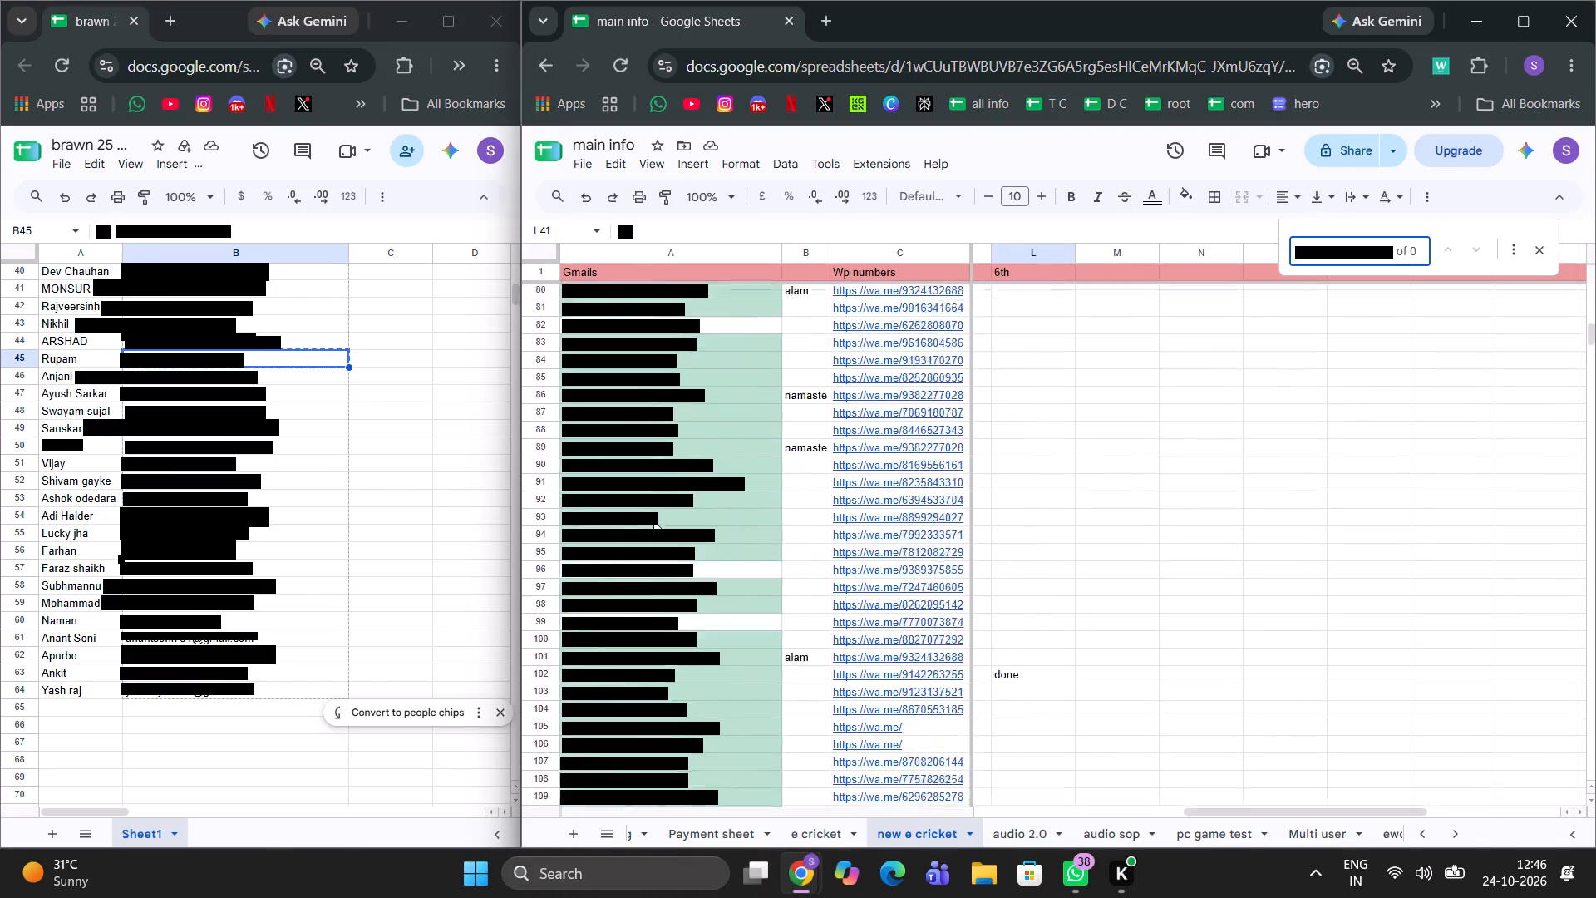
scroll(653, 521, down, 9)
scroll(658, 484, up, 1)
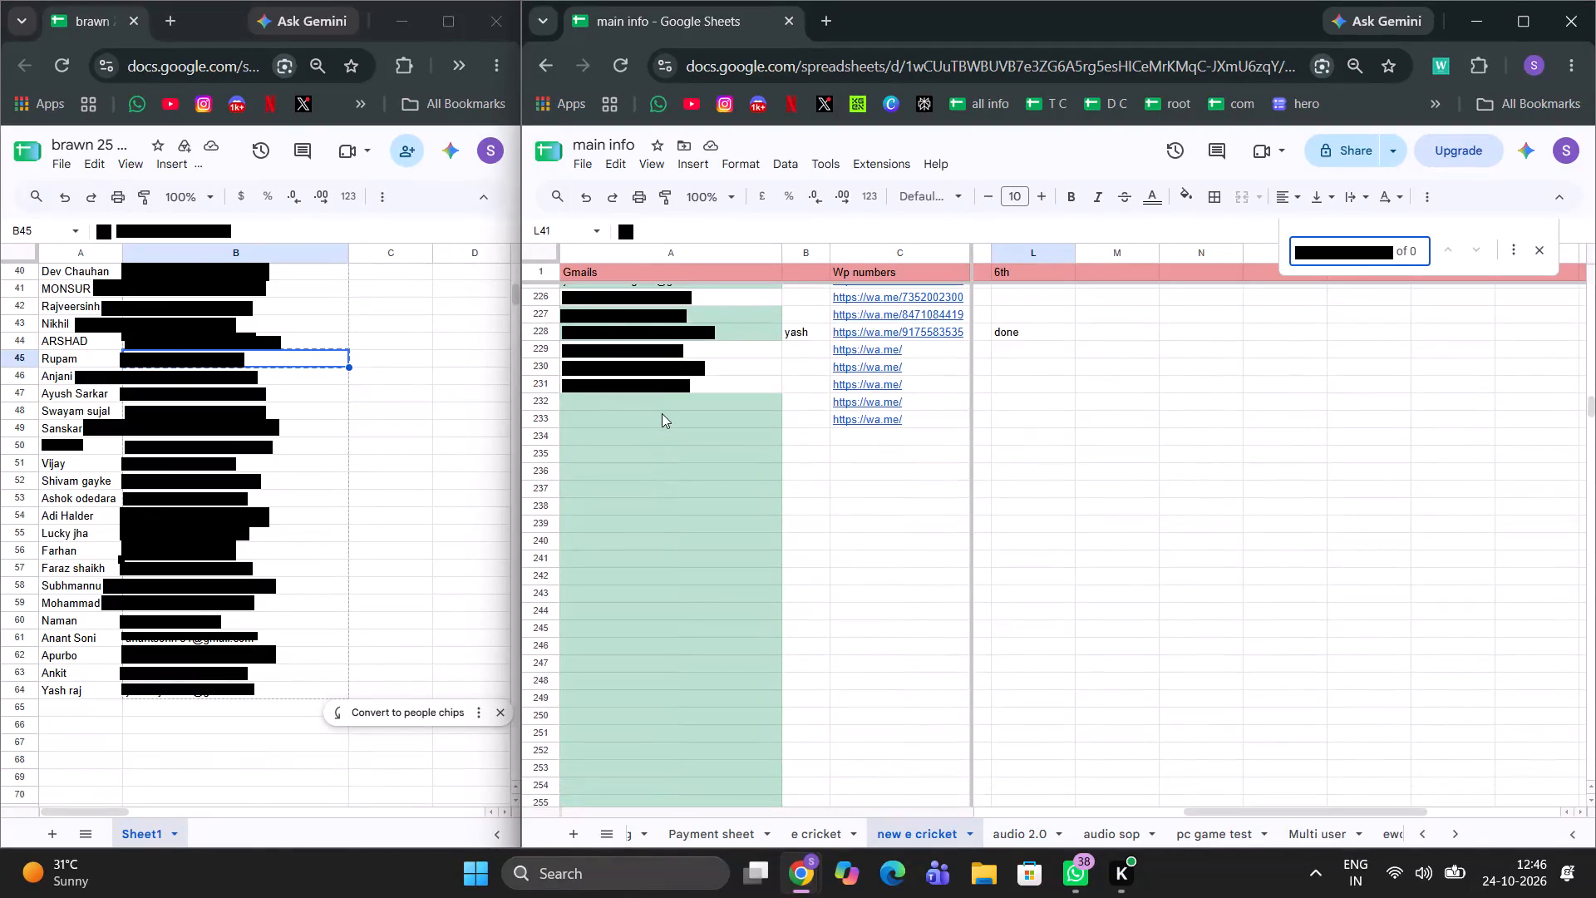
click(662, 410)
key(ctrl+v)
key(Return)
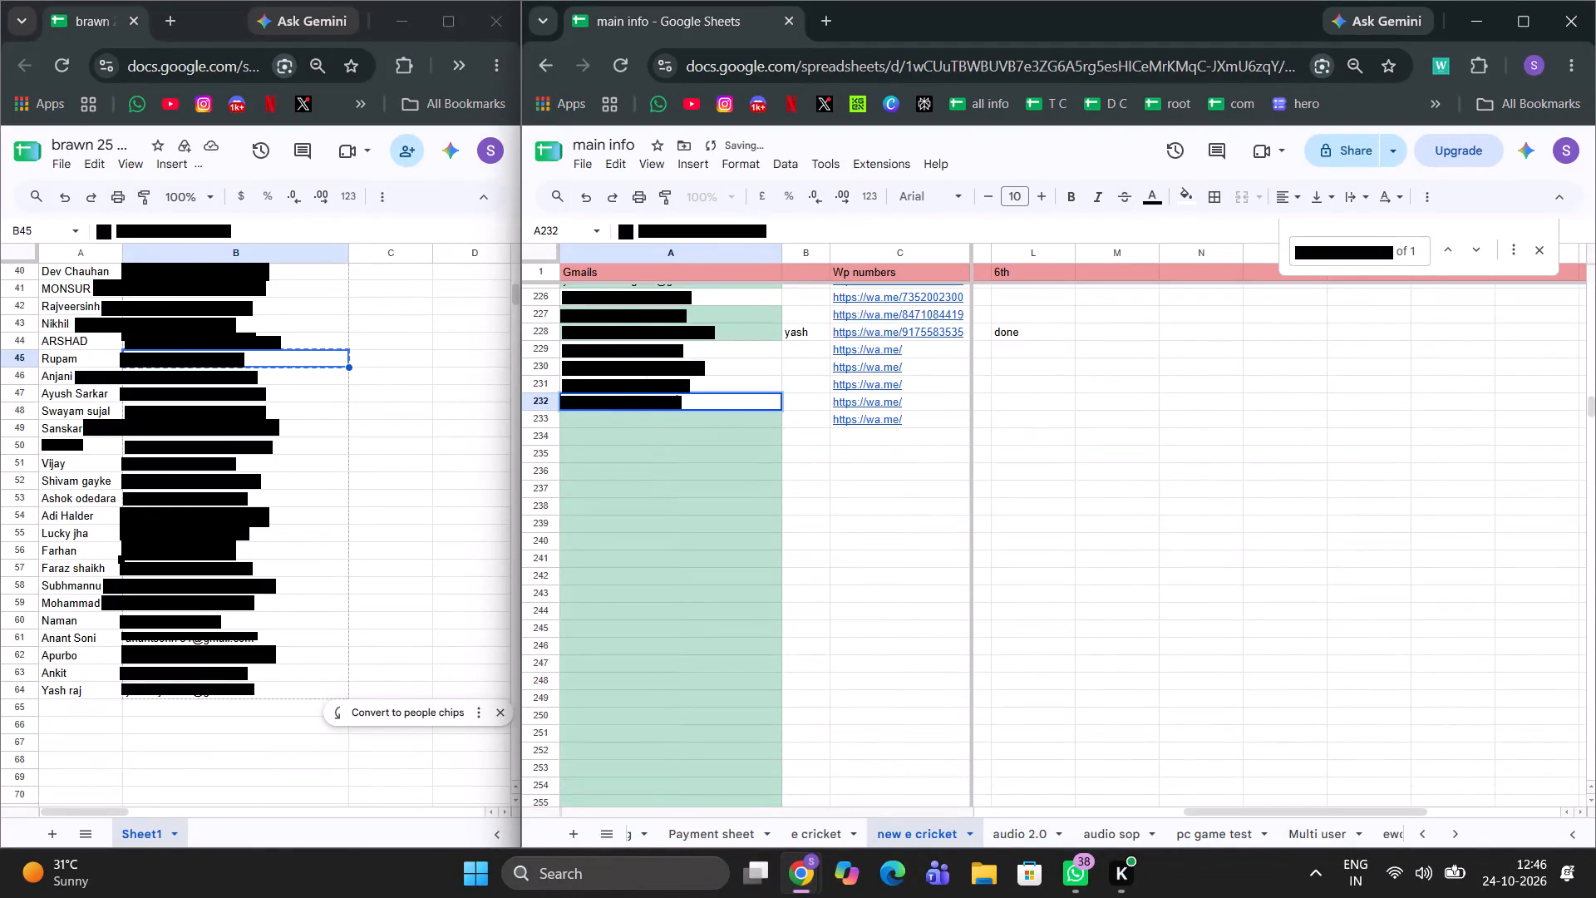
key(Return)
Search new e cricket for the brawn 25 row 46 Gmail and enter "done" under 6th in its row, 28.
click(229, 380)
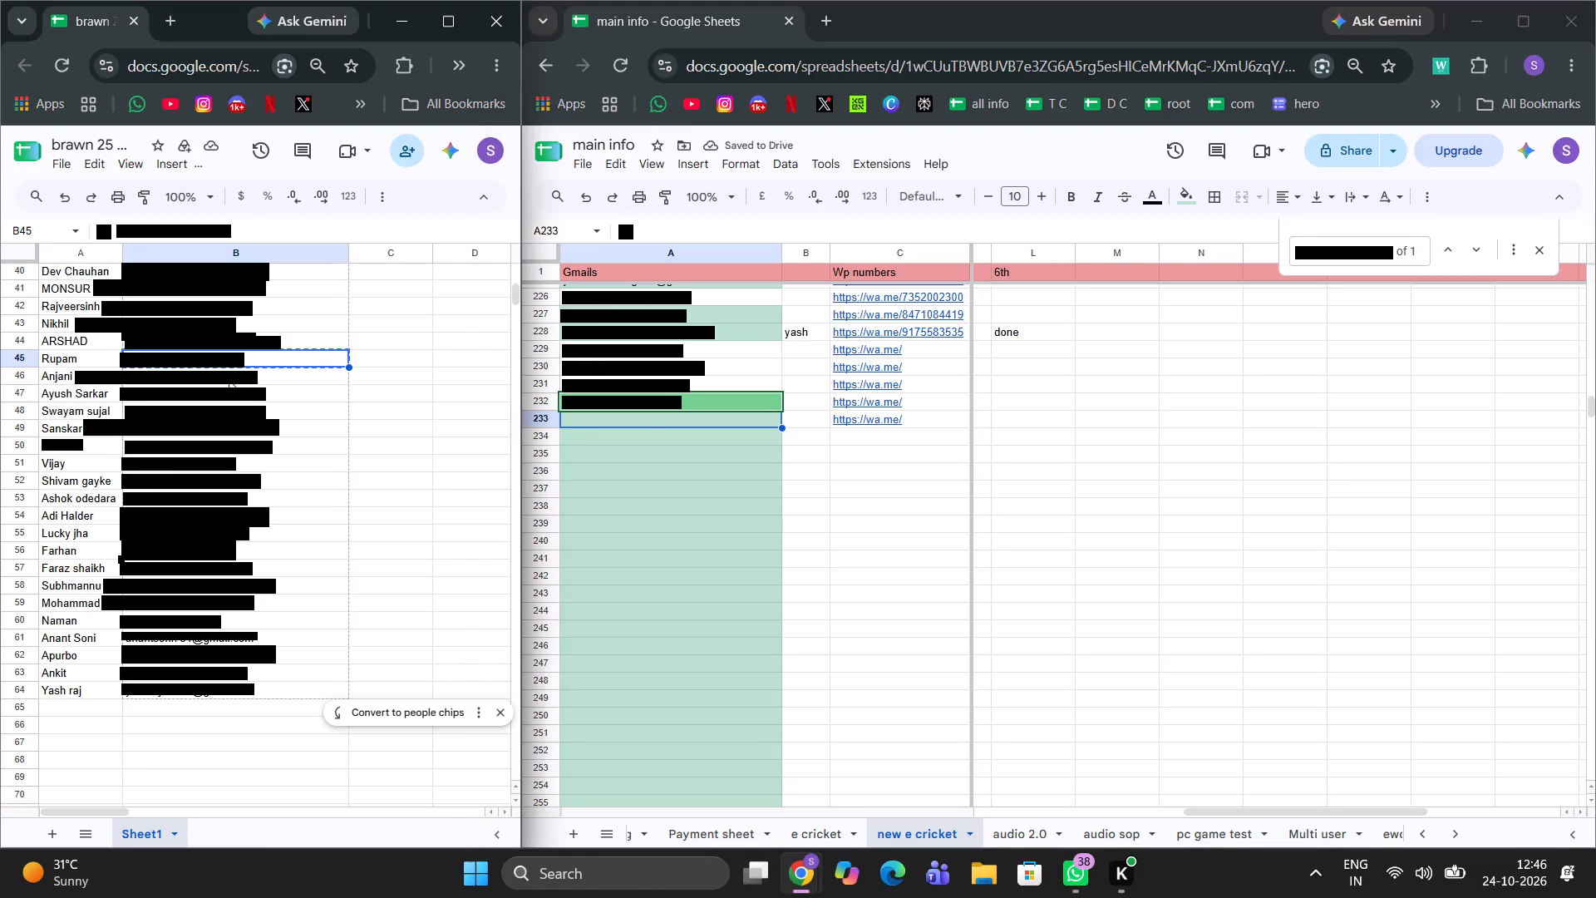
key(ctrl+c)
triple_click(1350, 249)
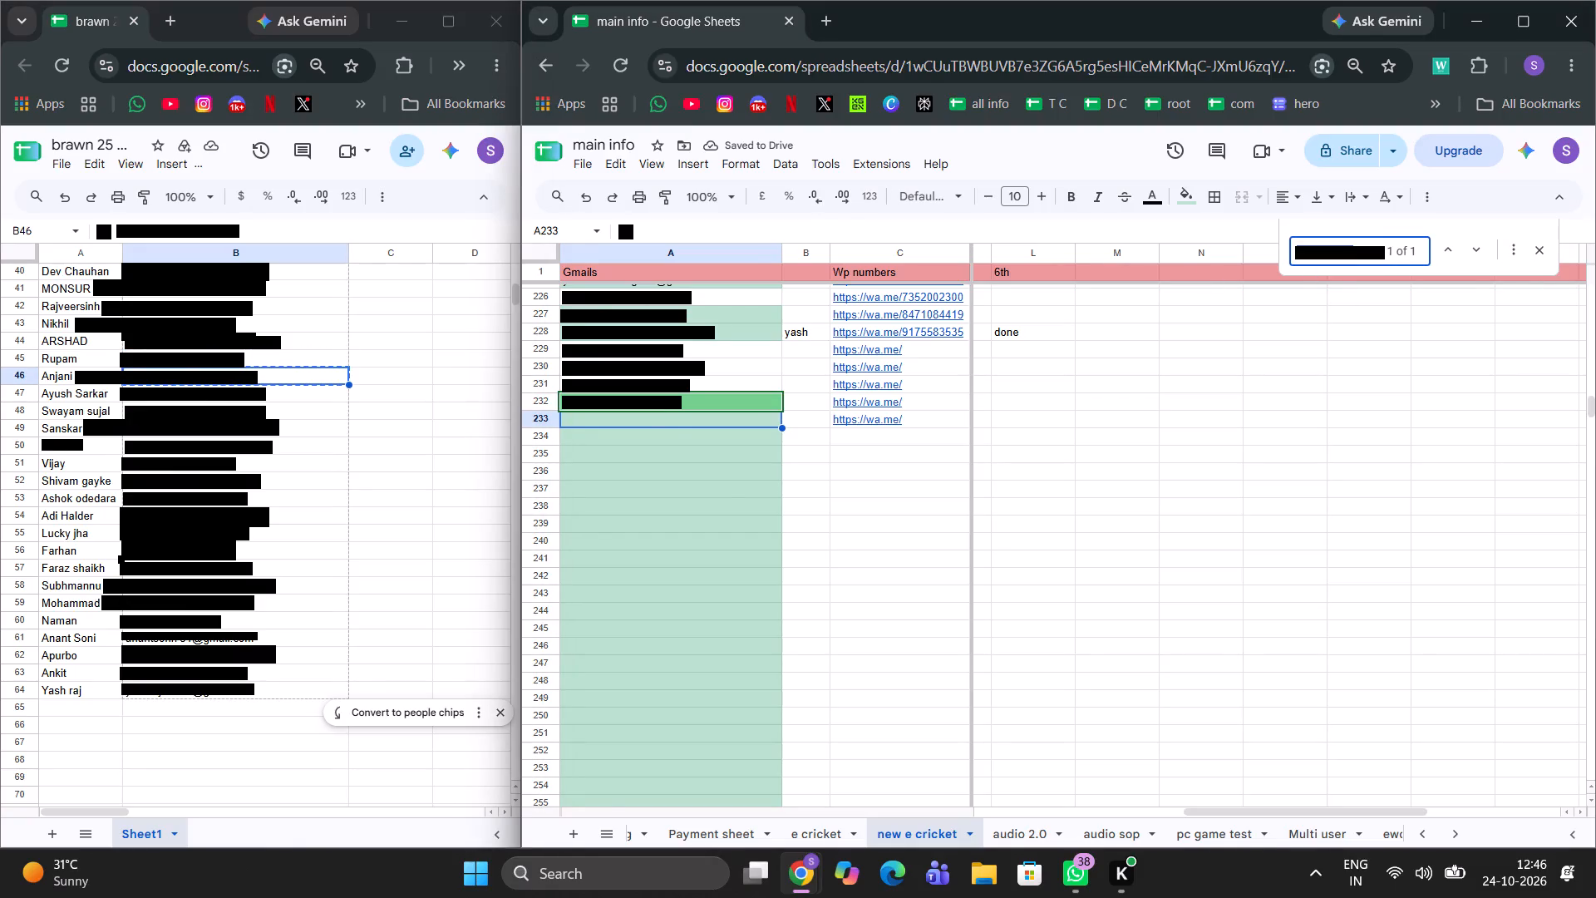
key(ctrl+v)
click(1060, 294)
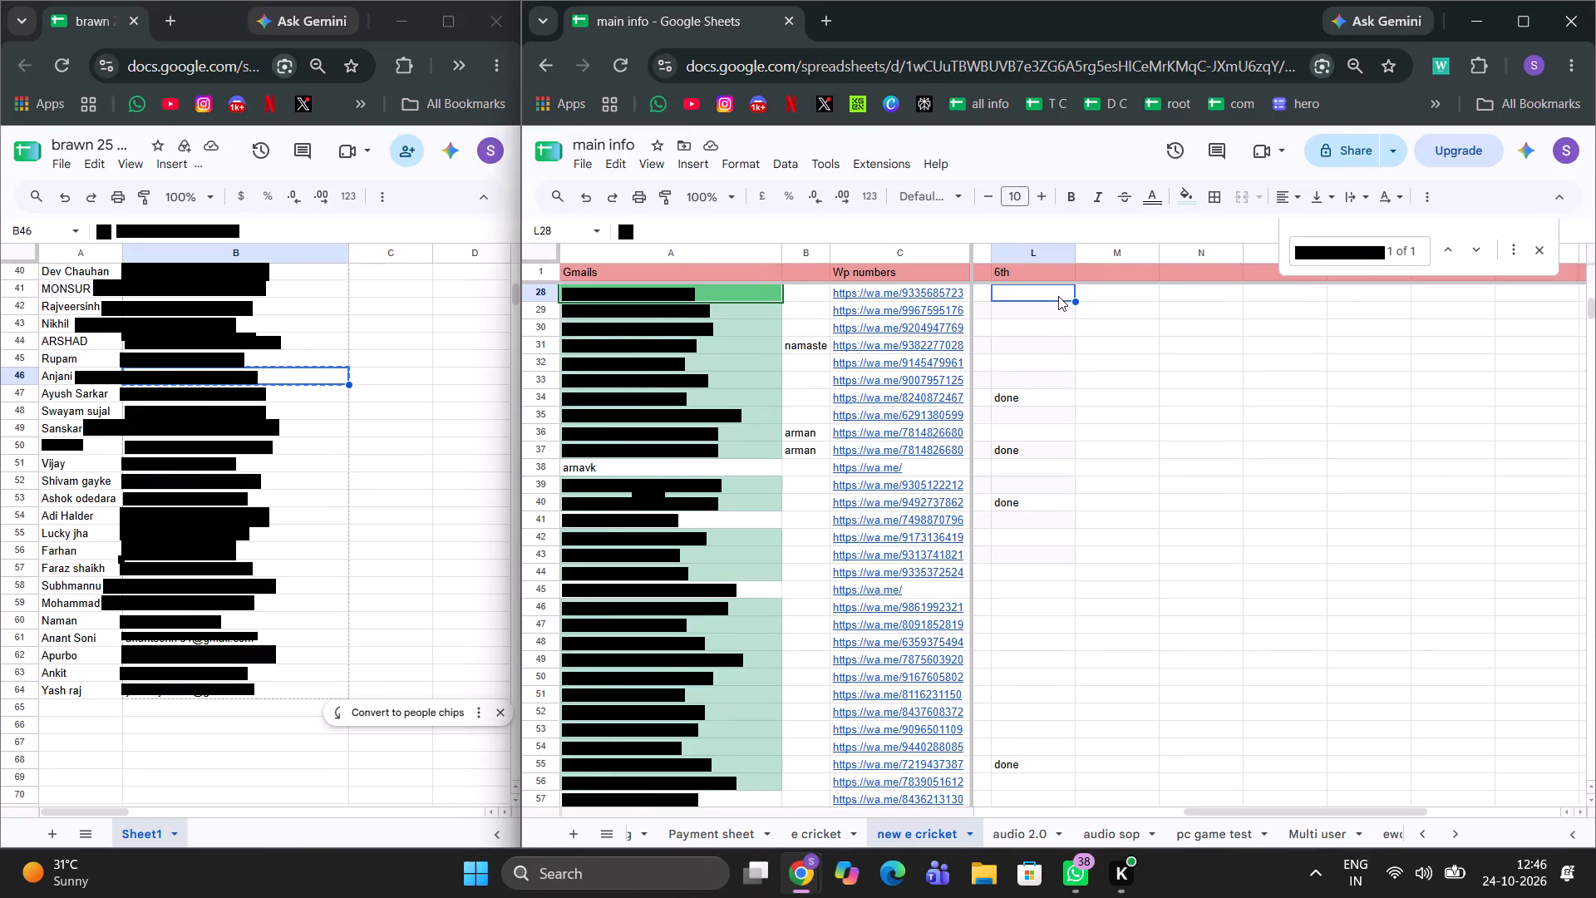
text(done)
key(Return)
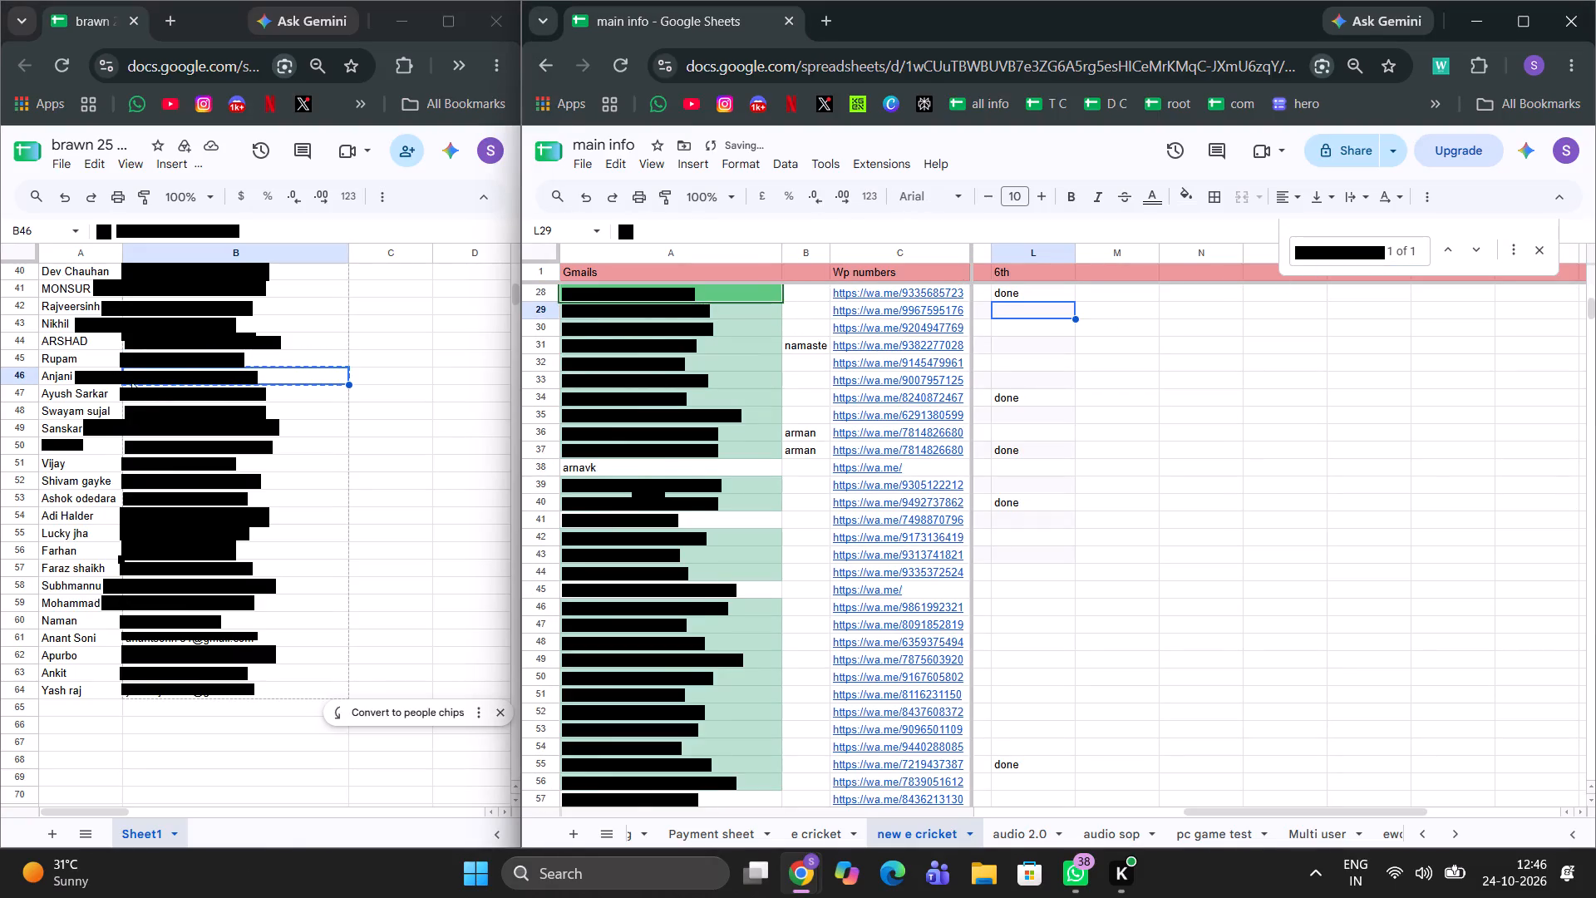
Search new e cricket for the brawn 25 row 47 Gmail and add it in the first empty Gmails row, 233.
click(145, 392)
key(ctrl+c)
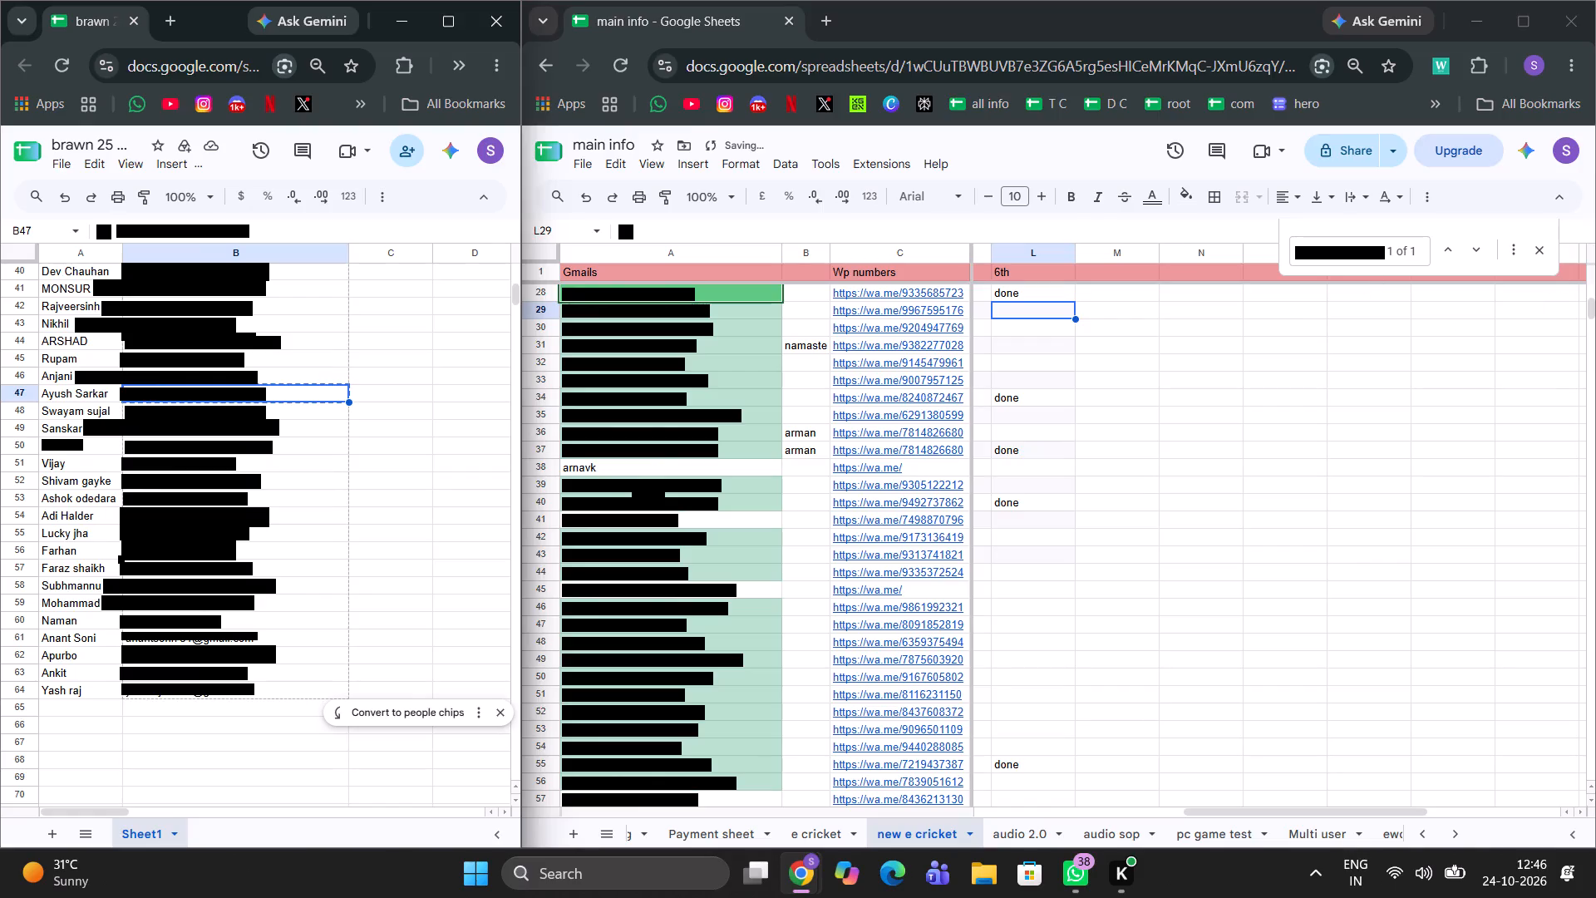
triple_click(1358, 243)
click(1358, 243)
click(1376, 255)
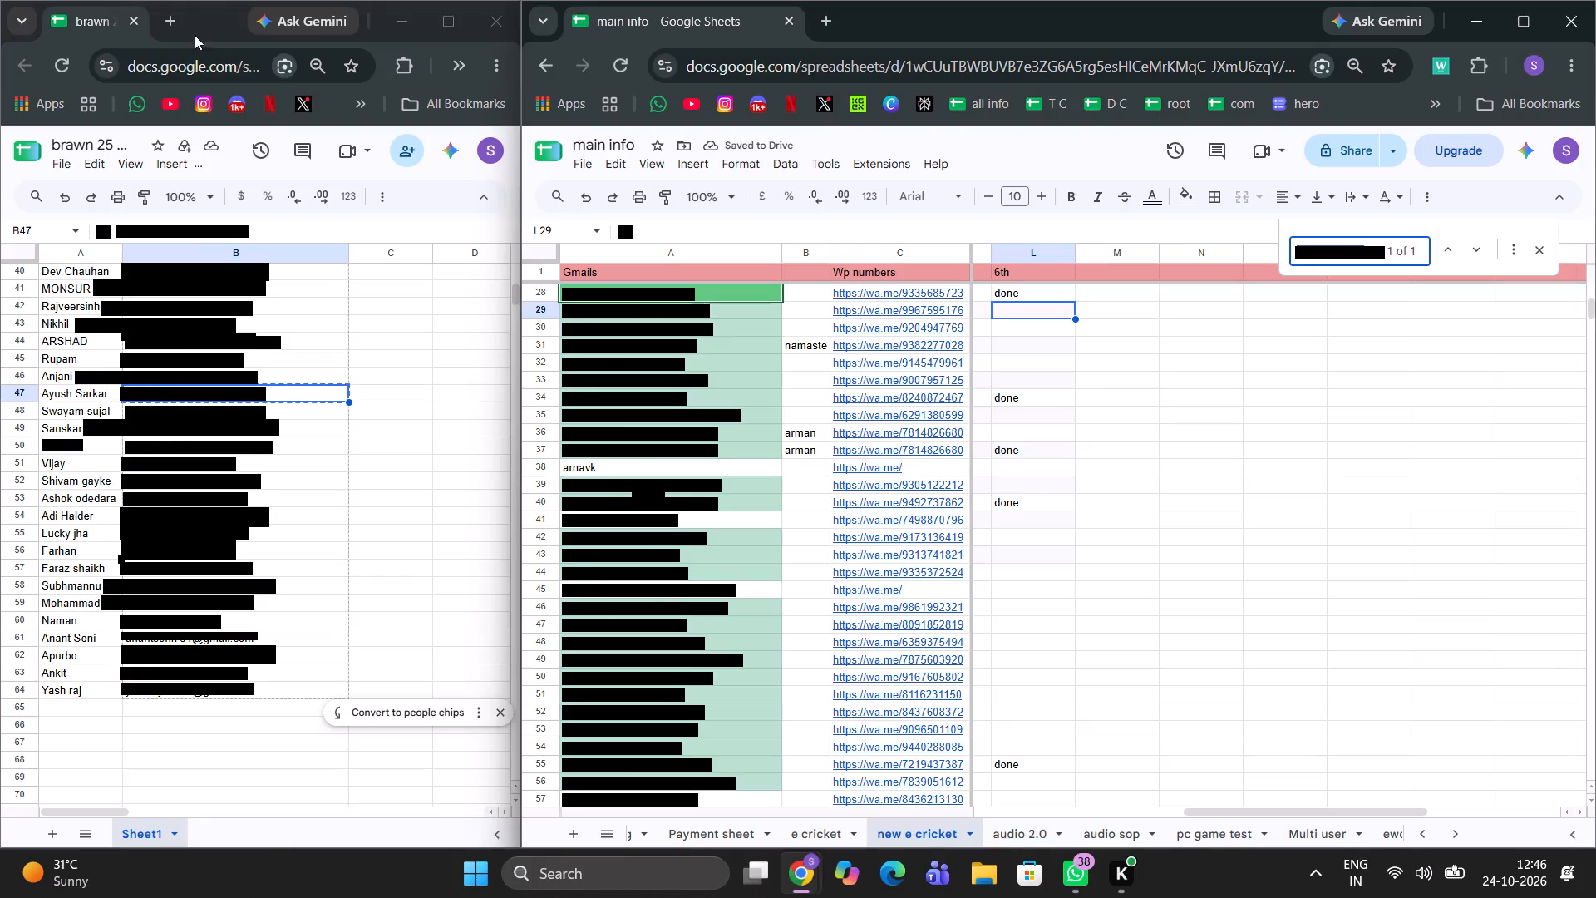
click(217, 26)
triple_click(1360, 252)
key(ctrl+v)
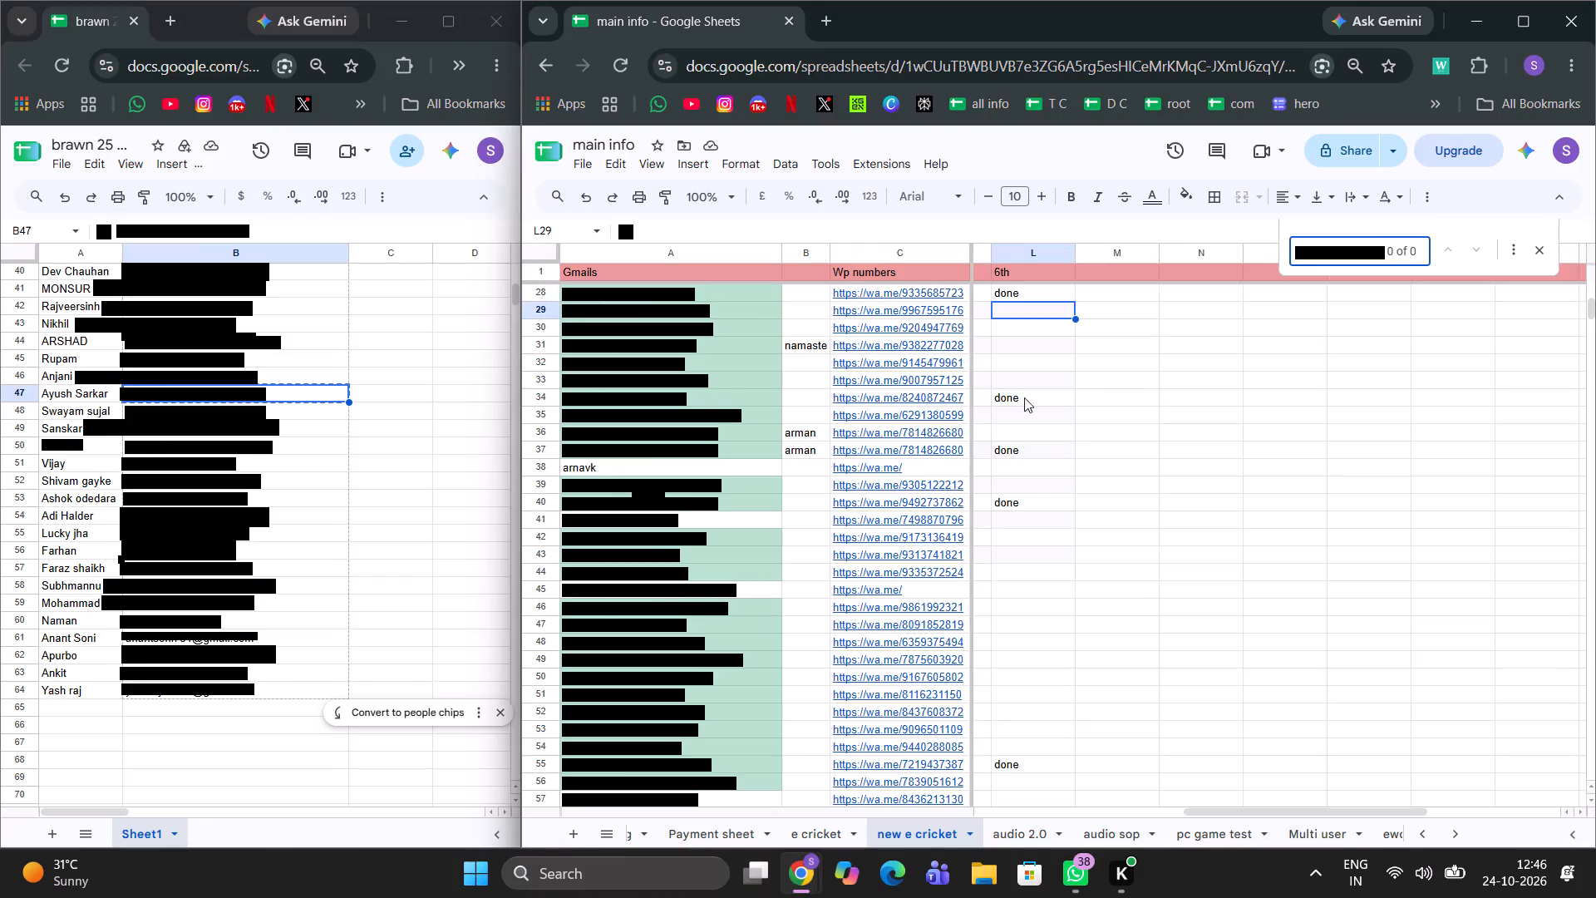
scroll(695, 590, down, 14)
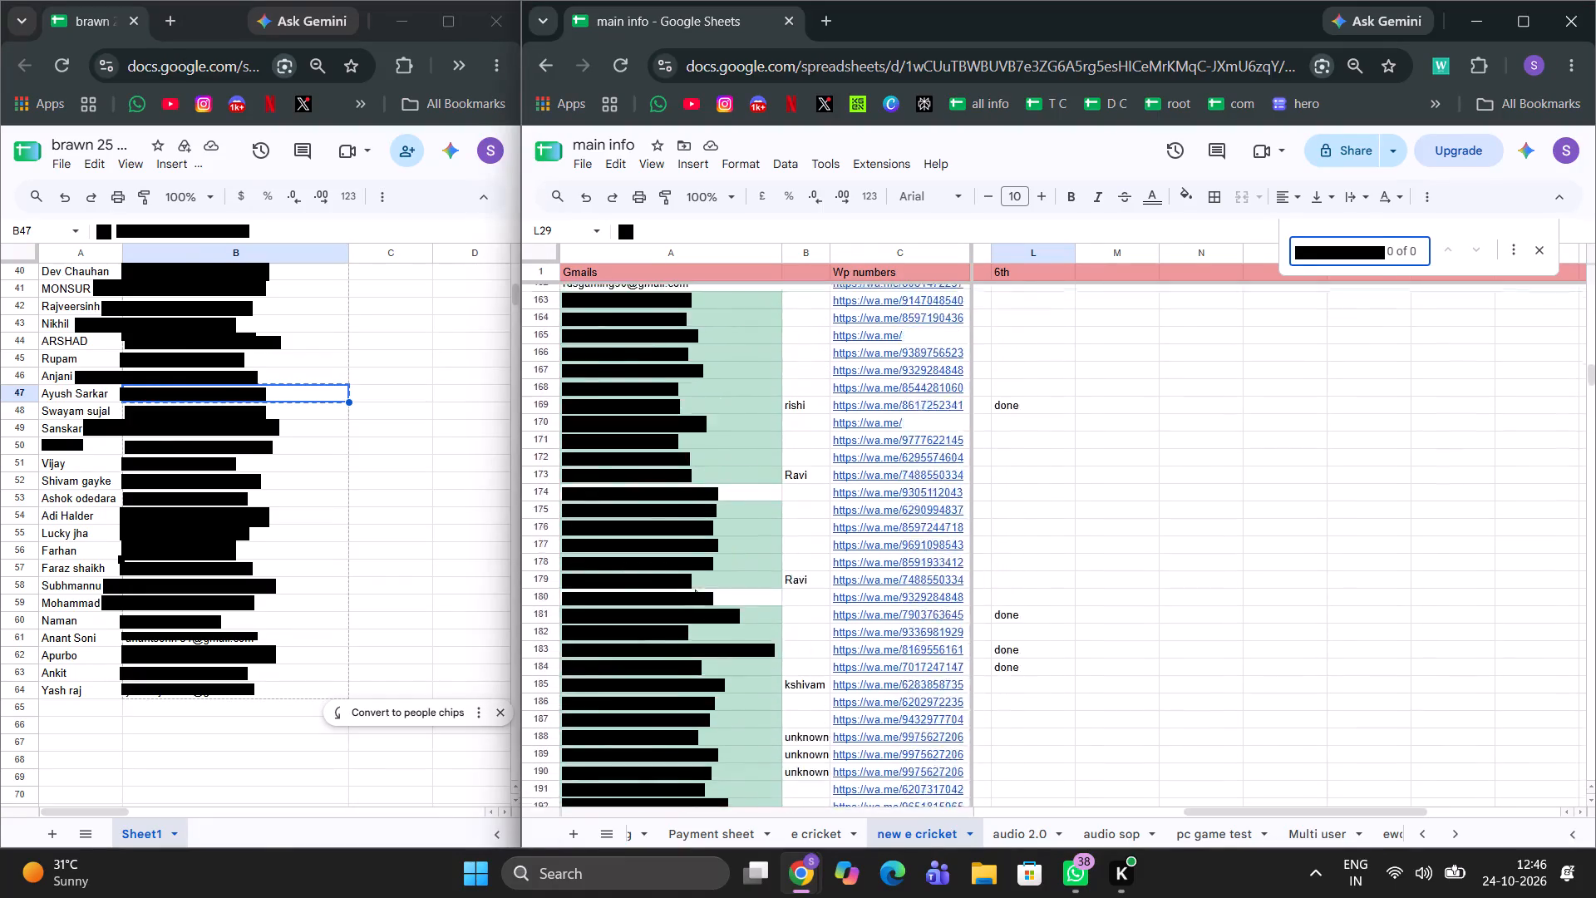
scroll(695, 590, down, 2)
double_click(698, 572)
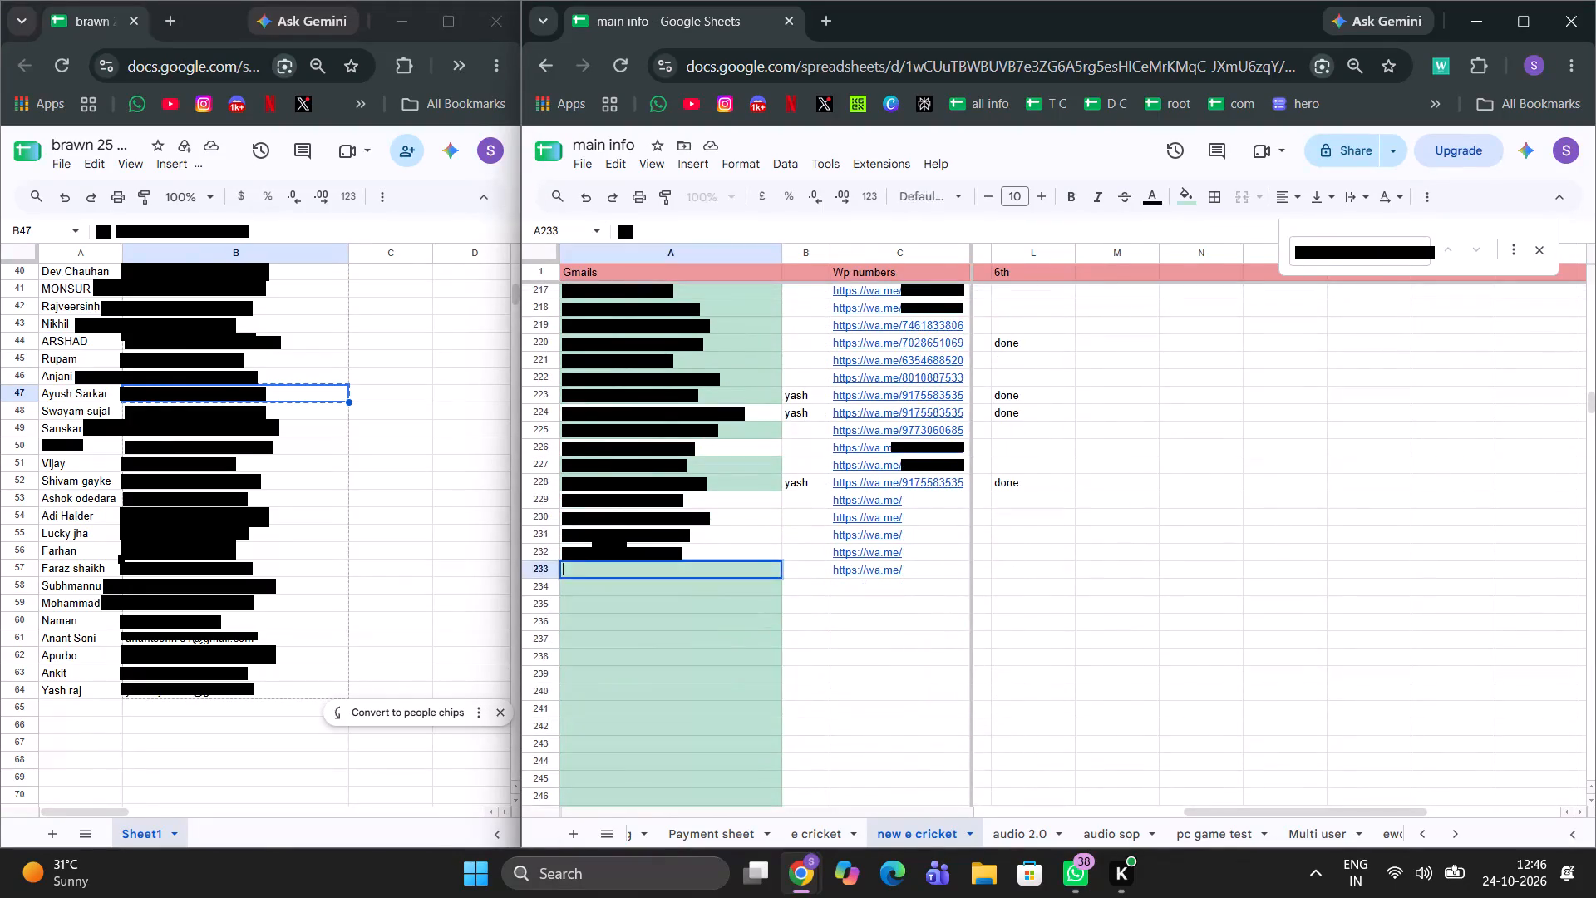
key(ctrl+v)
click(705, 588)
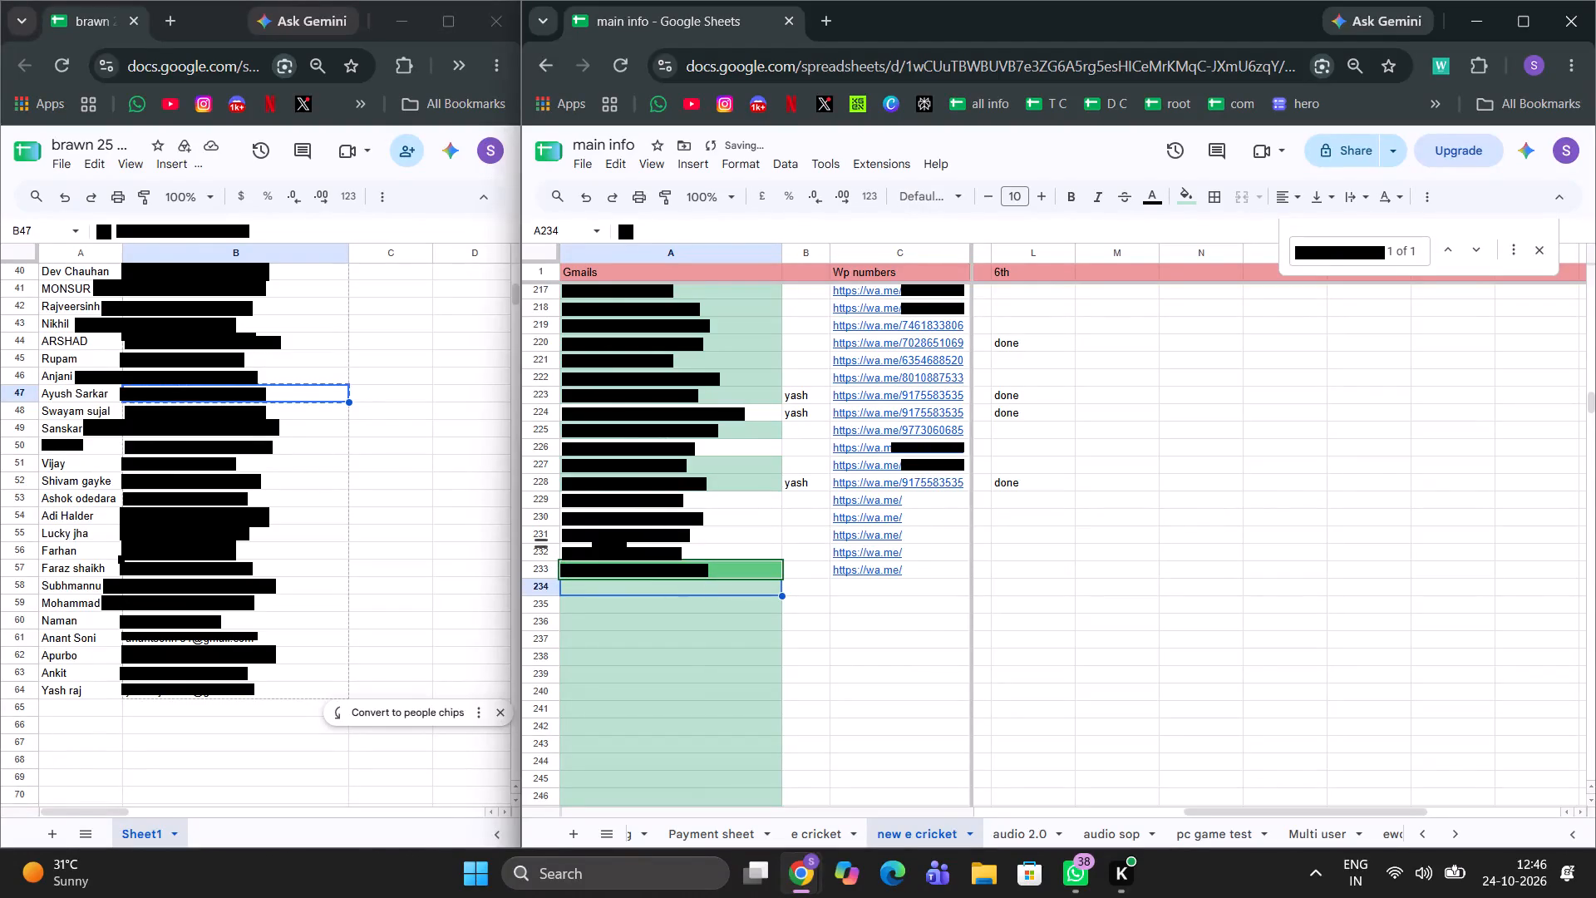
Search new e cricket for the brawn 25 row 48 Gmail and enter "done" under 6th in its row, 210.
click(246, 413)
key(ctrl+c)
triple_click(1345, 254)
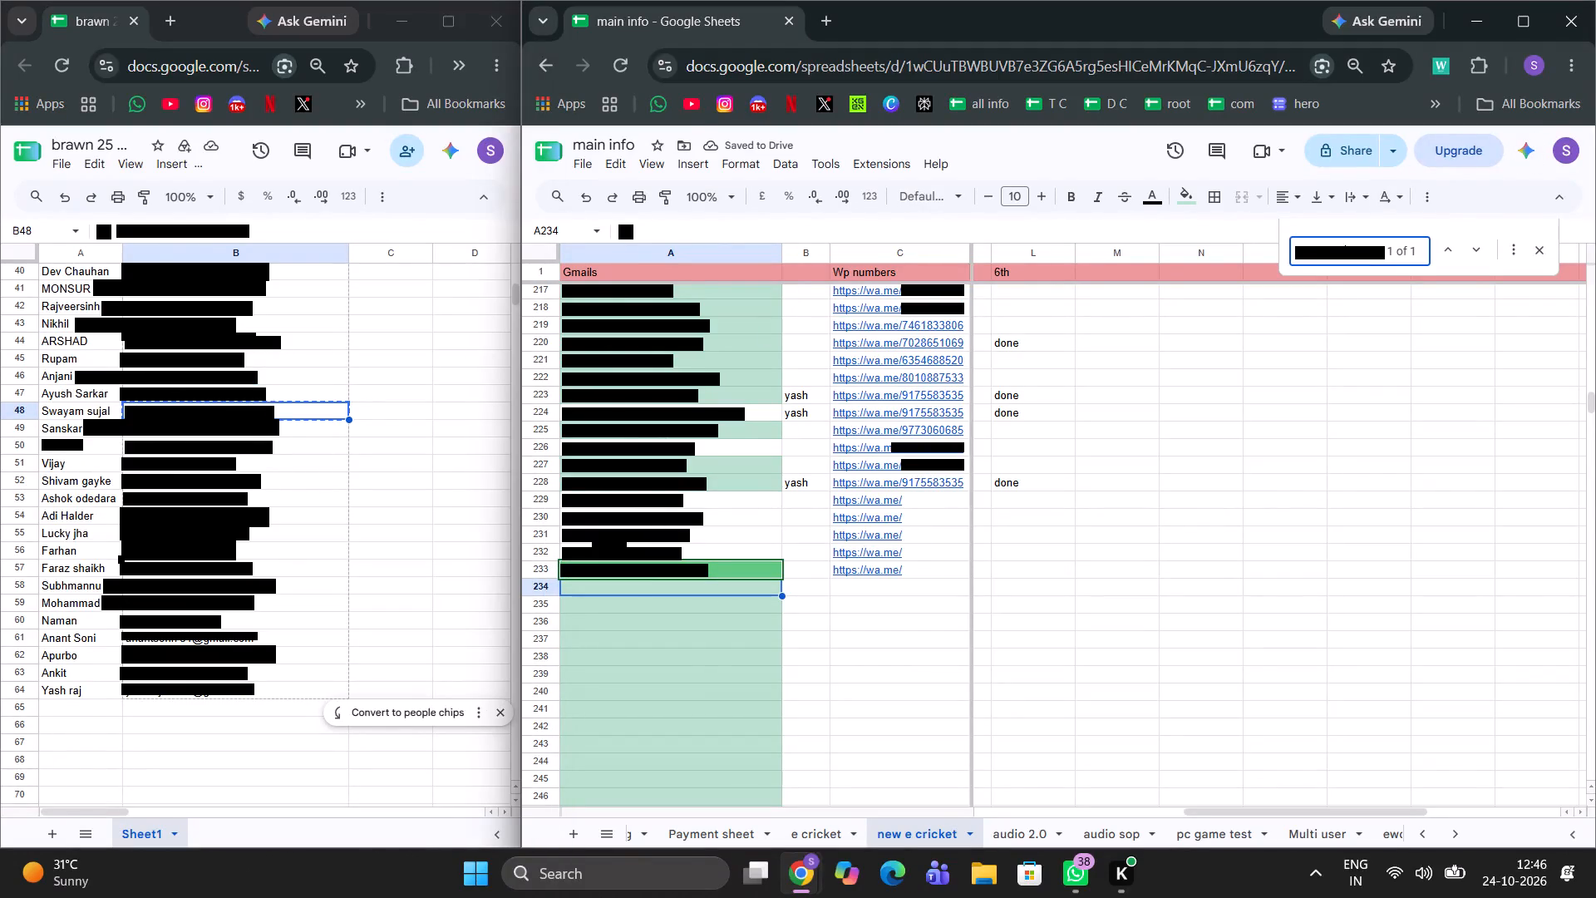
key(ctrl+v)
click(1029, 292)
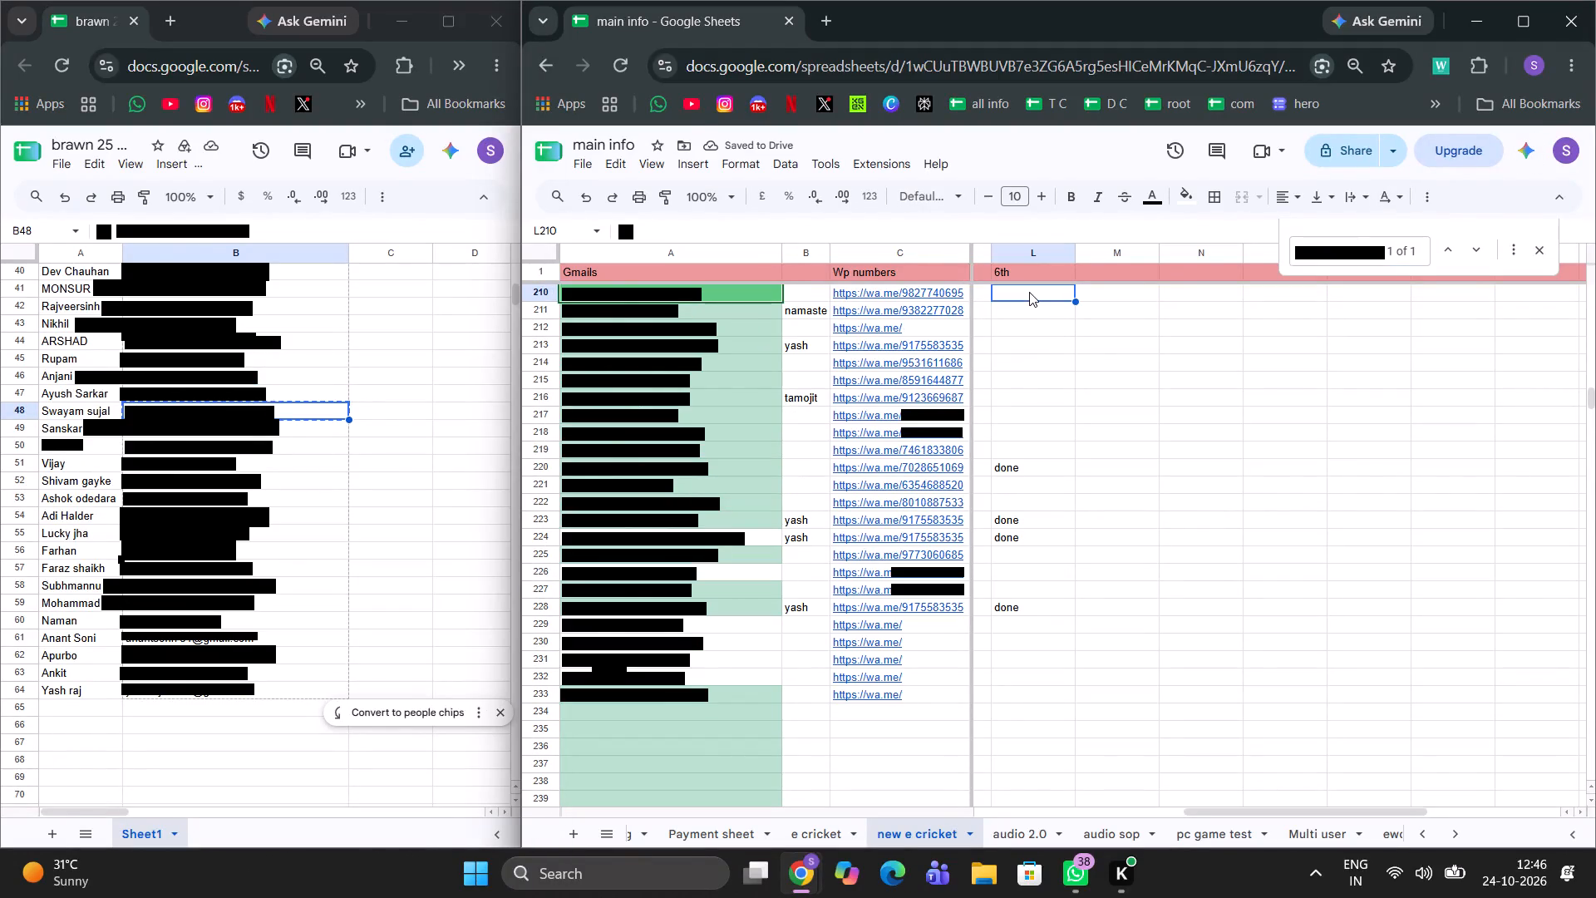
text(done)
key(Return)
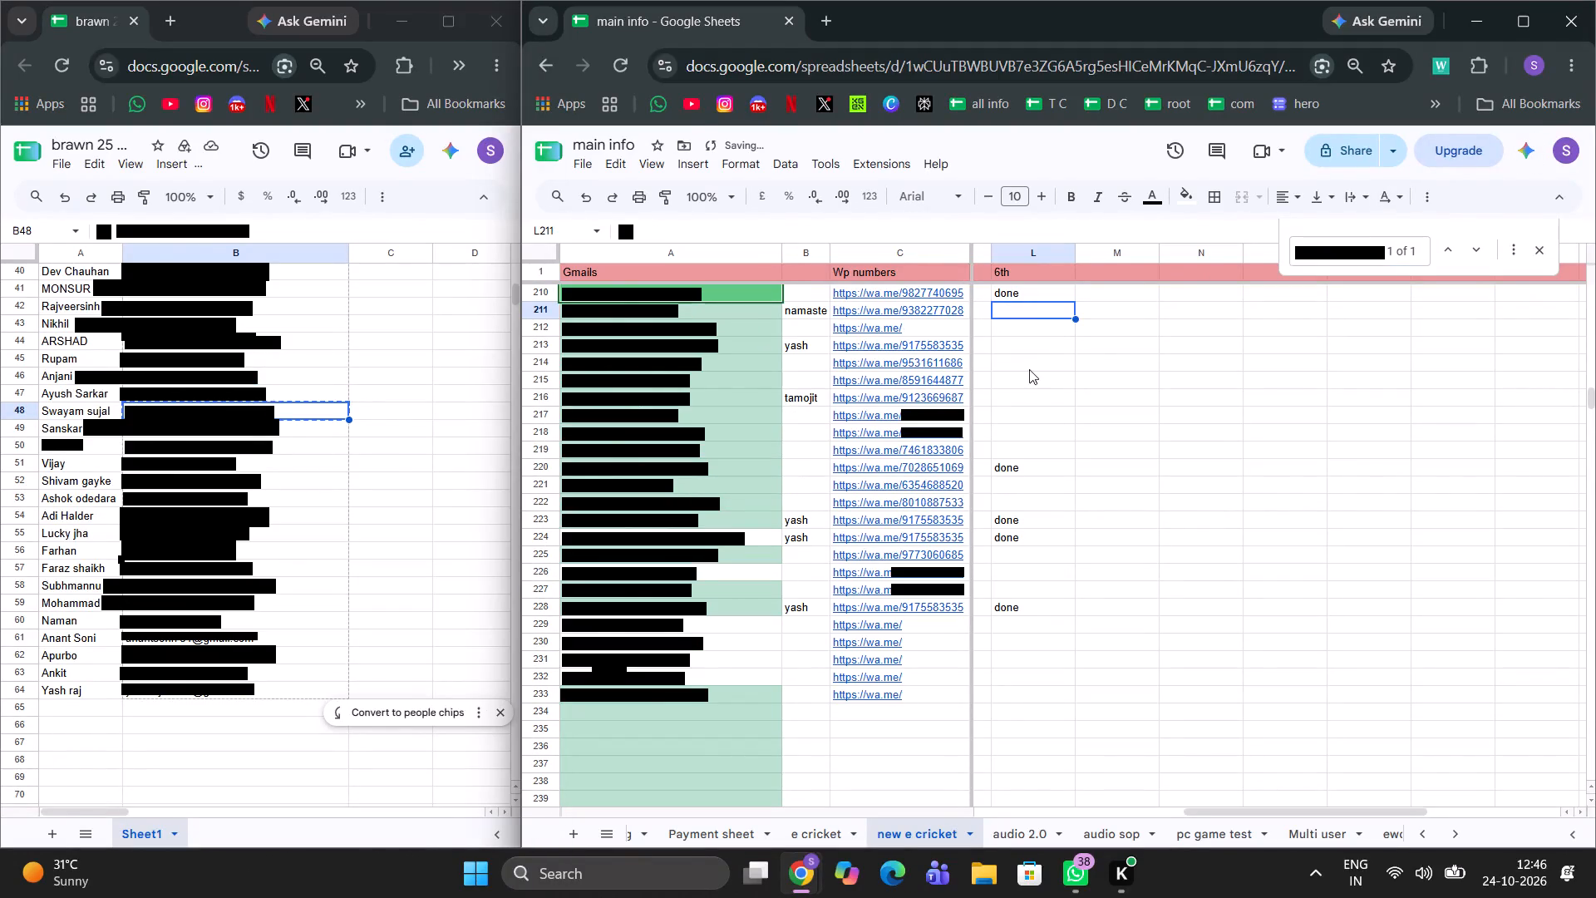
Search new e cricket for the brawn 25 row 49 Gmail and enter "done" under 6th in its row, 177.
scroll(1045, 409, right, 2)
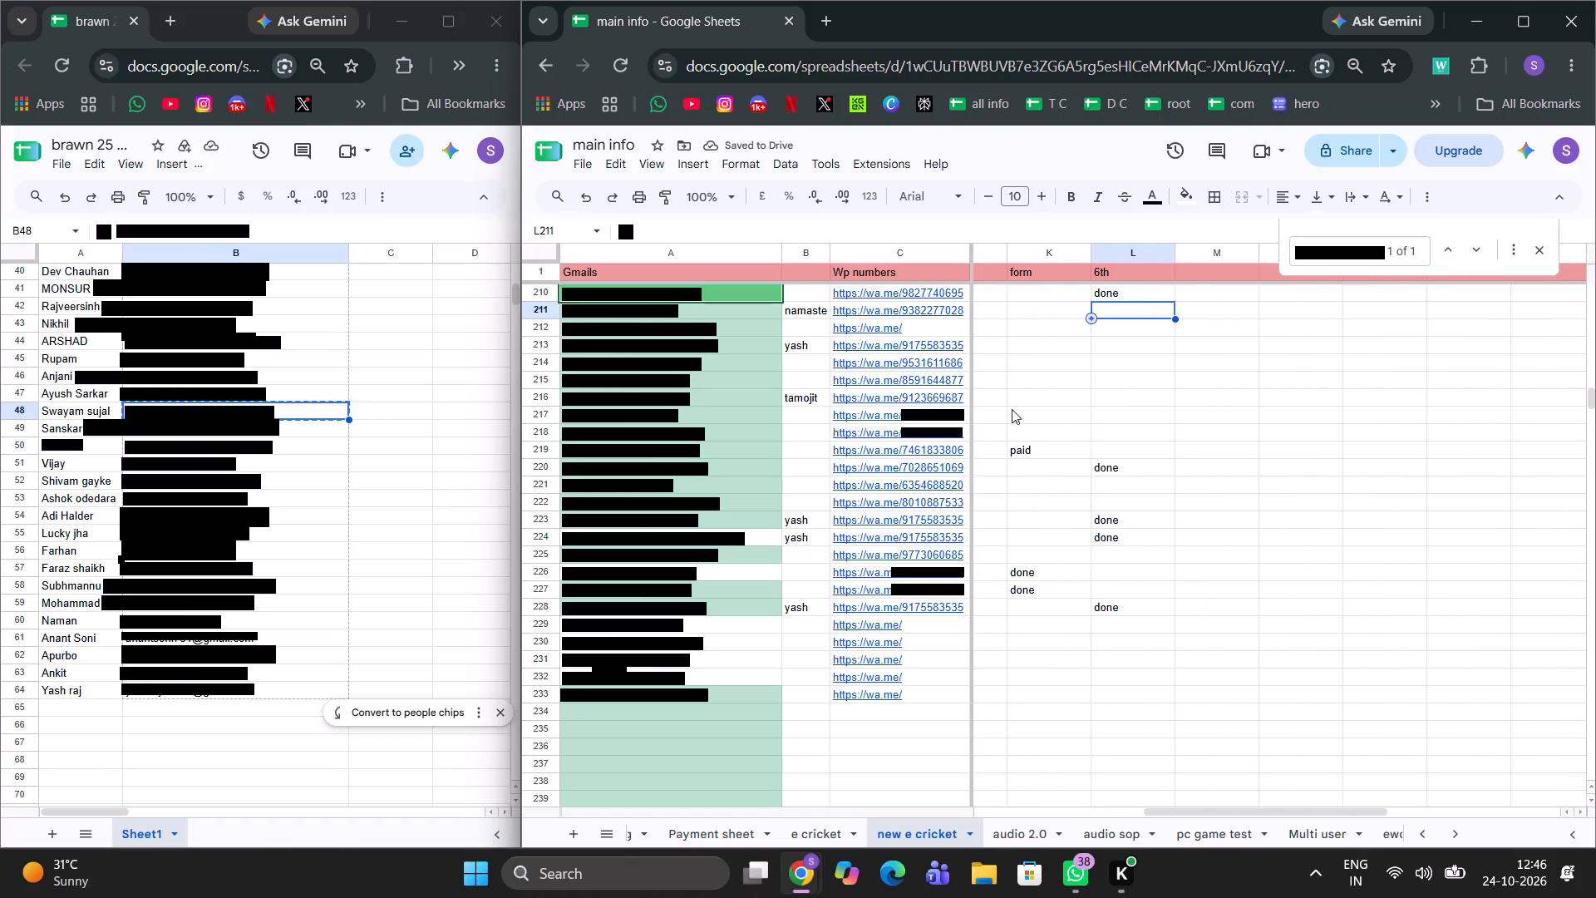
click(151, 428)
key(ctrl+c)
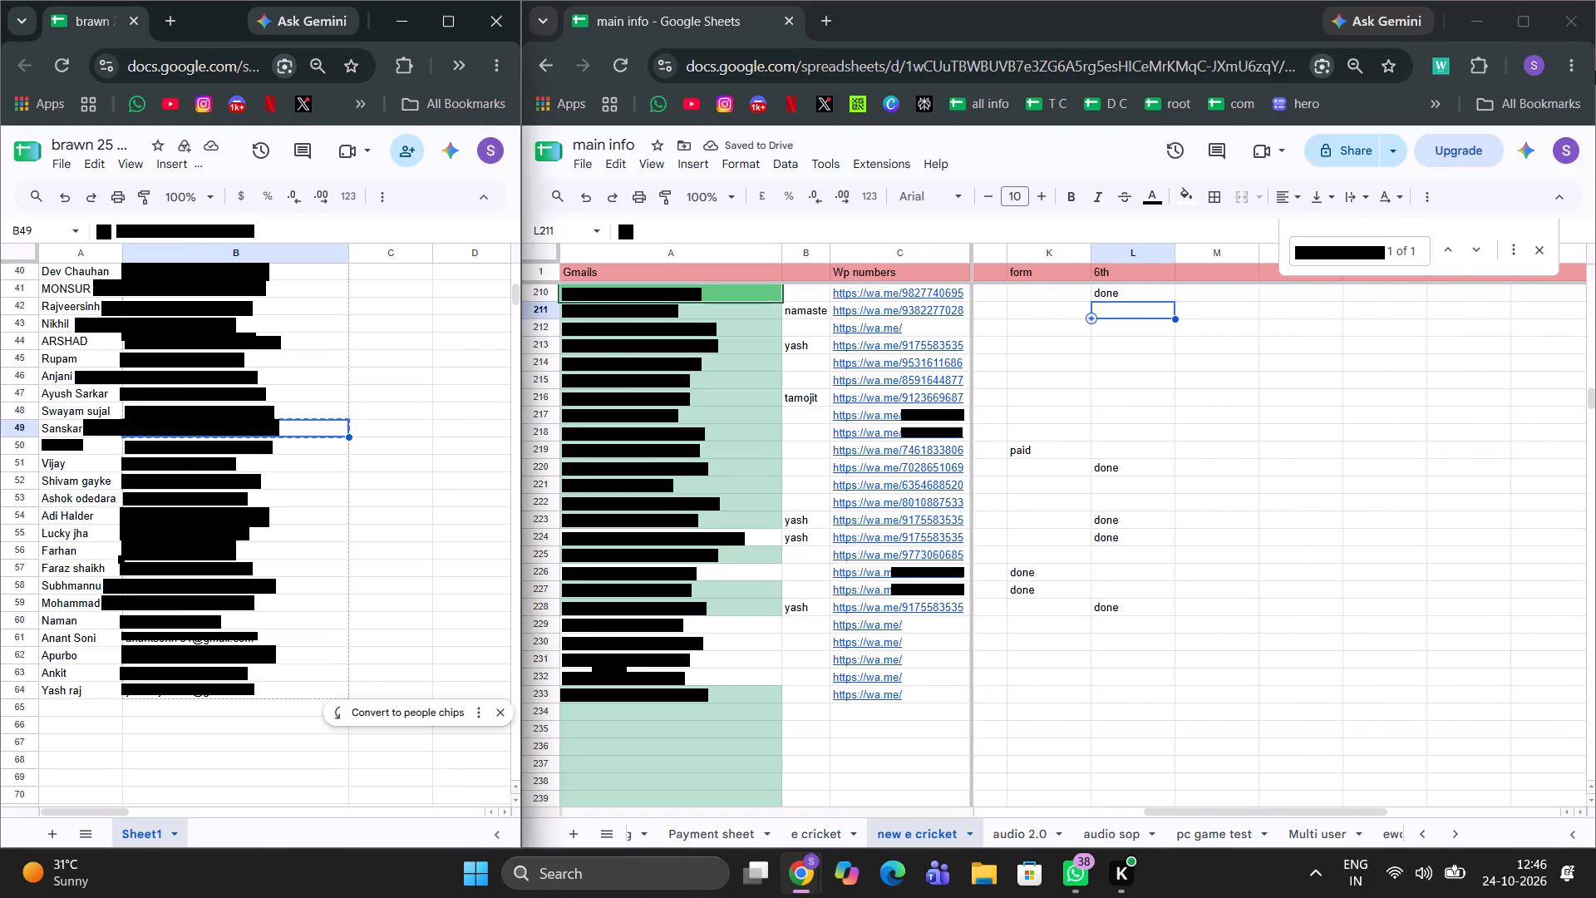
triple_click(1347, 258)
double_click(1347, 258)
key(ctrl+v)
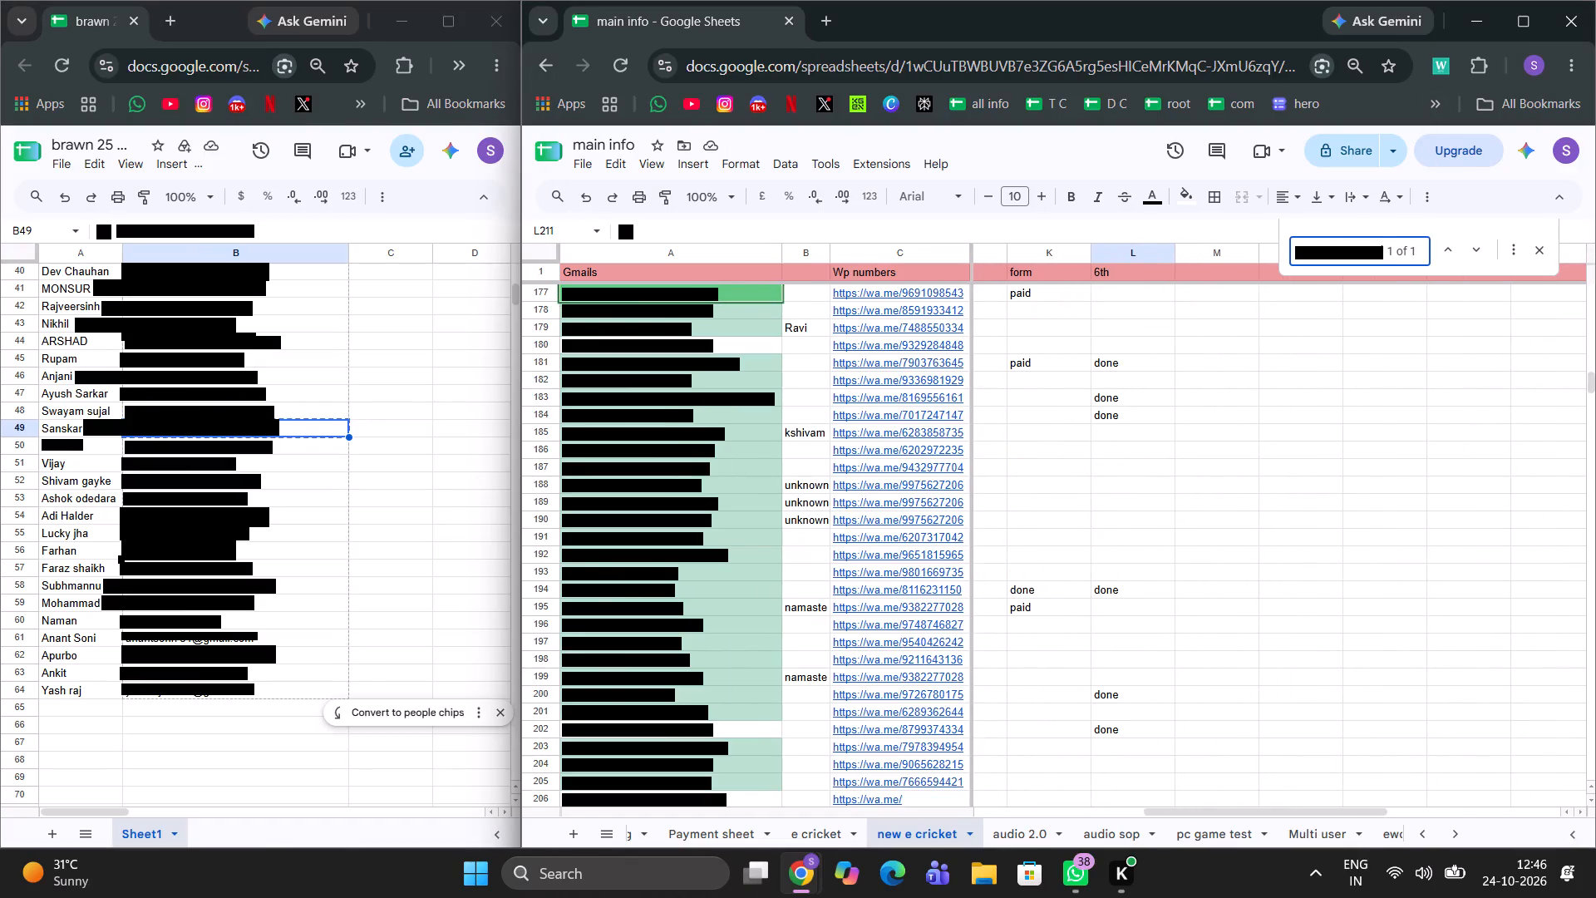
click(1138, 293)
text(done)
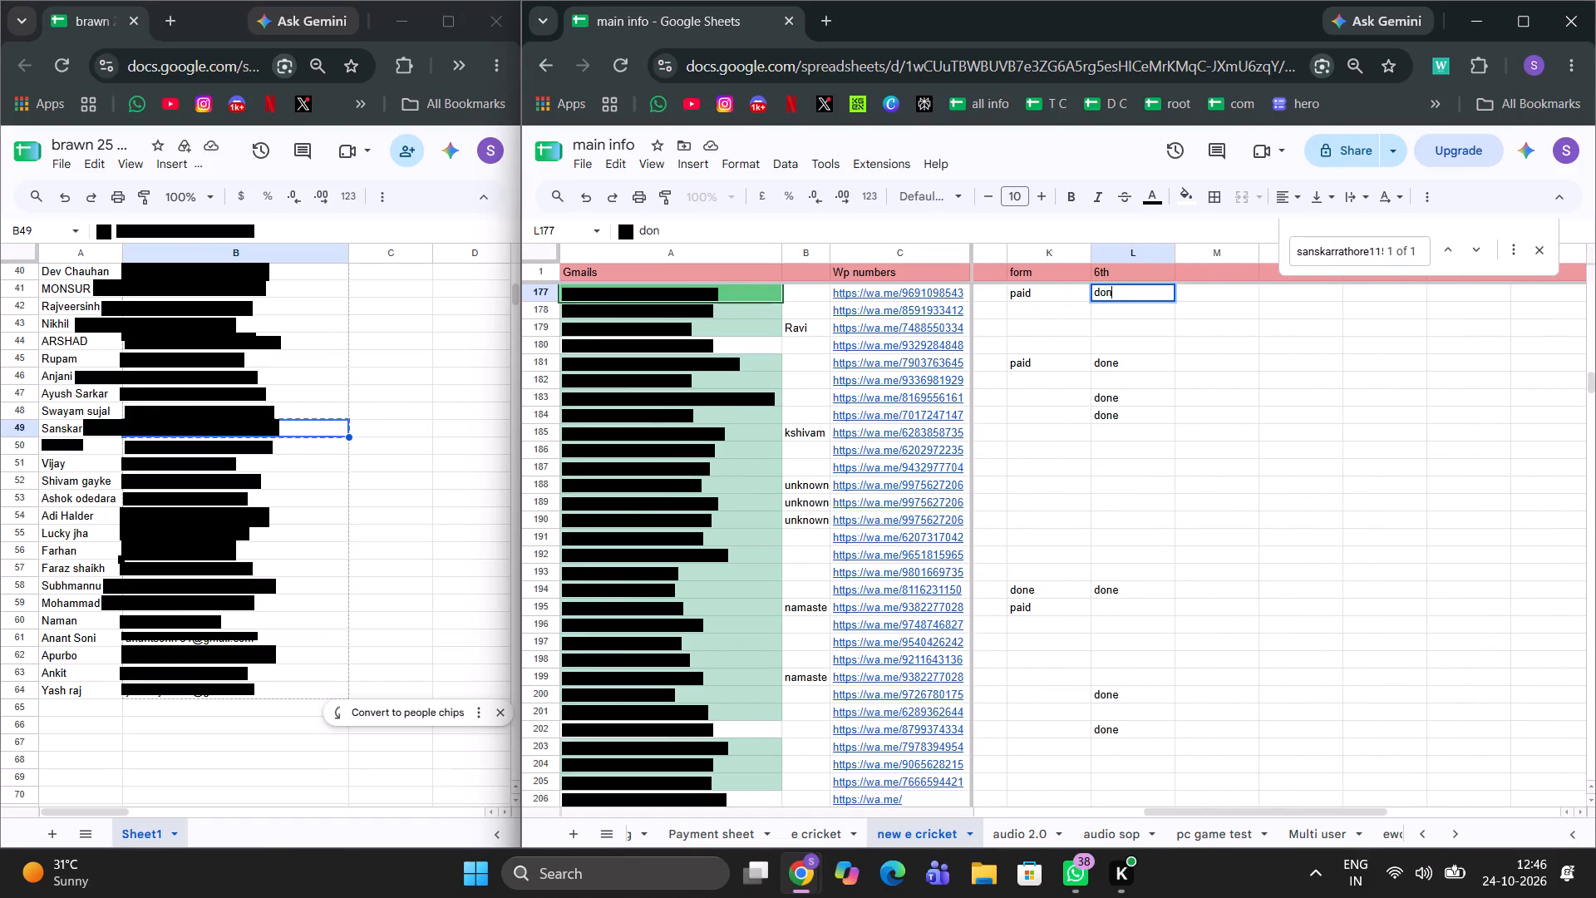
key(Return)
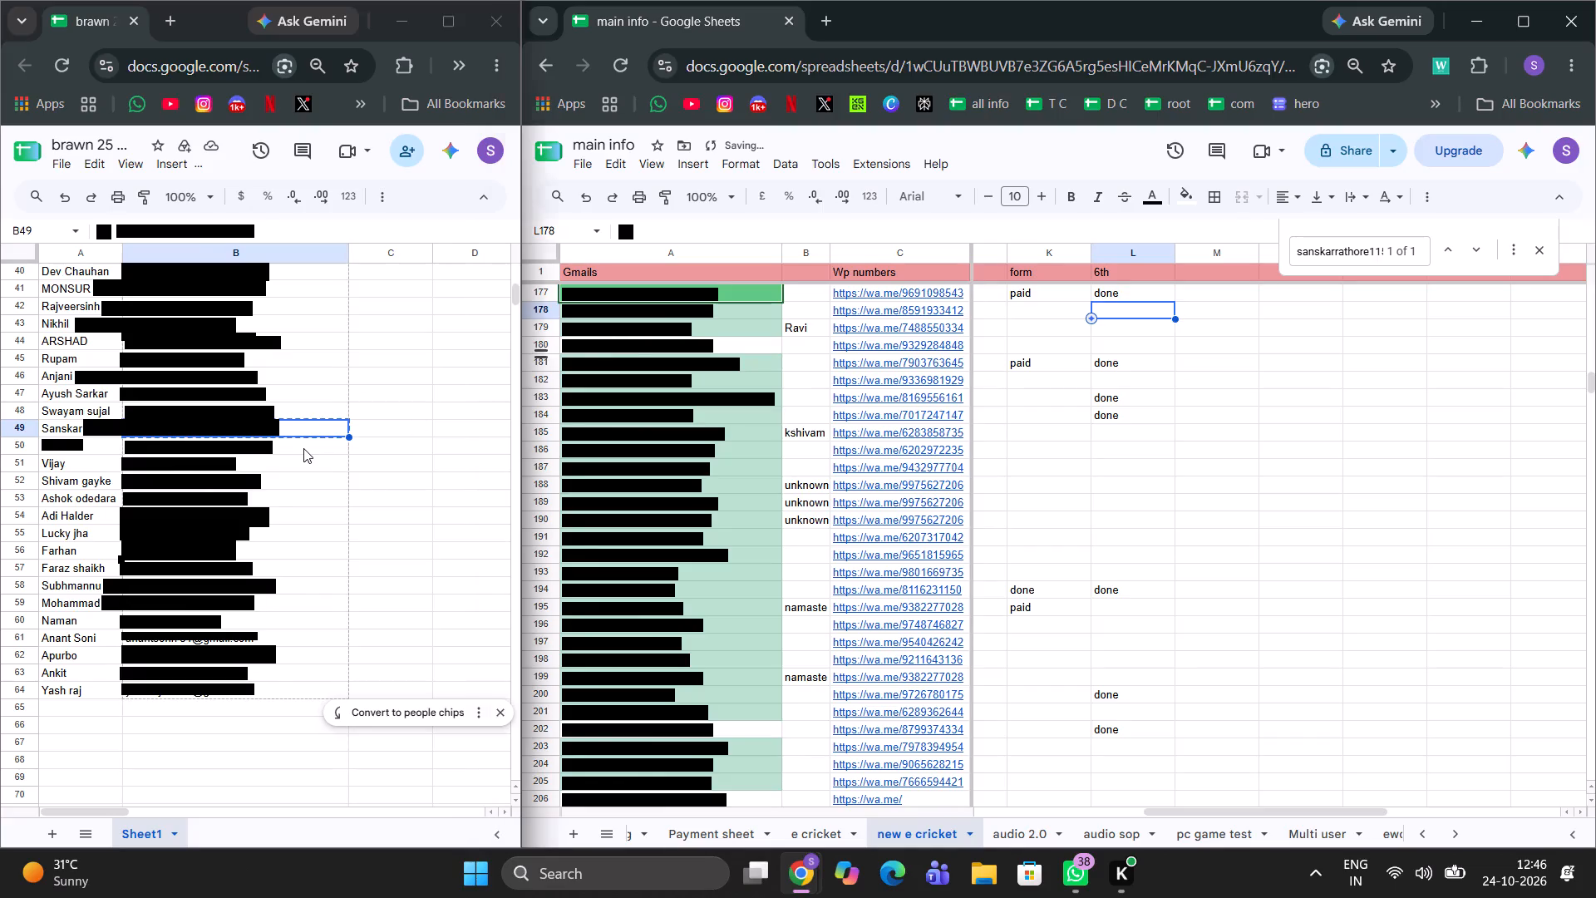
Search new e cricket for the brawn 25 row 50 Gmail and enter "done" under 6th in its row, 63.
click(303, 448)
key(ctrl+c)
triple_click(1366, 255)
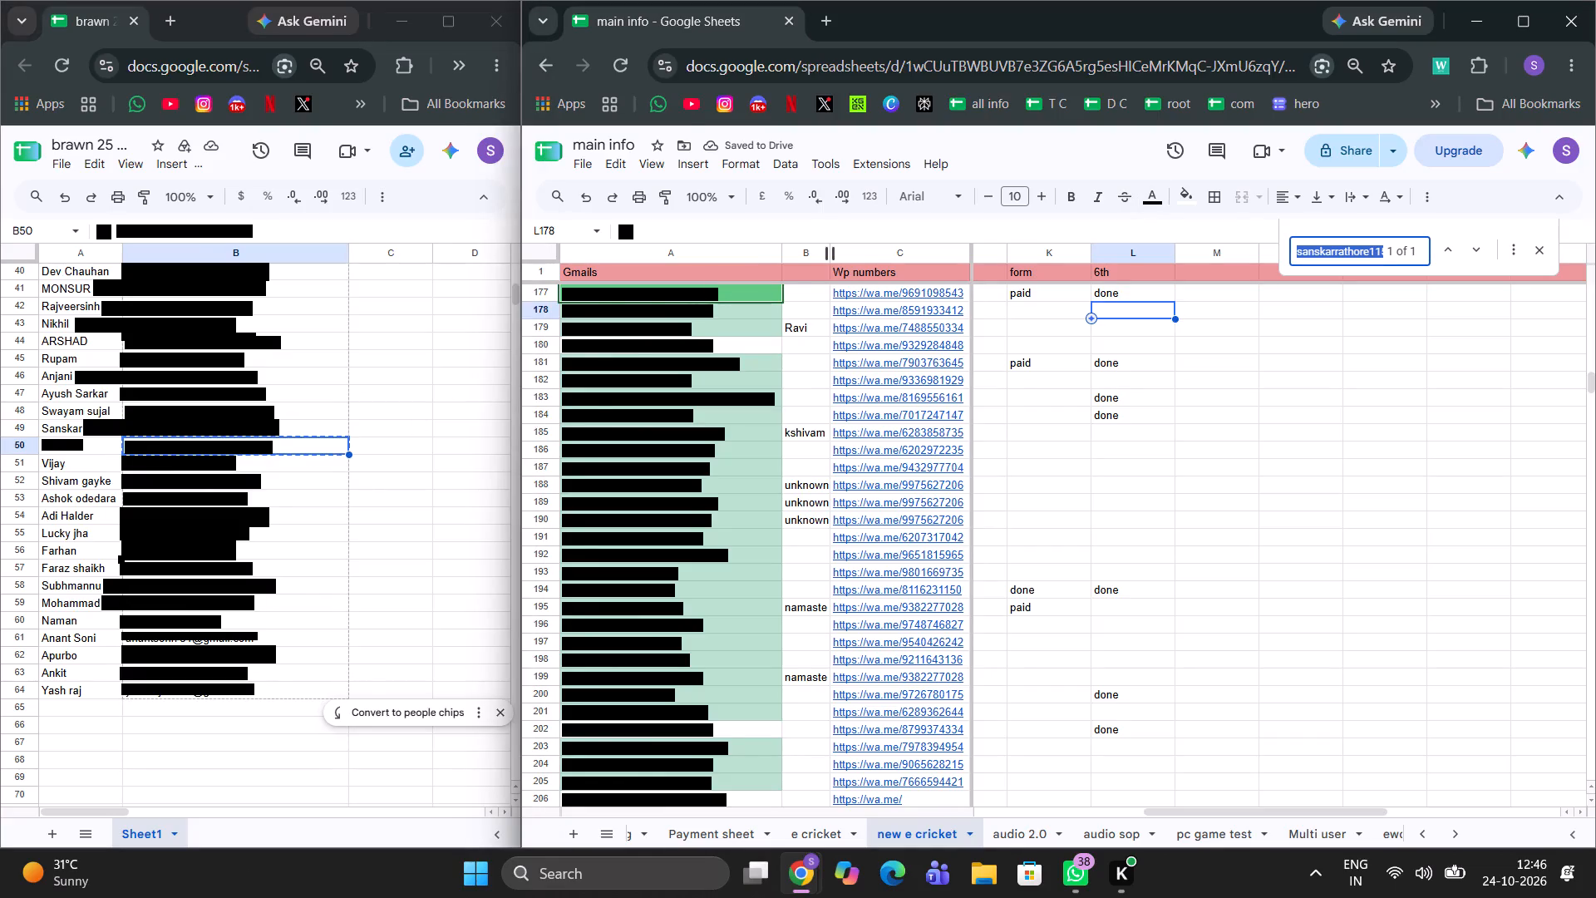
key(ctrl+v)
click(1106, 299)
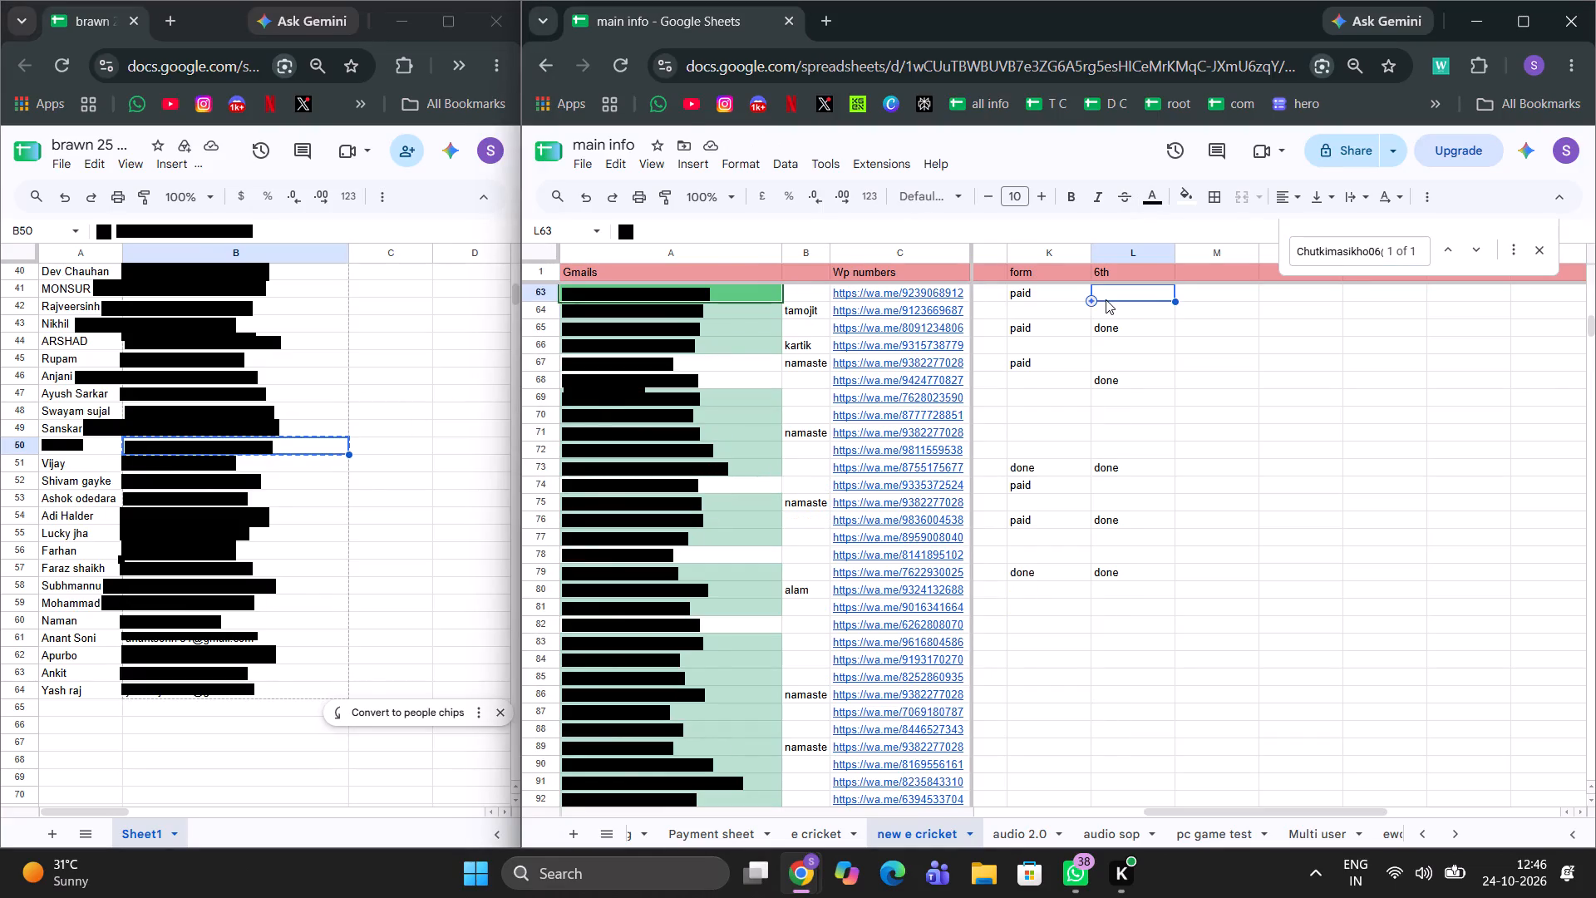
text(done)
key(Return)
Search new e cricket for the brawn 25 row 51 Gmail and enter "done" under 6th in its row, 217.
scroll(1107, 299, left, 1)
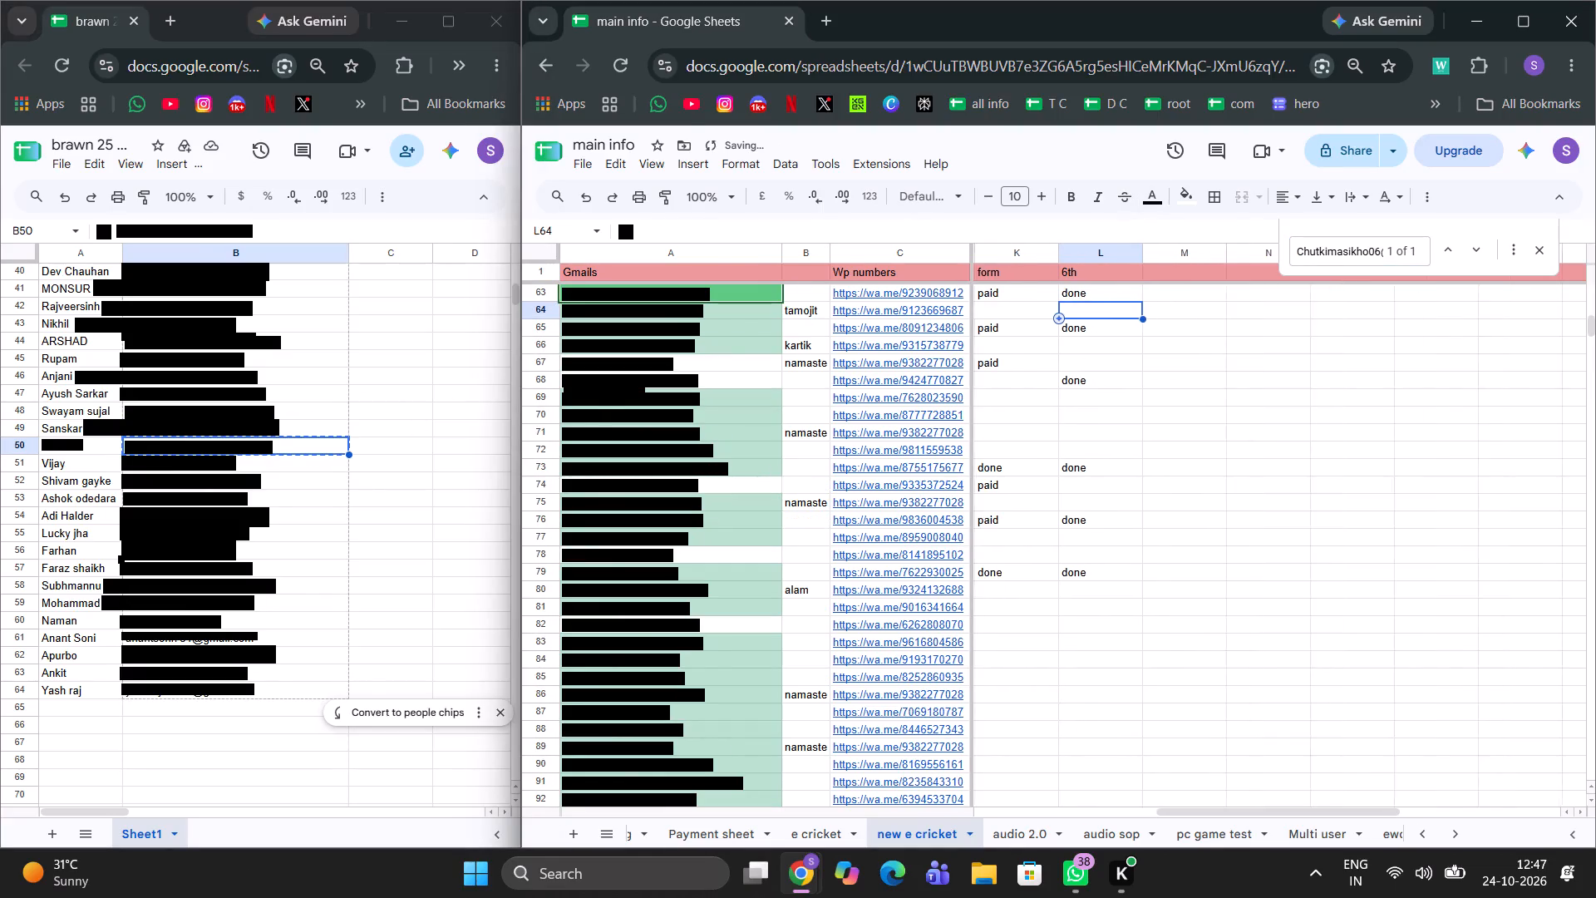
scroll(1107, 299, left, 1)
click(207, 470)
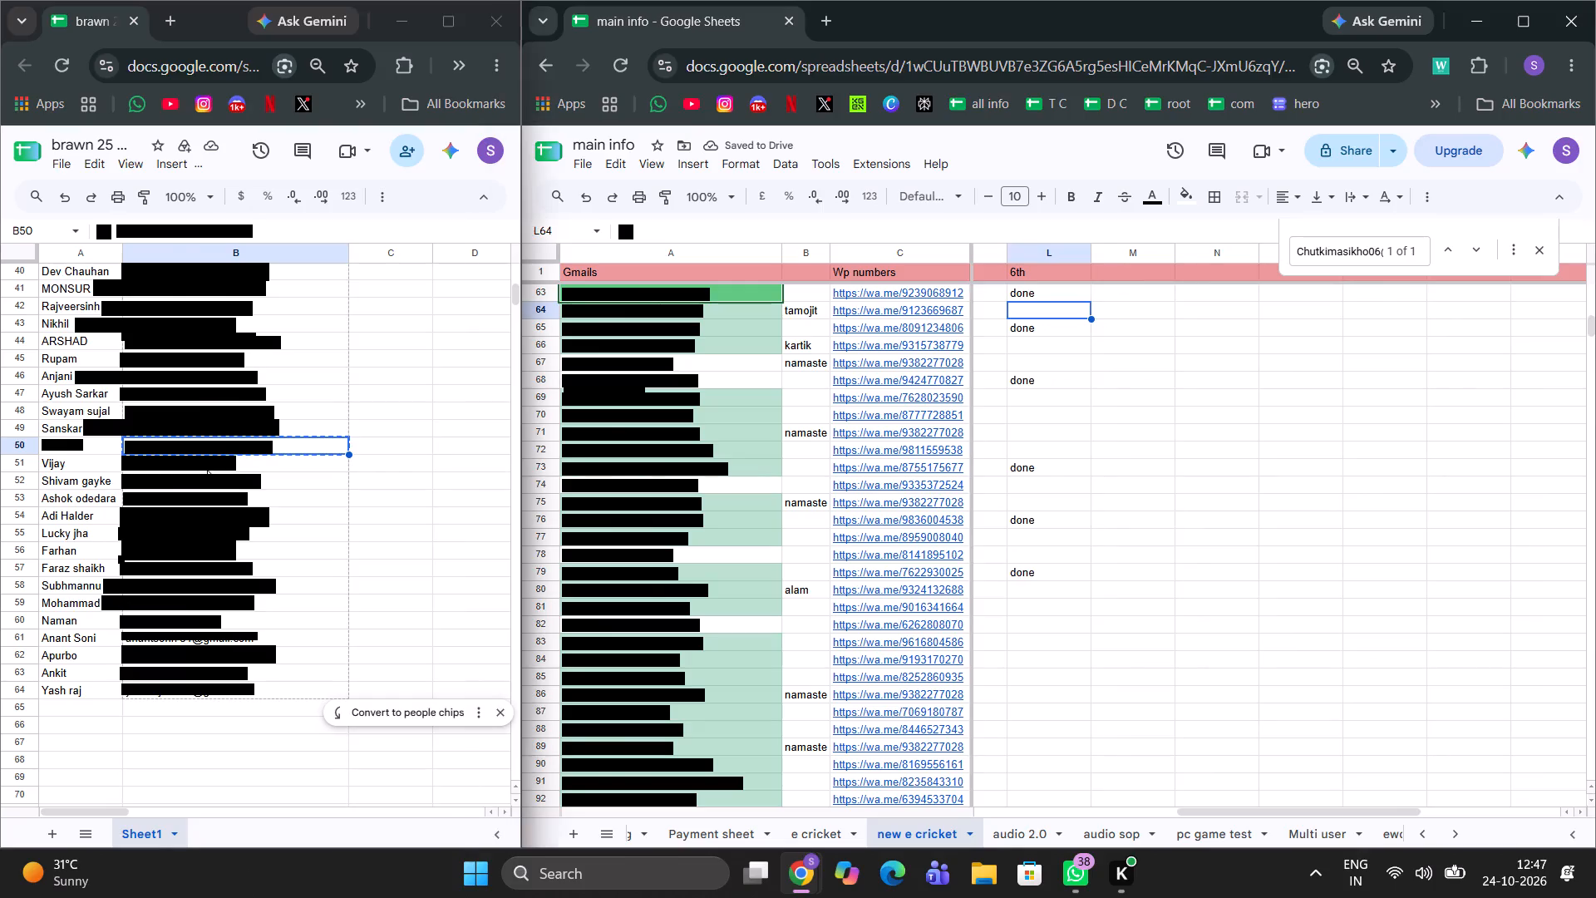
key(ctrl+c)
triple_click(1325, 250)
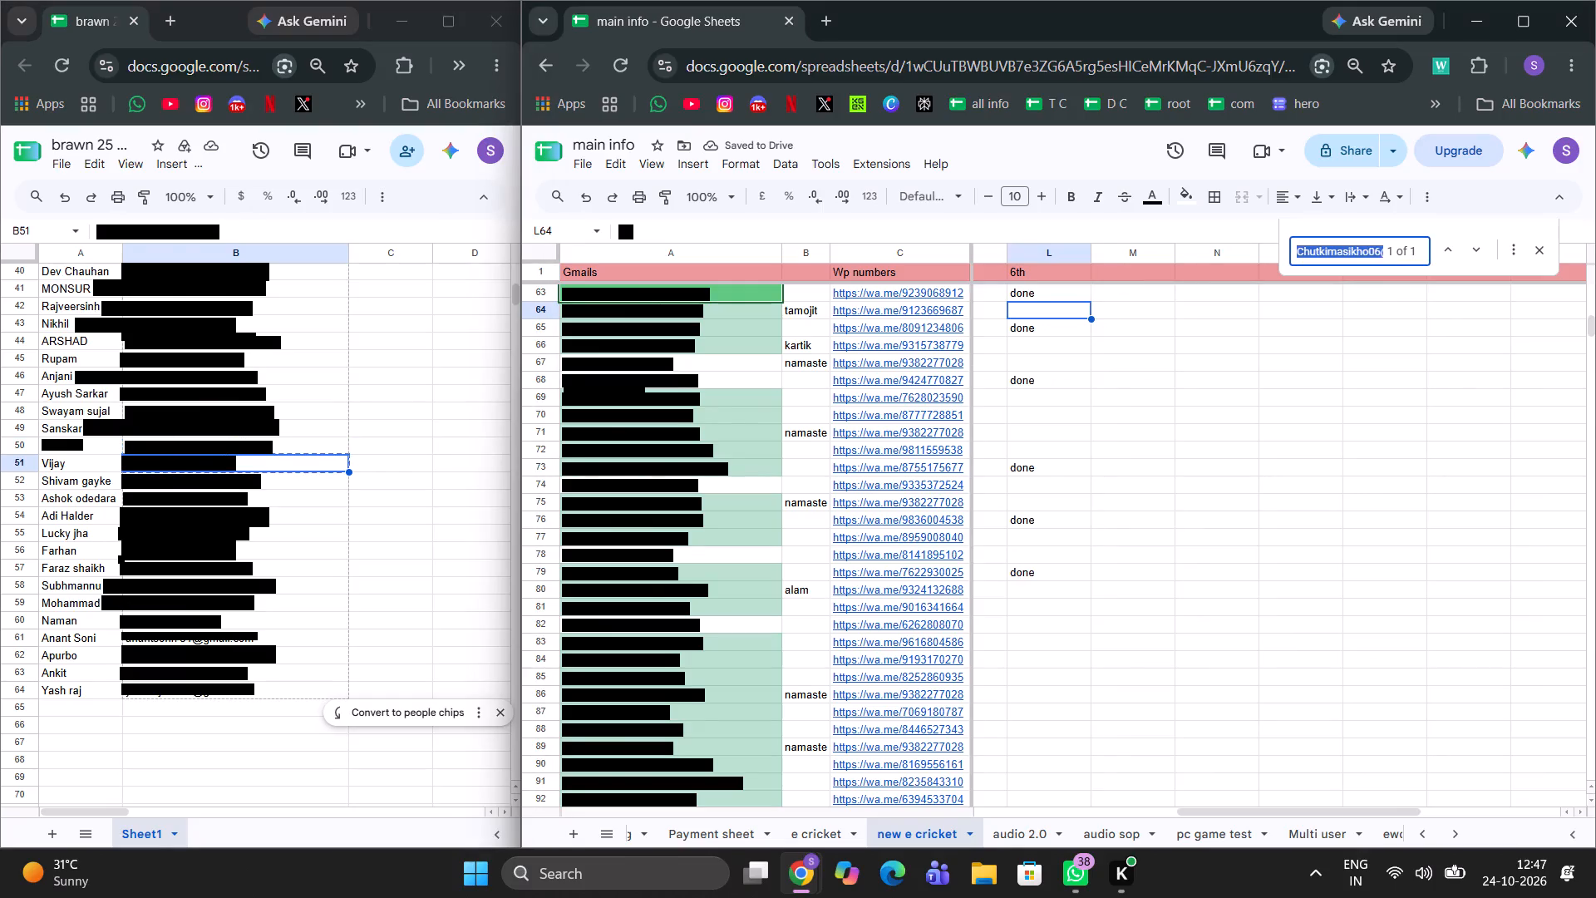
key(ctrl+v)
click(1045, 797)
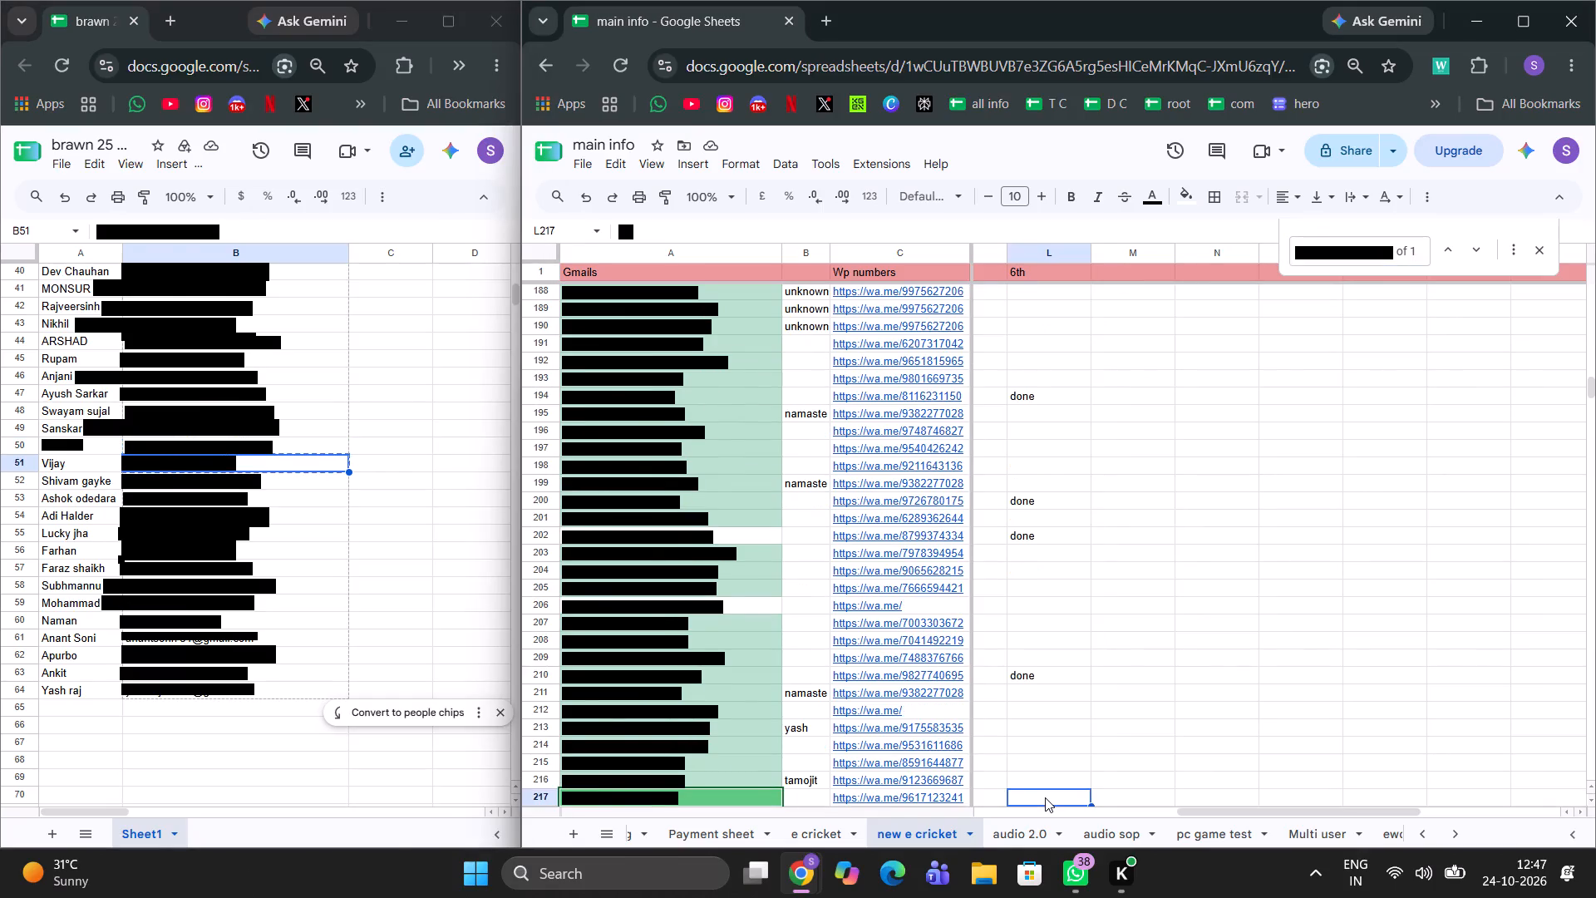
text(done)
key(Return)
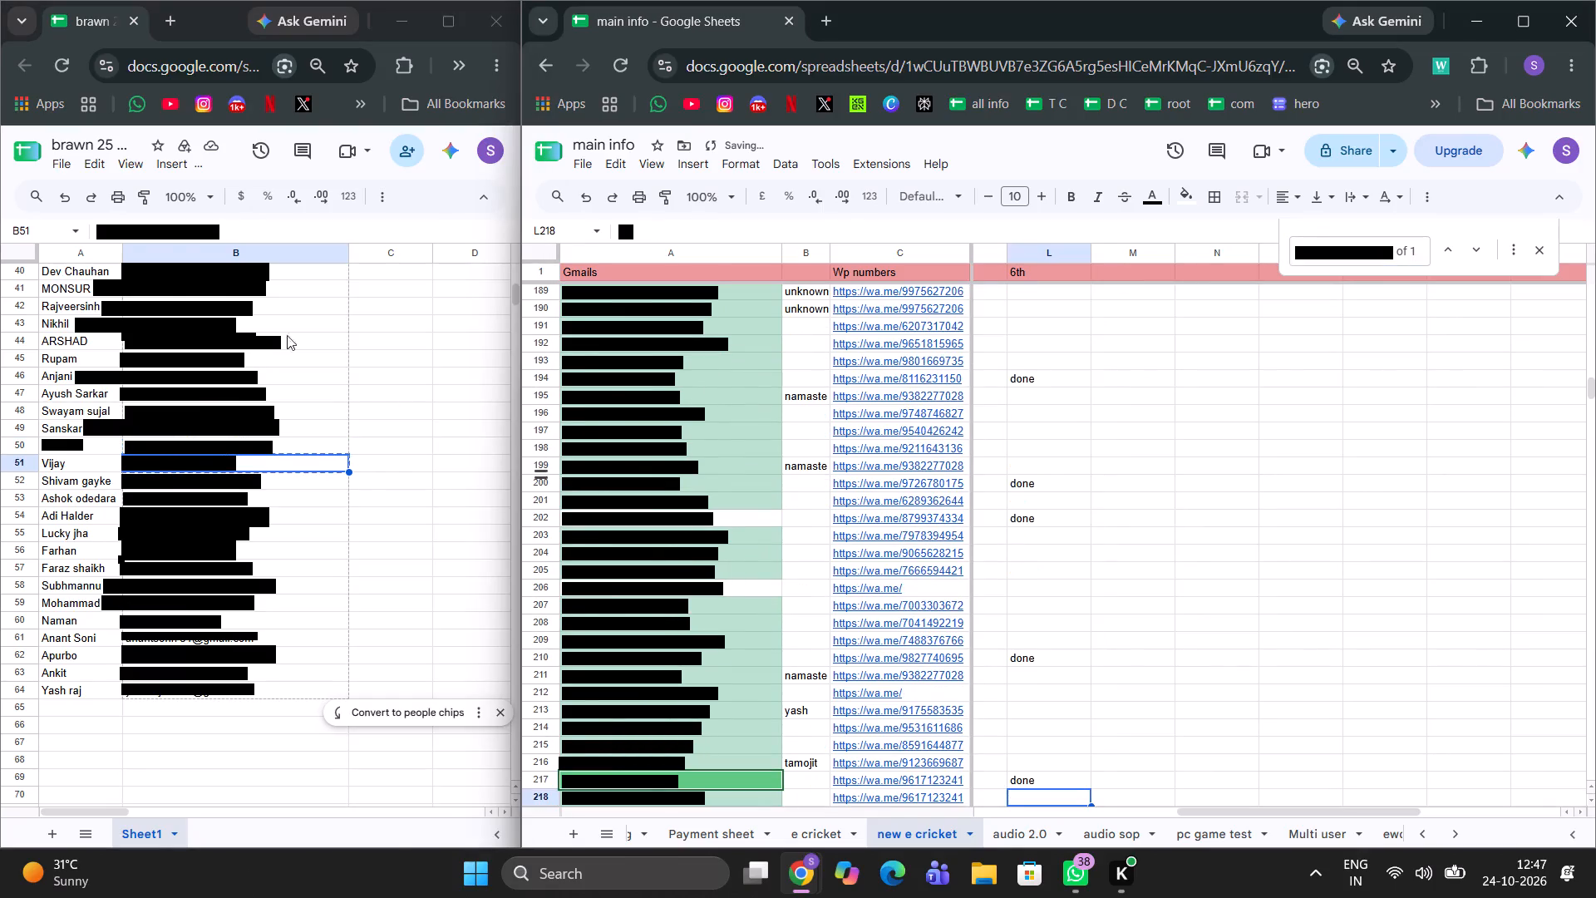
click(256, 480)
key(ctrl+c)
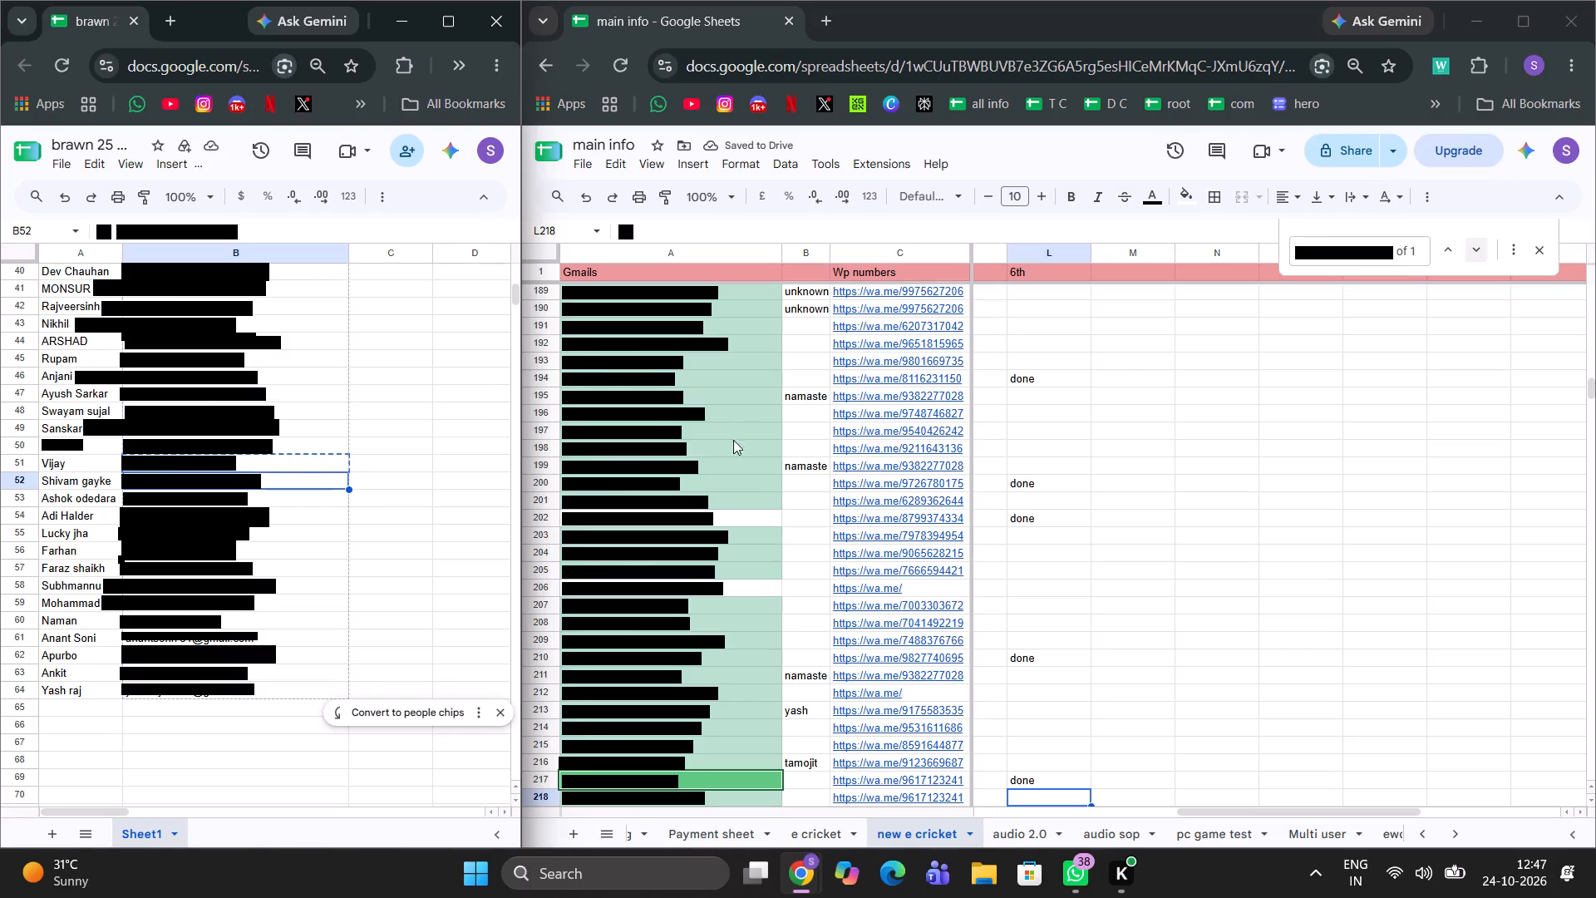
click(293, 464)
double_click(1245, 399)
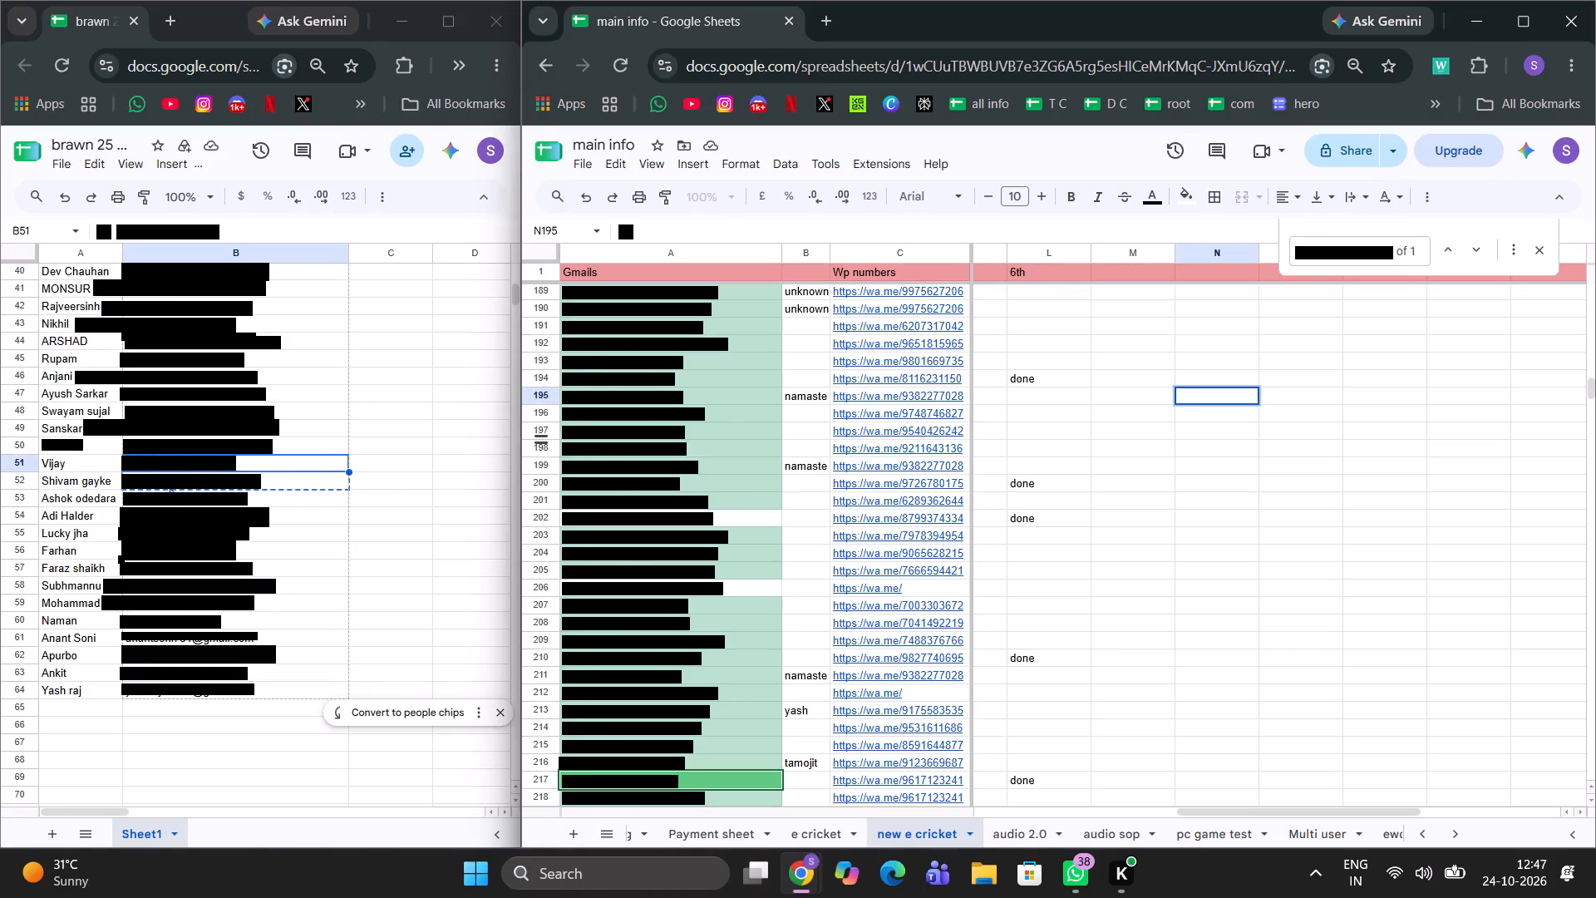
click(165, 485)
triple_click(1358, 250)
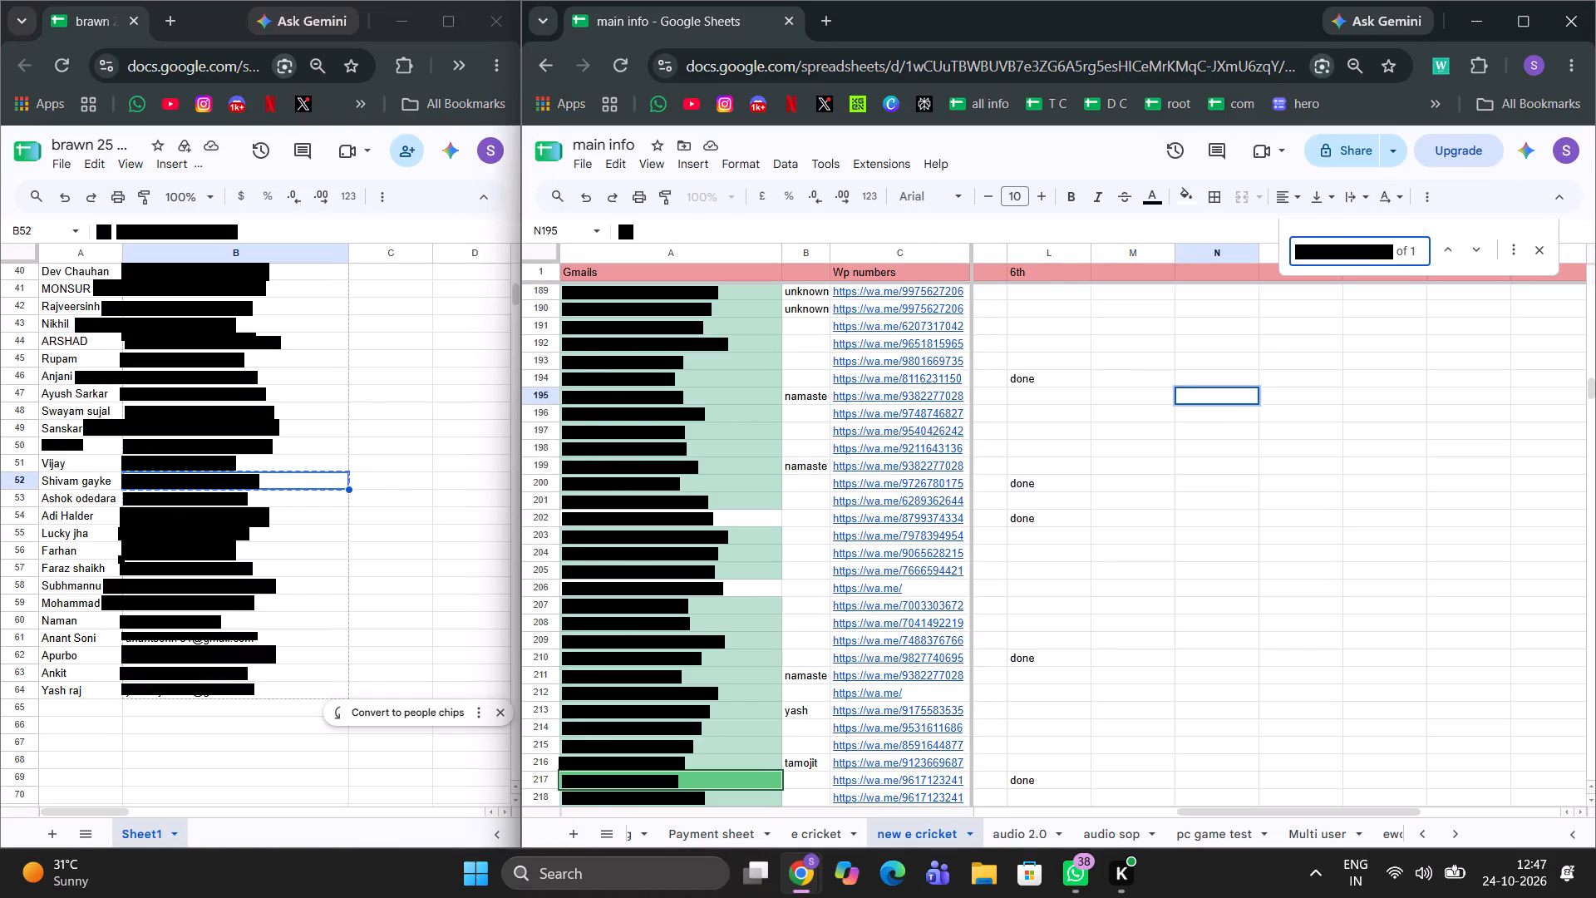
key(ctrl+v)
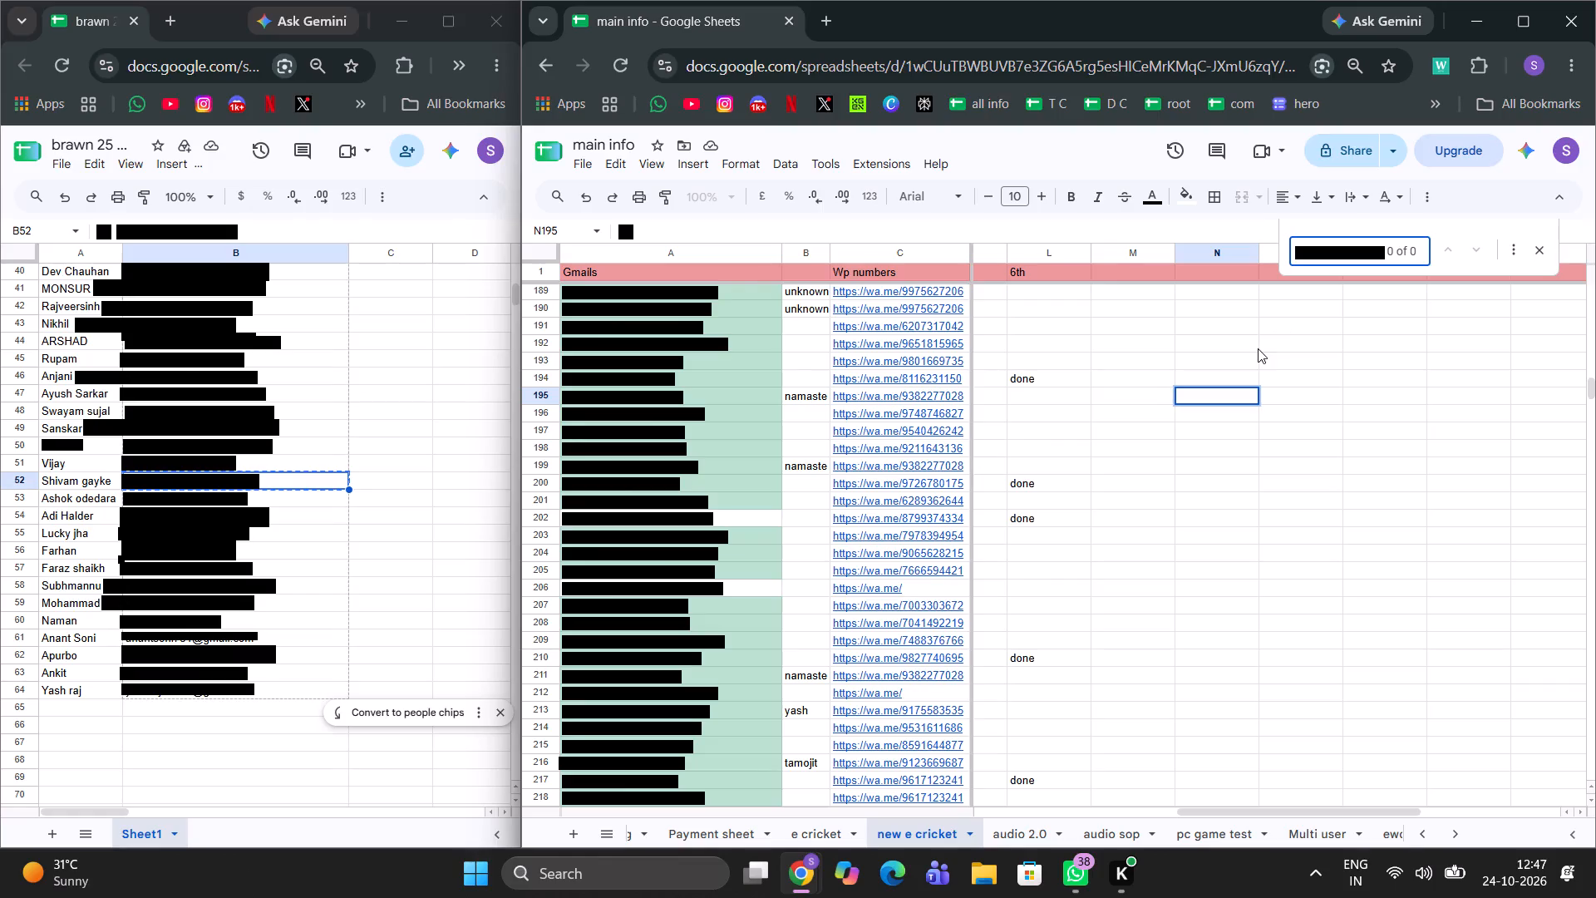
key(BackSpace)
key(BackSpace)
key(BackSpace)
key(BackSpace)
key(BackSpace)
key(BackSpace)
key(BackSpace)
key(BackSpace)
key(BackSpace)
key(BackSpace)
key(BackSpace)
key(BackSpace)
key(BackSpace)
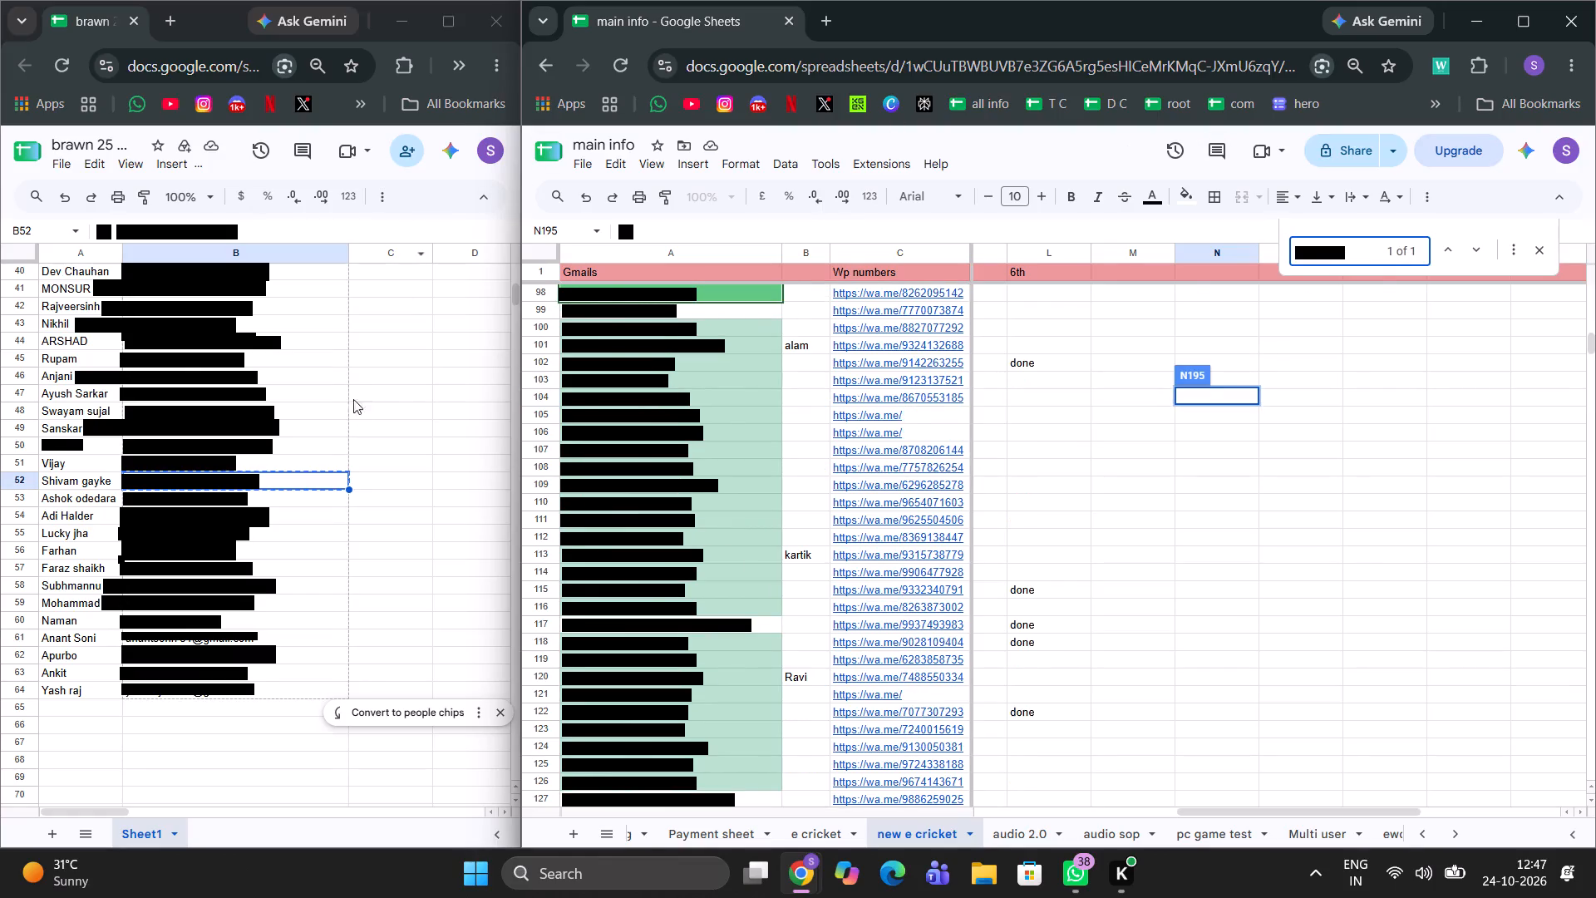
Replace the Gmail in new e cricket row 98 with the brawn 25 row 52 Gmail and enter "done" under 6th there.
click(313, 477)
key(ctrl+c)
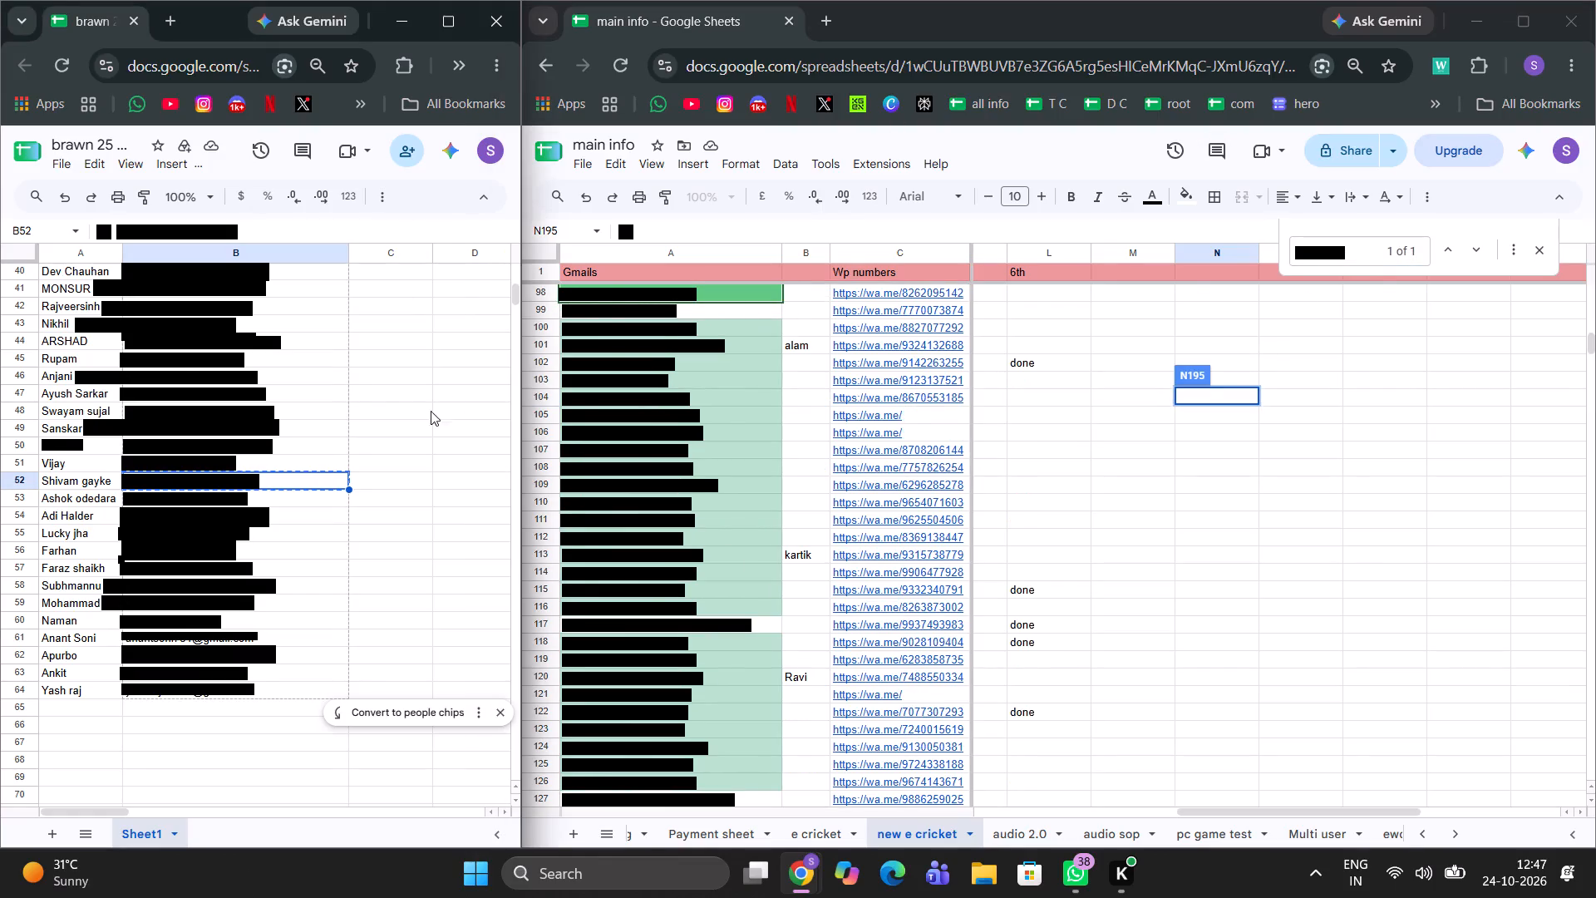
double_click(693, 292)
triple_click(693, 292)
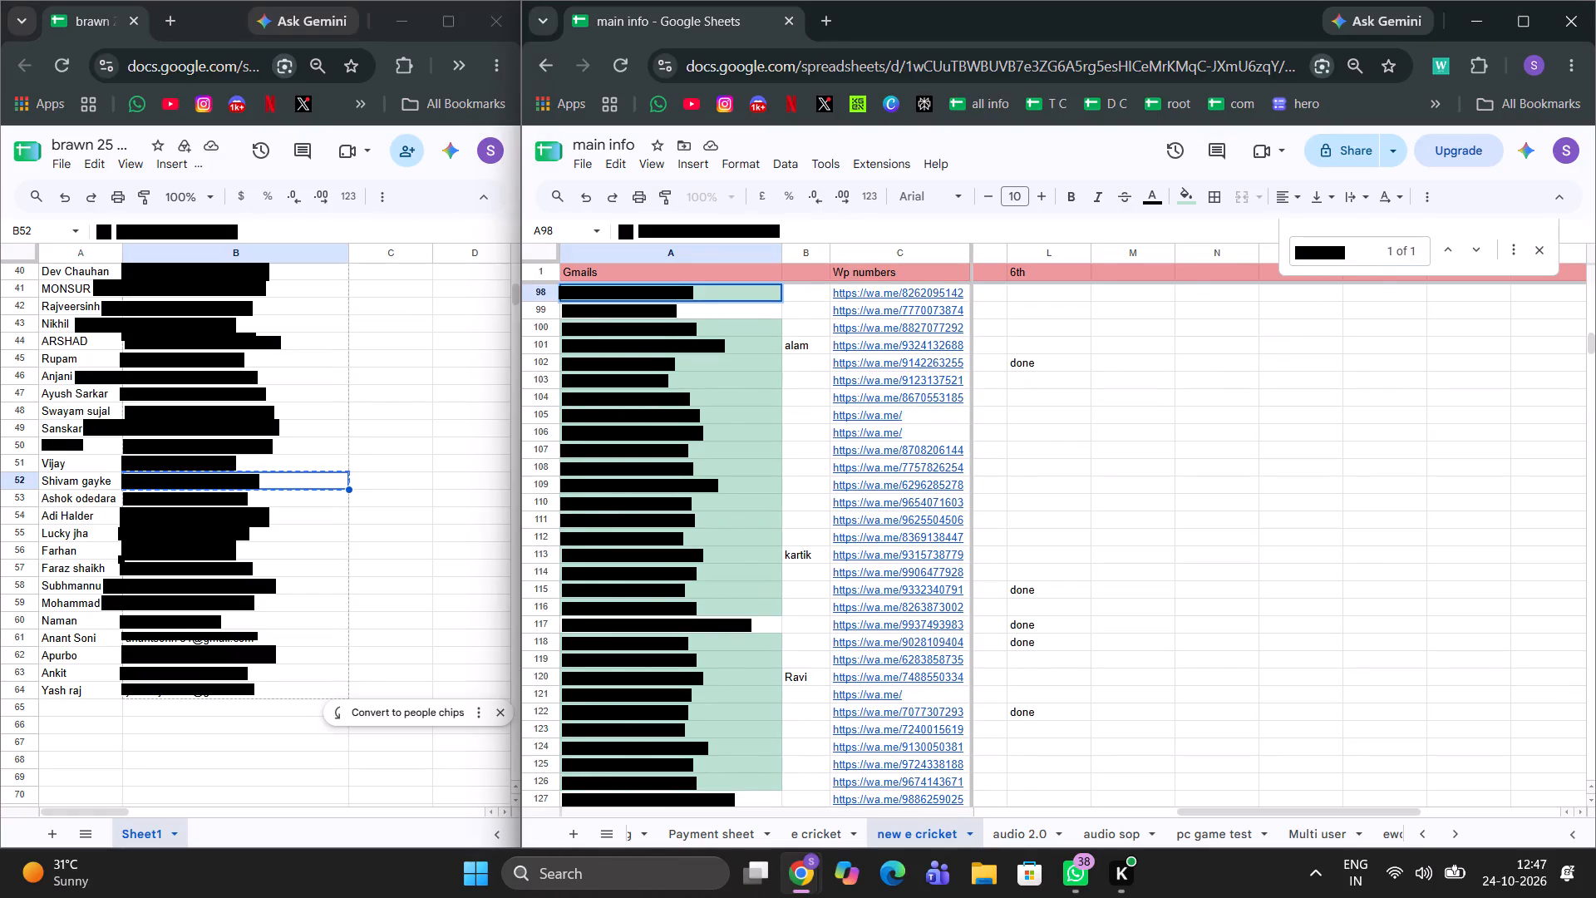
click(693, 292)
key(ctrl+v)
click(1048, 304)
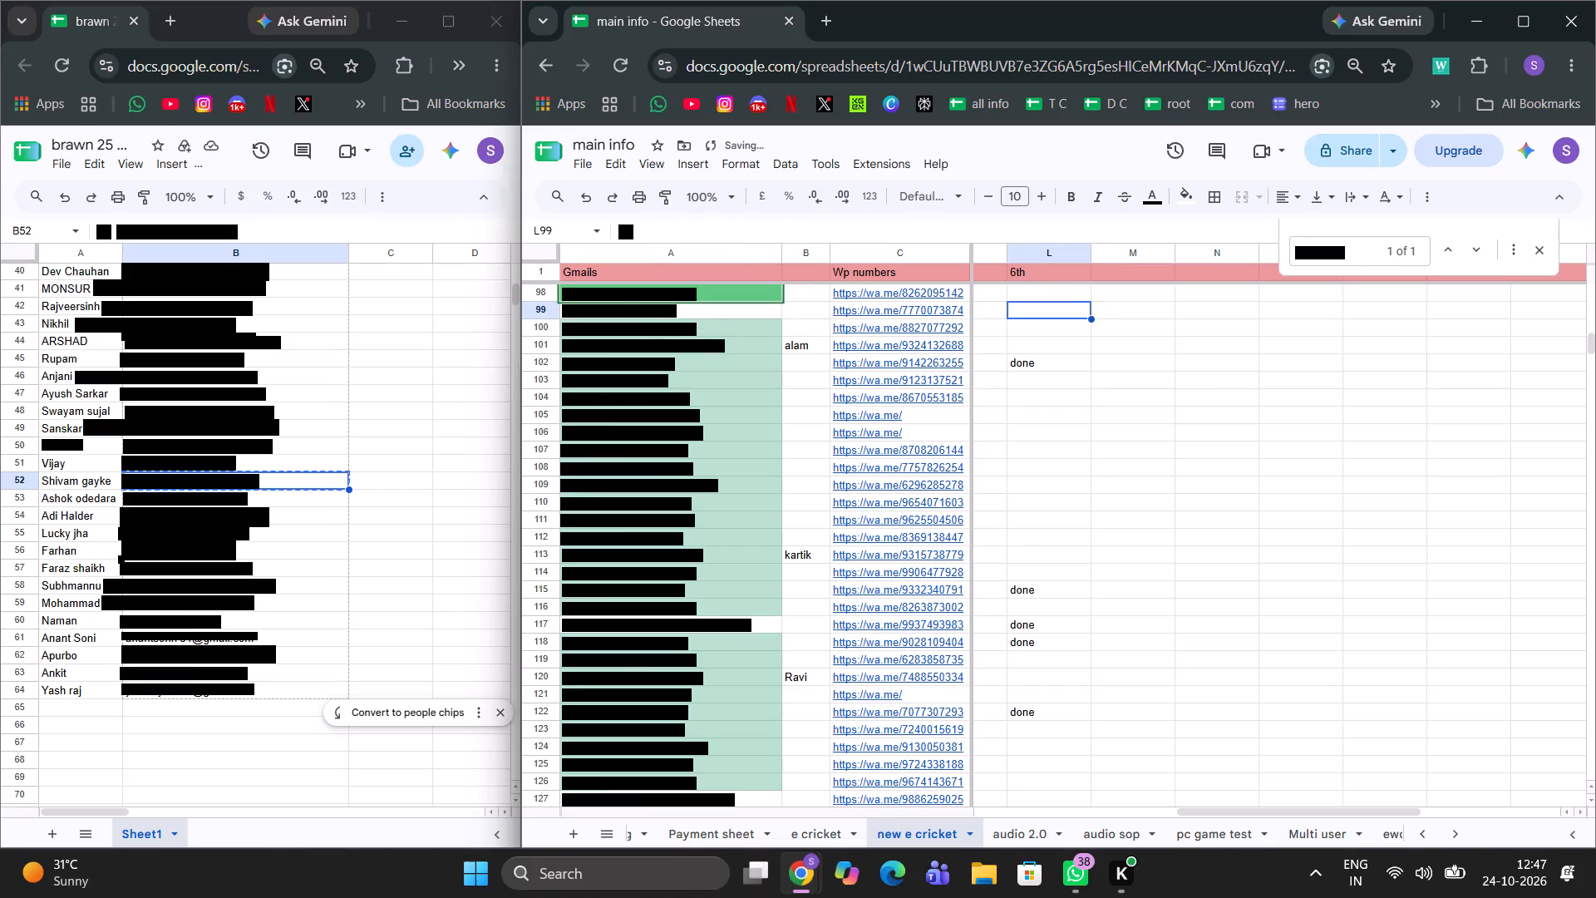
key(Up)
text(done)
key(Return)
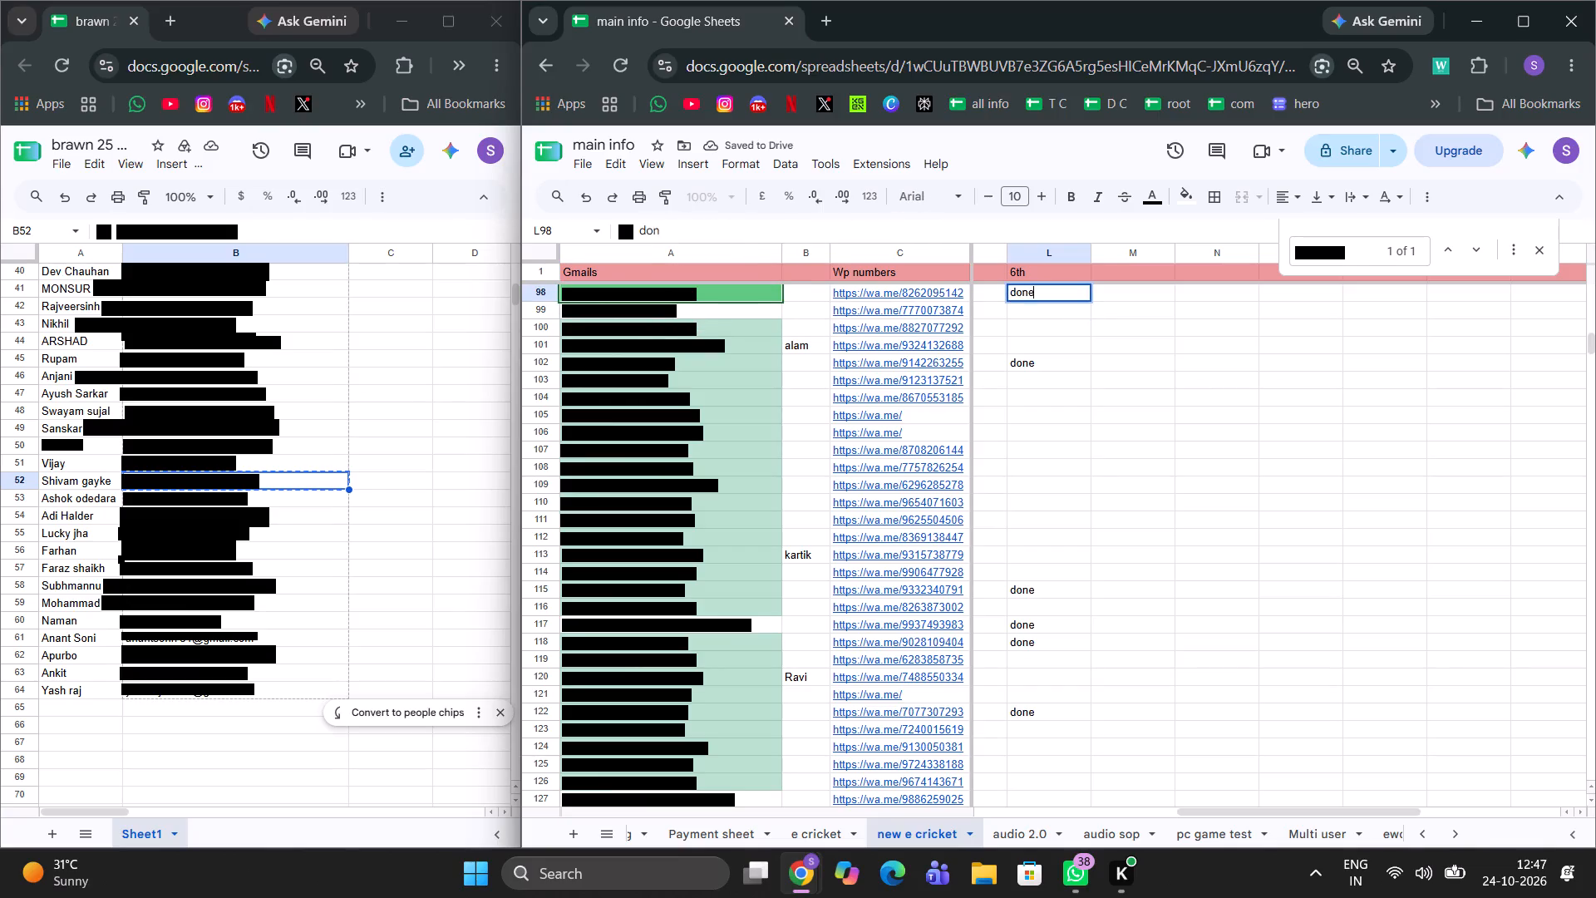
Search new e cricket for the brawn 25 row 53 Gmail and enter "done" under 6th in its row, 81.
double_click(164, 499)
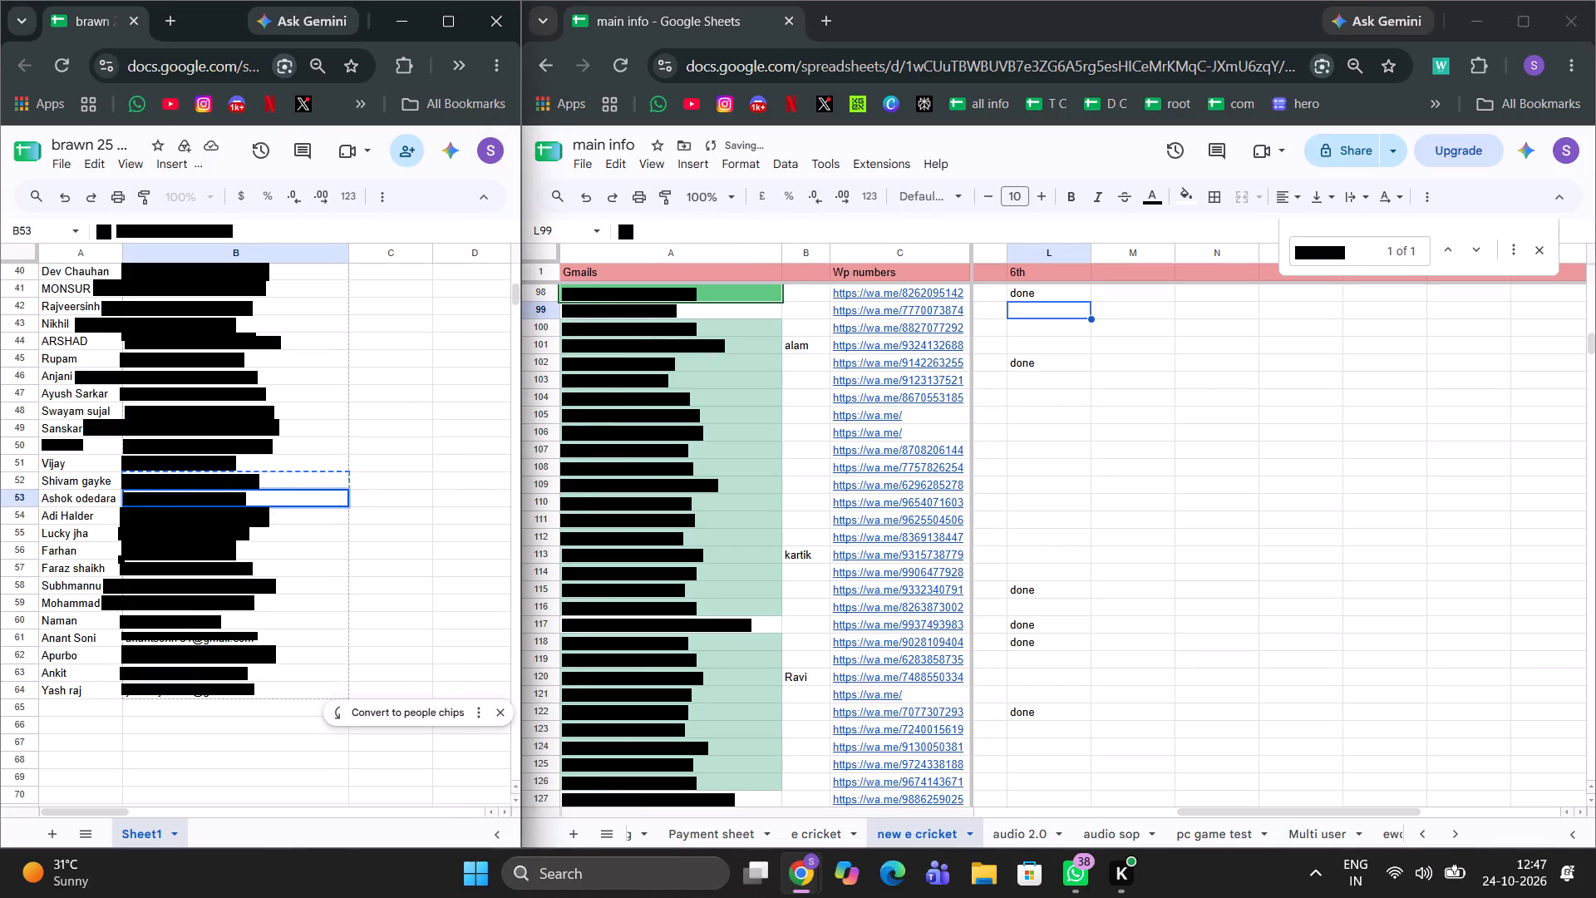
click(277, 481)
key(Down)
key(ctrl+c)
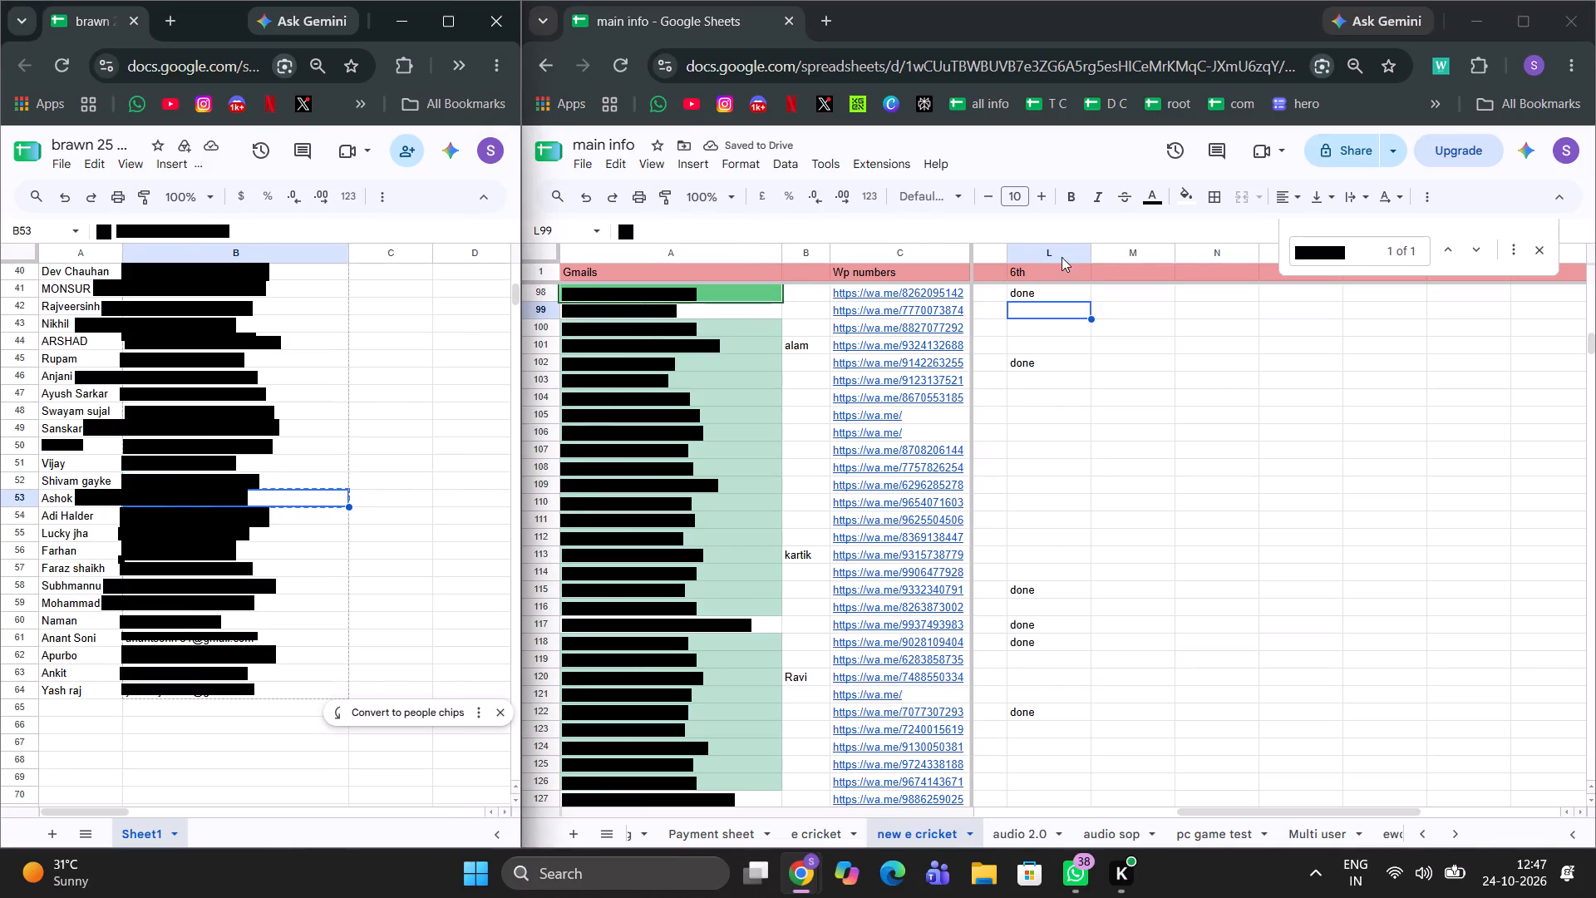
double_click(1308, 248)
key(ctrl+v)
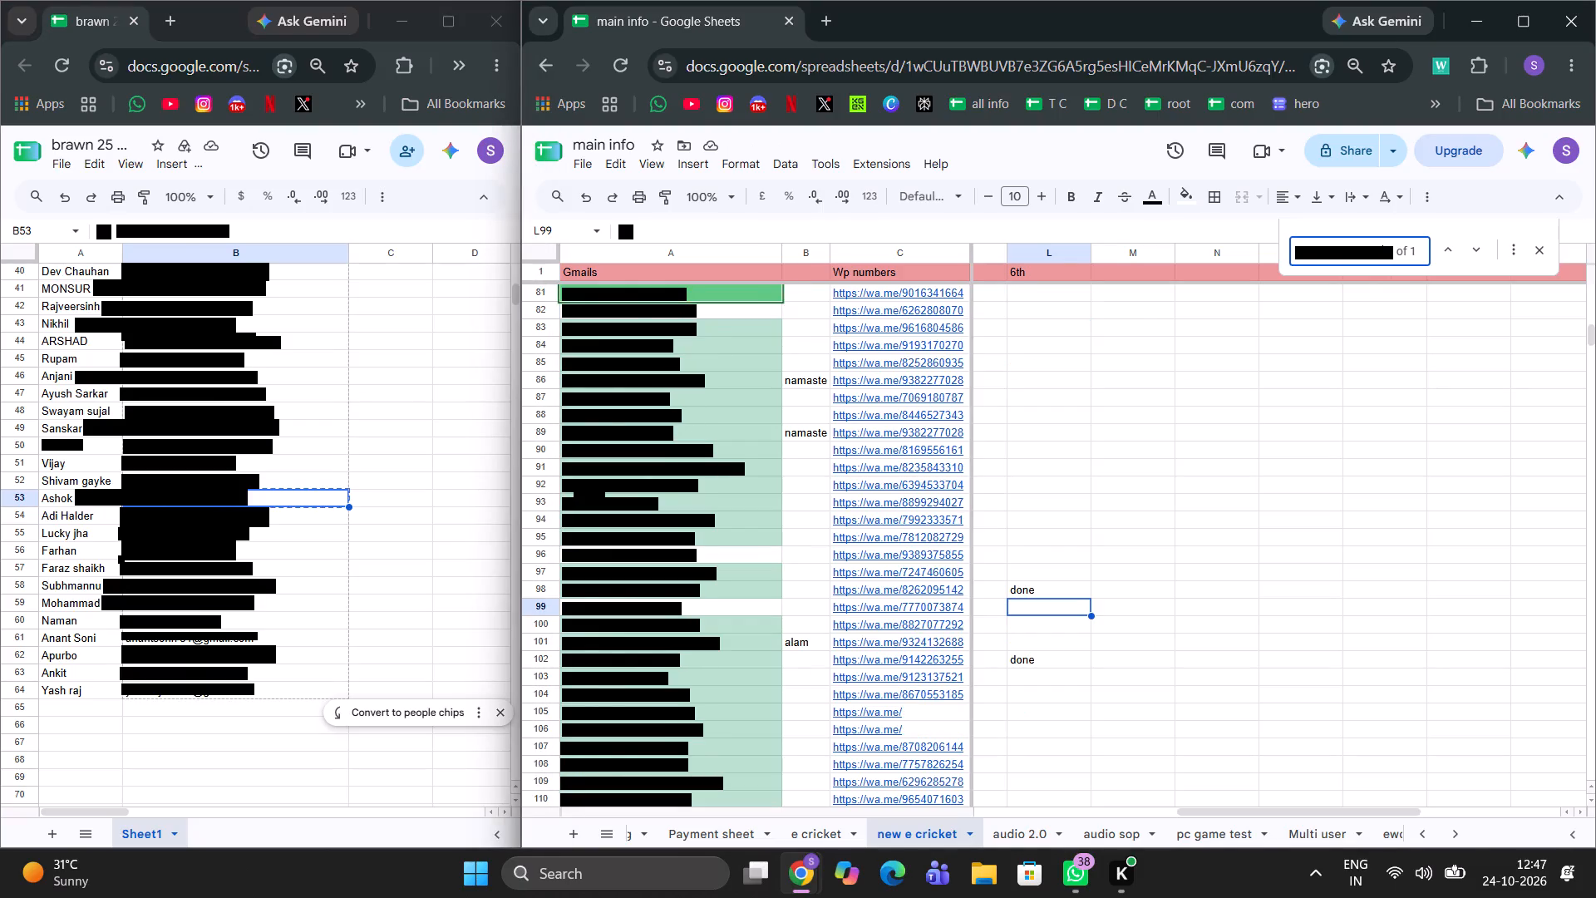
click(1076, 294)
text(done)
key(Return)
Search new e cricket for the brawn 25 row 54 Gmail and enter "done" under 6th in its row, 147.
click(246, 520)
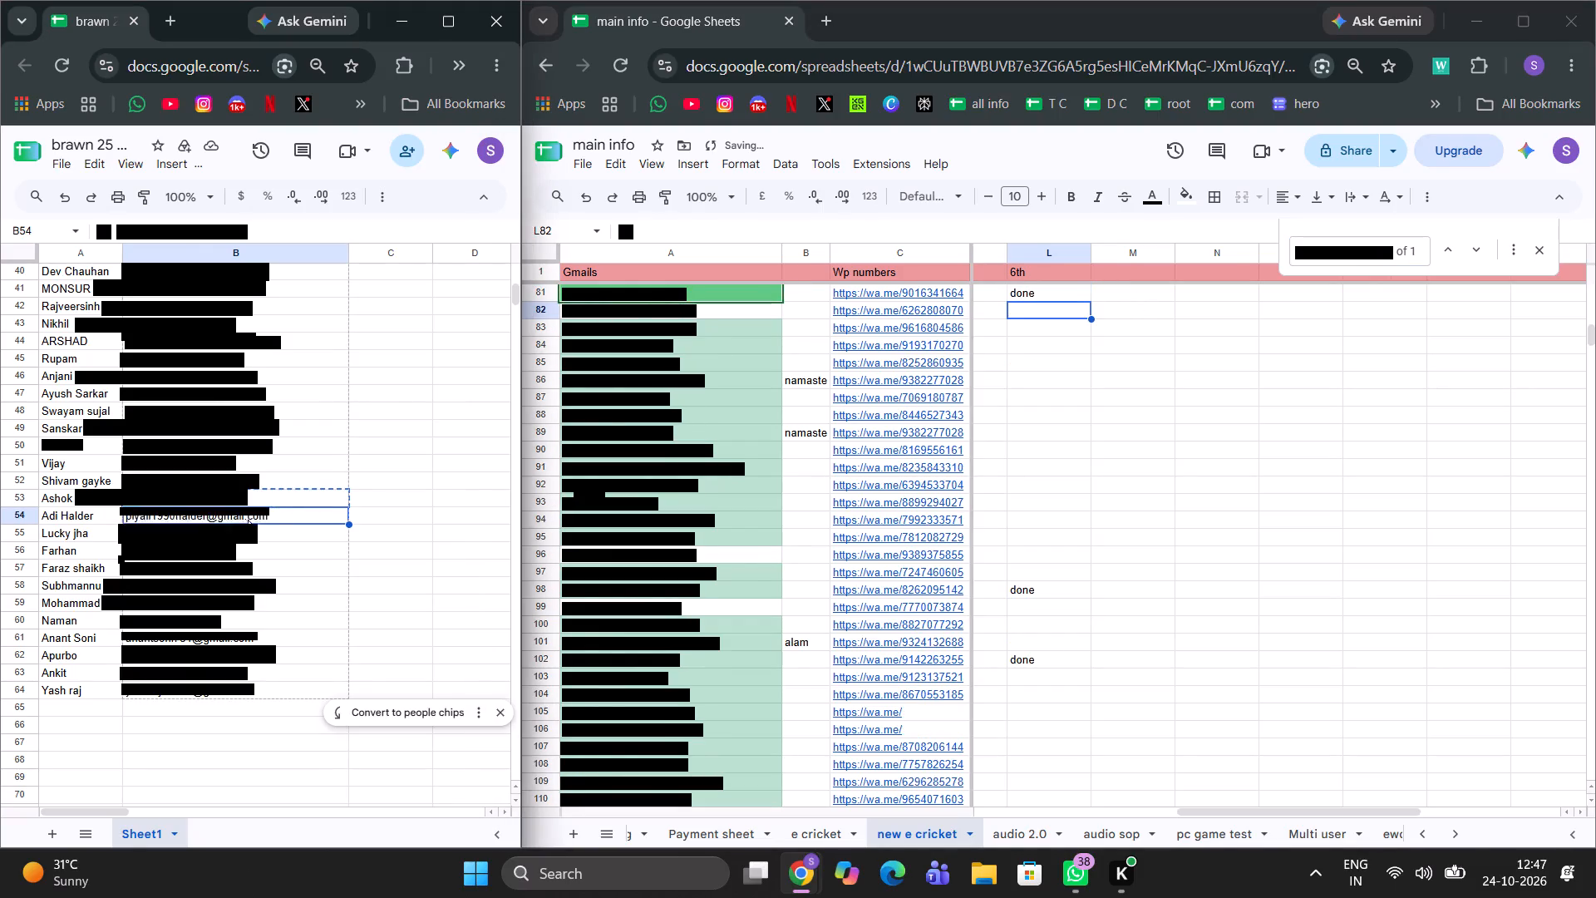
key(ctrl+c)
triple_click(1366, 256)
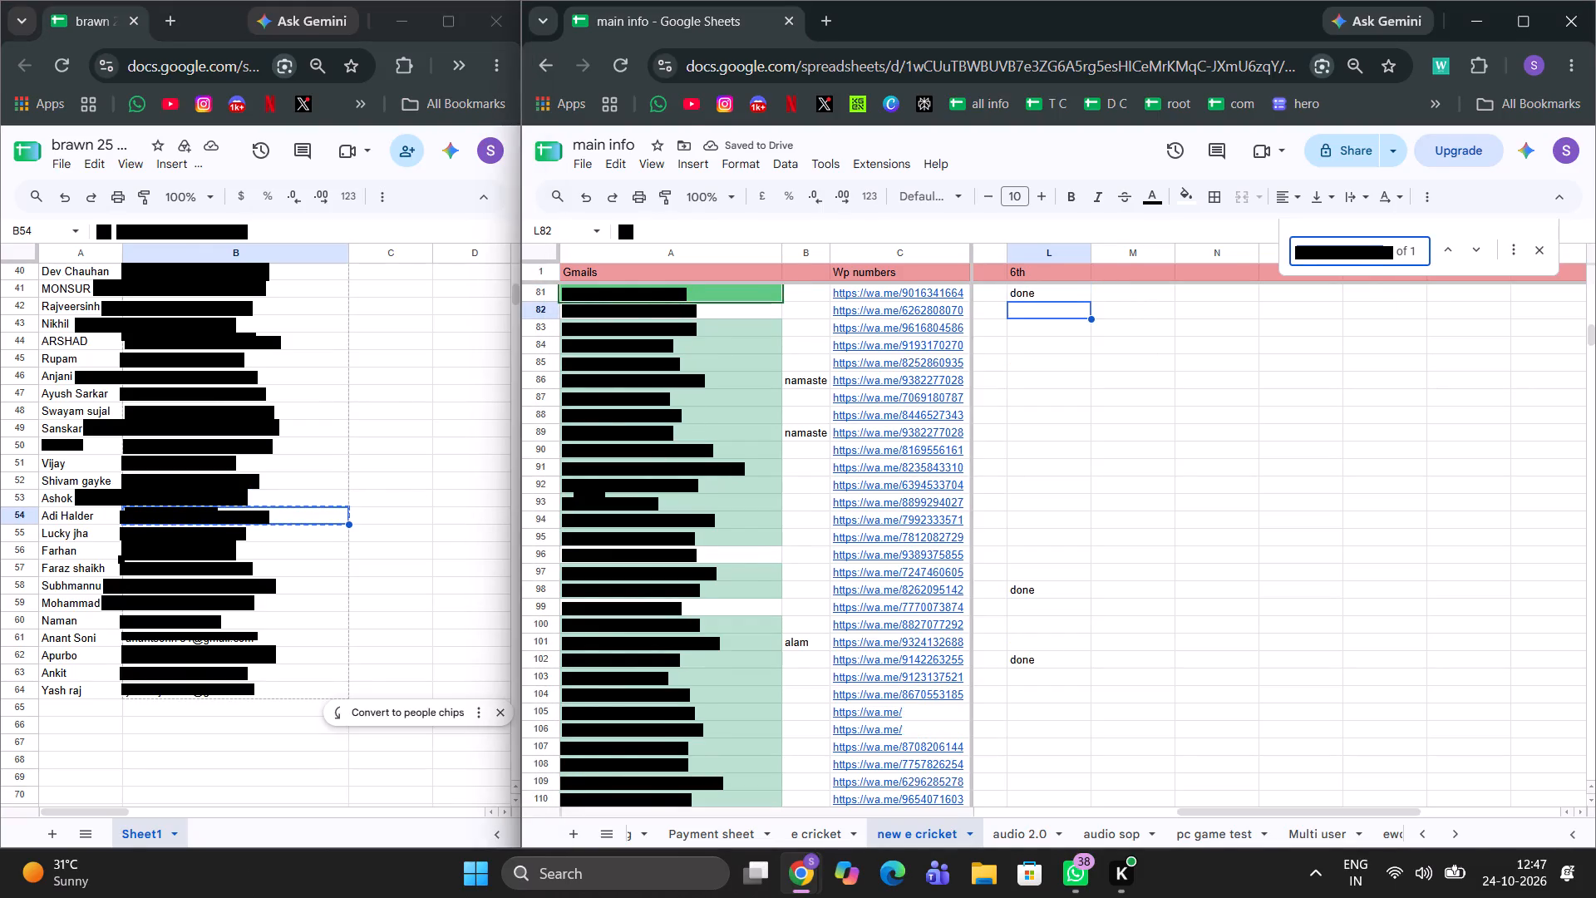
key(ctrl+v)
click(1066, 795)
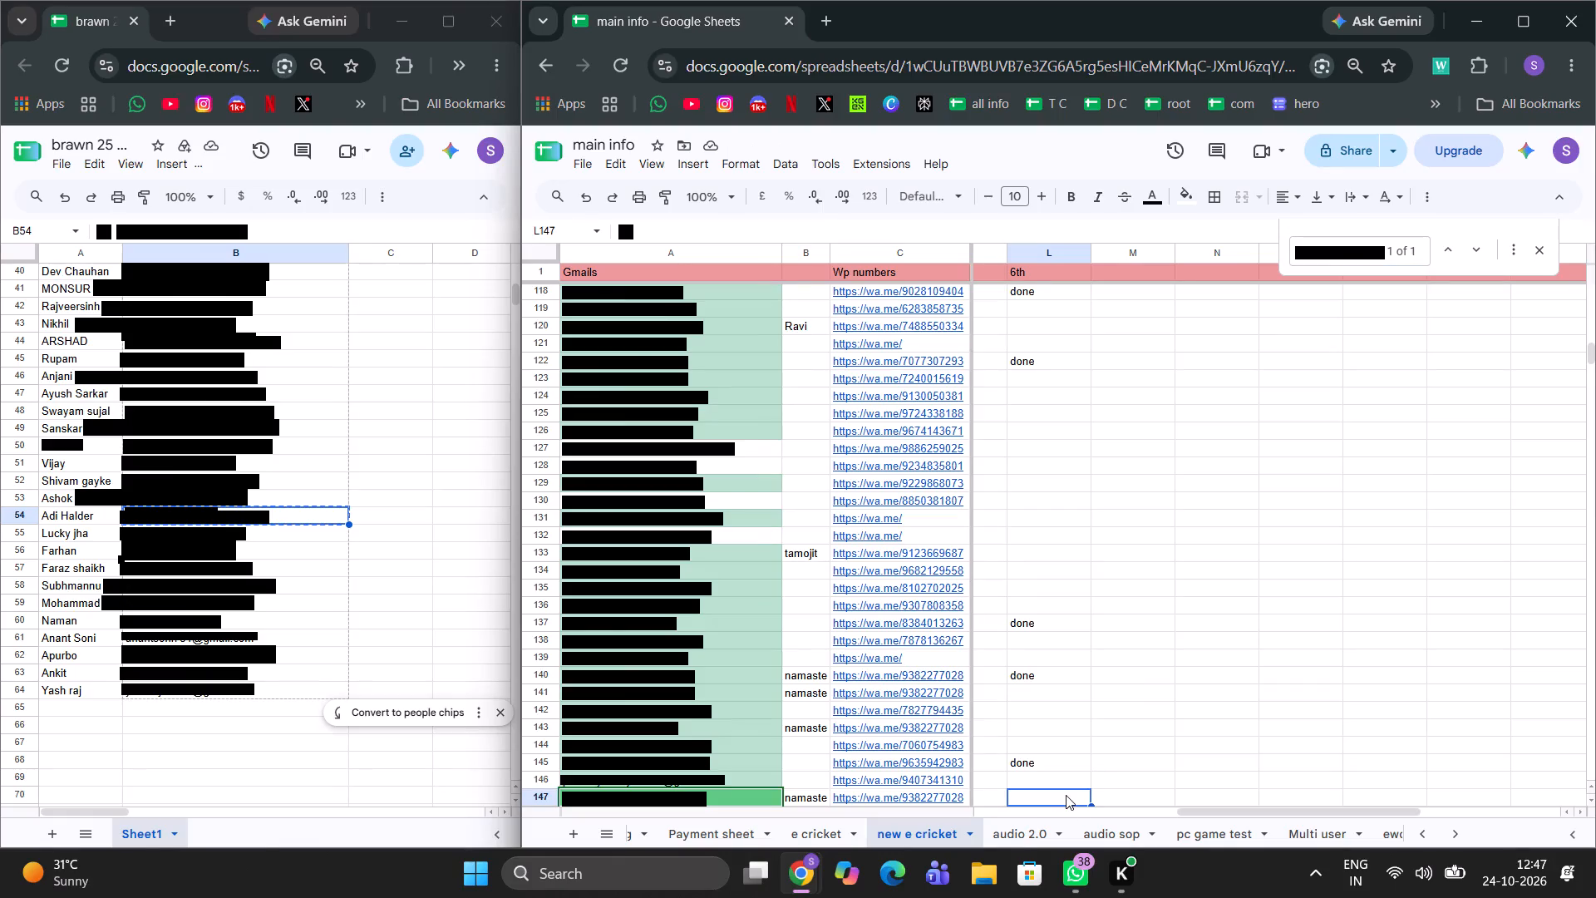
text(done)
key(Return)
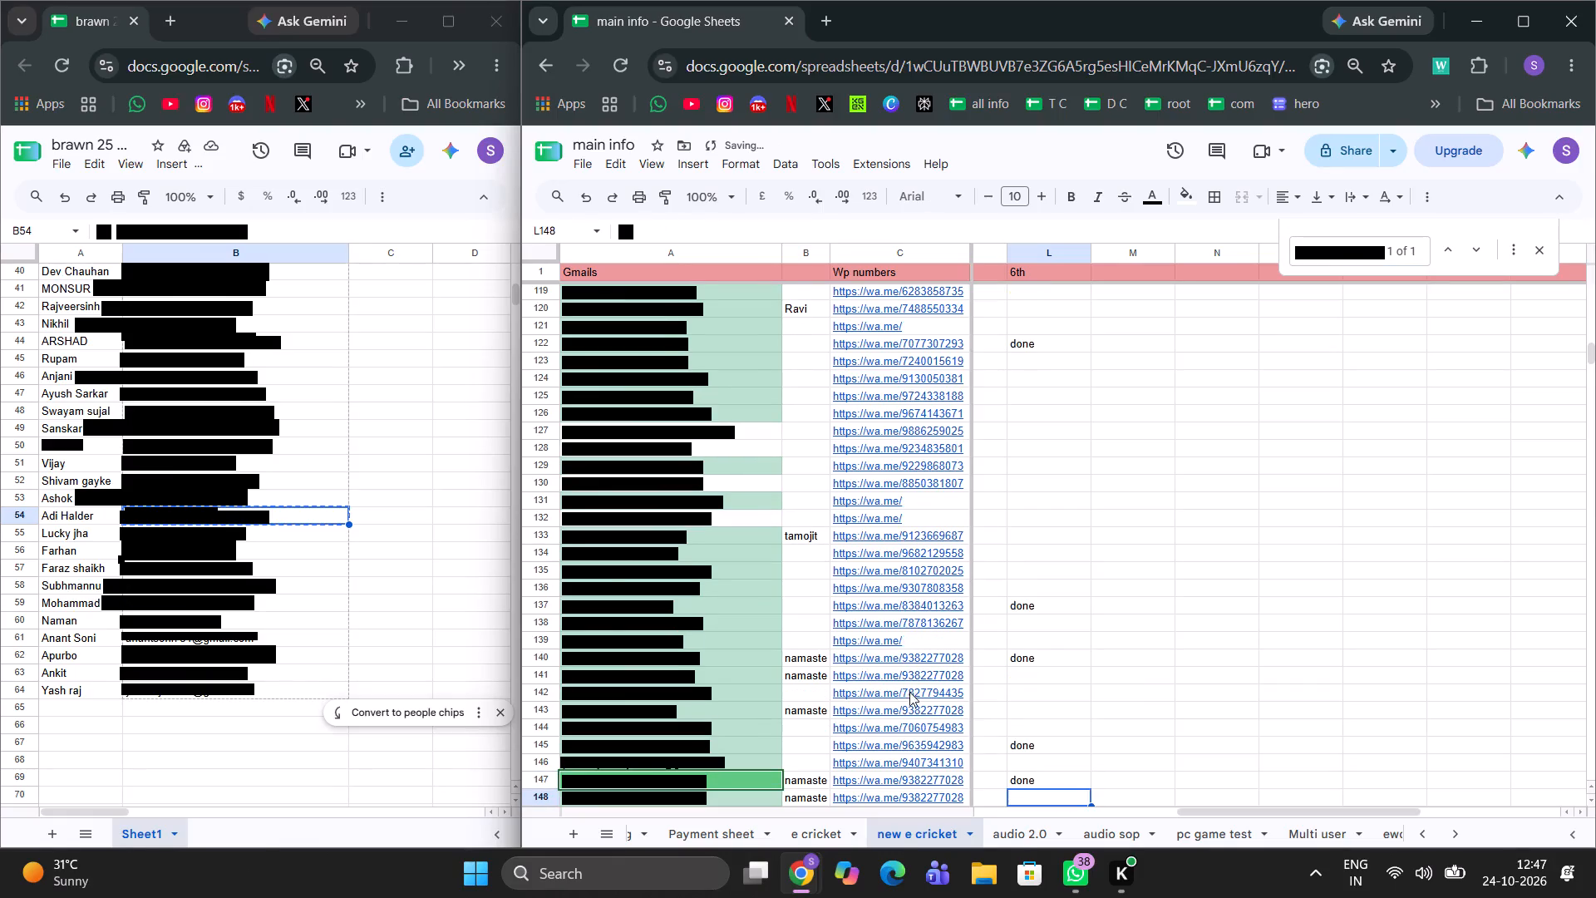
Search new e cricket for the brawn 25 row 55 Gmail and add it to the Gmails column in row 234.
click(182, 533)
key(ctrl+c)
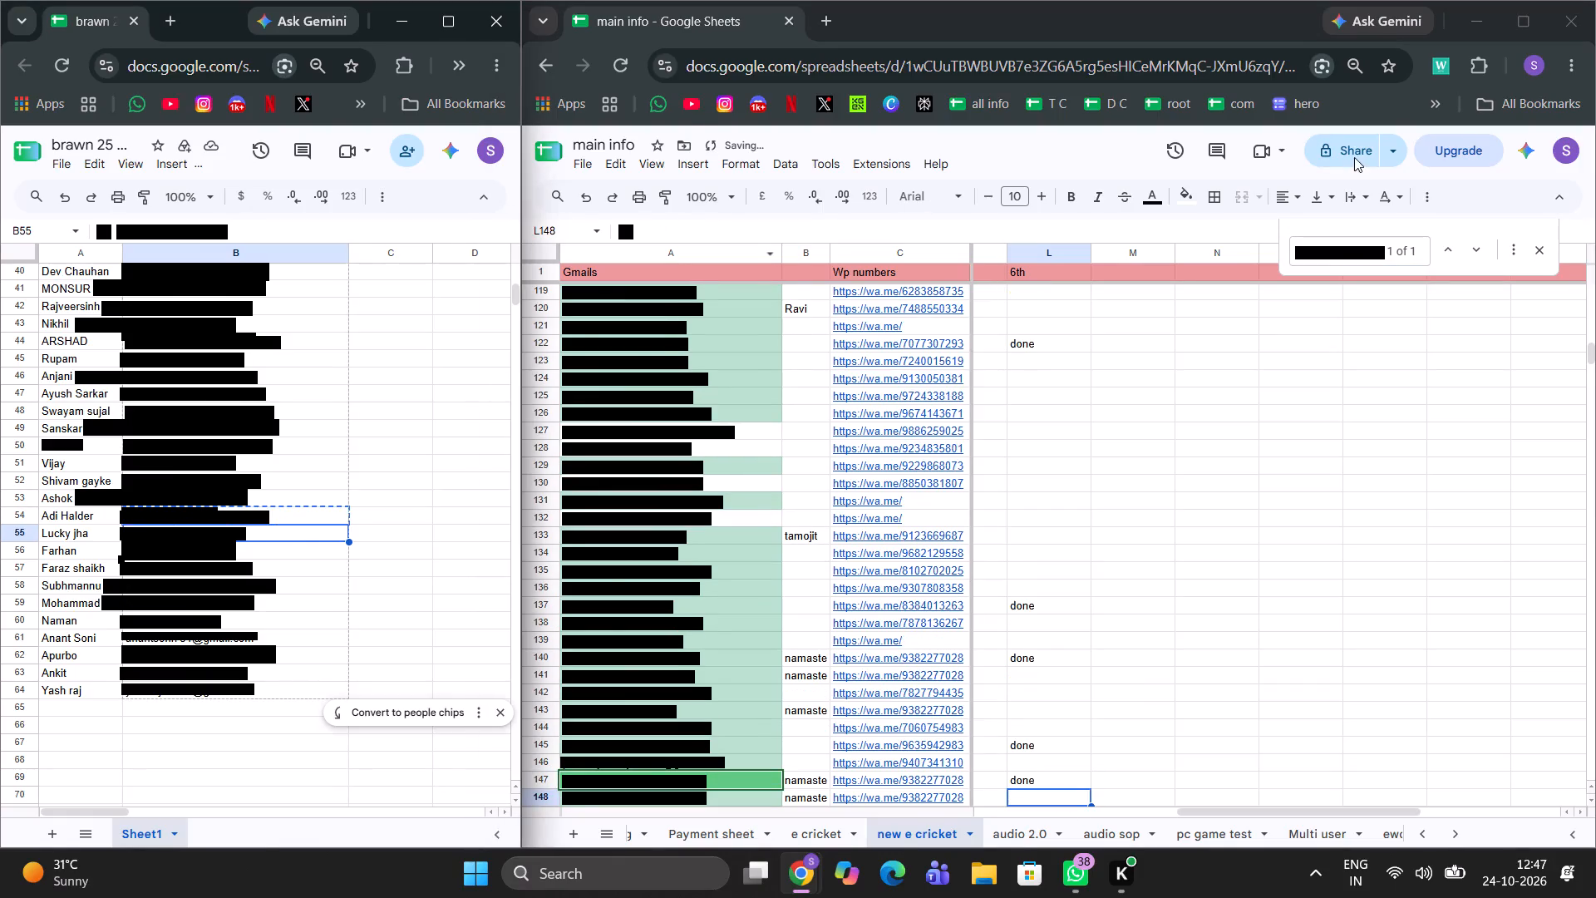
click(1304, 360)
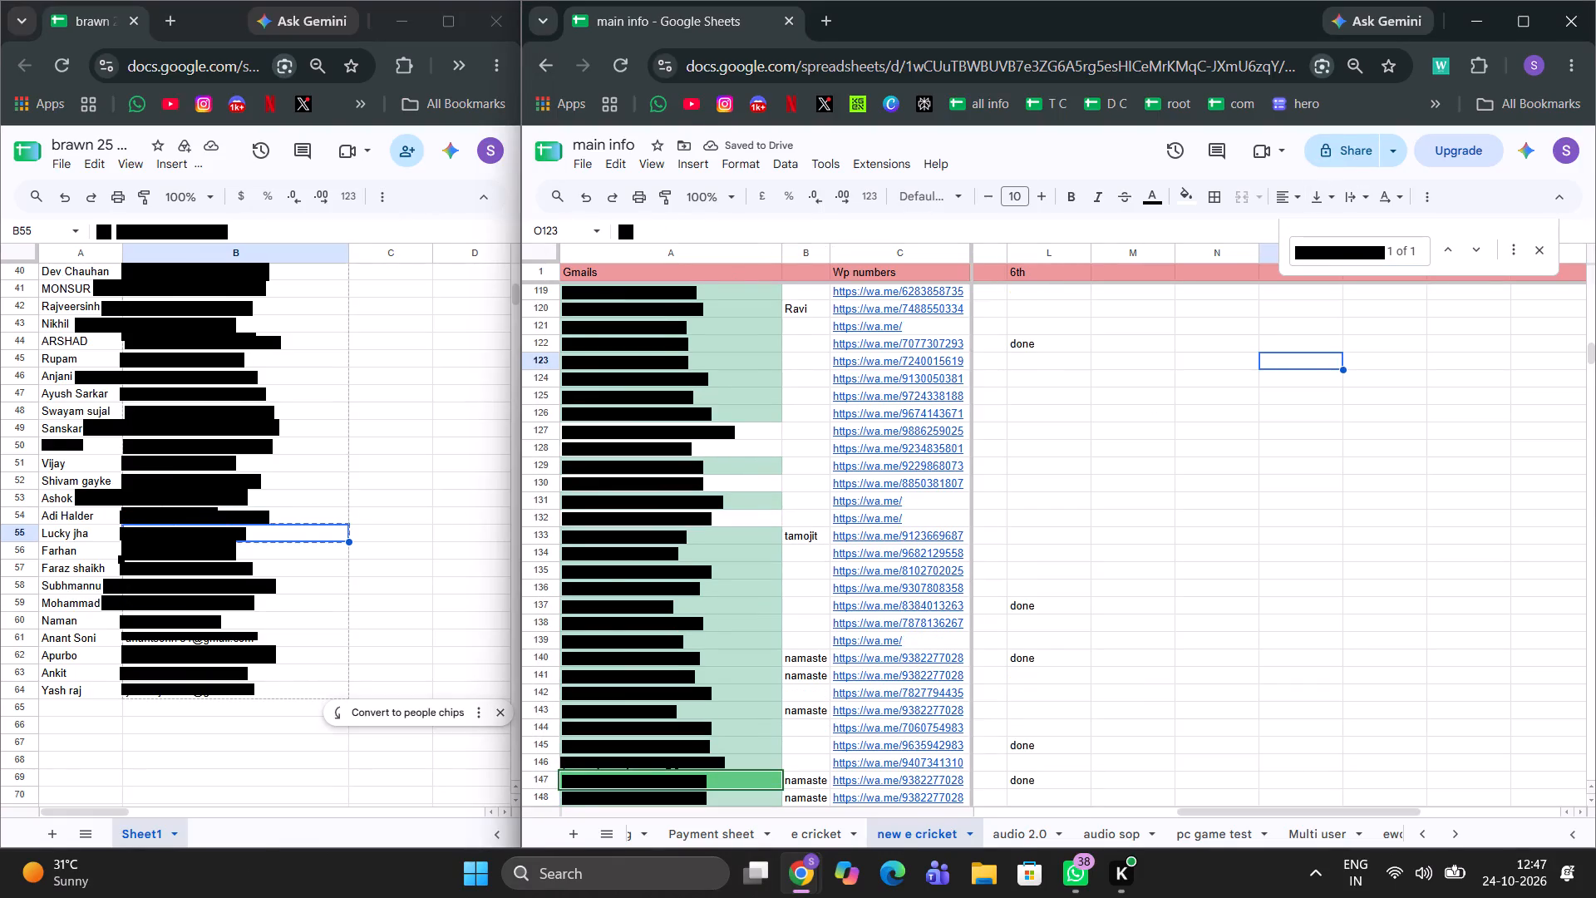
triple_click(1337, 260)
key(ctrl+v)
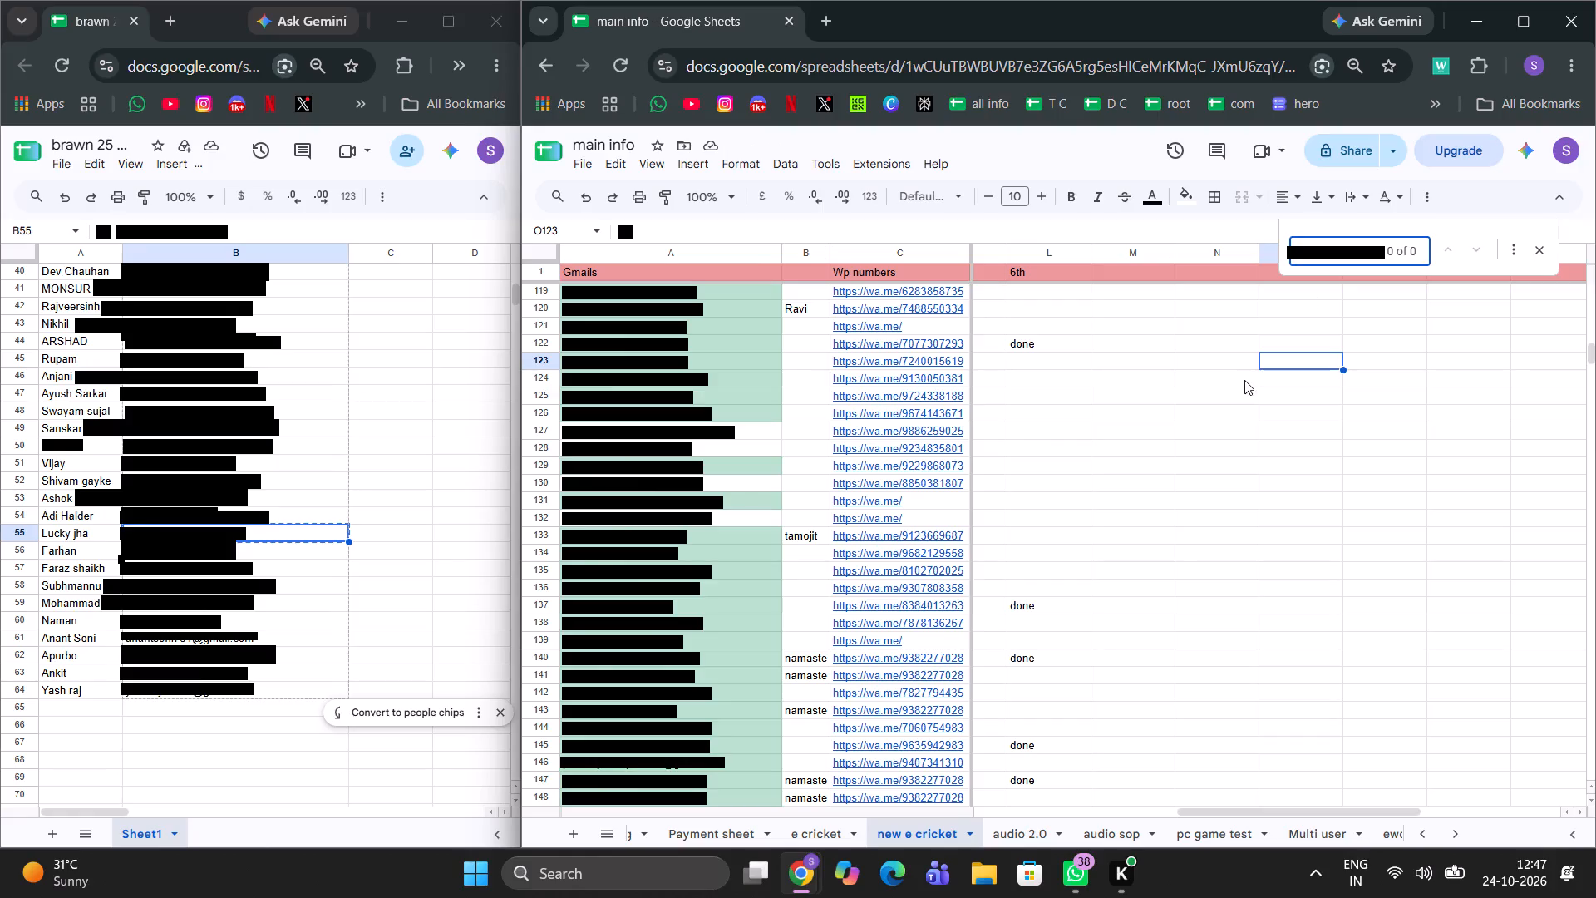
scroll(833, 530, down, 5)
scroll(699, 576, down, 4)
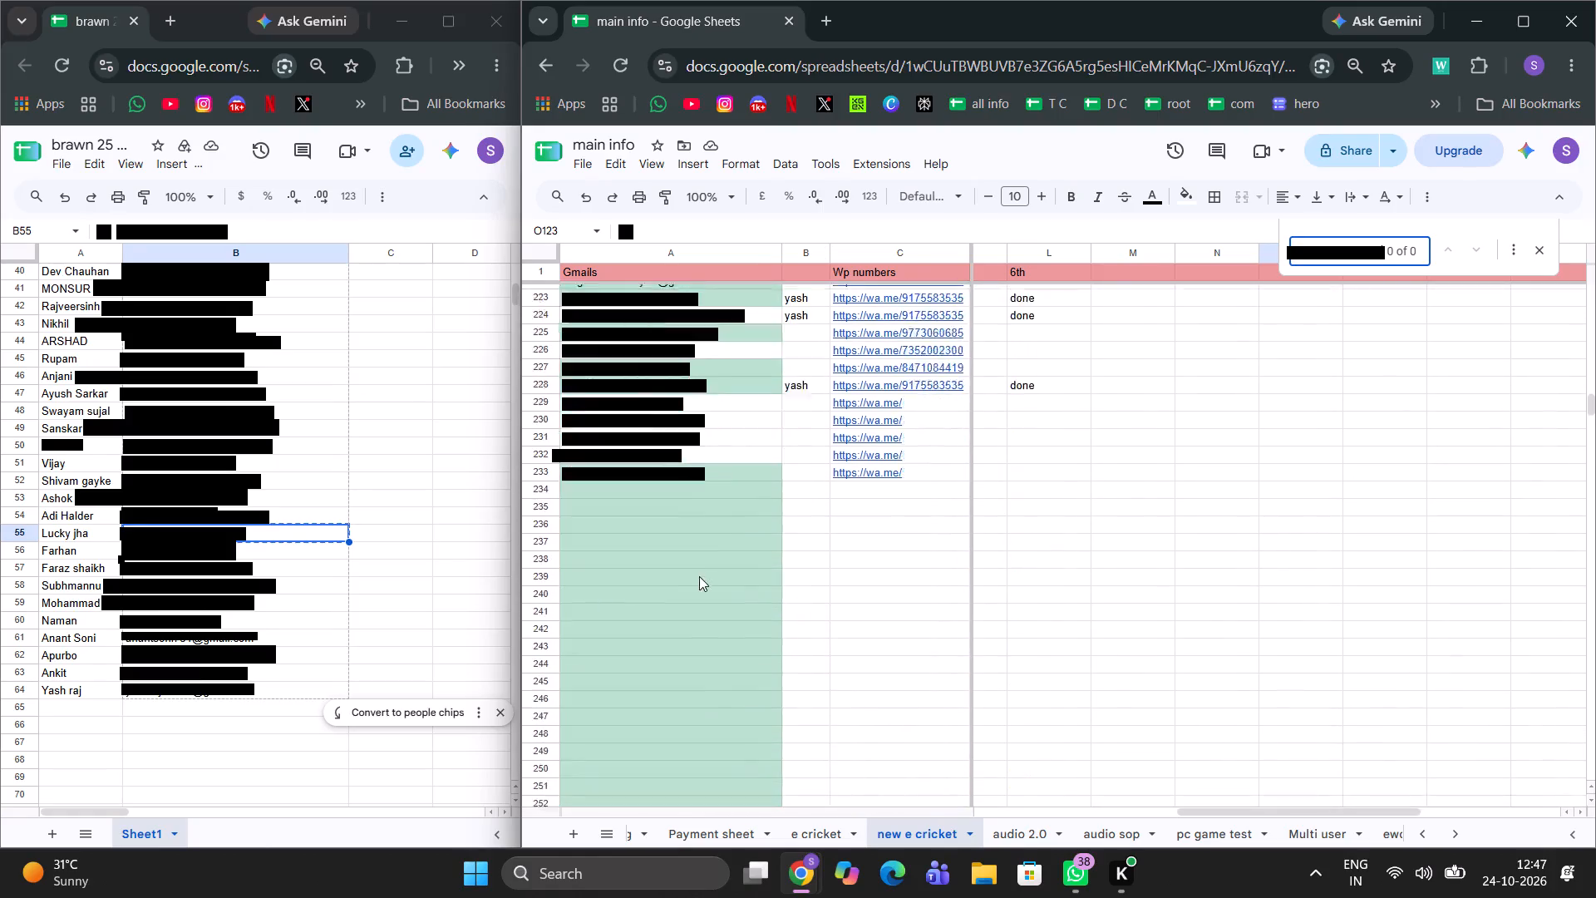
scroll(697, 568, up, 2)
double_click(684, 491)
key(ctrl+v)
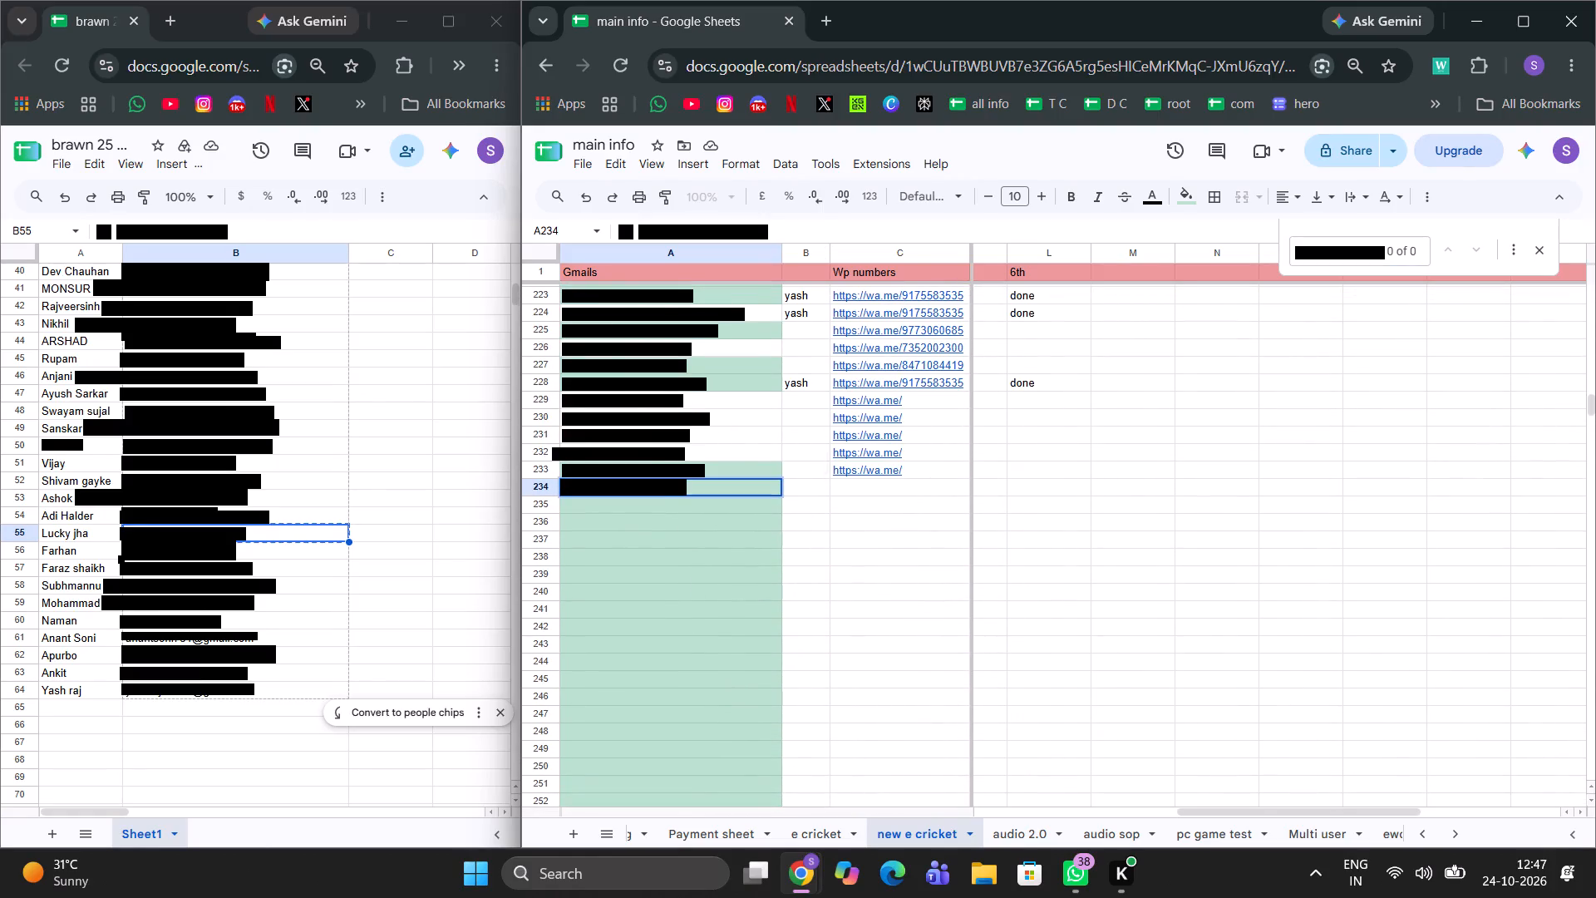
click(667, 511)
Search new e cricket for the brawn 25 row 56 Gmail and enter "done" under 6th in its row, 84.
click(188, 554)
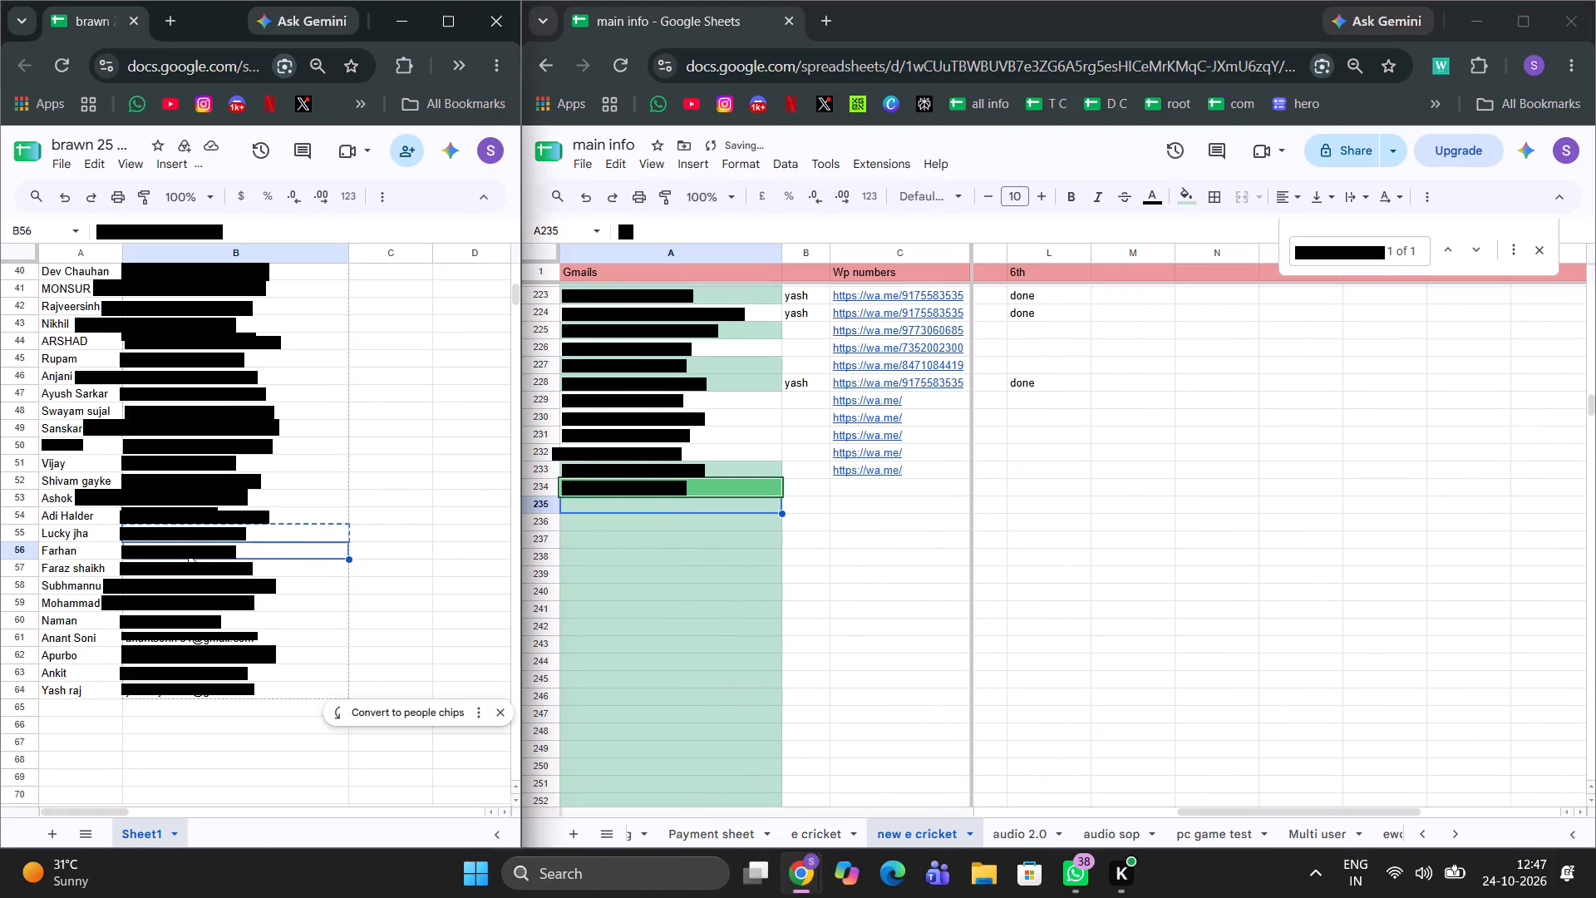
key(ctrl+c)
triple_click(1350, 257)
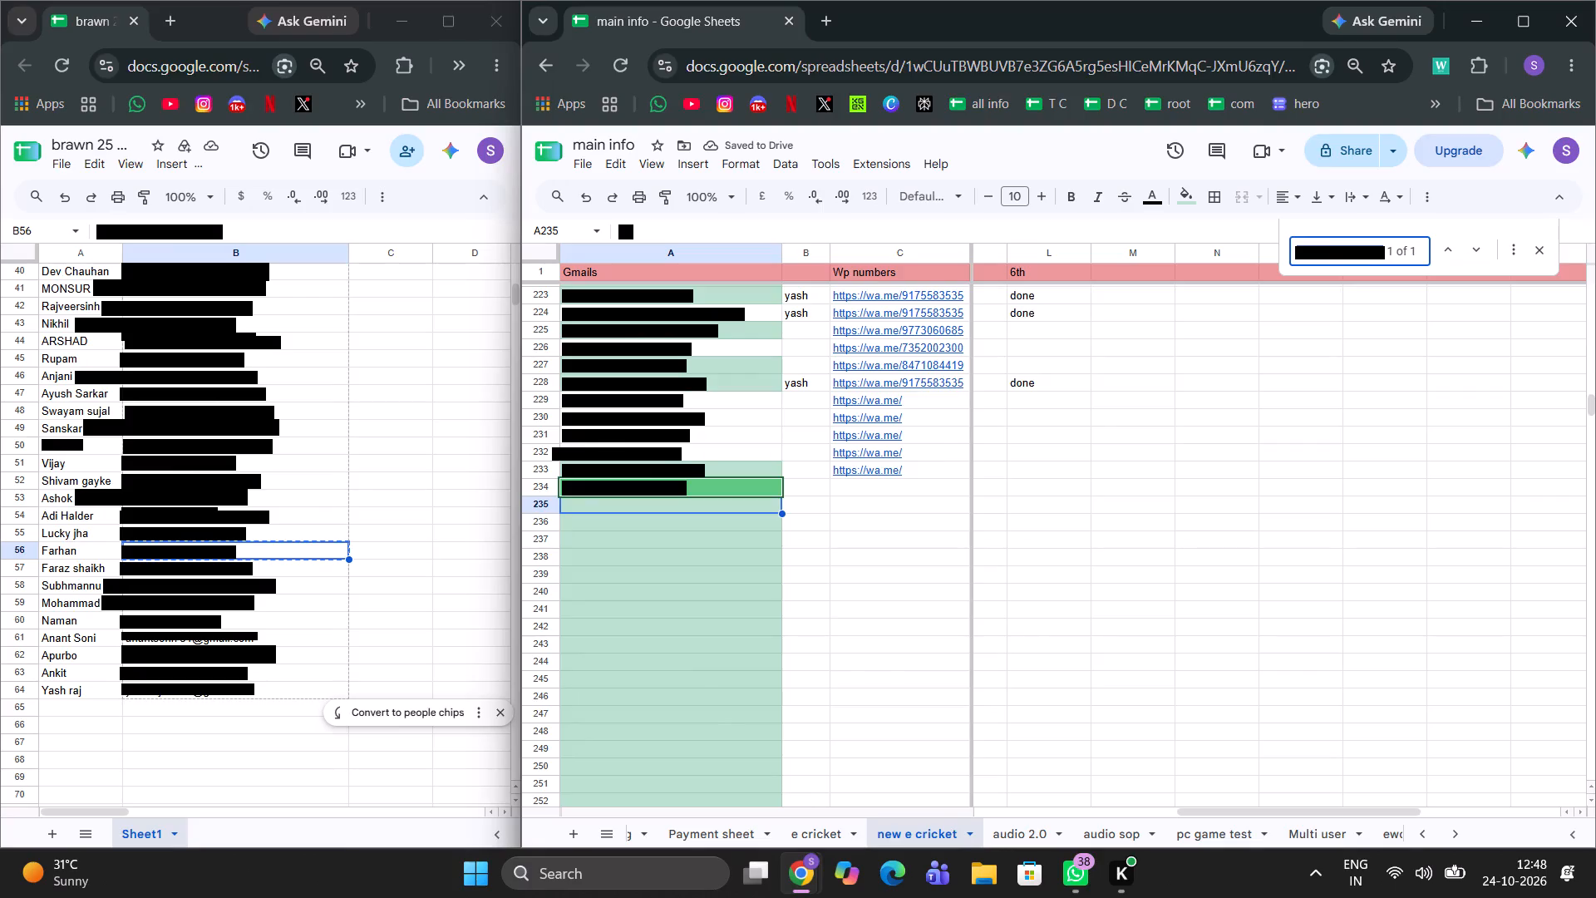
key(ctrl+v)
click(1042, 294)
text(done)
key(Return)
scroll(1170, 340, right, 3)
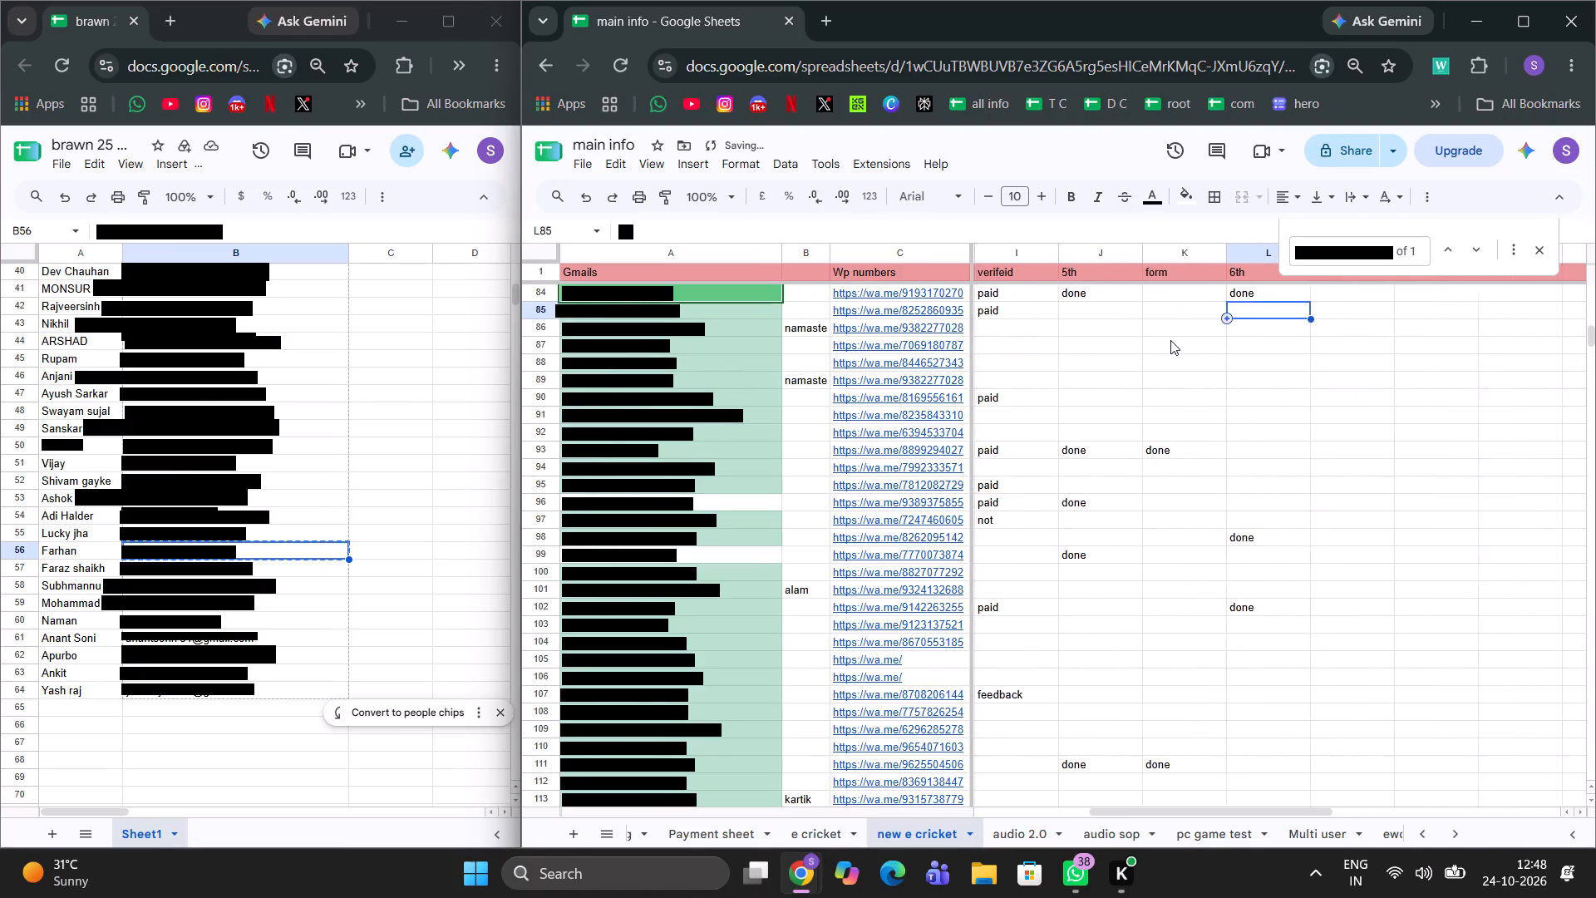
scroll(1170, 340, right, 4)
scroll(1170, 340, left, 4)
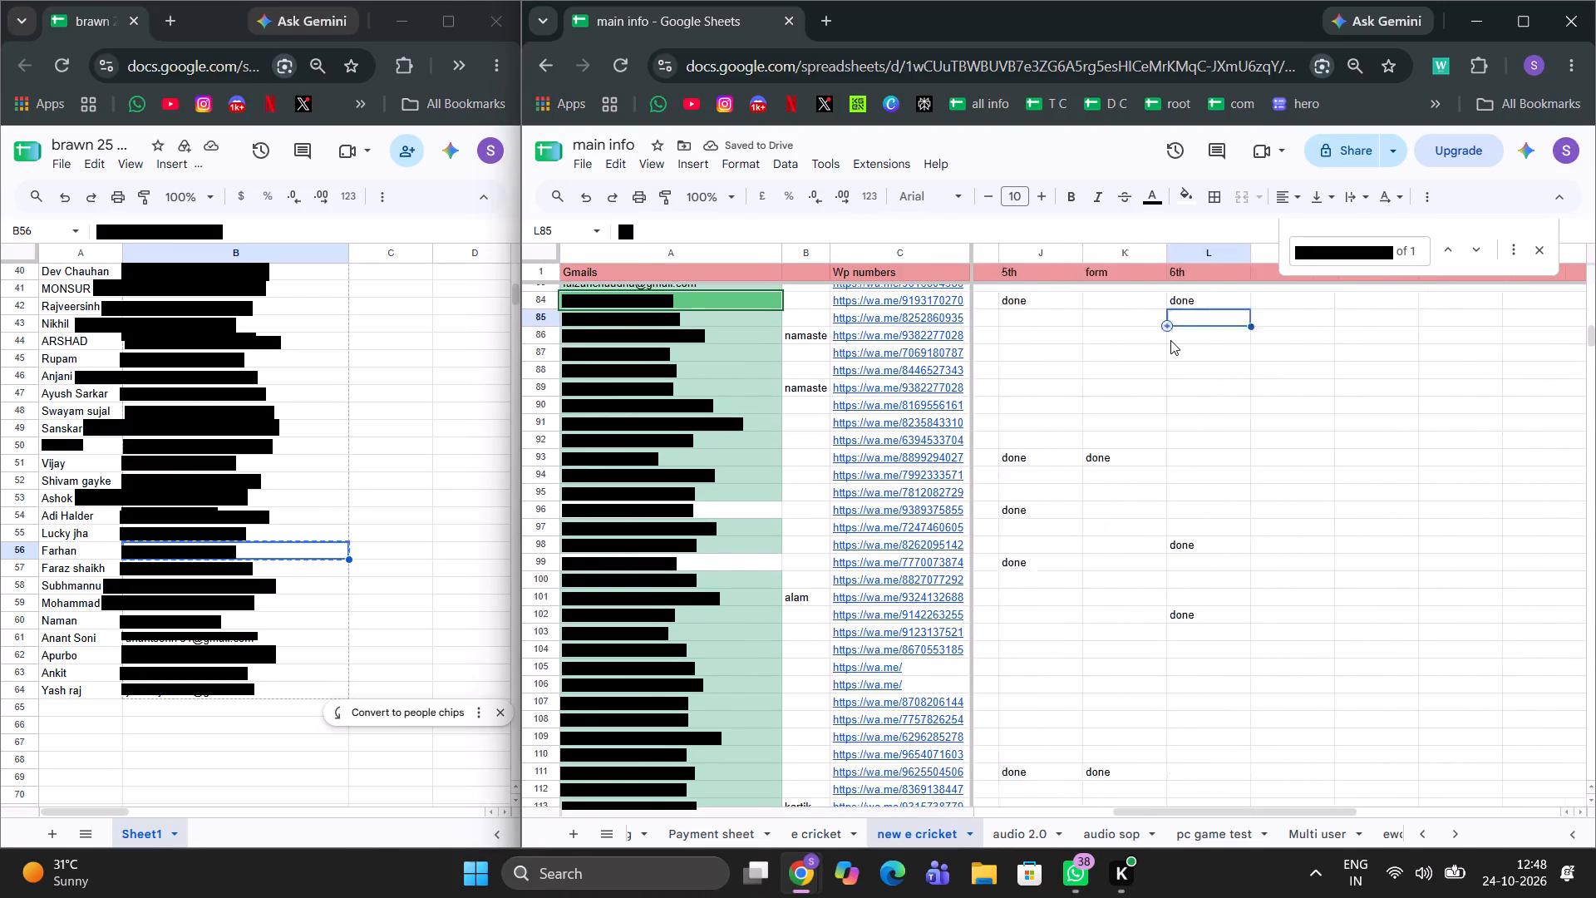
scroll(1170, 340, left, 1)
Search new e cricket for the brawn 25 row 57 Gmail and add it to the Gmails column in row 235.
click(183, 575)
key(ctrl+c)
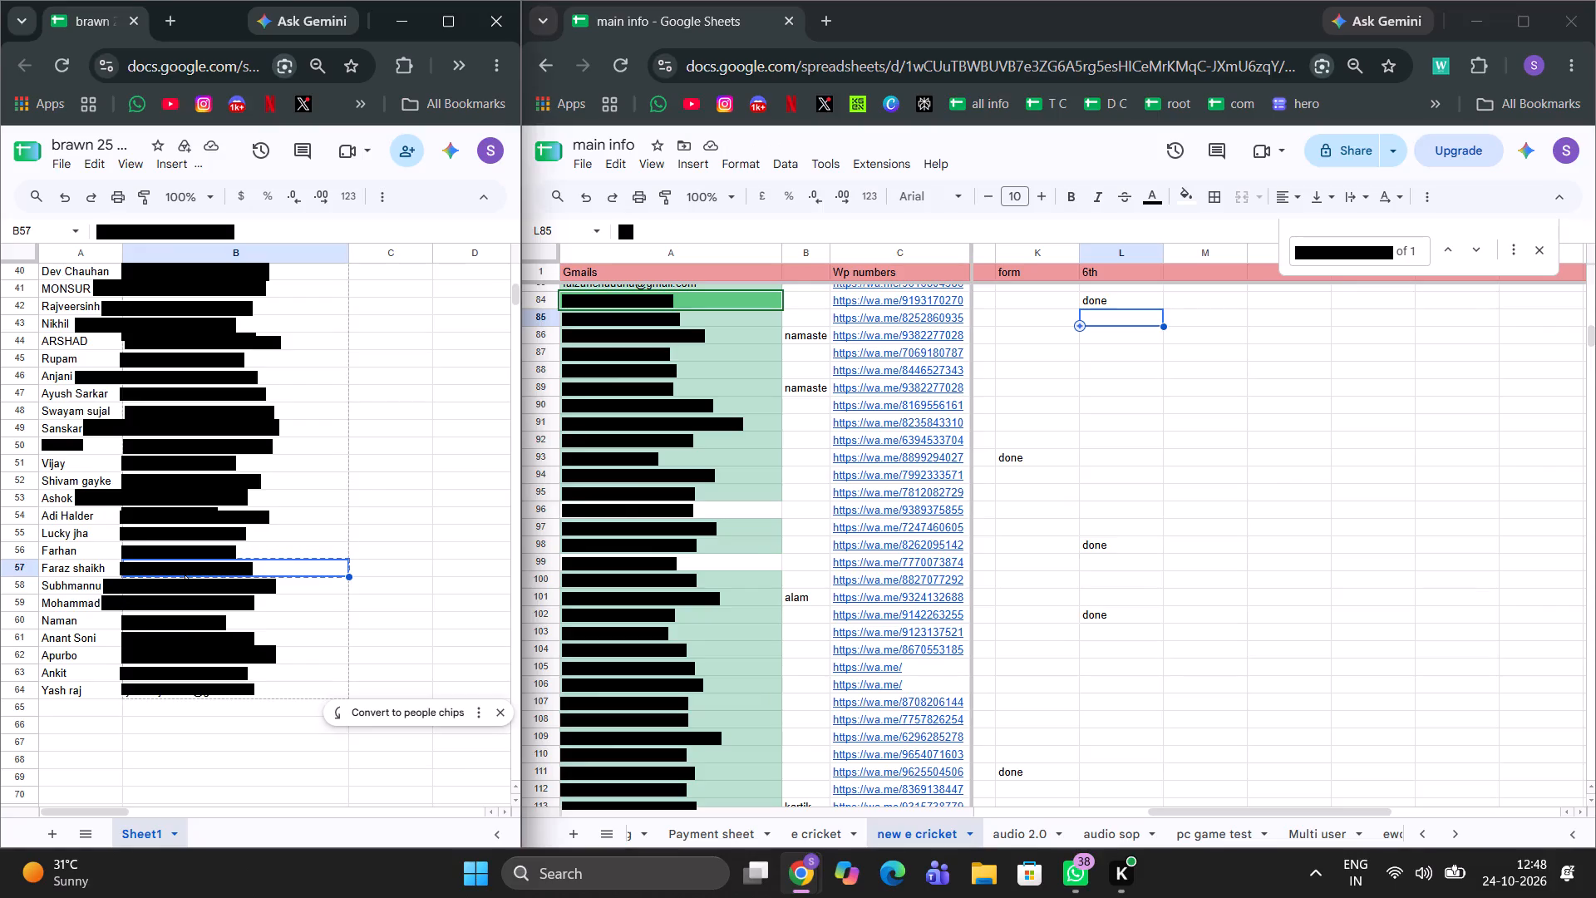
triple_click(1353, 256)
click(1353, 256)
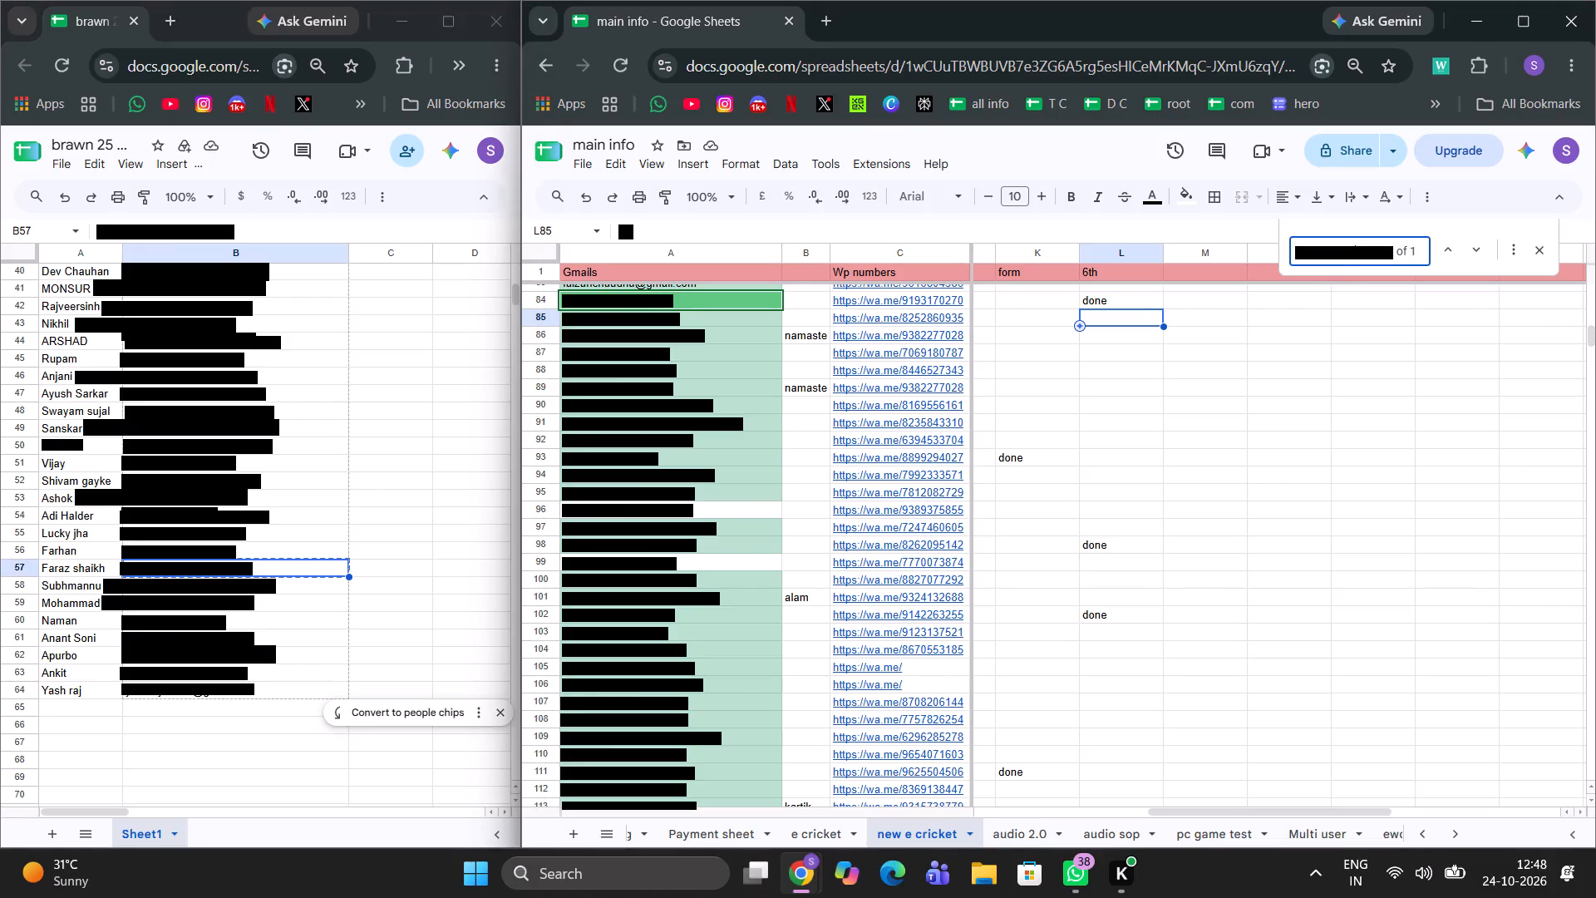
double_click(1, 427)
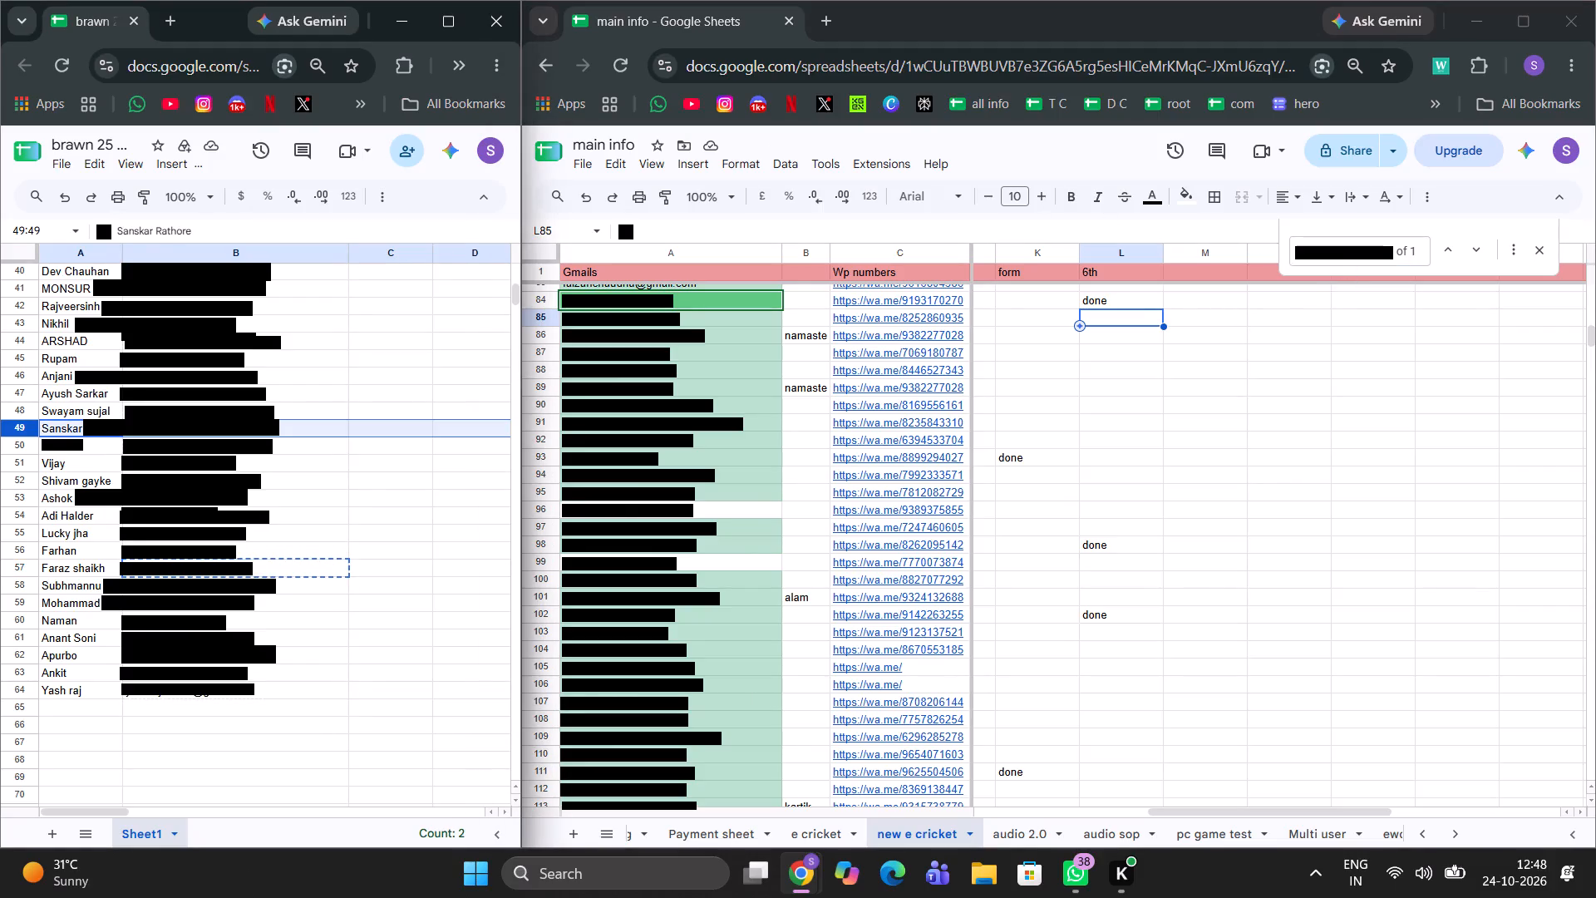
triple_click(1377, 256)
key(ctrl+v)
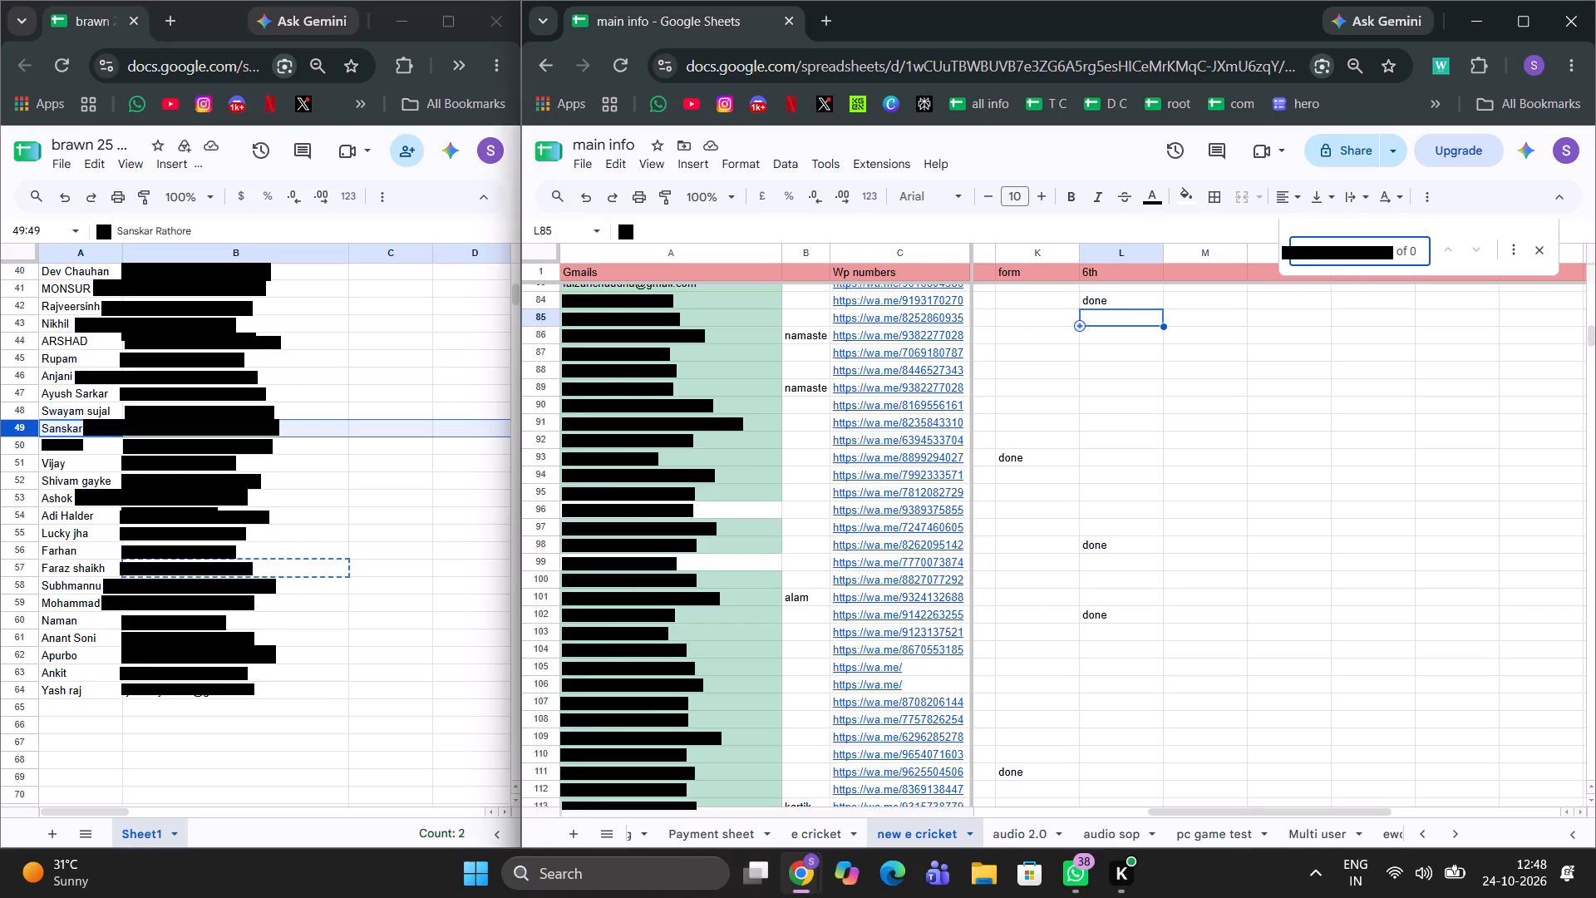
scroll(770, 546, down, 6)
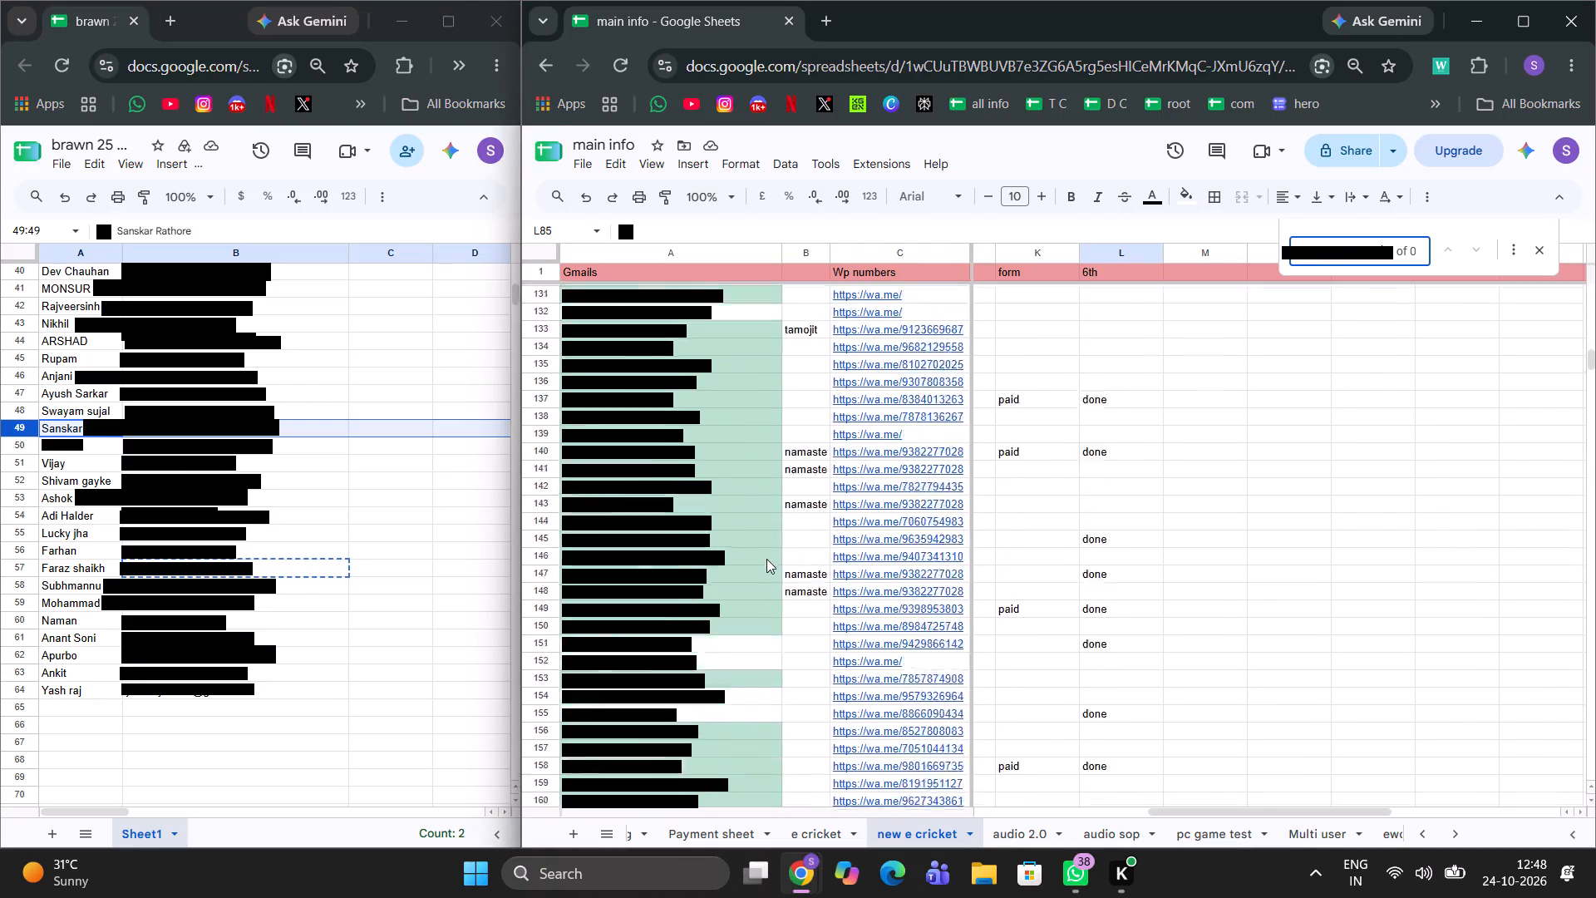
scroll(766, 559, down, 11)
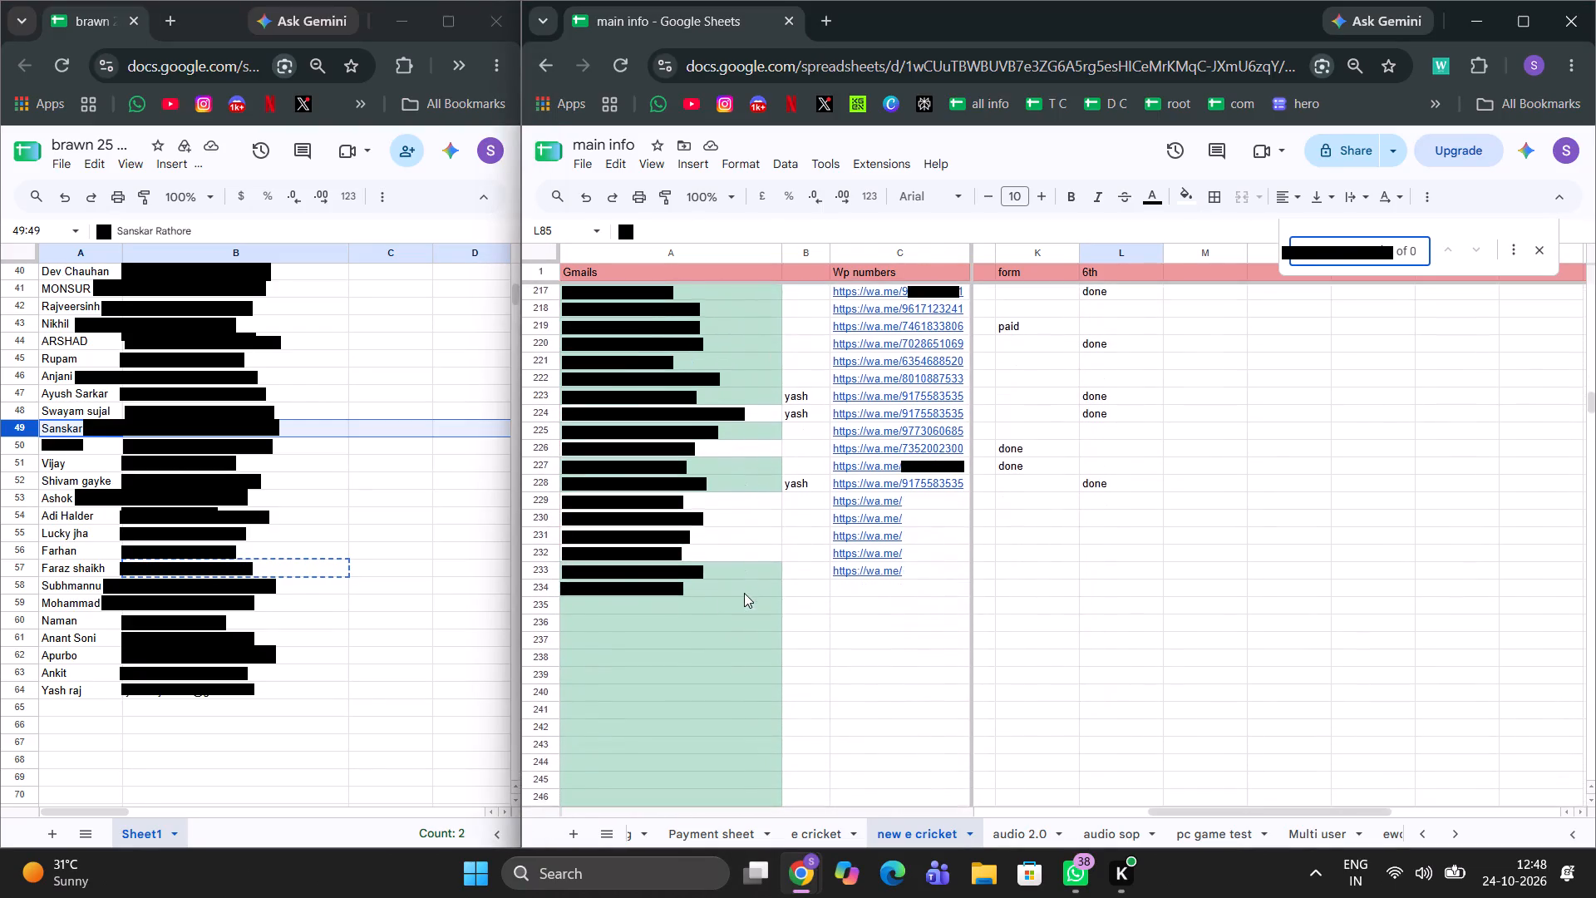
click(694, 605)
key(ctrl+v)
Search new e cricket for the brawn 25 row 58 Gmail and enter "done" under 6th in its row, 204.
click(243, 589)
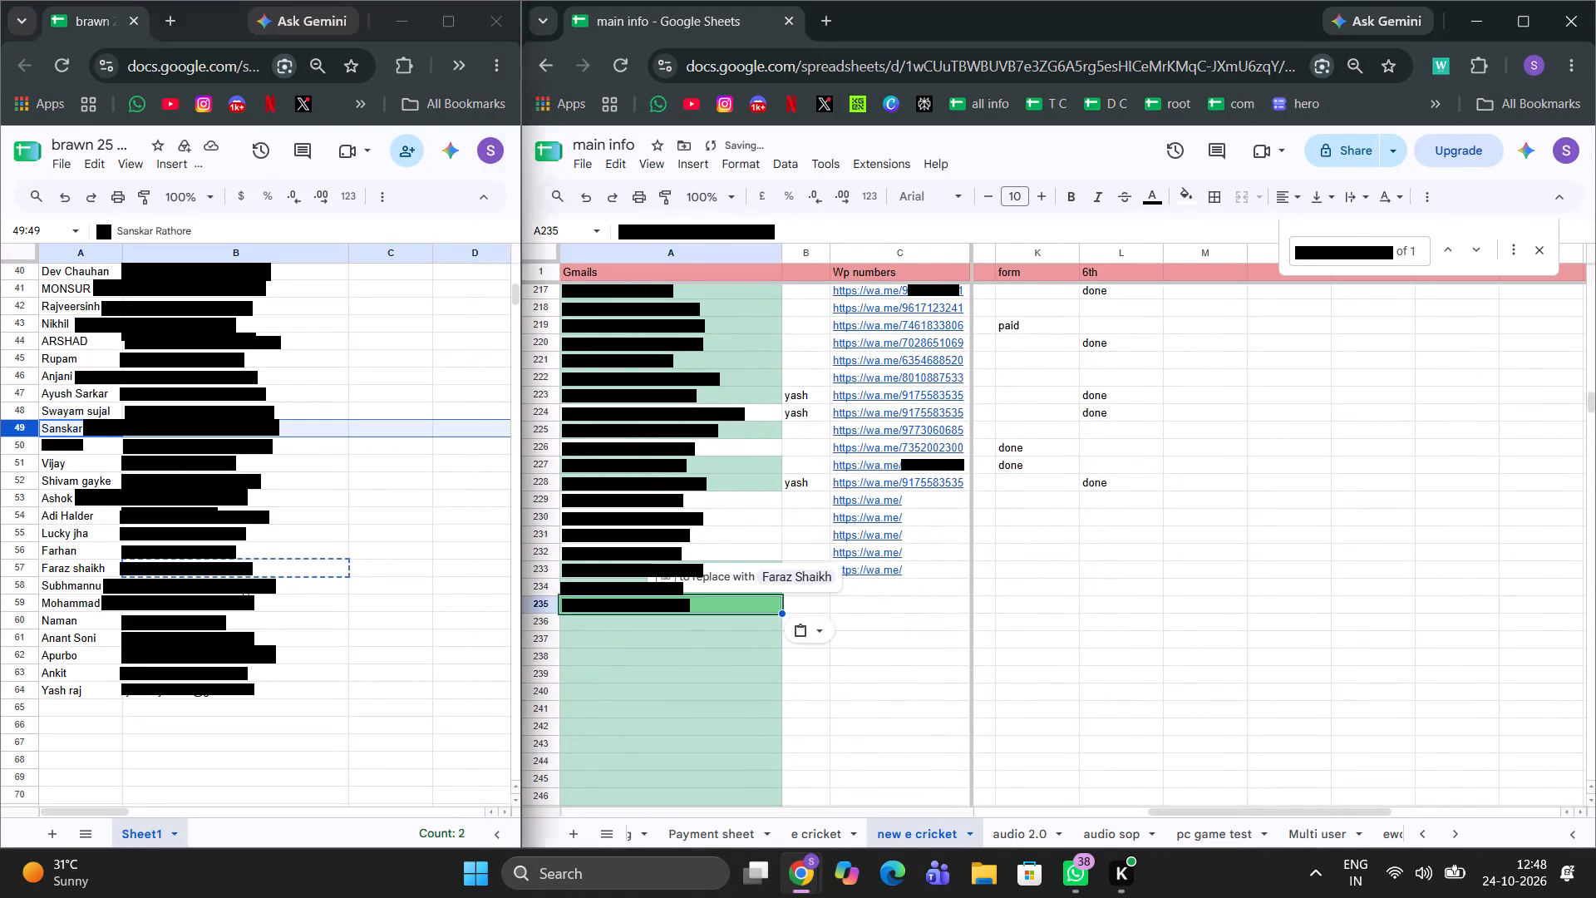
key(ctrl+c)
triple_click(1351, 246)
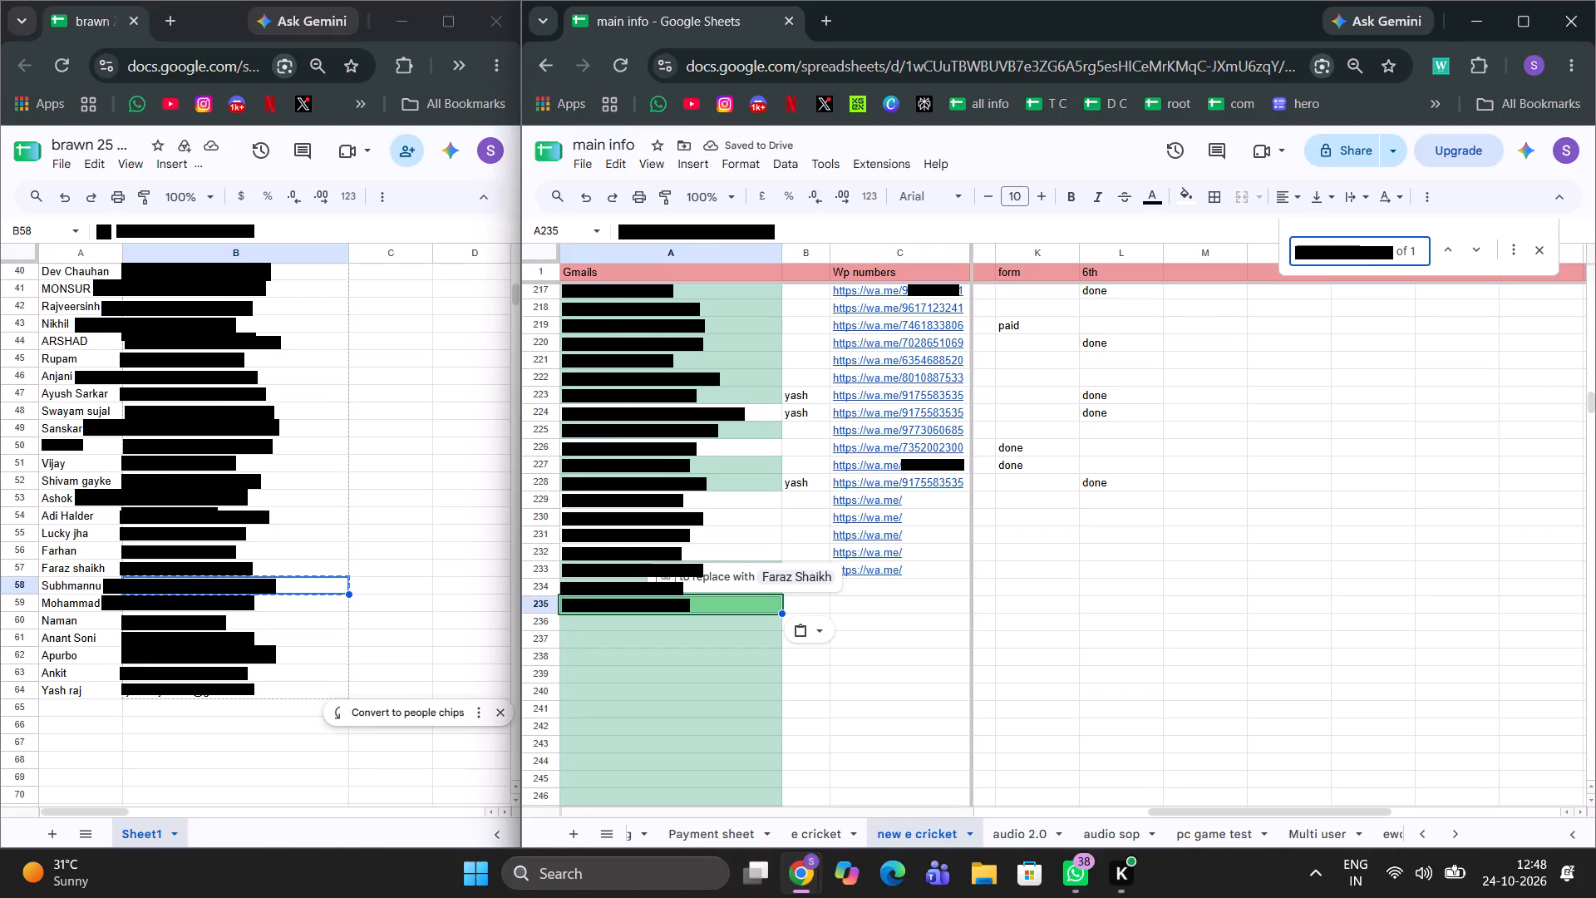
ctrl+triple_click(1351, 246)
click(446, 365)
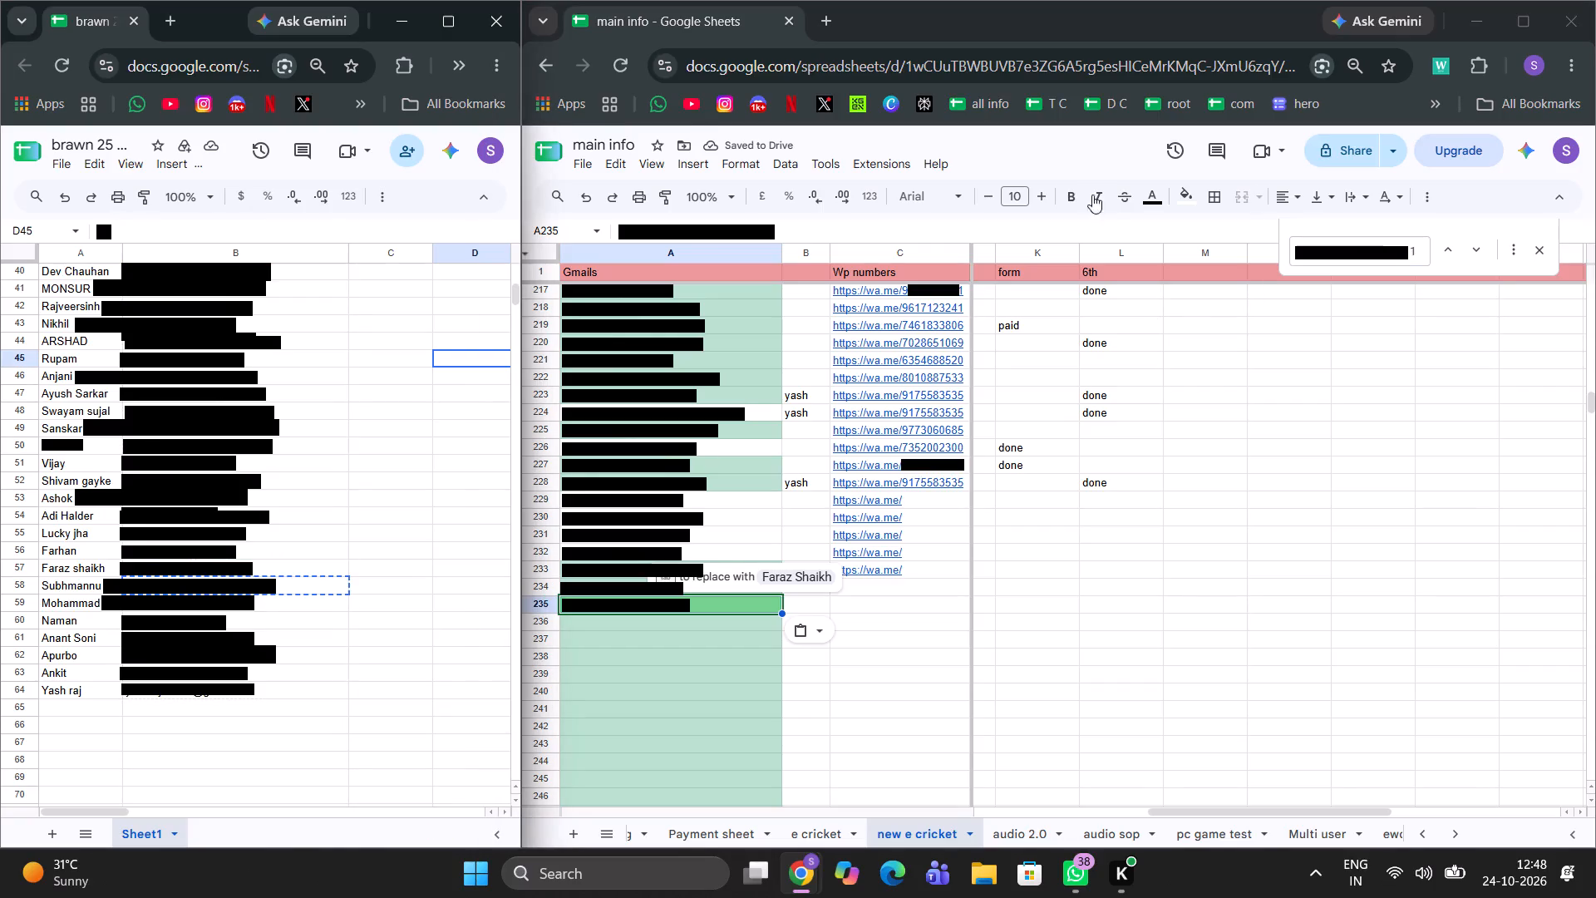
double_click(1354, 247)
key(ctrl+v)
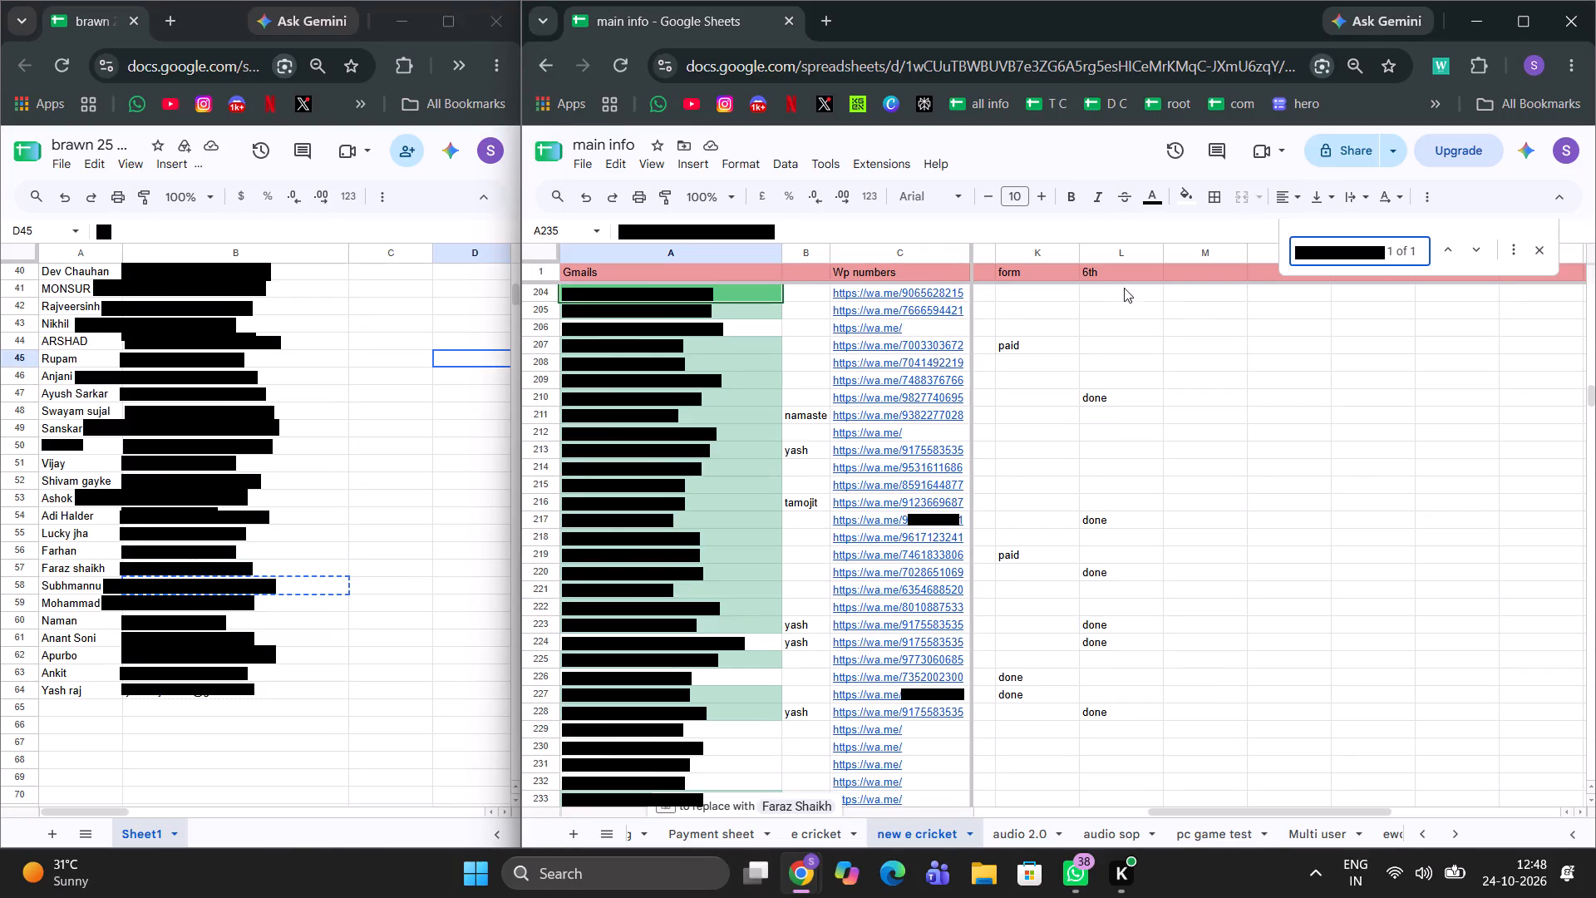
click(1099, 289)
text(done)
key(Return)
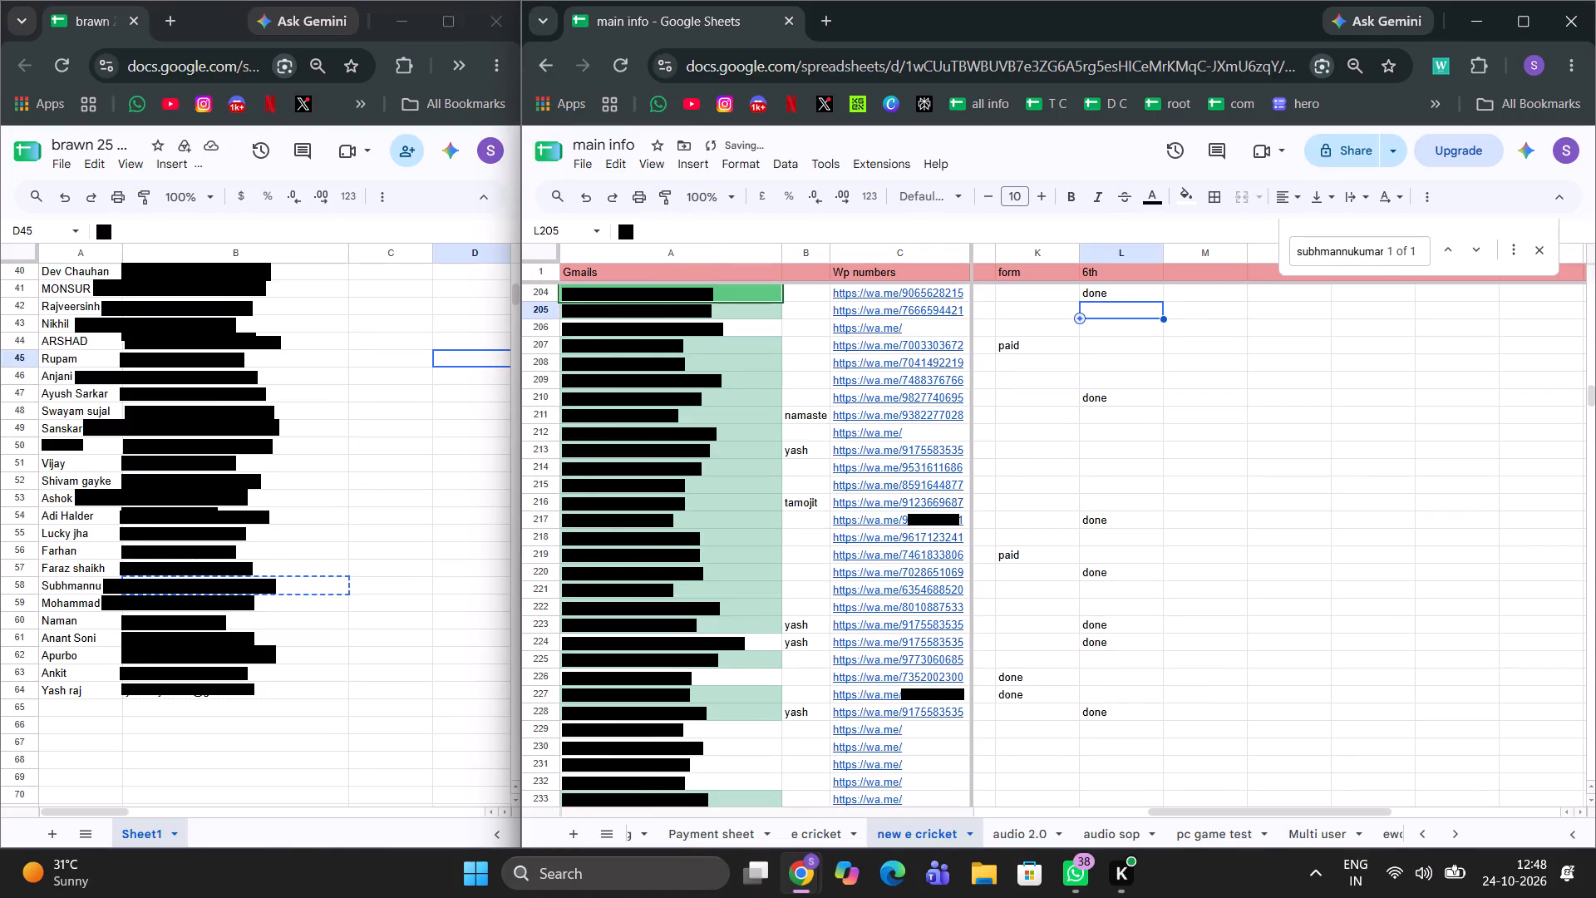
Search new e cricket for the brawn 25 row 59 Gmail and enter "done" under 6th in its row, 116.
click(214, 608)
key(ctrl+c)
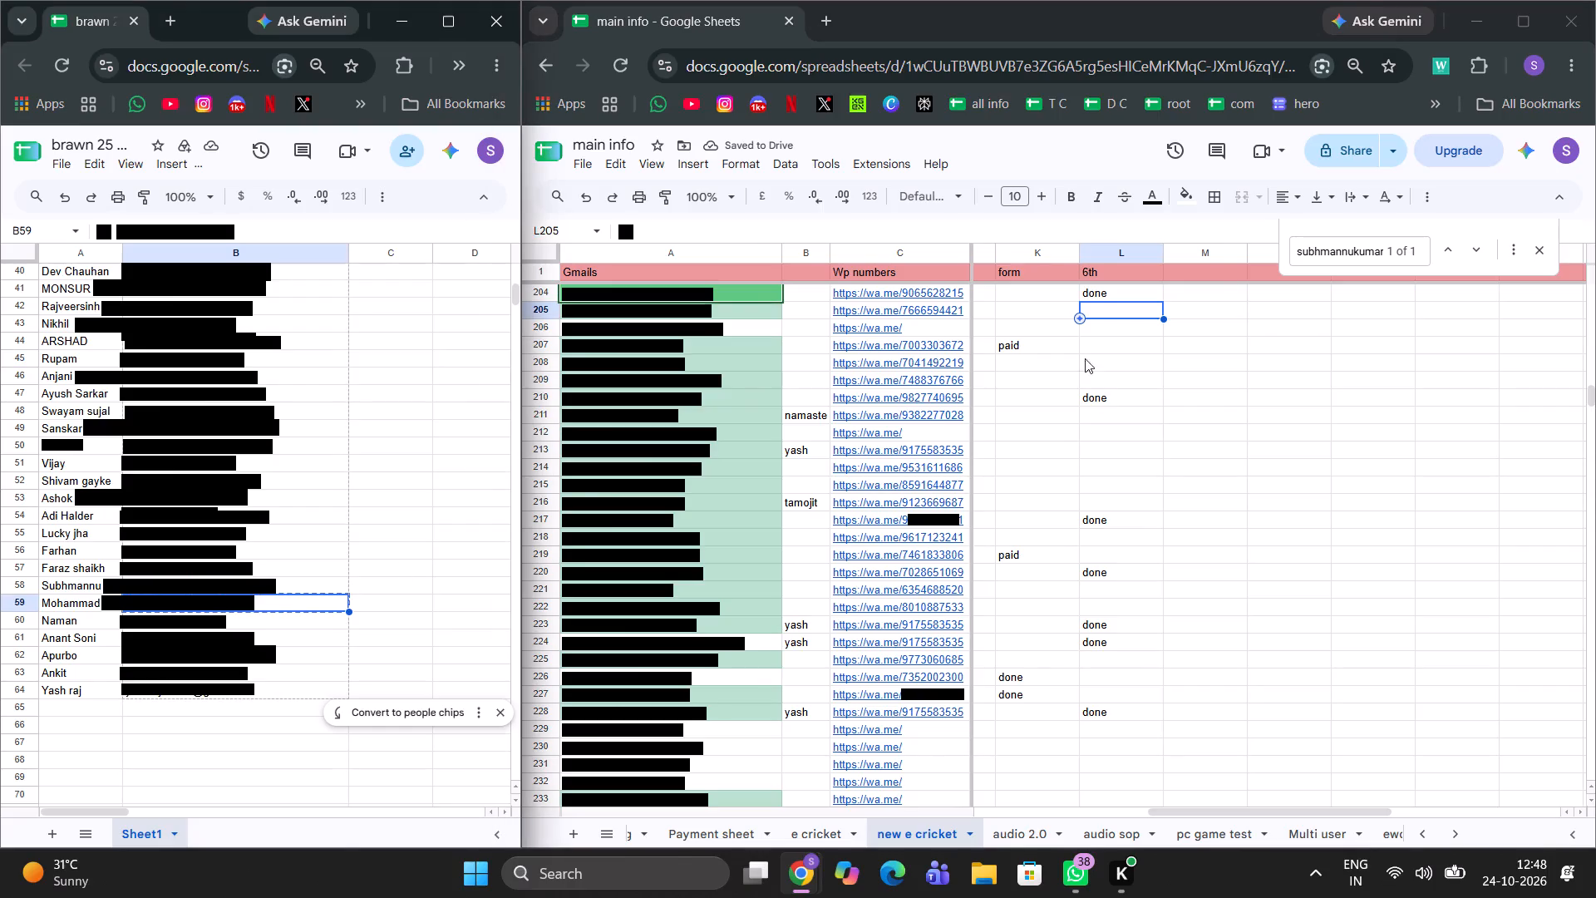
triple_click(1346, 256)
key(ctrl+v)
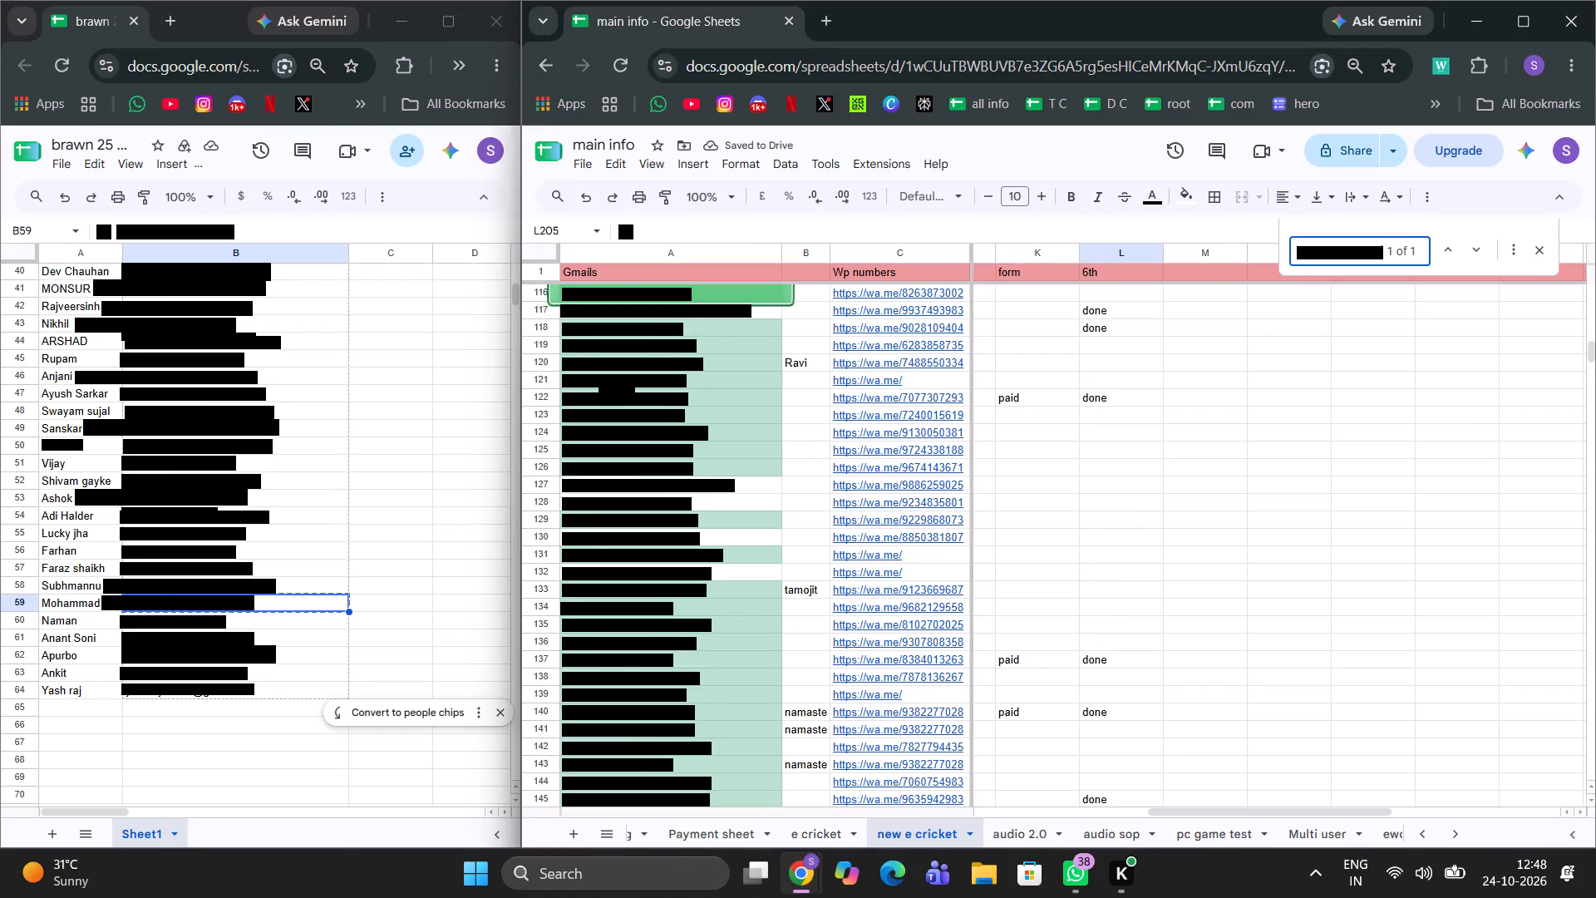
click(1111, 298)
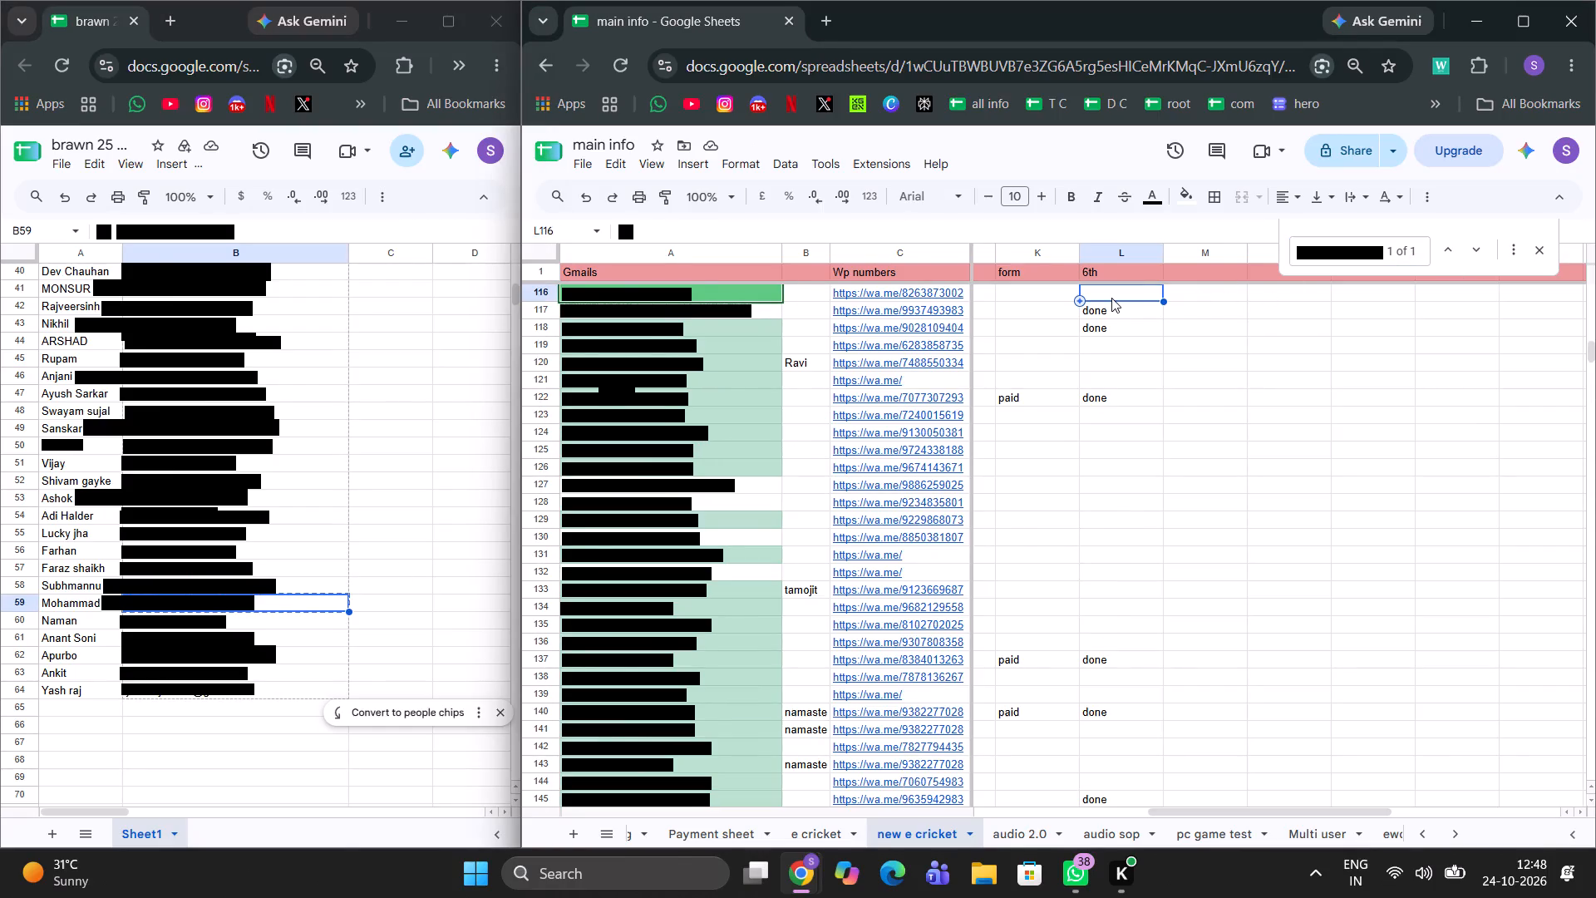
text(done)
key(Return)
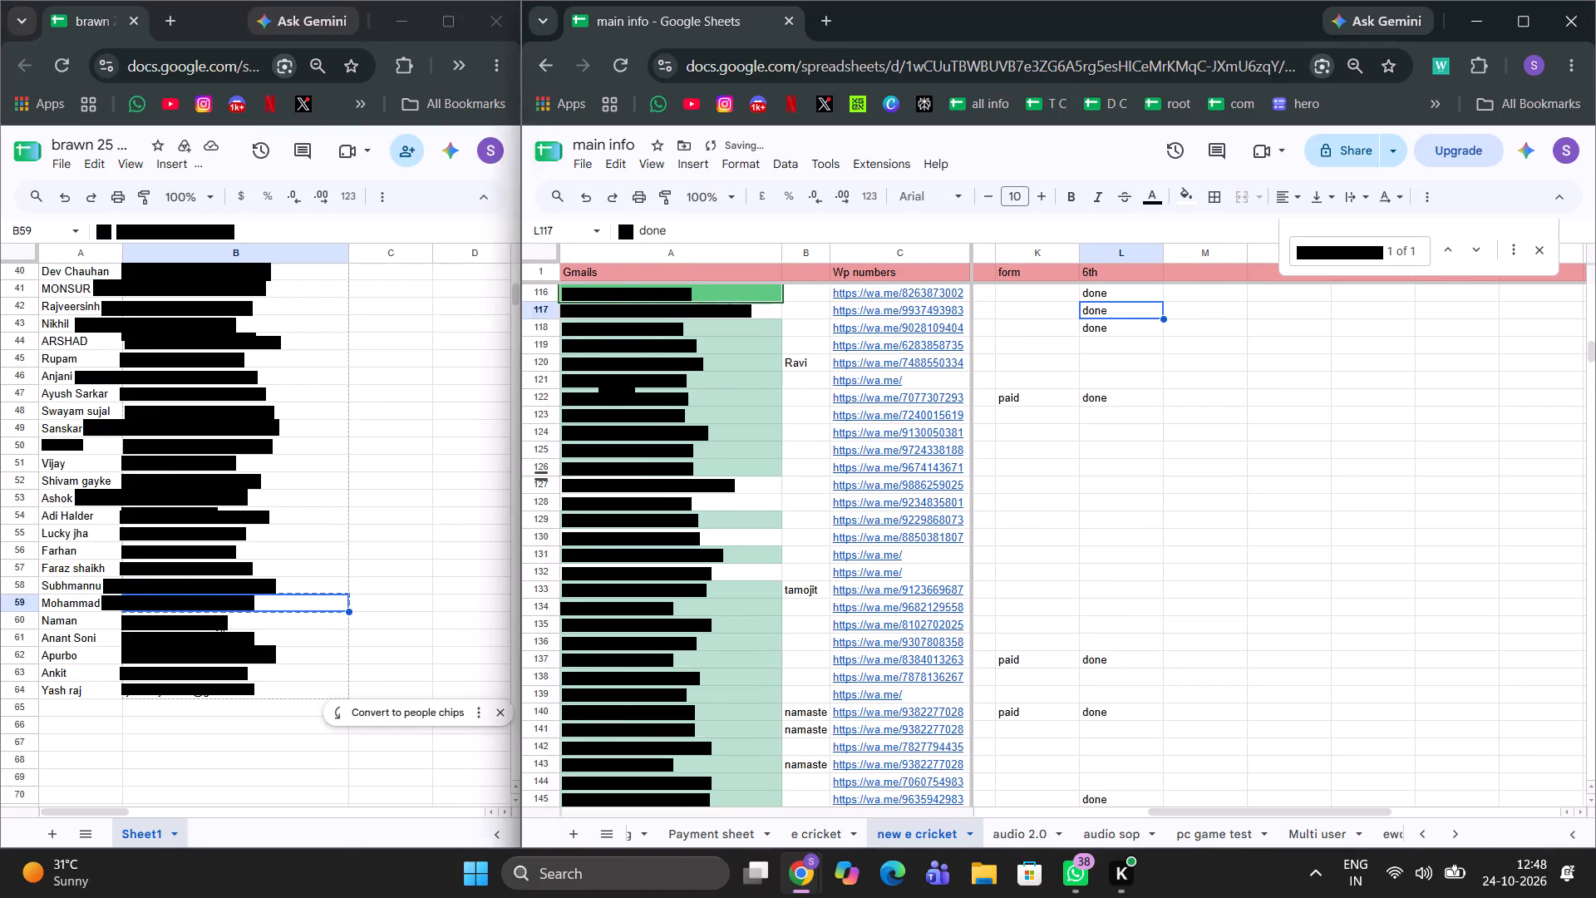
Search new e cricket for the brawn 25 row 60 Gmail and enter "done" under 6th in its row, 93.
click(216, 617)
key(ctrl+c)
triple_click(1324, 249)
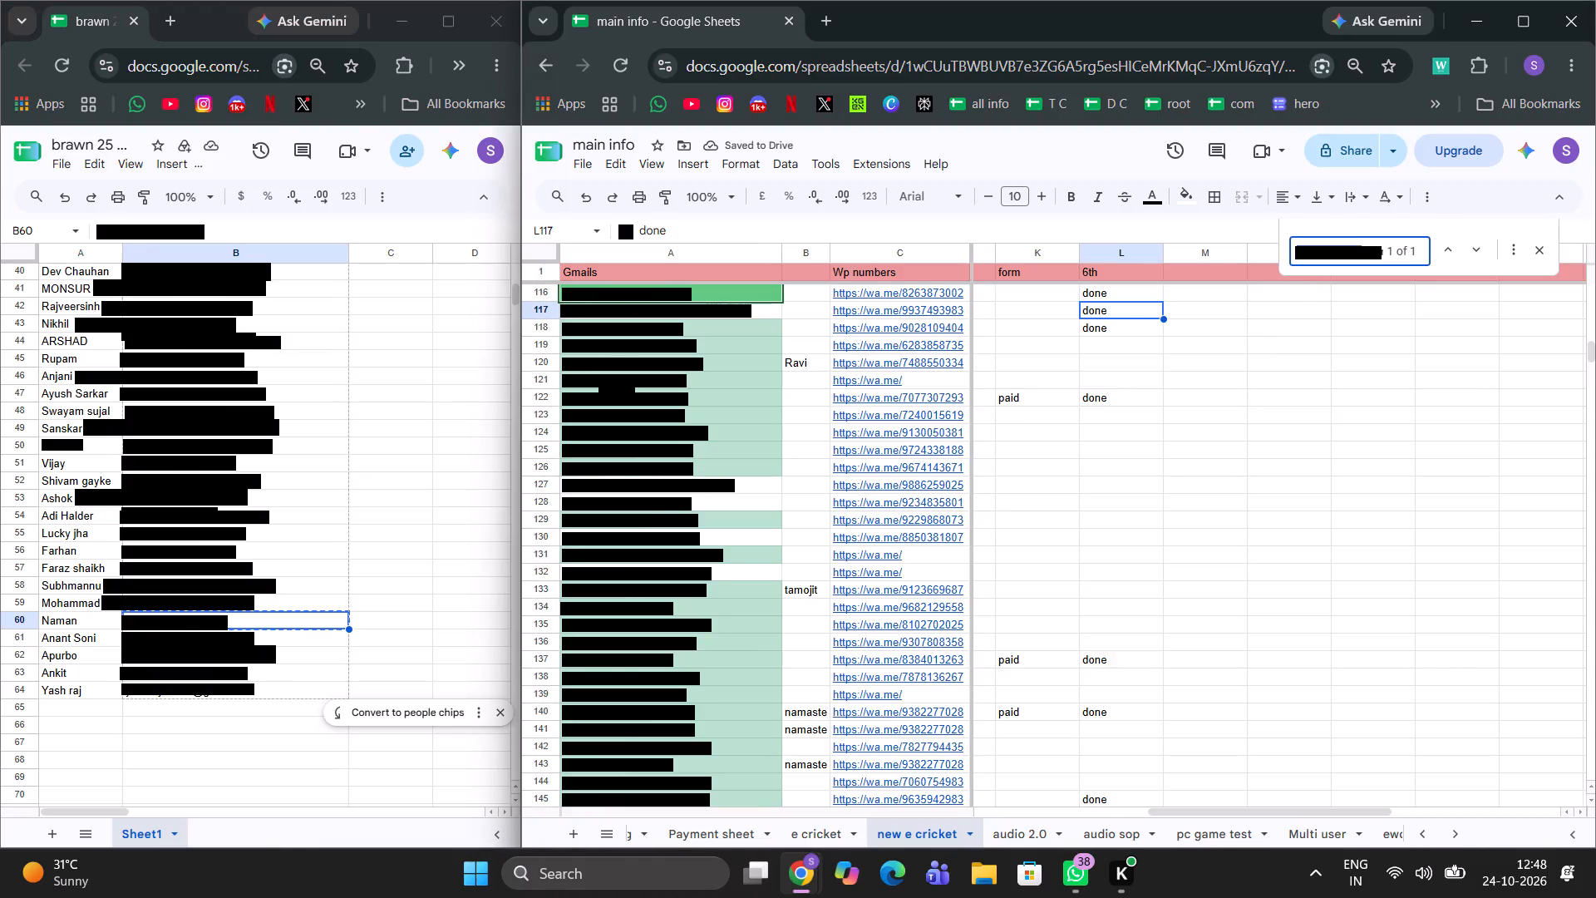
key(ctrl+v)
click(1101, 290)
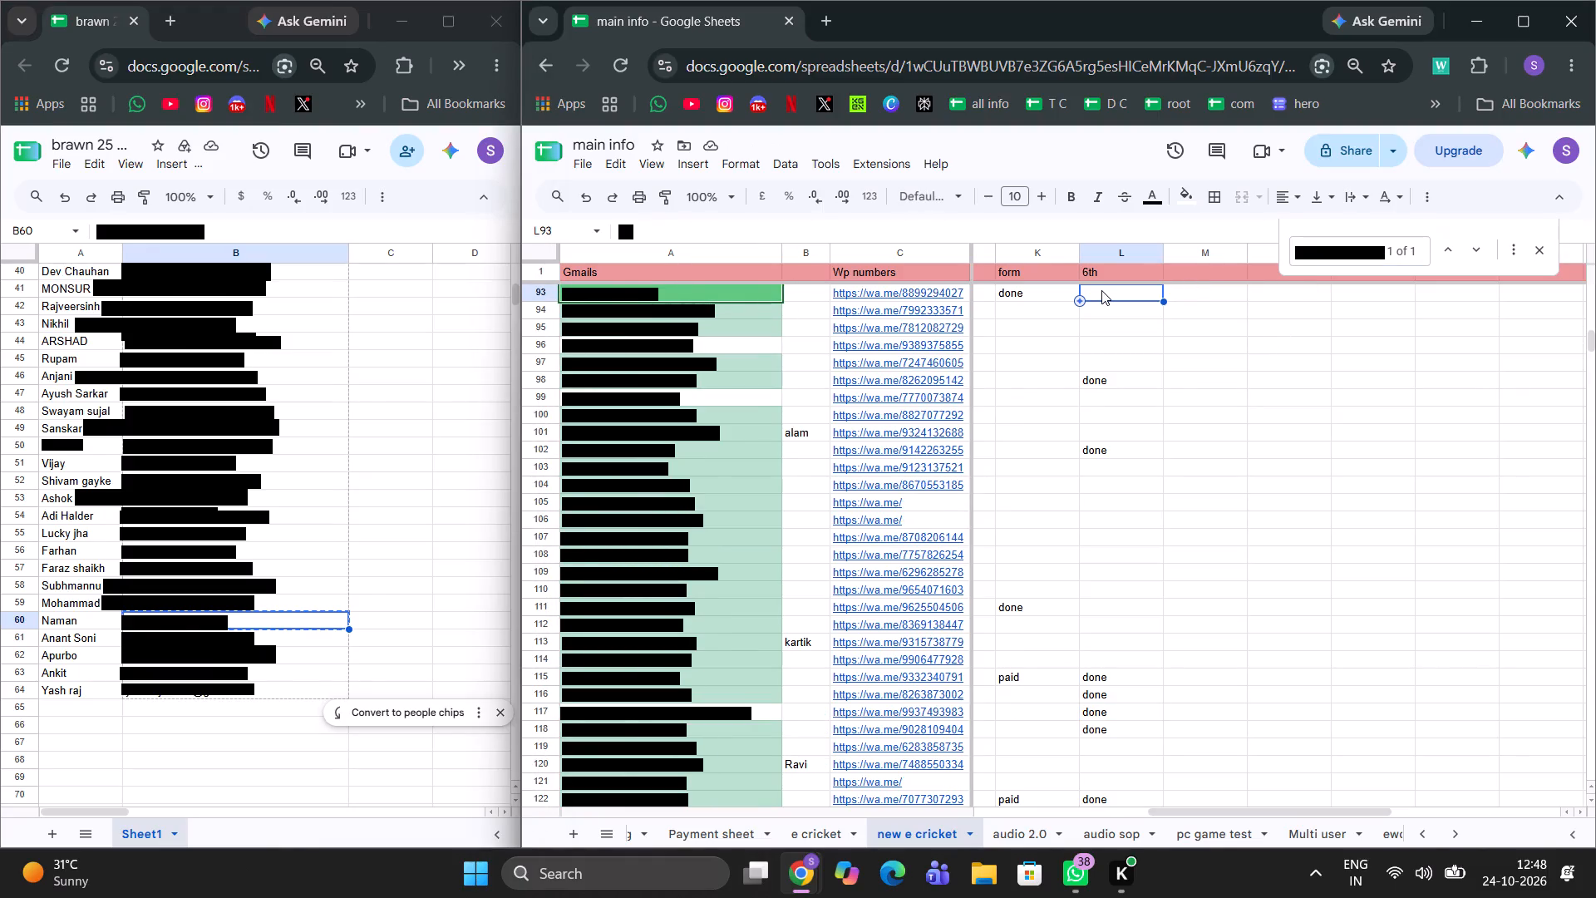
text(done)
key(Return)
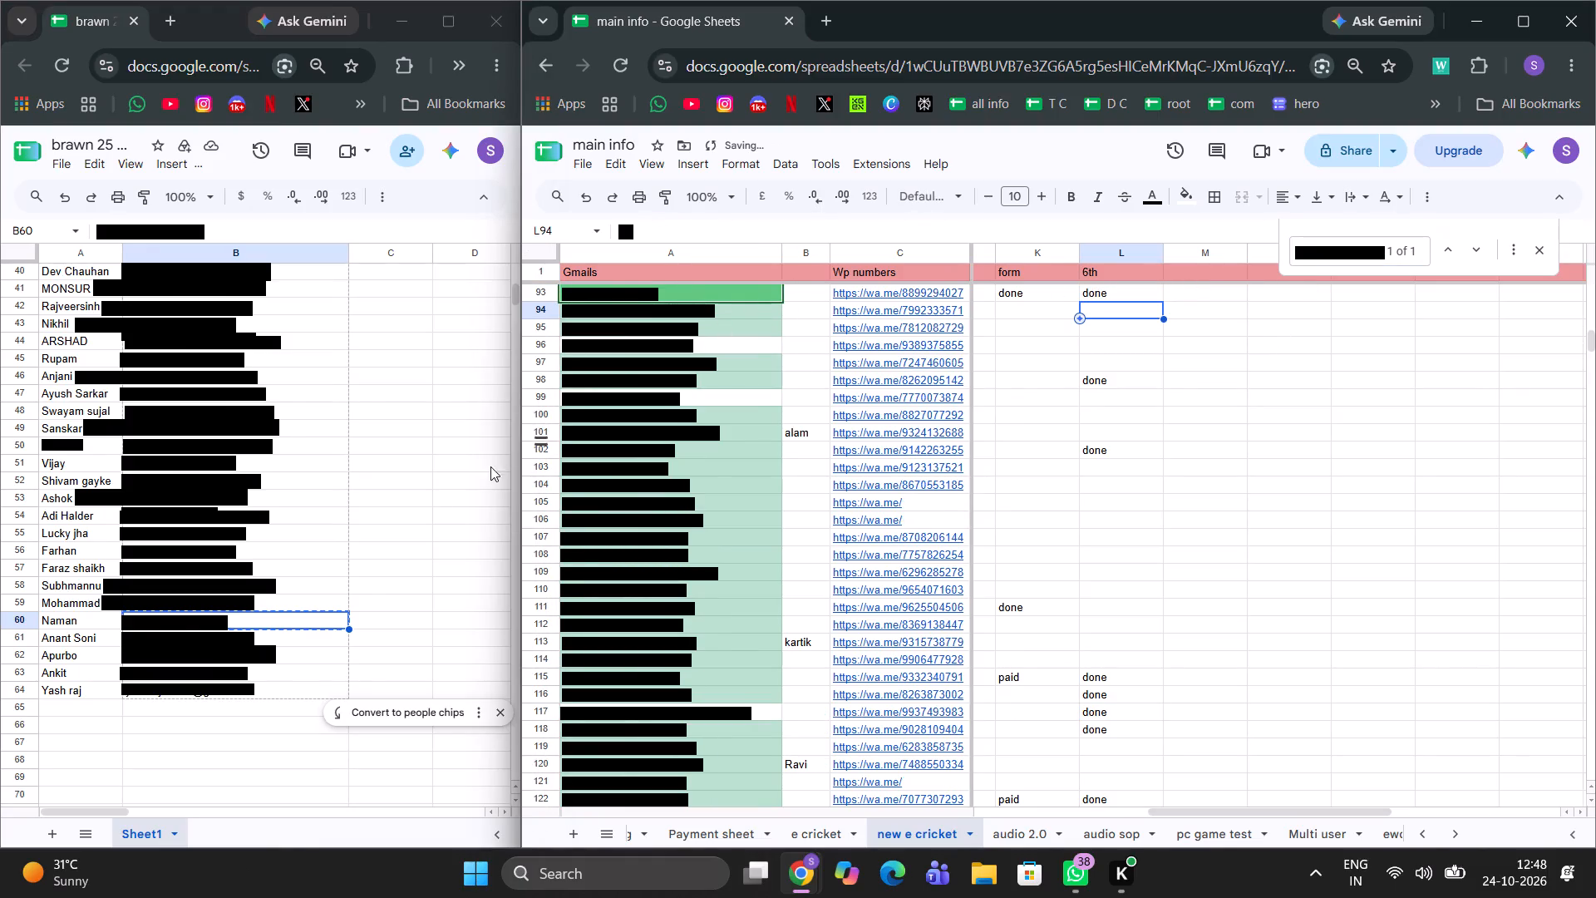
Open the Gmail cell in brawn 25 row 61.
double_click(251, 635)
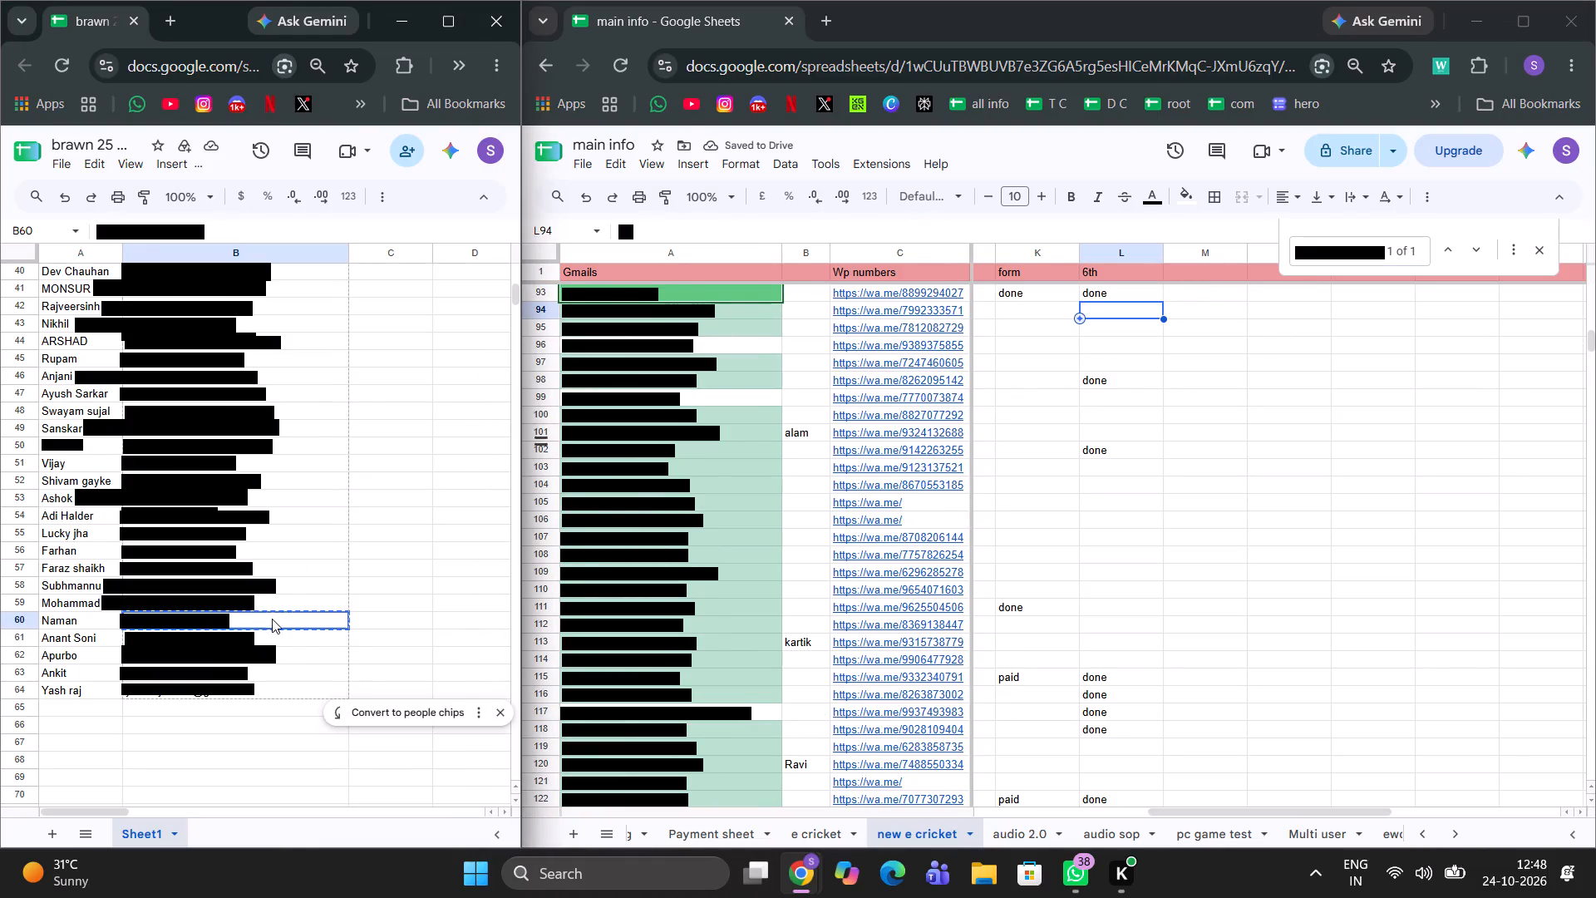
Search new e cricket for the brawn 25 row 61 Gmail and enter "done" under 6th in its row, 25.
click(272, 619)
click(288, 644)
key(ctrl+c)
triple_click(1362, 255)
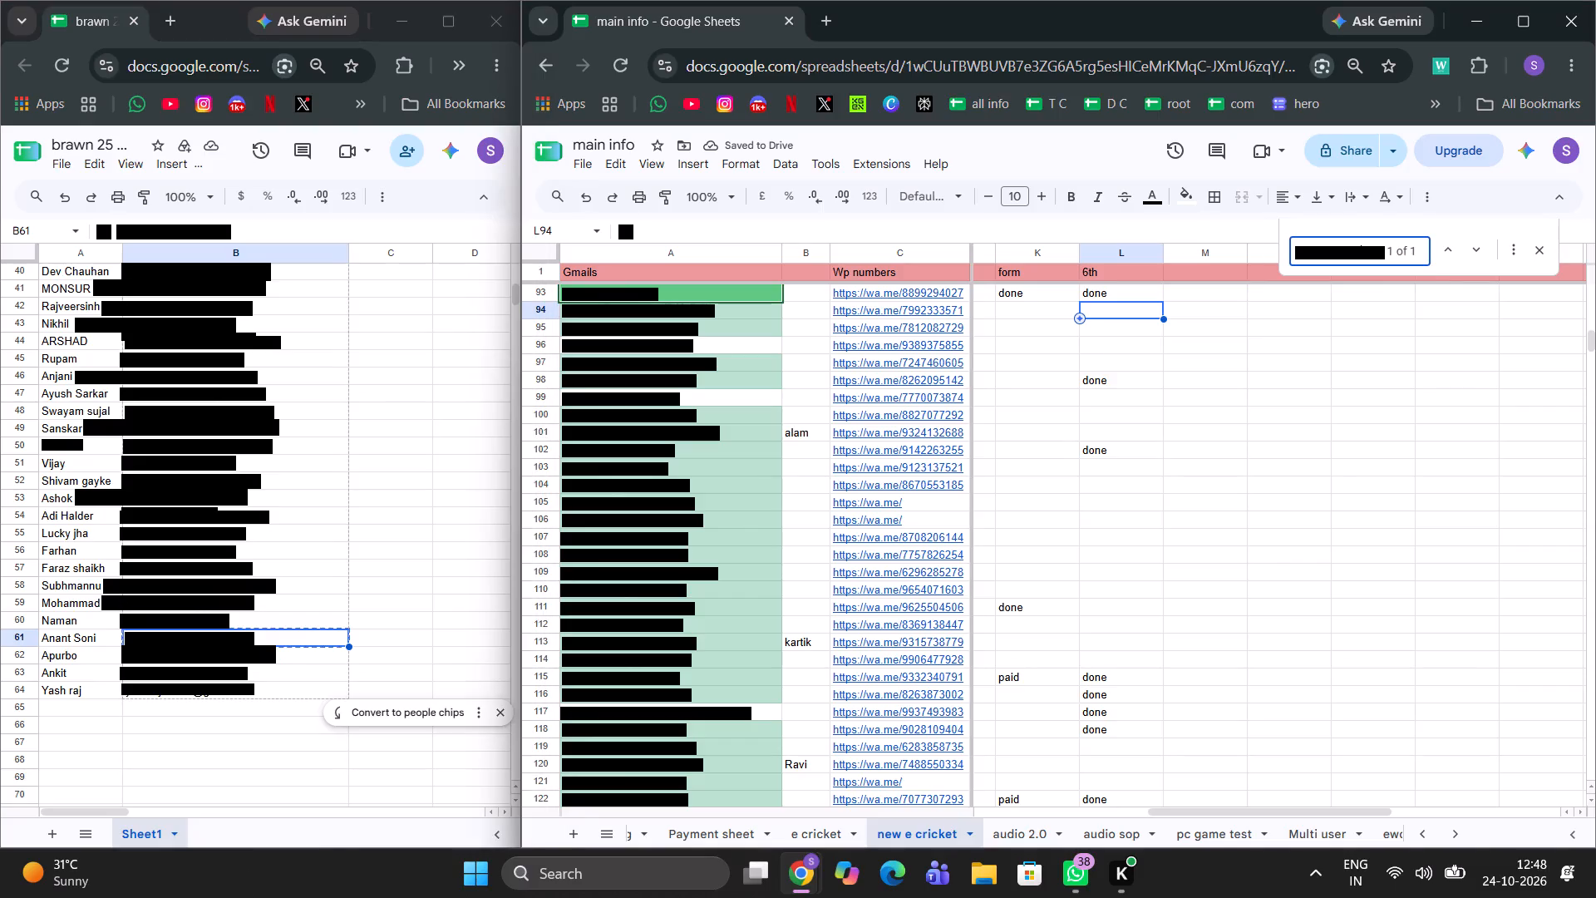
key(ctrl+v)
click(1148, 296)
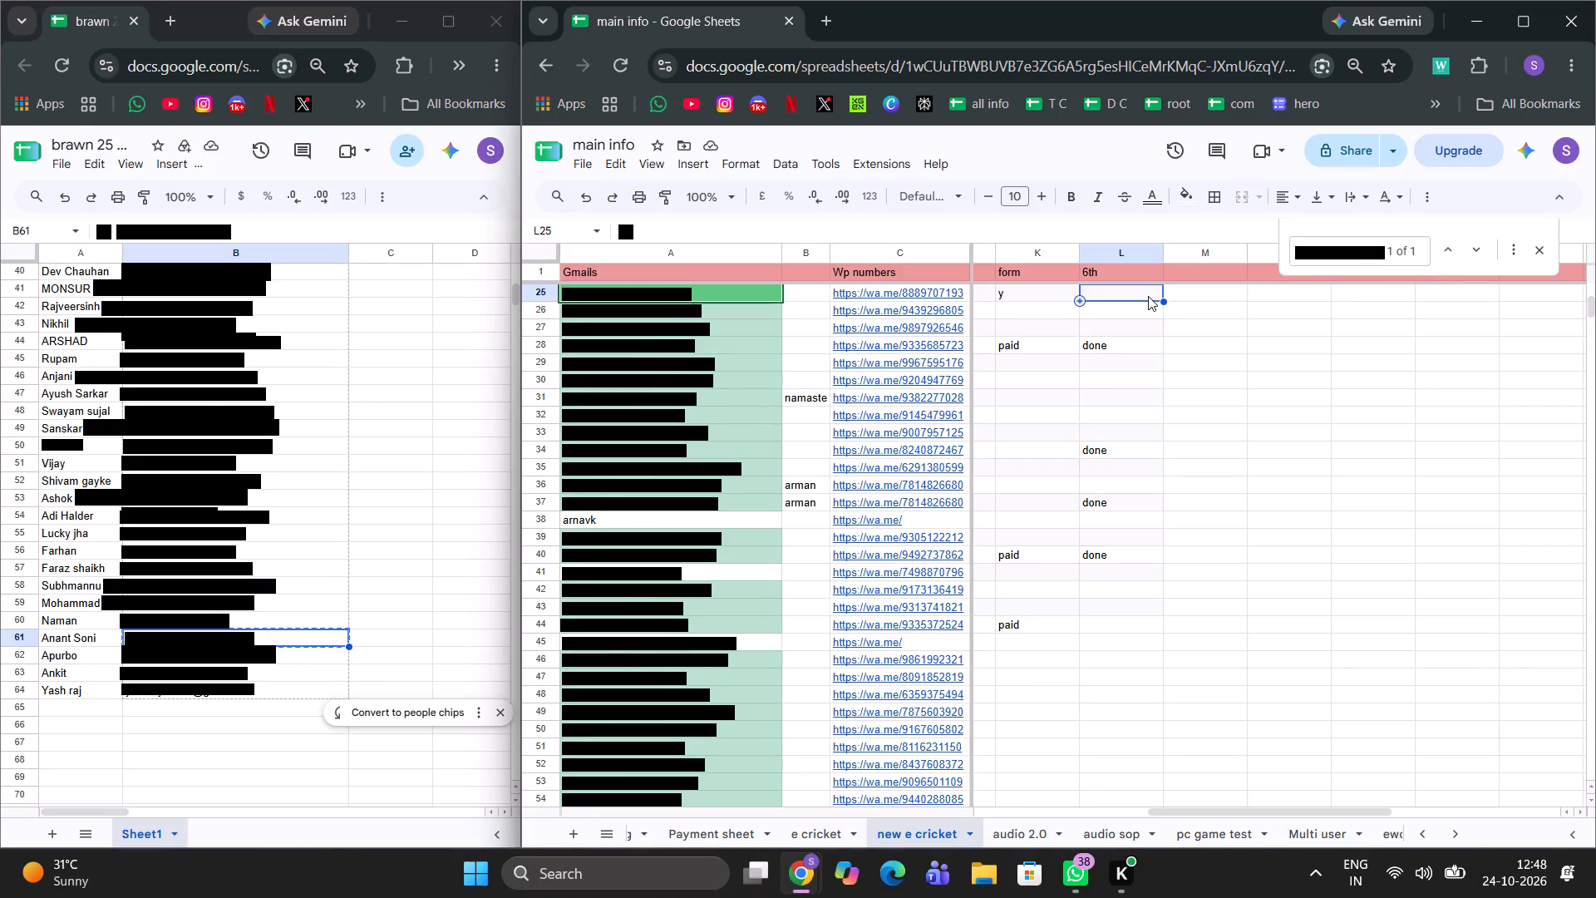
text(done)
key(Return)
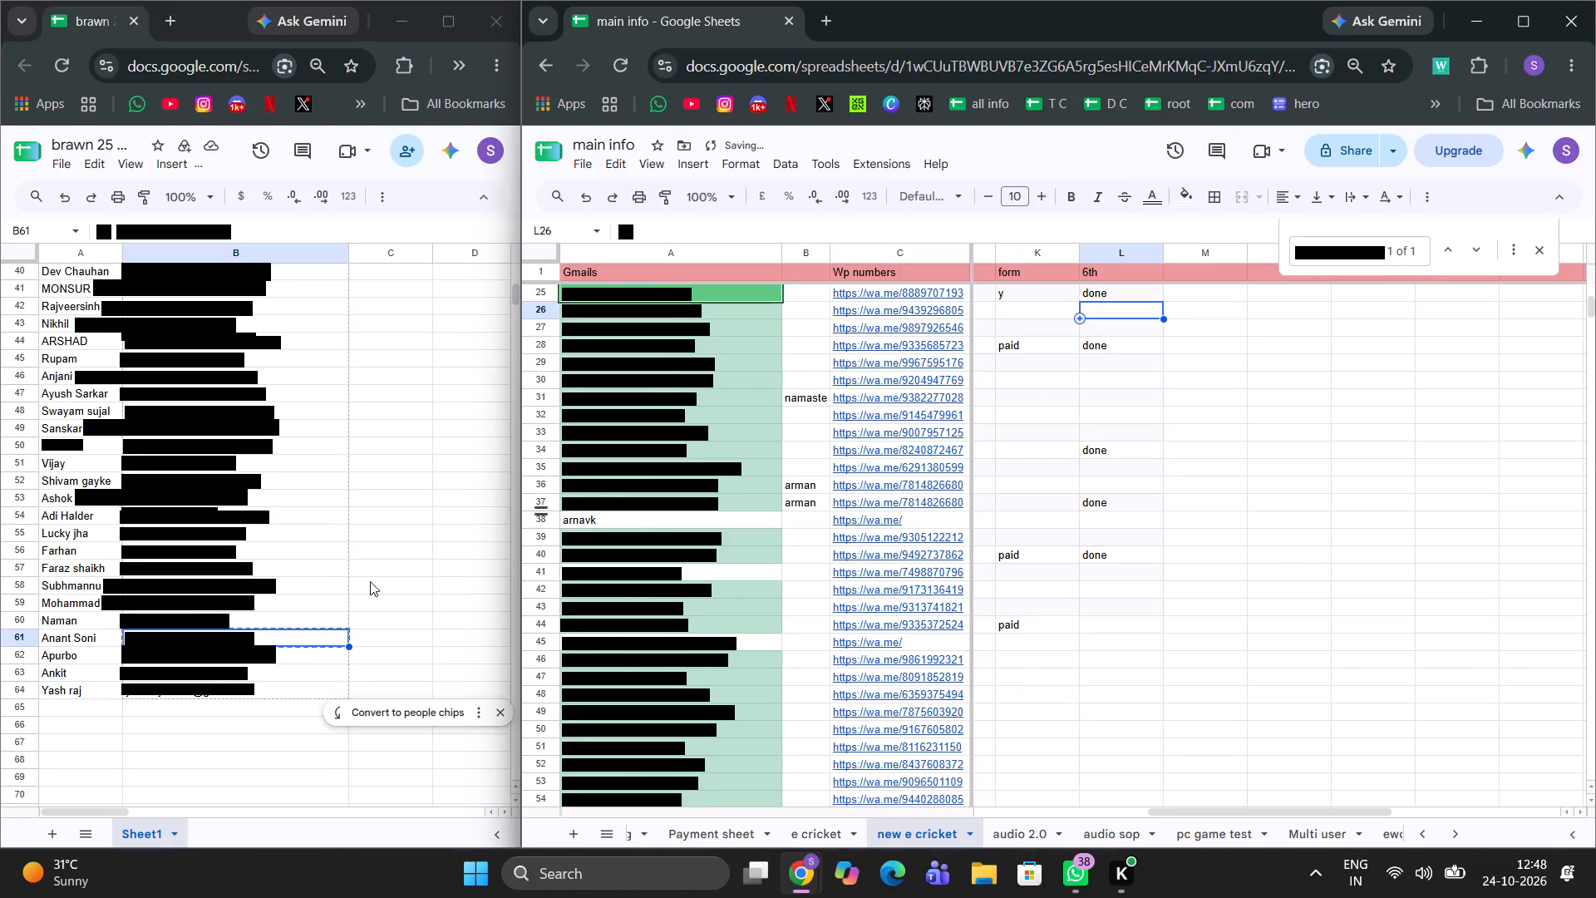
Search new e cricket for the brawn 25 row 62 Gmail and add it under Gmails in row 236.
click(213, 658)
key(ctrl+c)
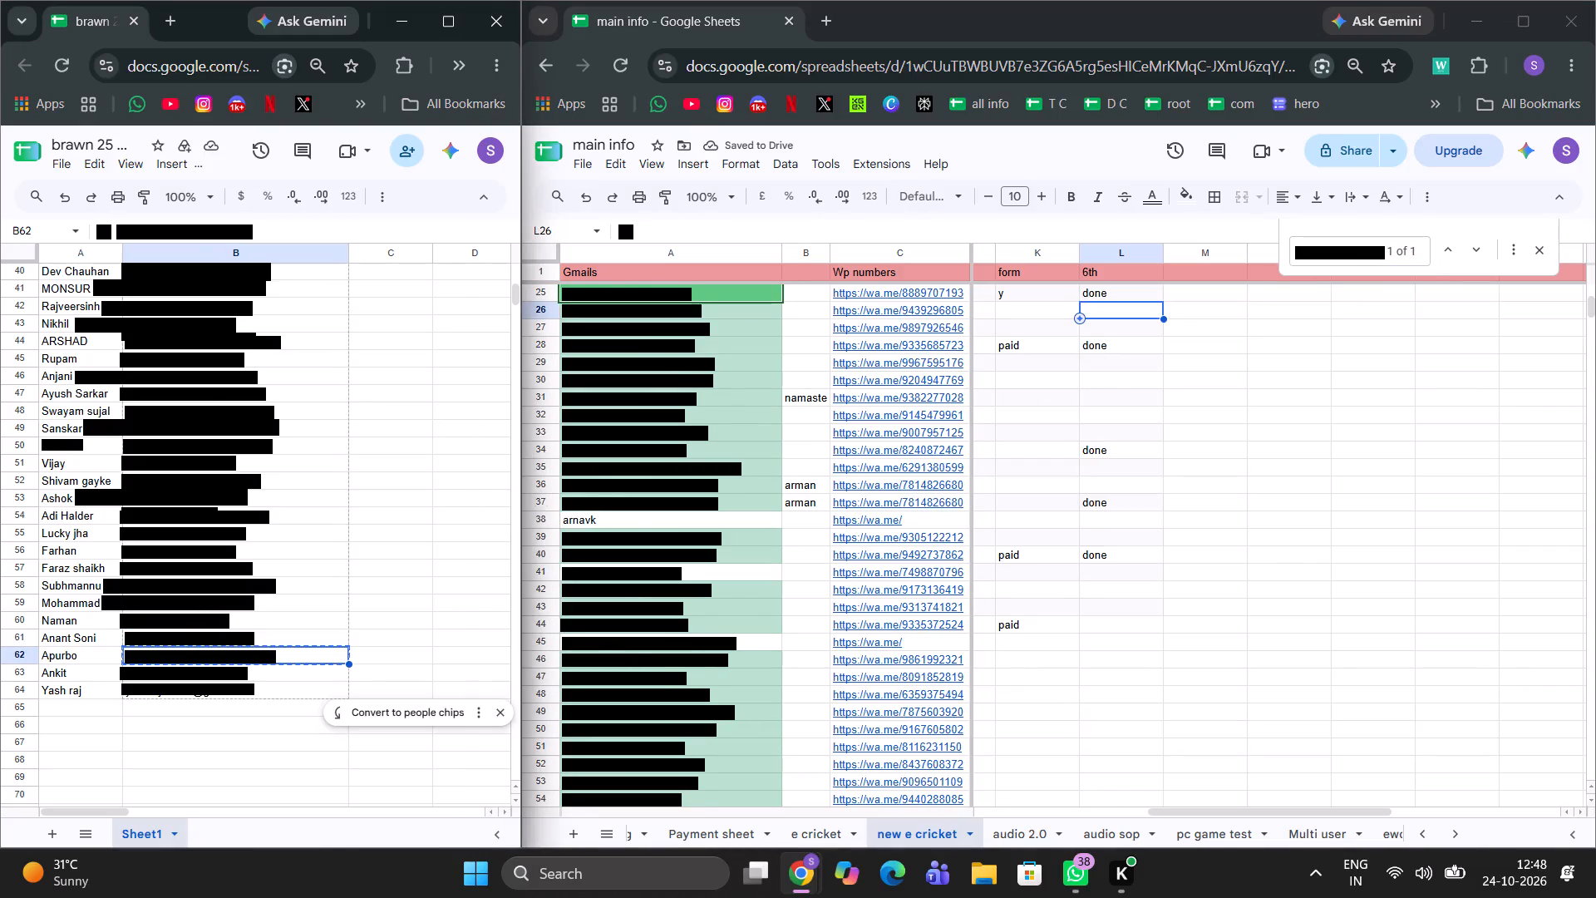
triple_click(1345, 250)
key(ctrl+v)
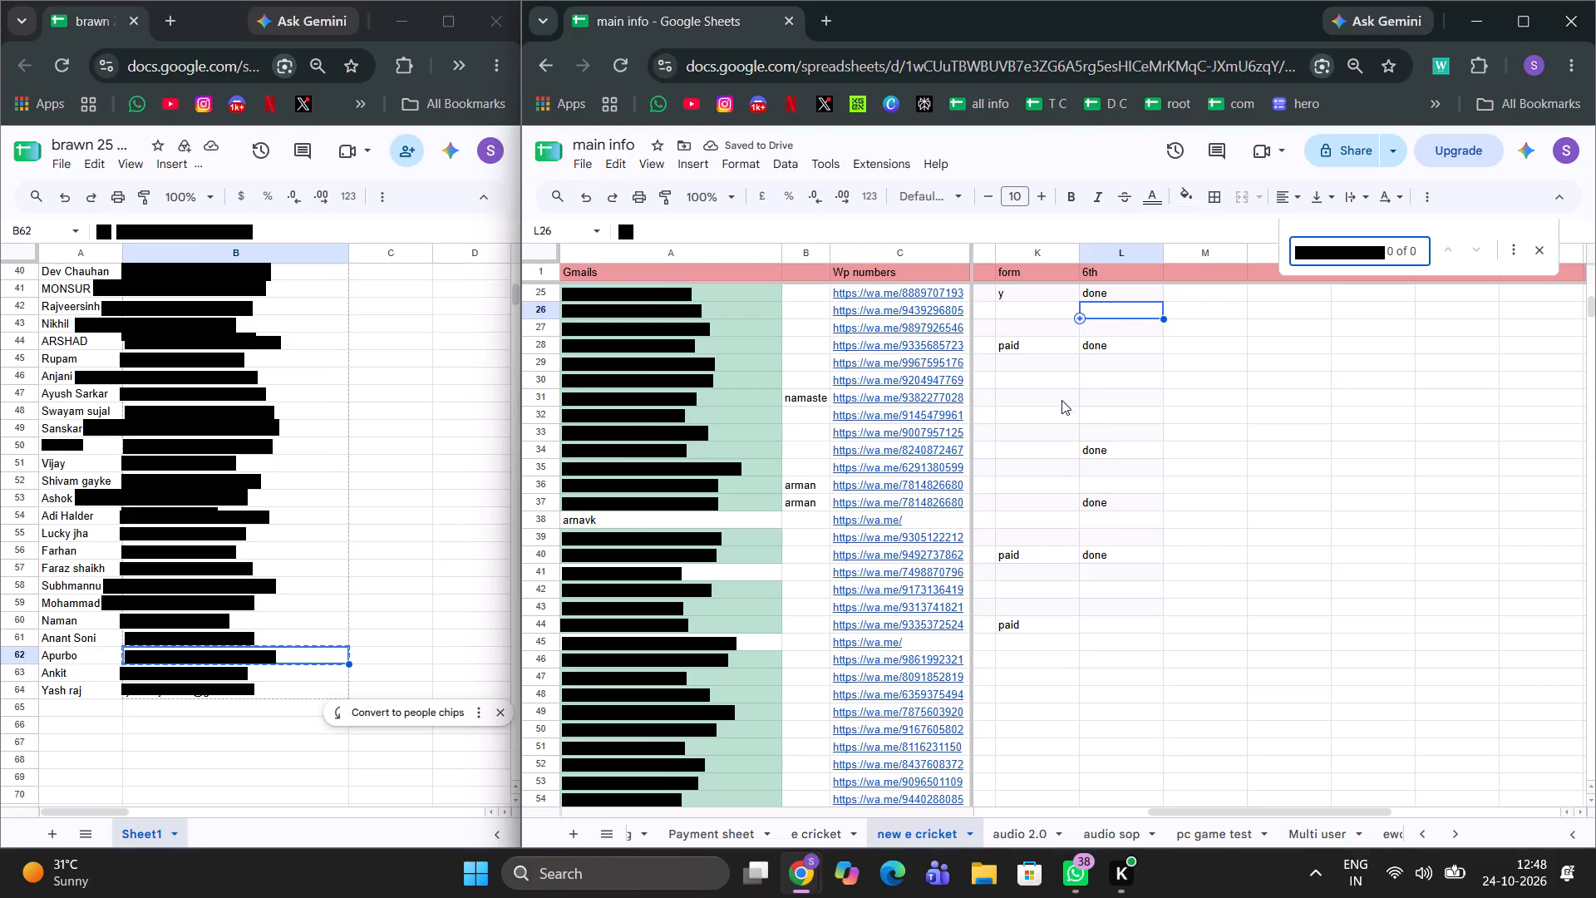
scroll(864, 528, down, 8)
scroll(729, 611, down, 2)
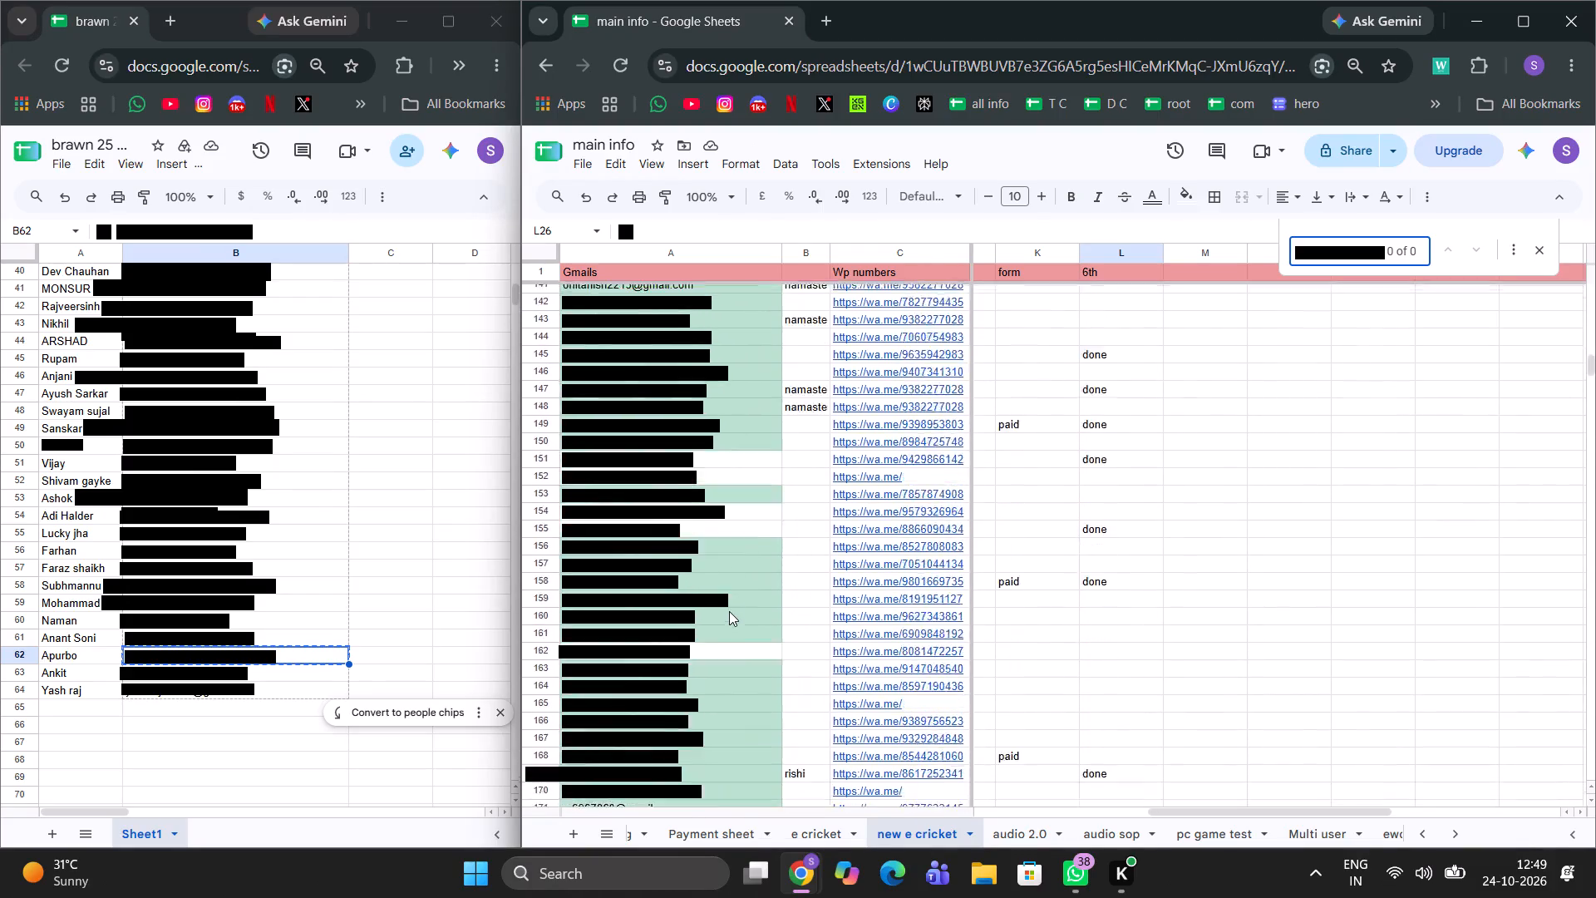
scroll(729, 611, down, 2)
scroll(729, 611, up, 6)
scroll(729, 611, down, 1)
double_click(729, 611)
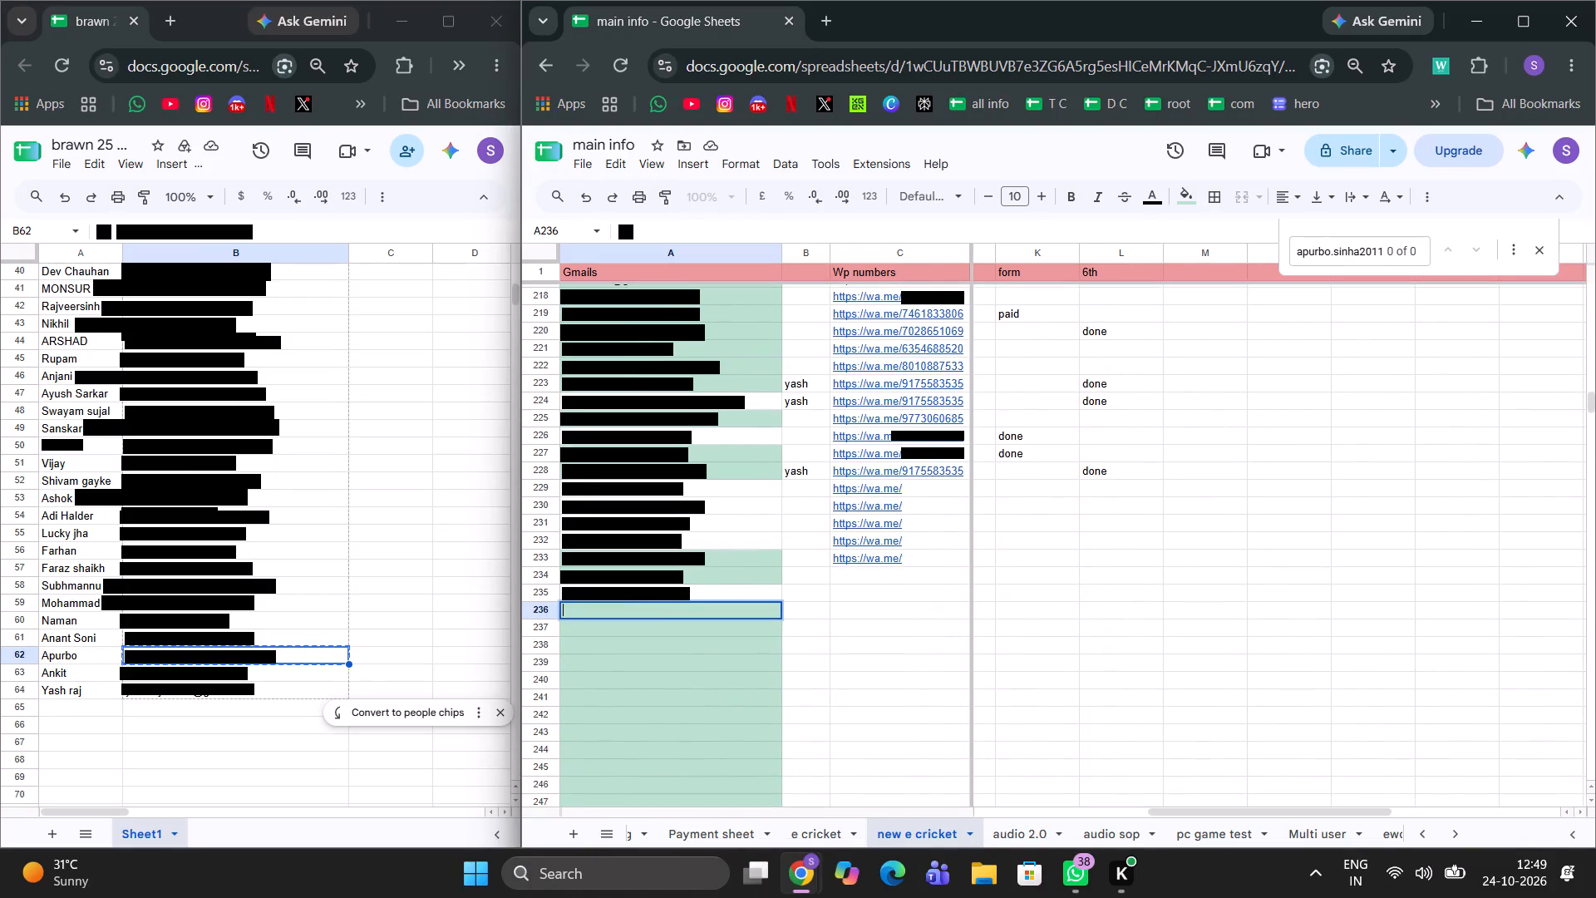
key(ctrl+v)
key(Return)
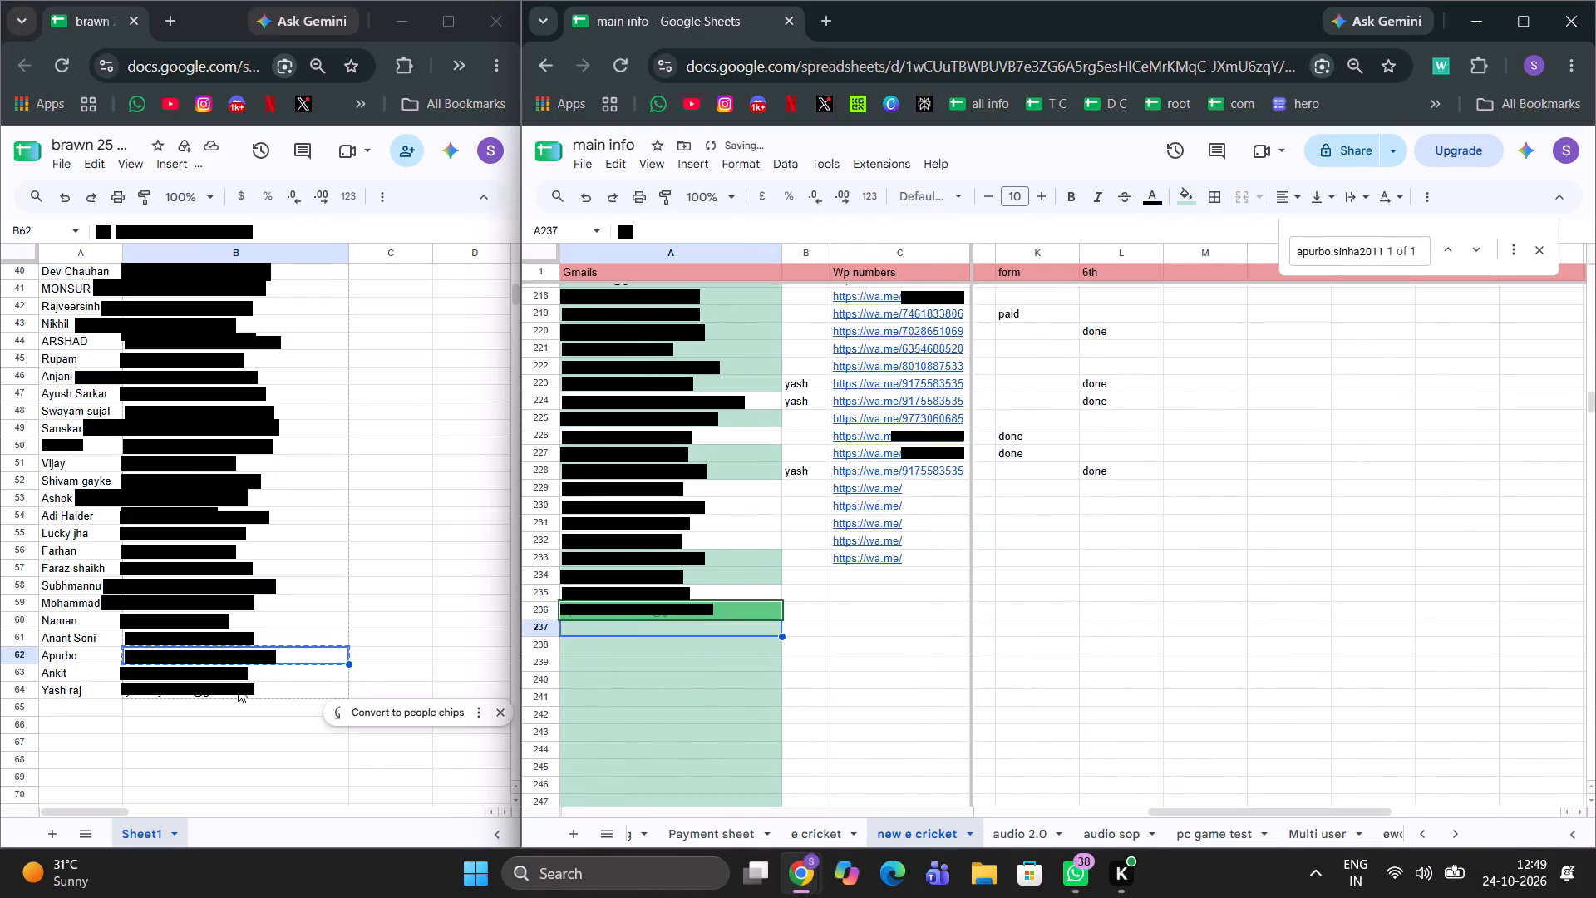
Search new e cricket for the brawn 25 row 63 Gmail and add it under Gmails in row 237.
click(238, 678)
key(ctrl+c)
triple_click(1329, 258)
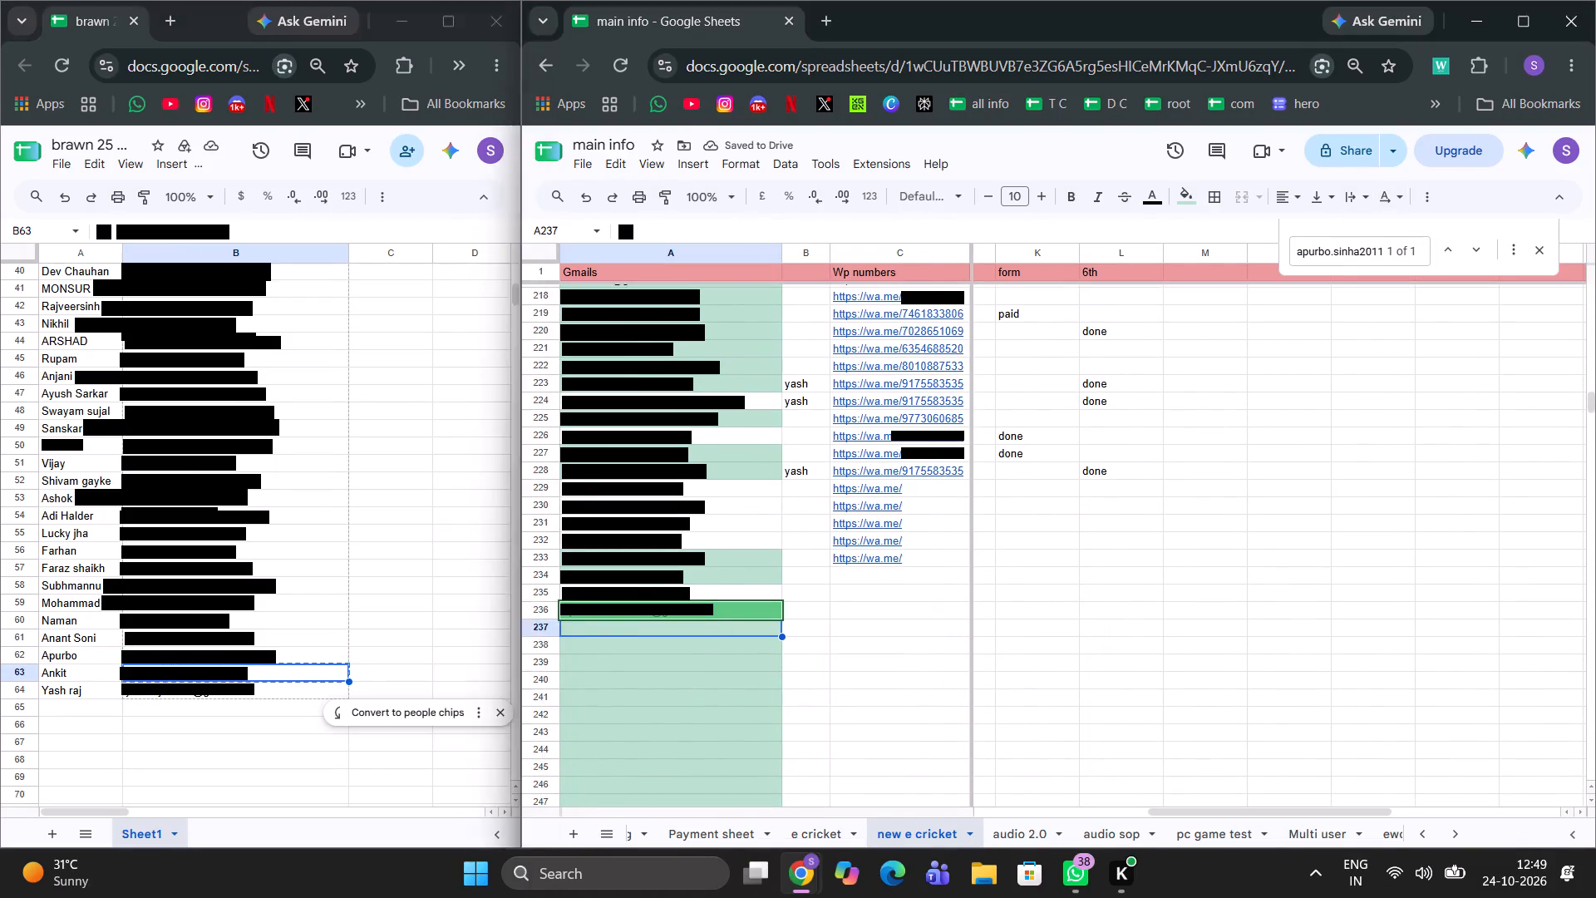
double_click(1329, 258)
key(ctrl+v)
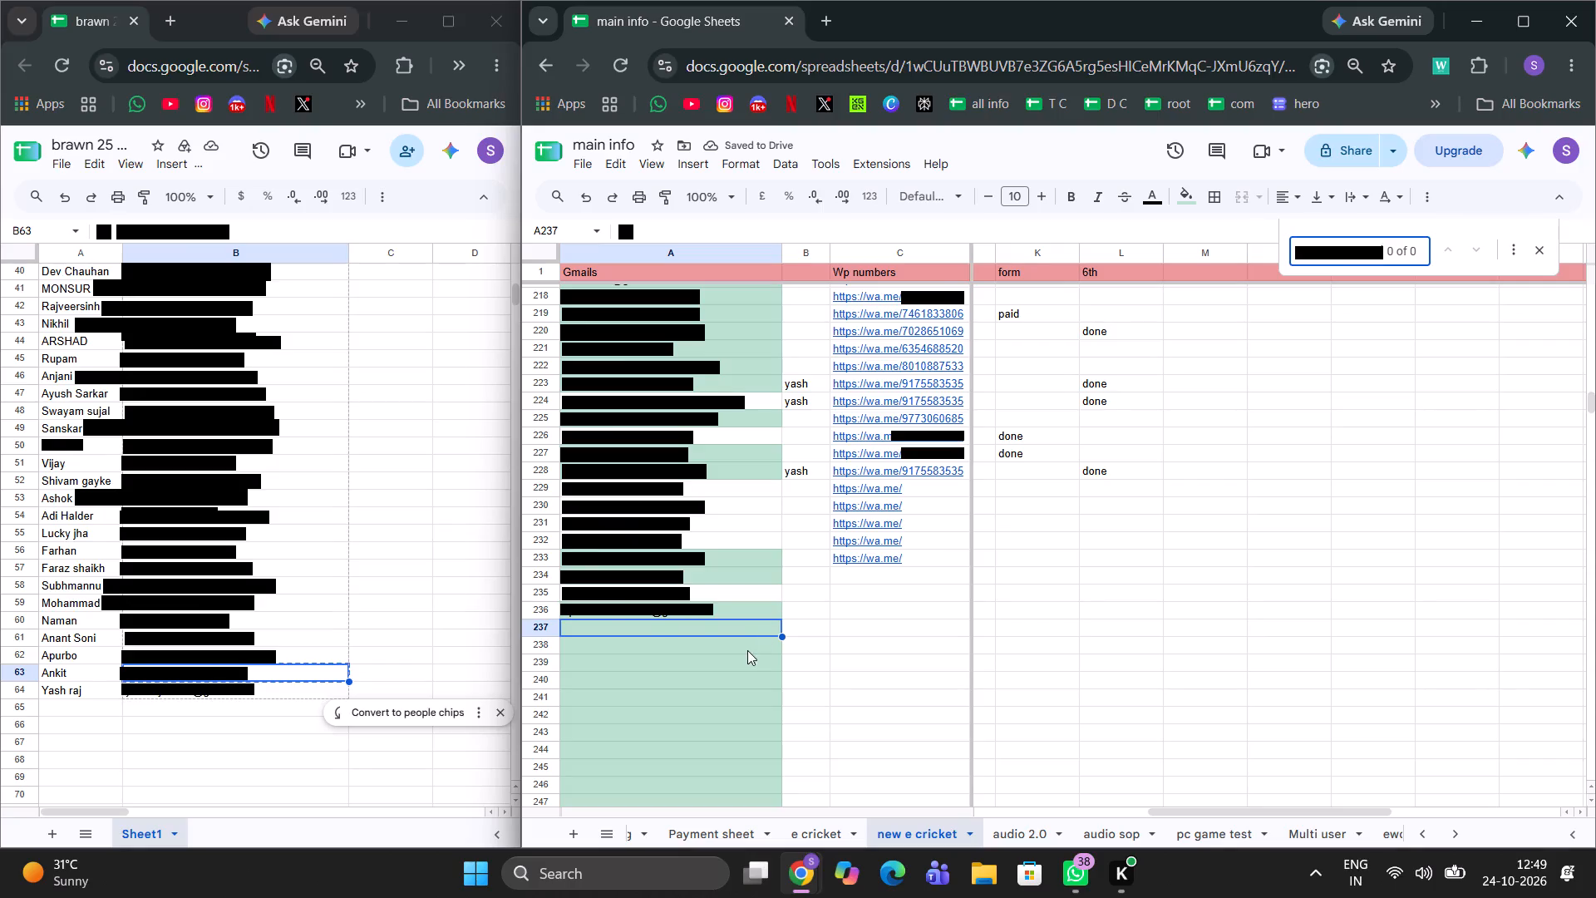
double_click(742, 629)
key(ctrl+v)
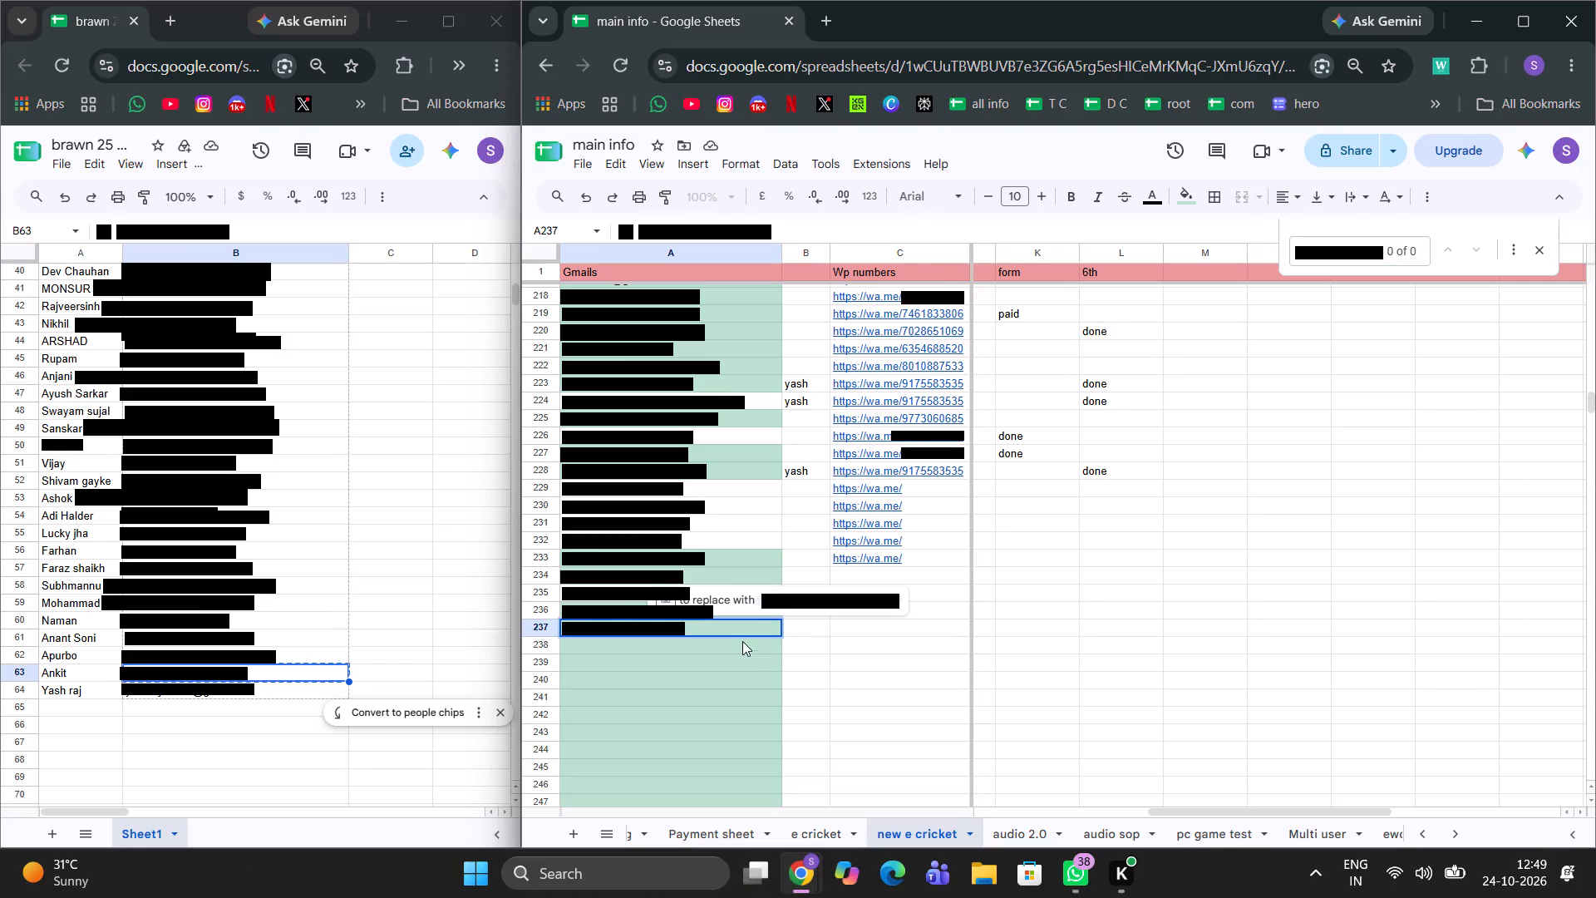
click(742, 644)
Copy the Gmail from brawn 25 row 64.
click(283, 695)
key(ctrl+c)
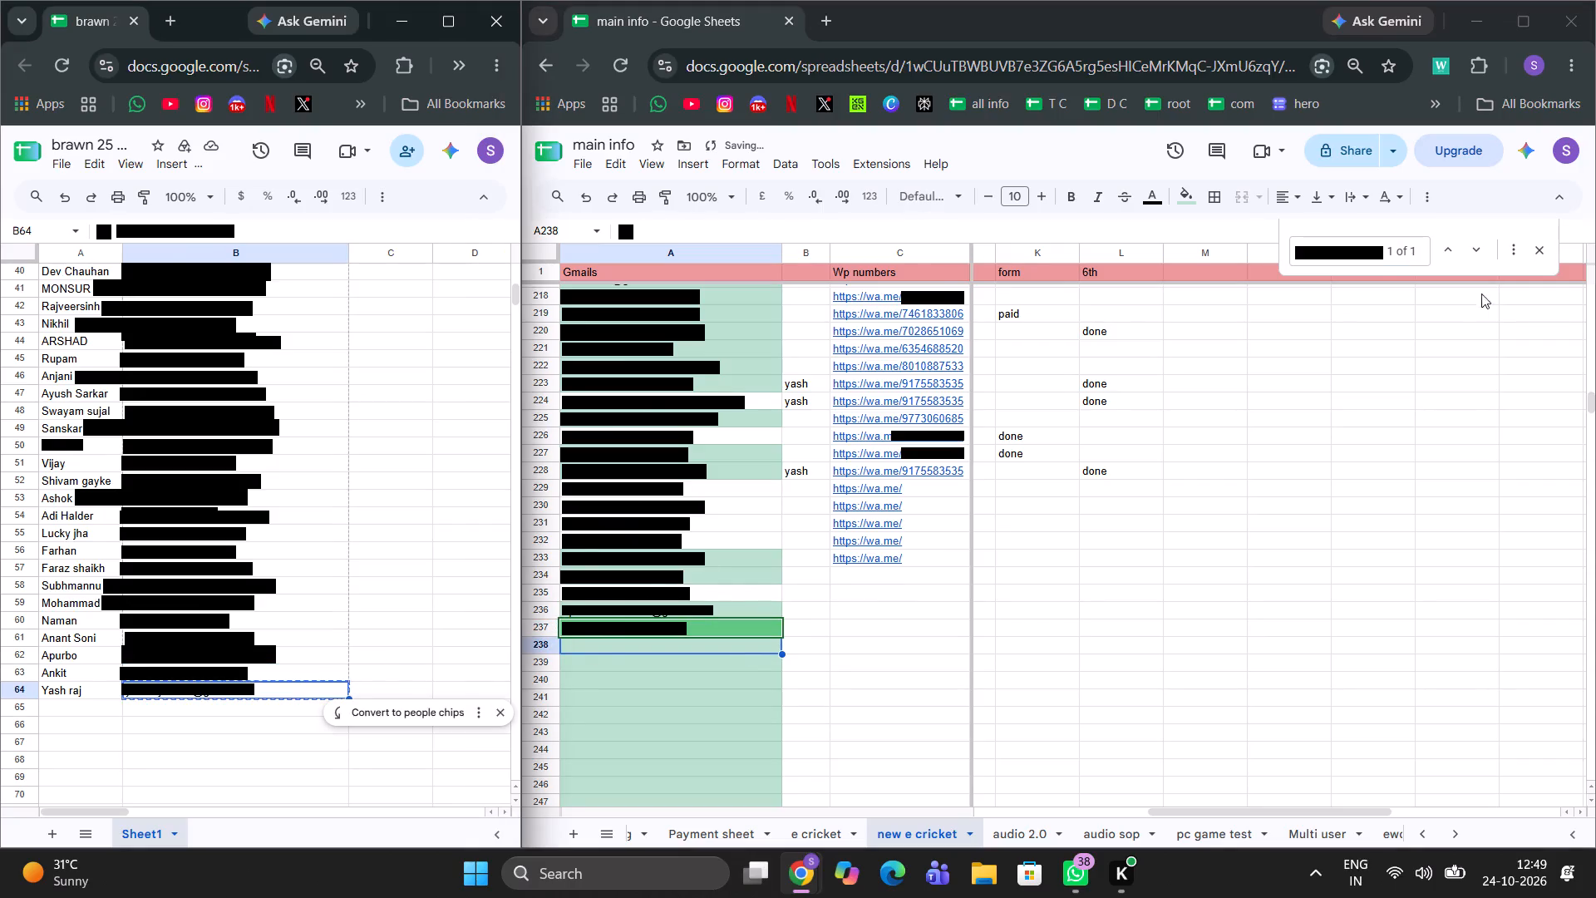
Search new e cricket for the brawn 25 row 64 Gmail and enter "done" under 6th in its row, 226.
triple_click(1361, 248)
click(1361, 248)
key(ctrl+v)
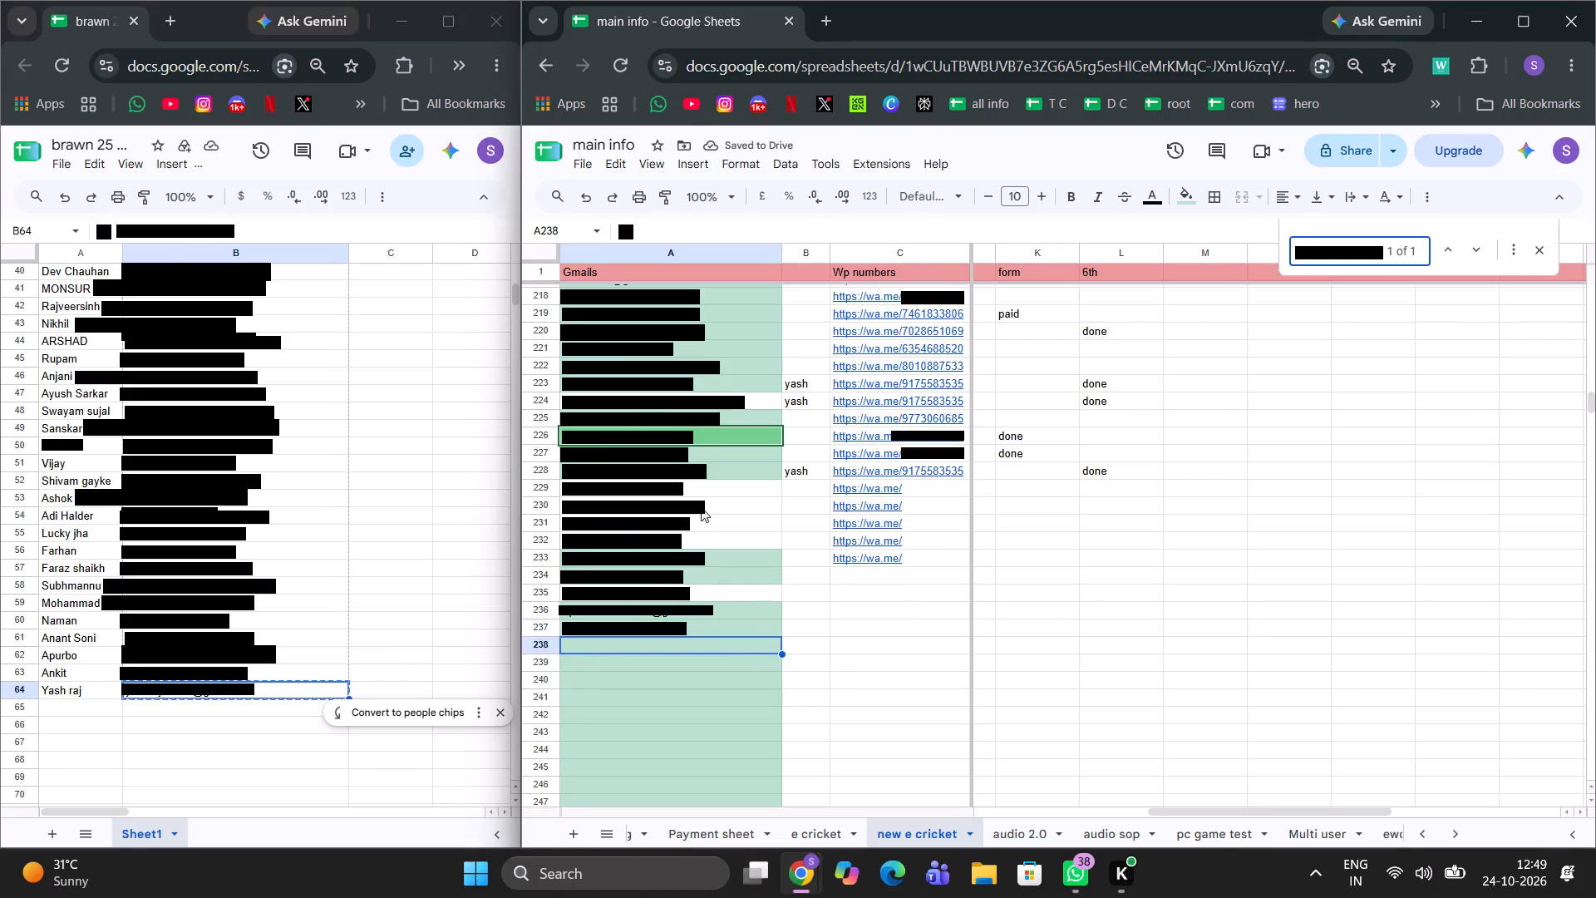
click(1121, 442)
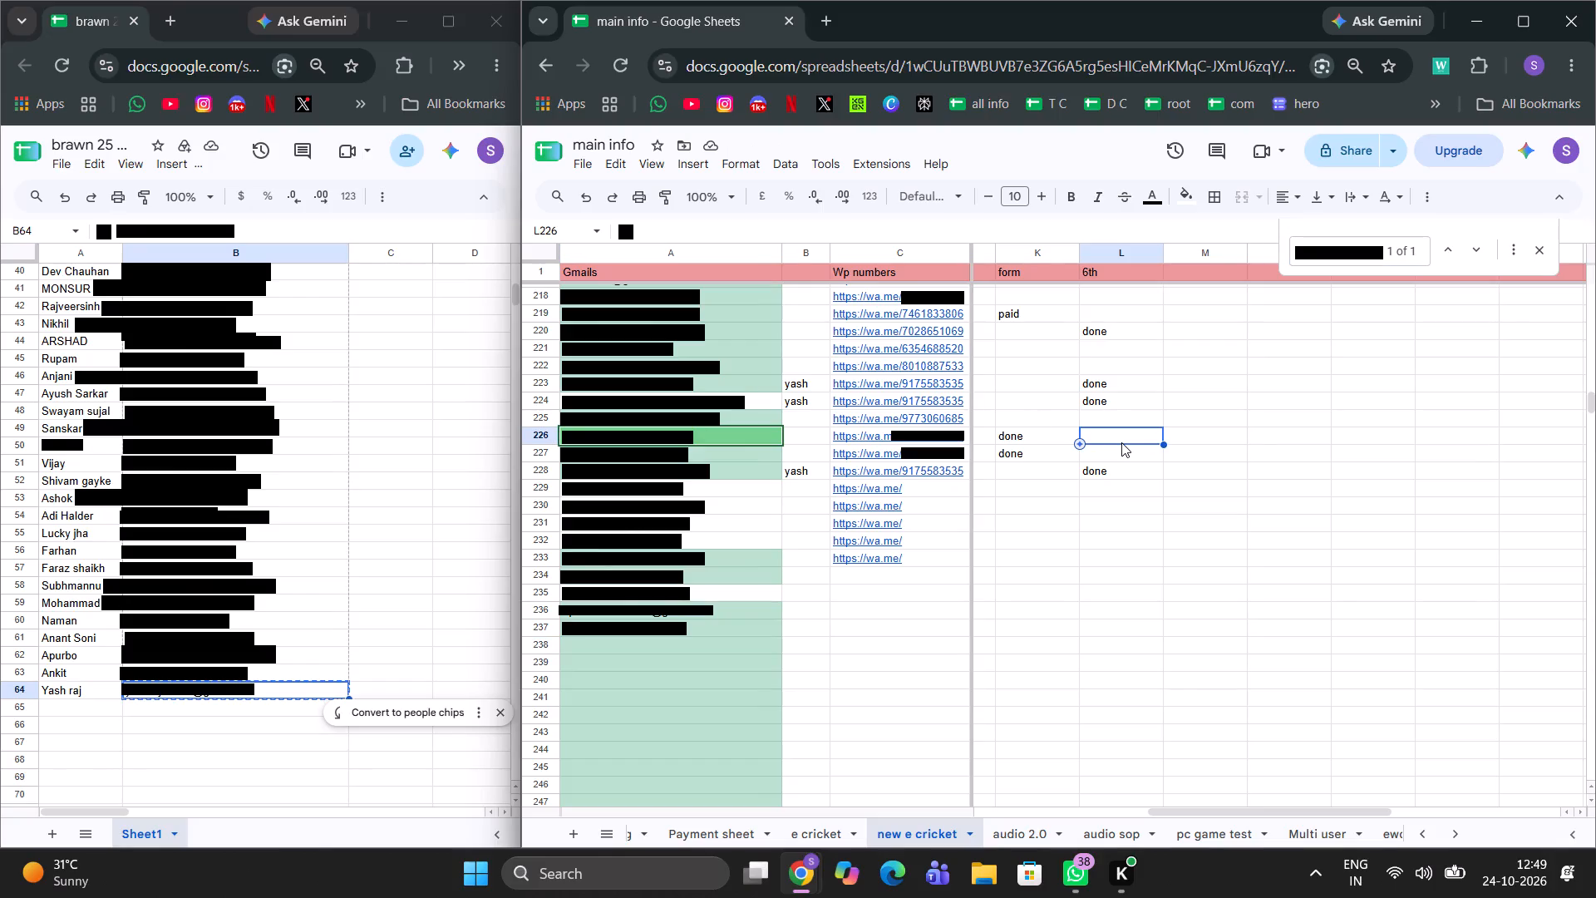
text(done)
key(Return)
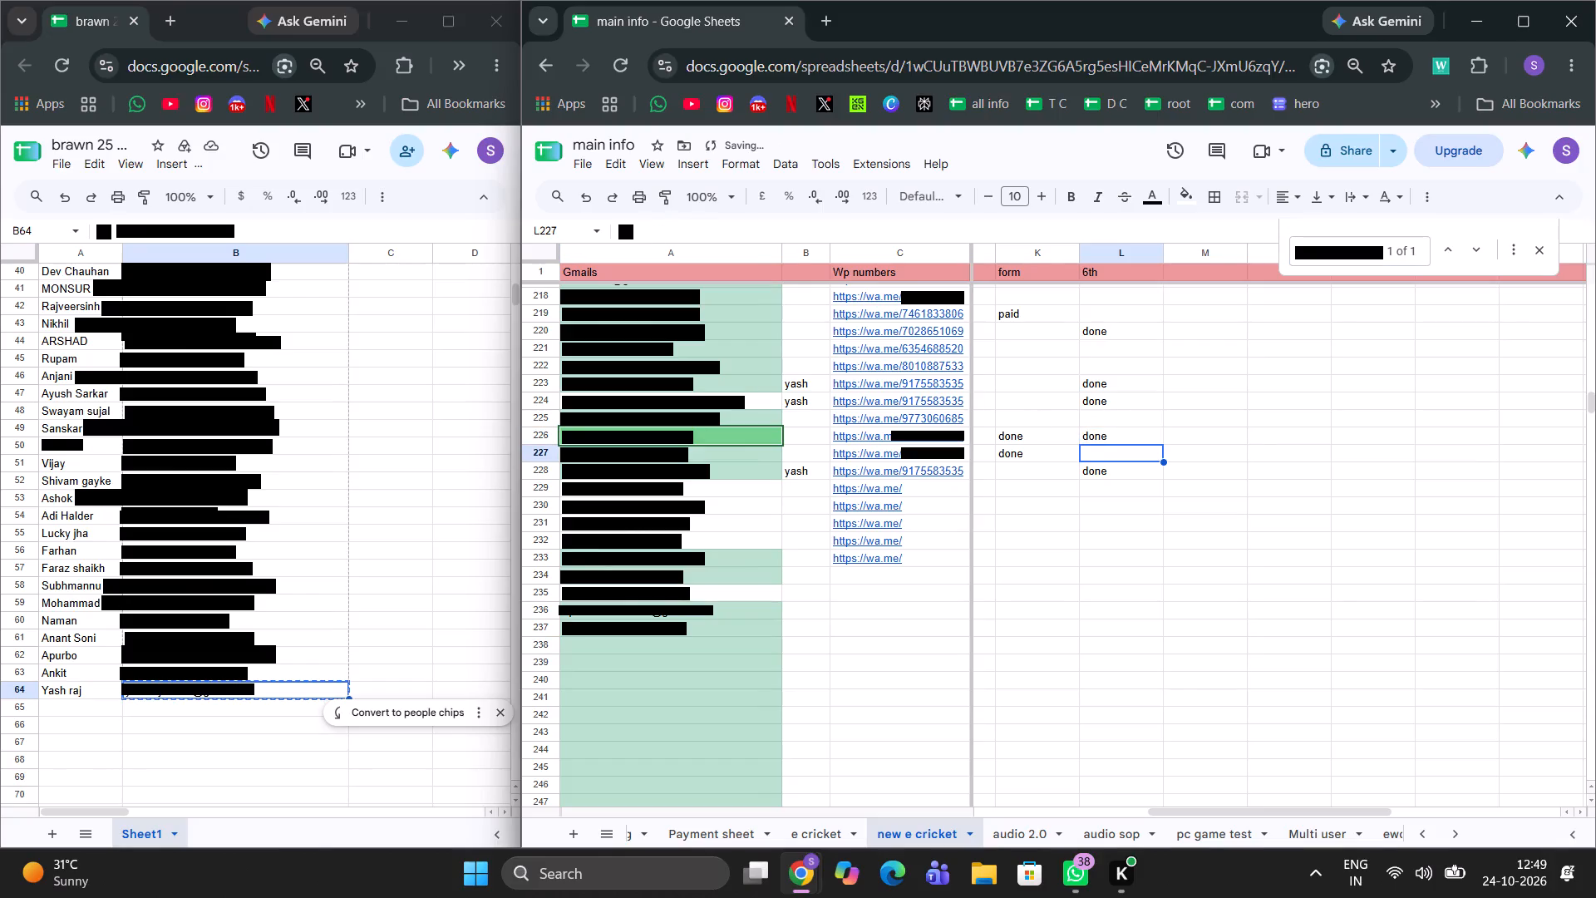
Close the brawn 25 spreadsheet window and maximise the main info window with its search dismissed.
click(396, 595)
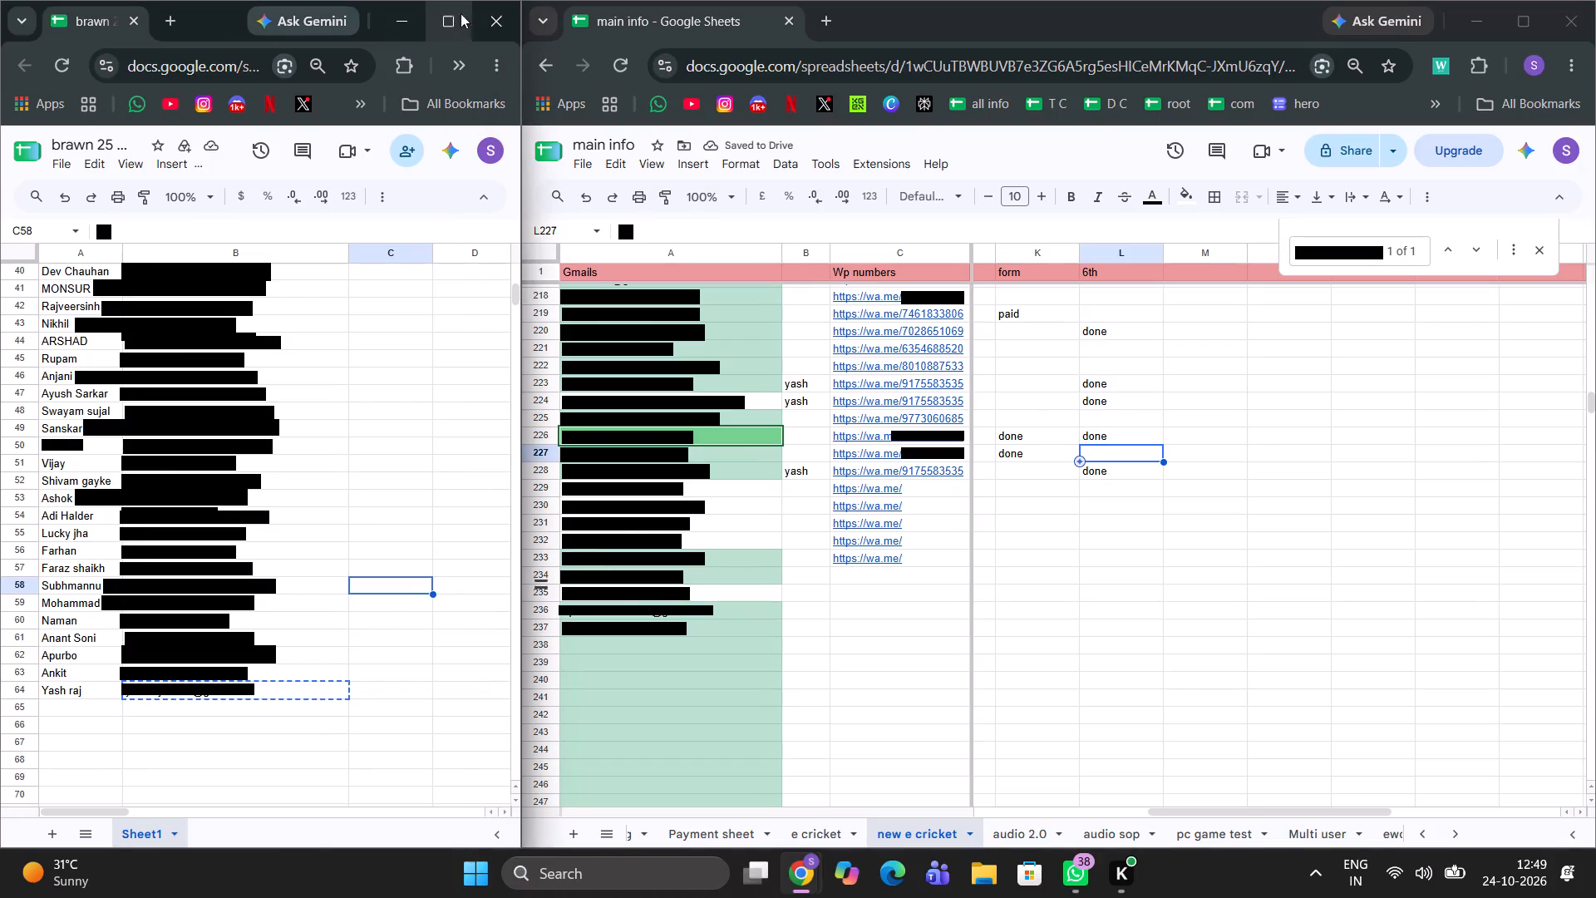
click(492, 13)
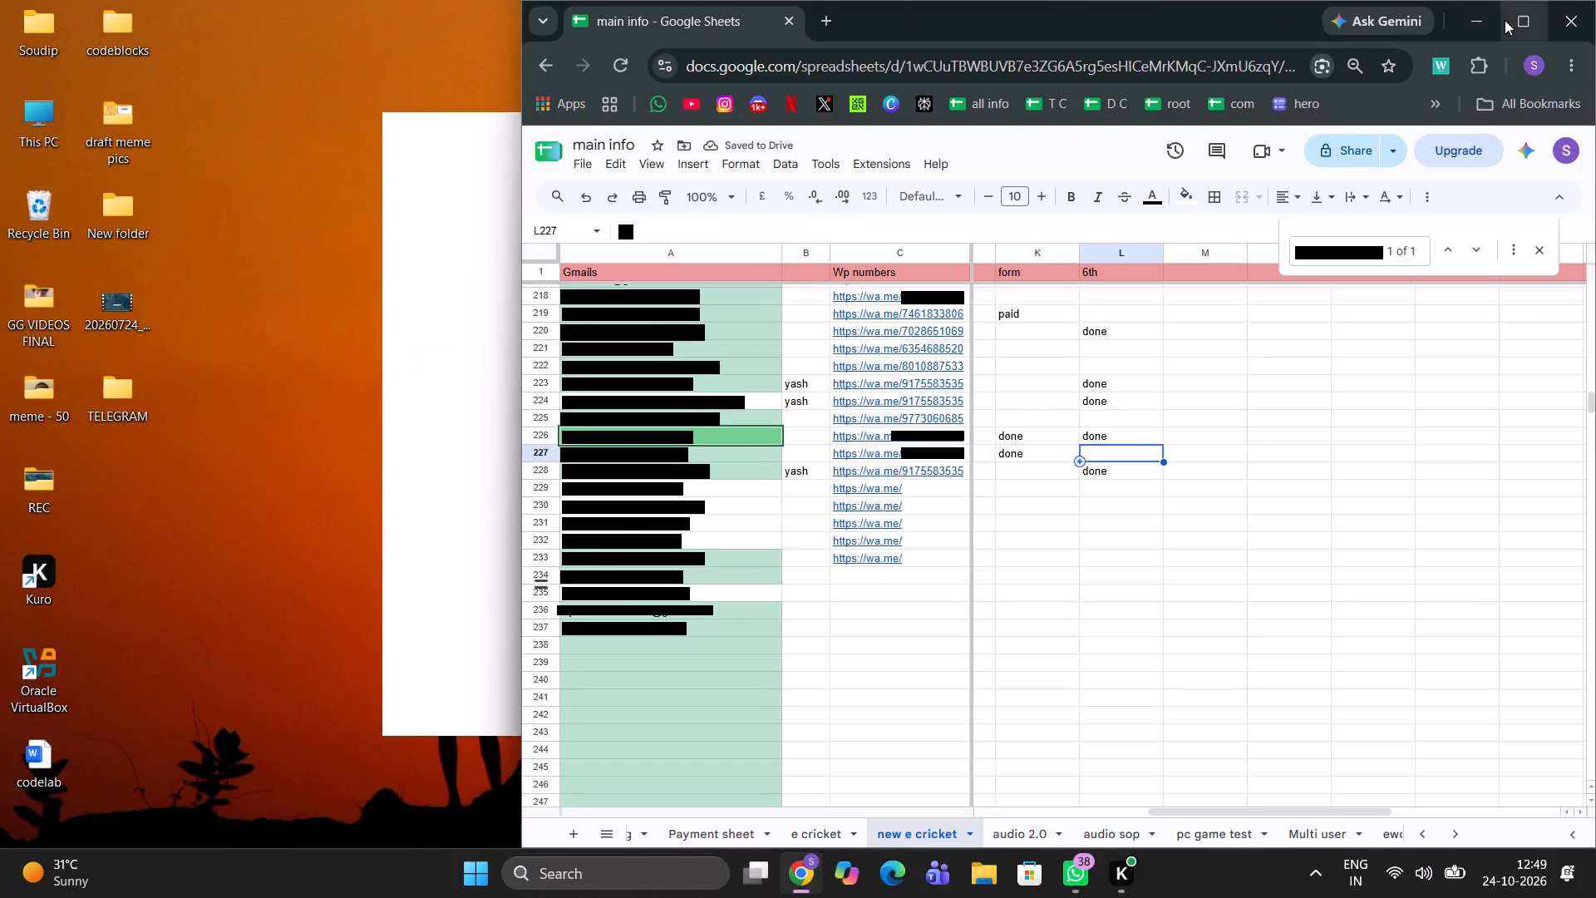
click(1511, 17)
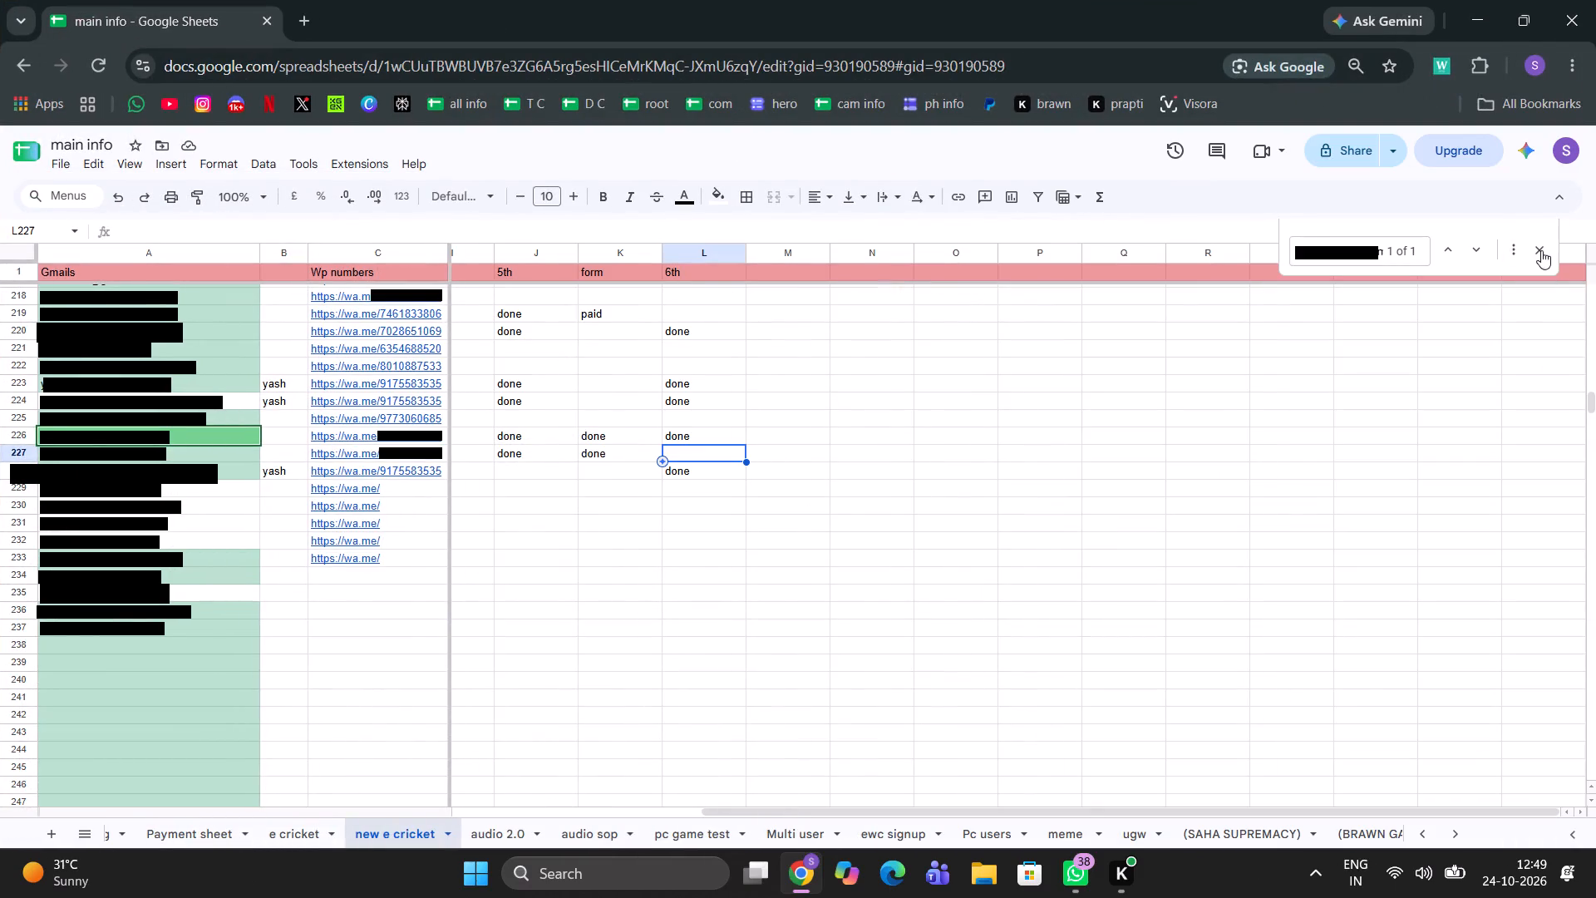
click(1541, 250)
Select the whole 6th column in new e cricket to check its entry count.
click(693, 255)
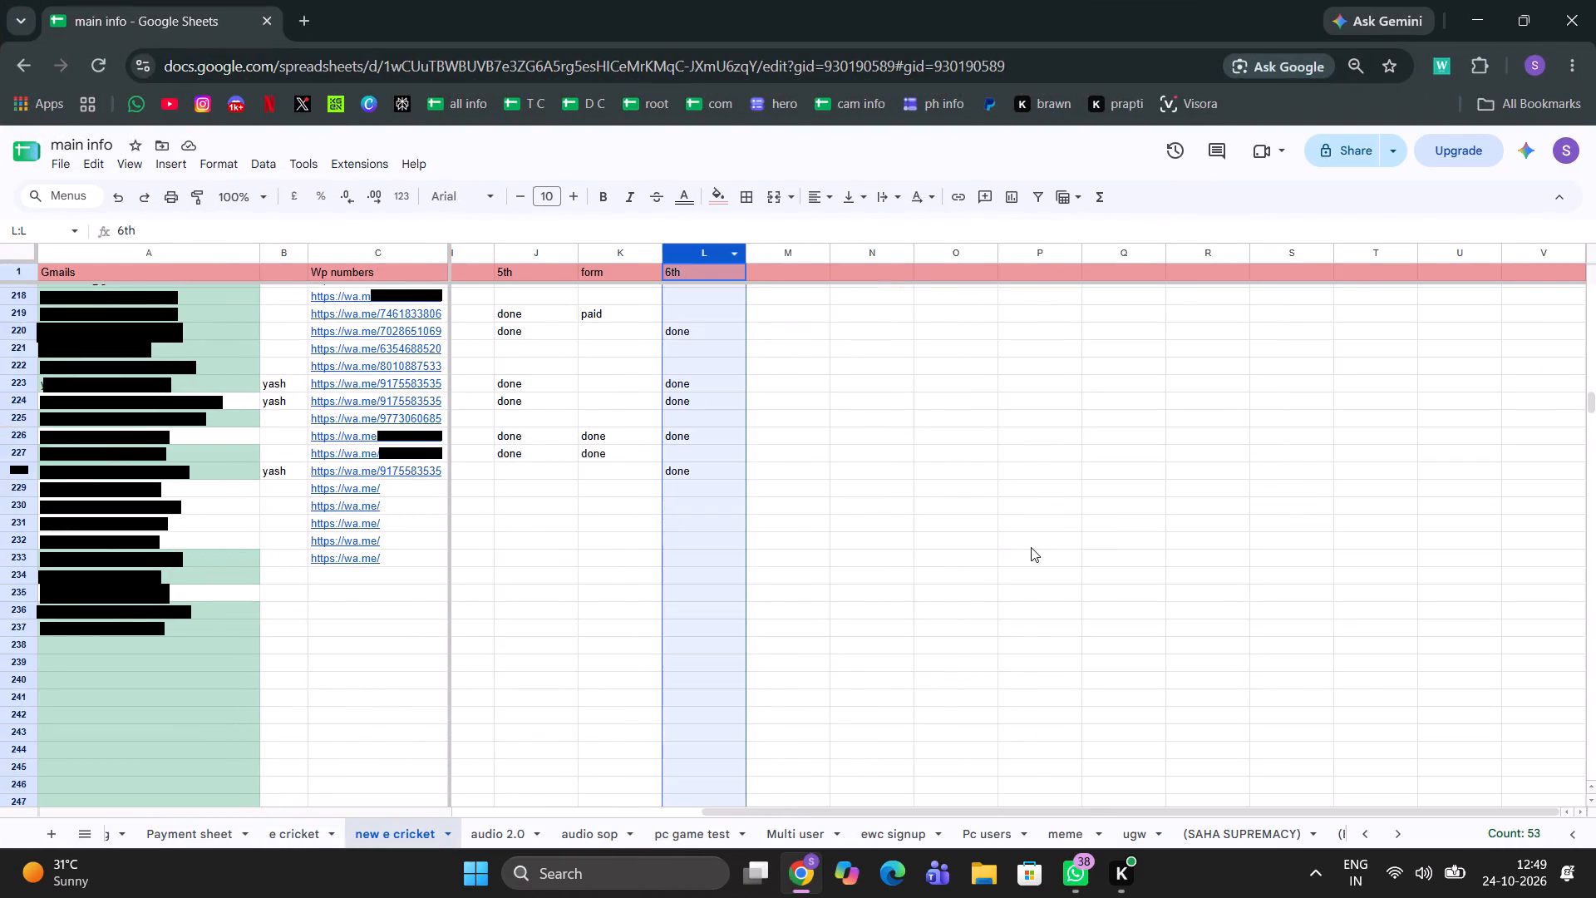
click(1031, 547)
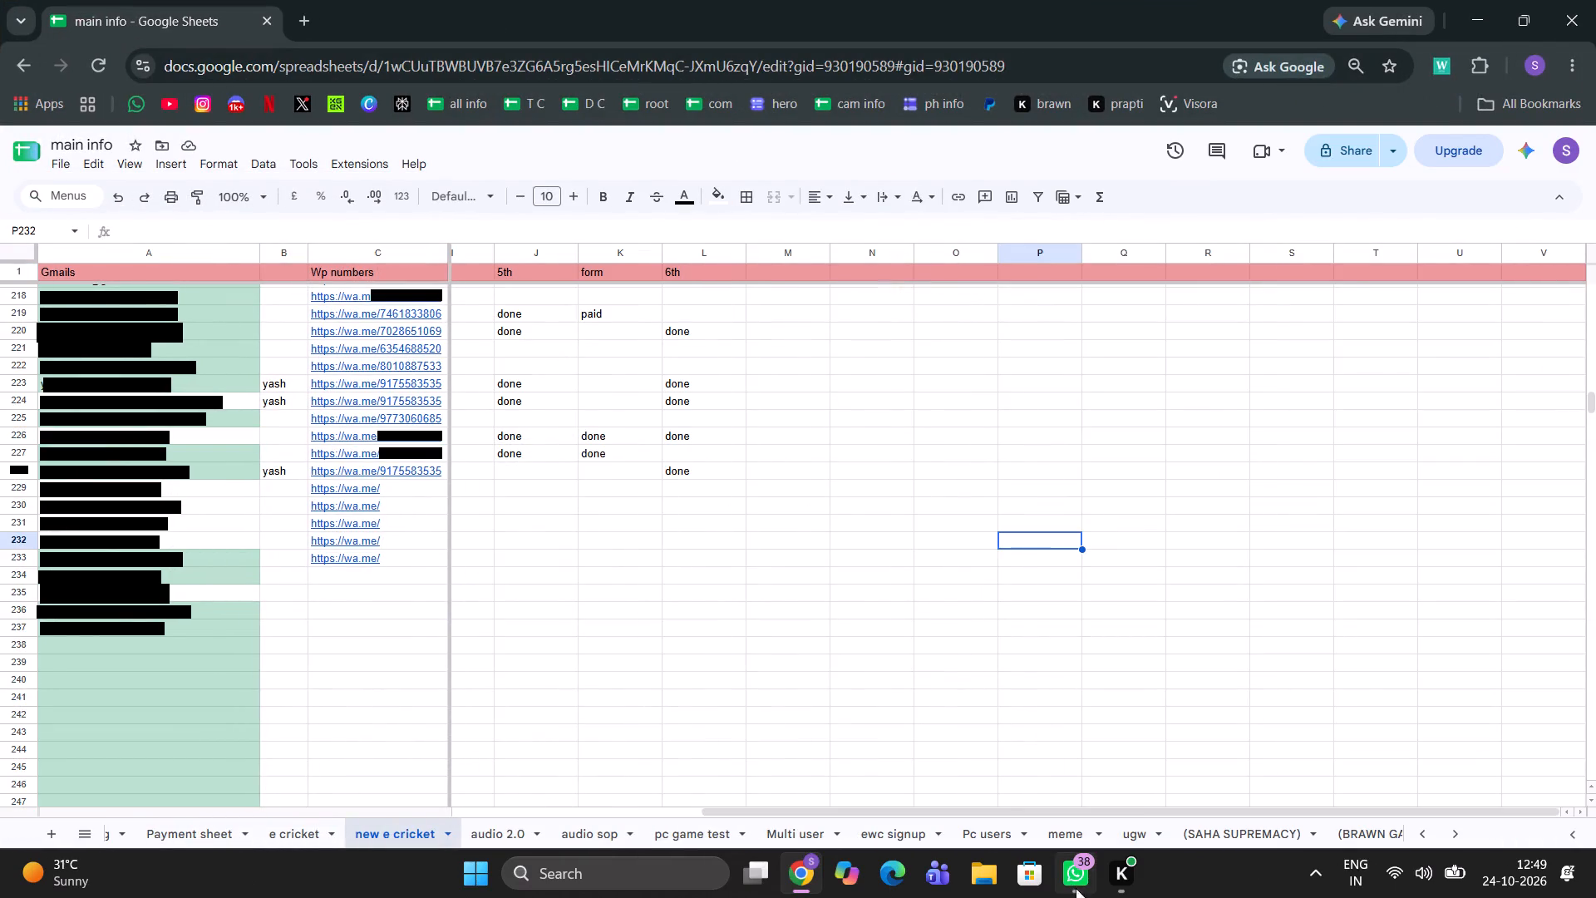